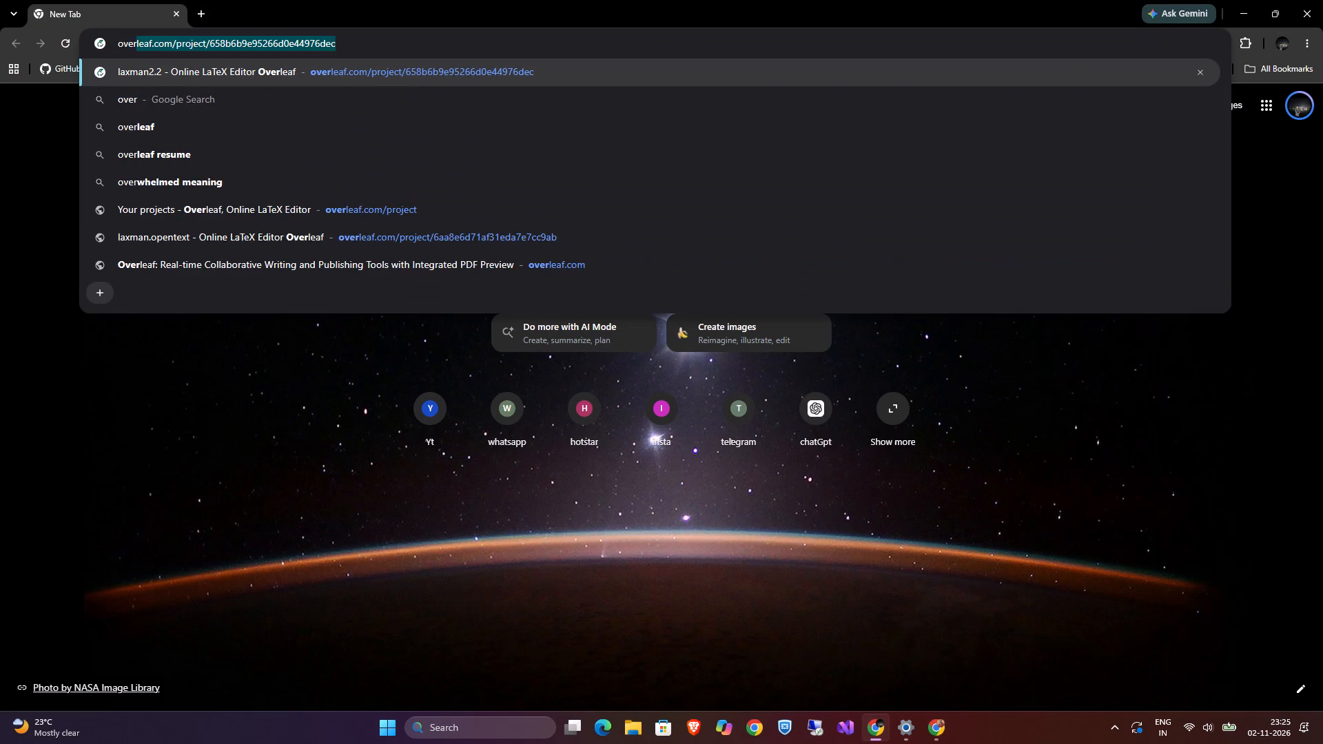
key(Right)
key(Return)
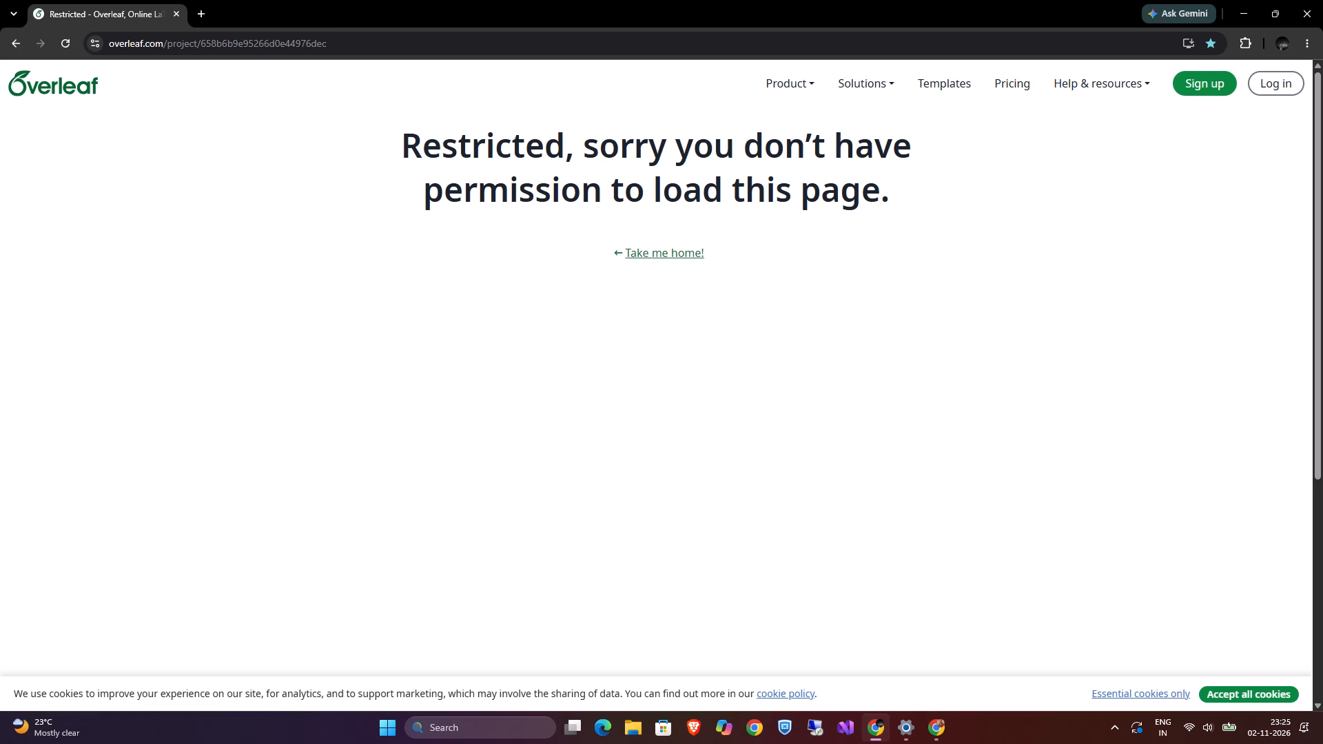
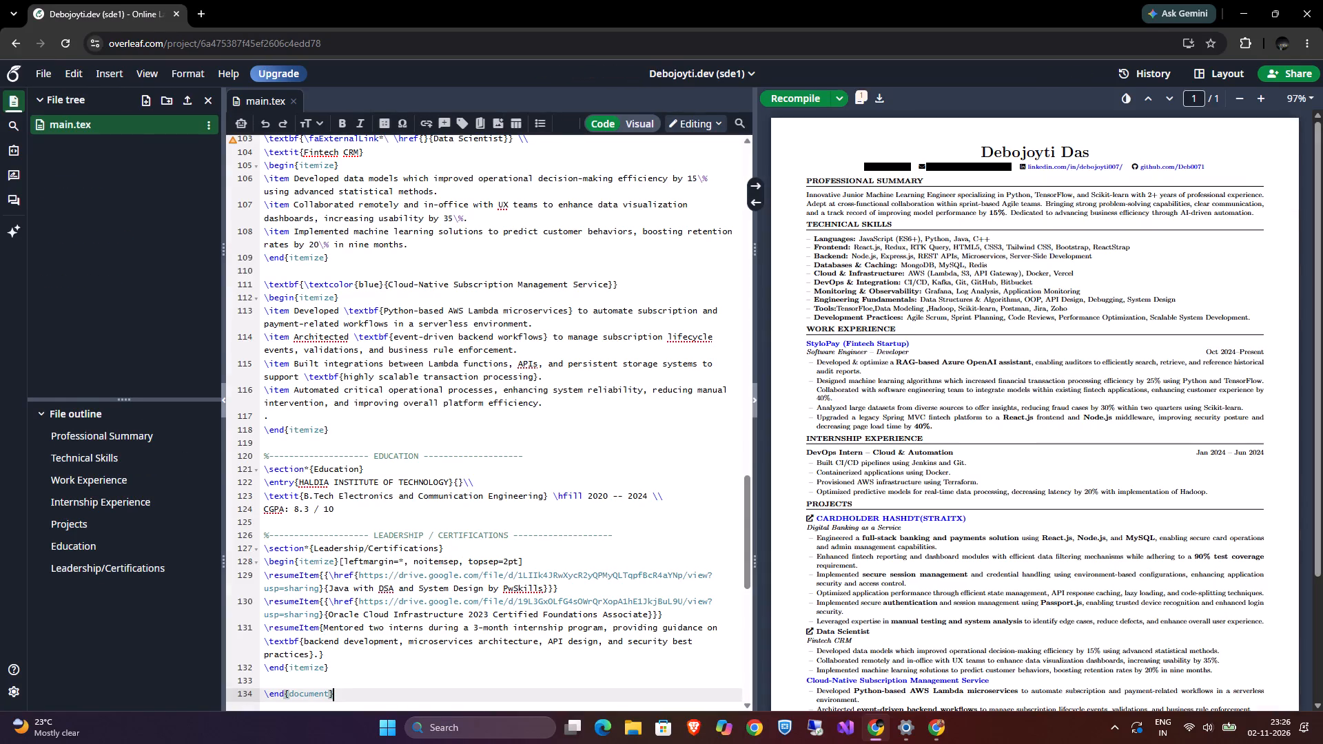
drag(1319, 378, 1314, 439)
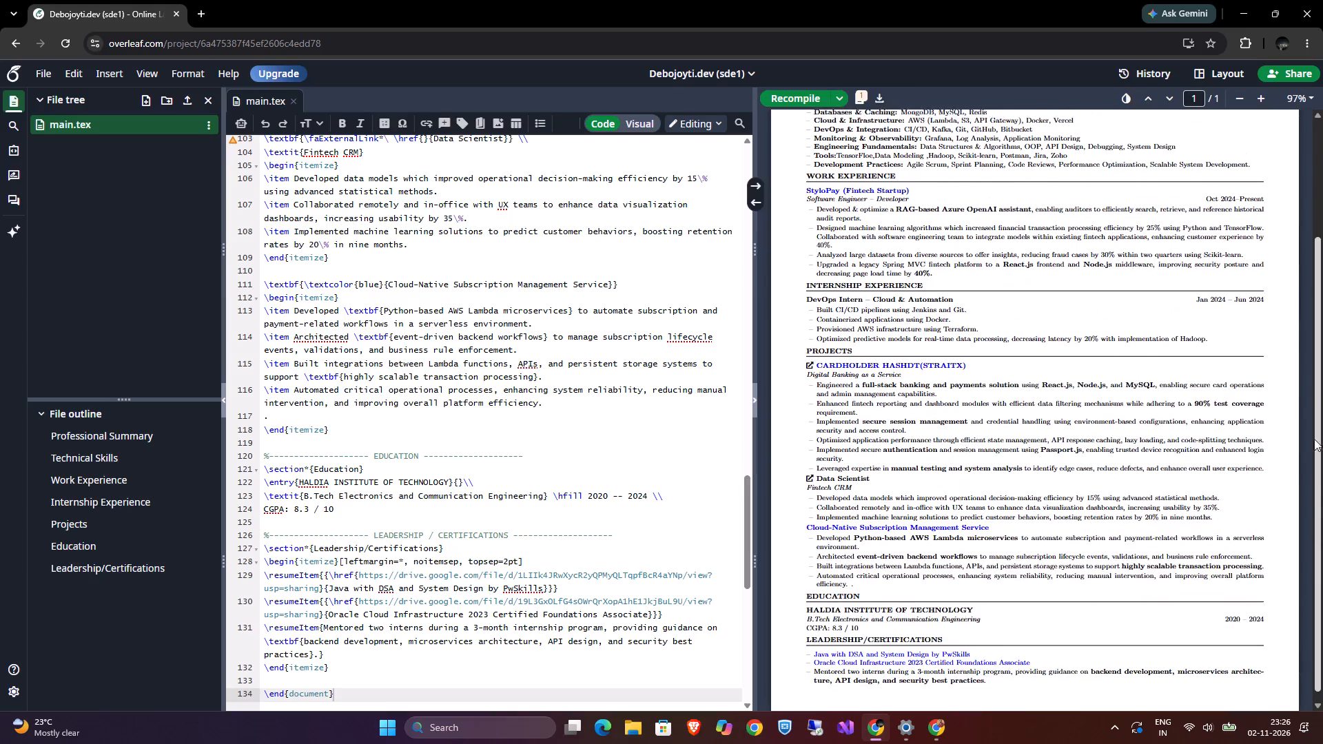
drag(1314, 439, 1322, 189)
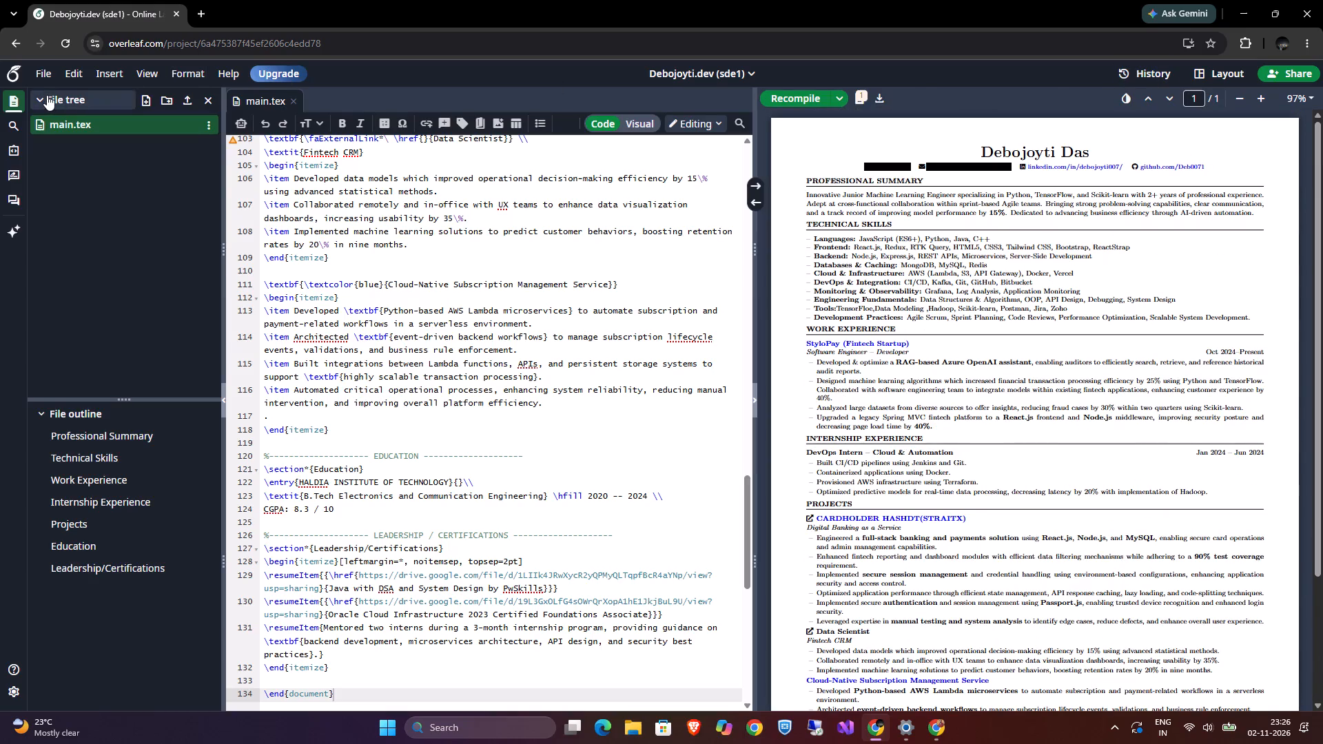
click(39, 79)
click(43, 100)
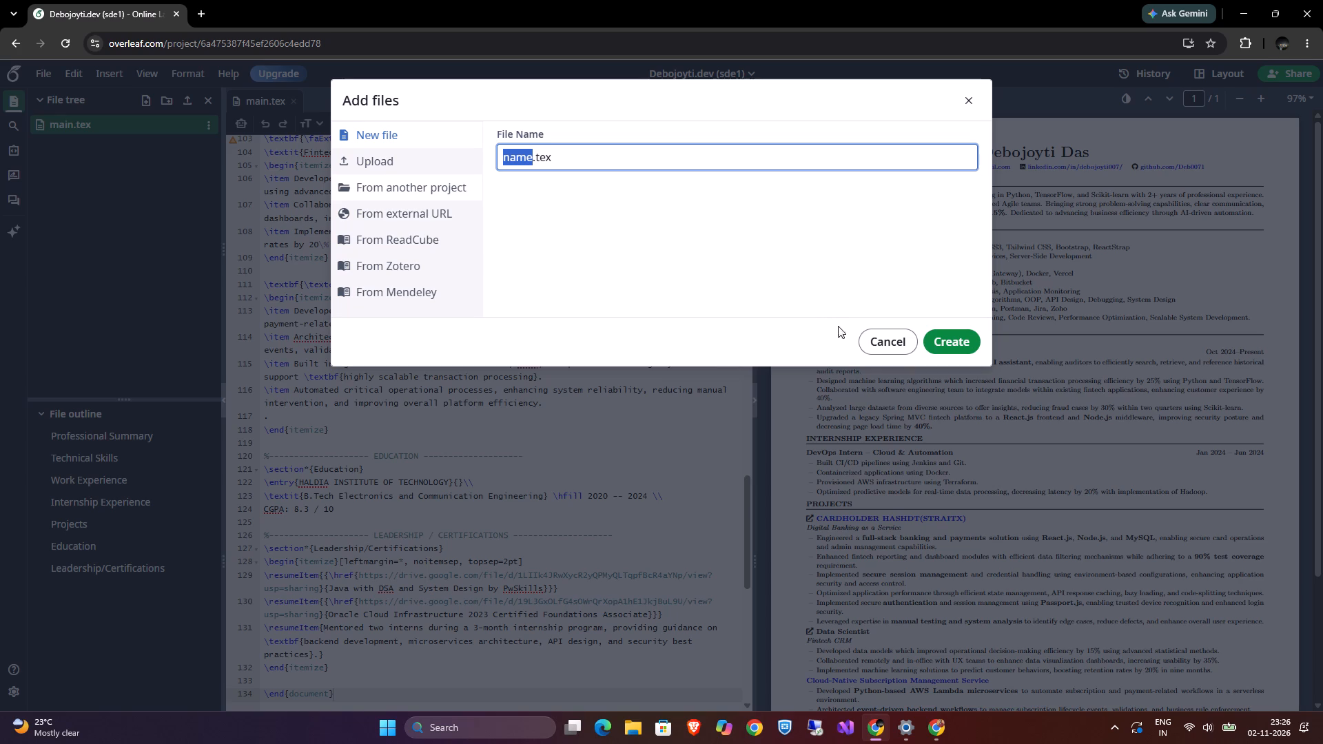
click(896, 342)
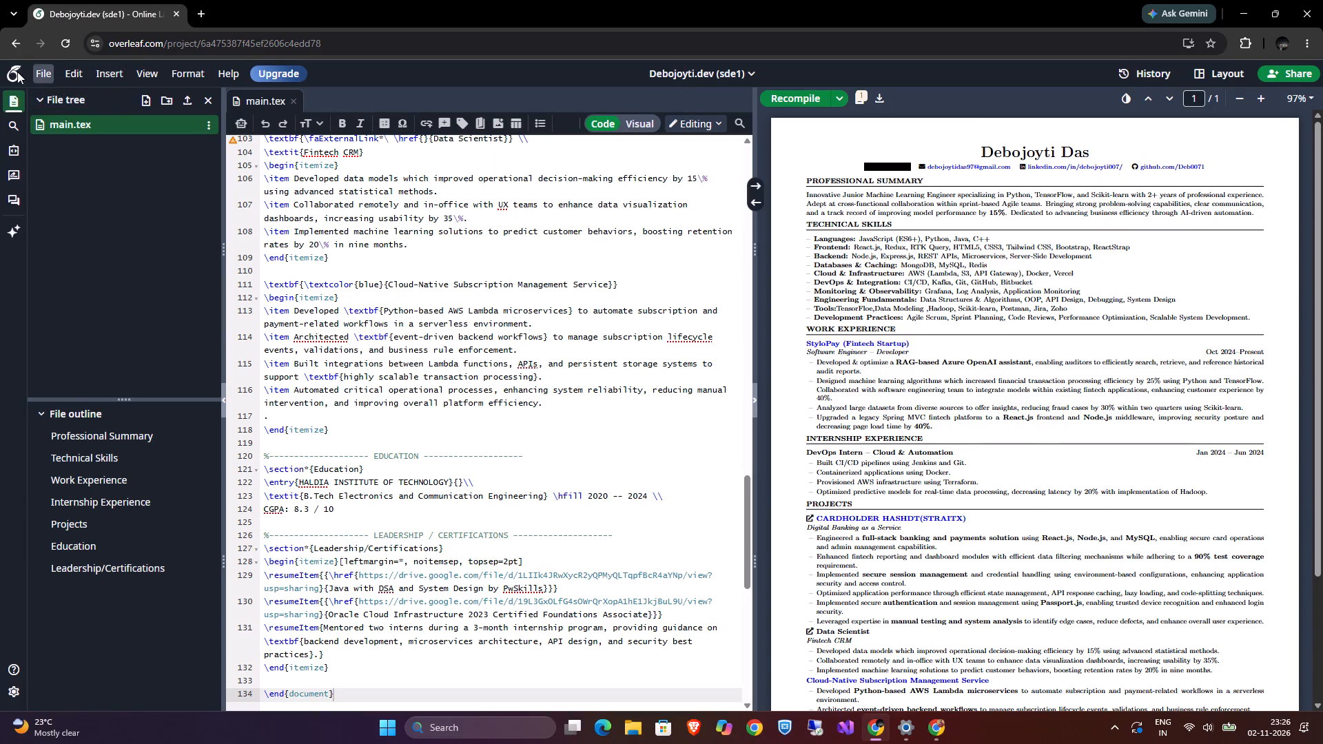
Return to the project list and copy the Debojyoti.dev (sde1) project under the new name Debojyoti.Lavantage.
click(4, 70)
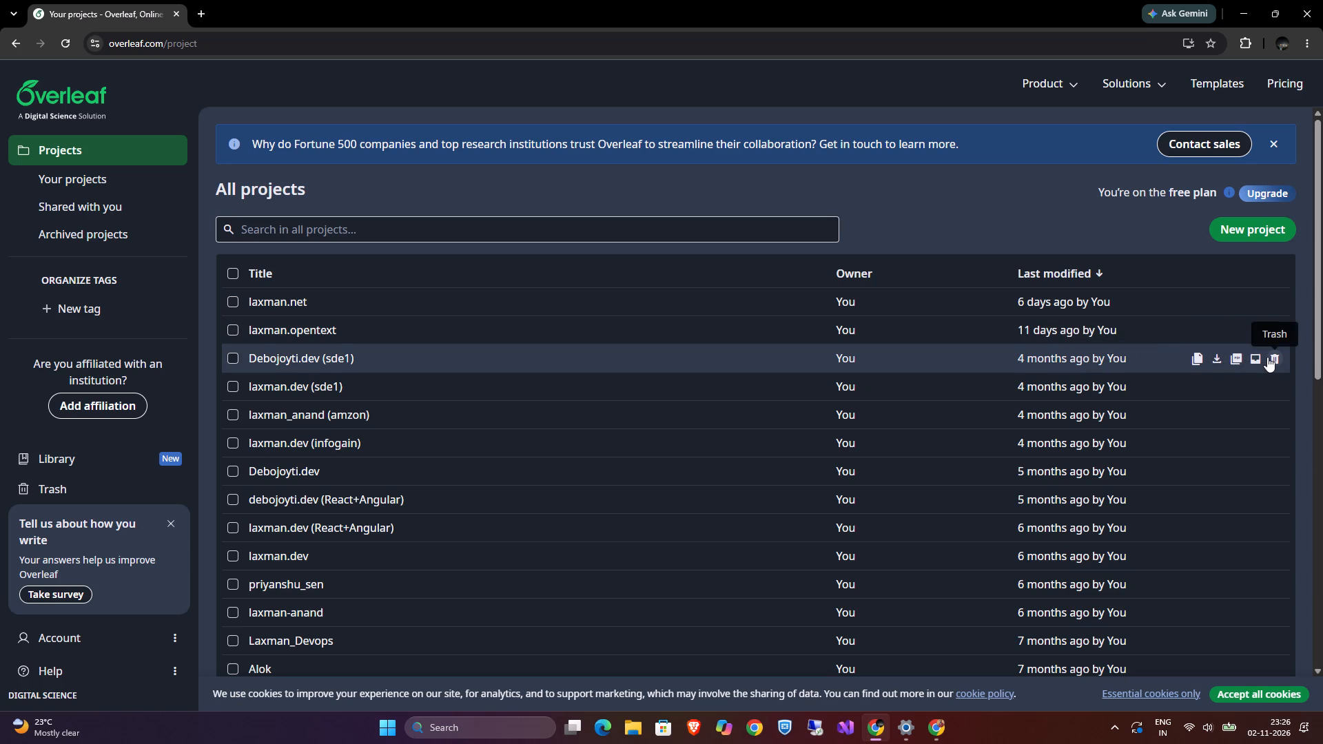
click(1199, 358)
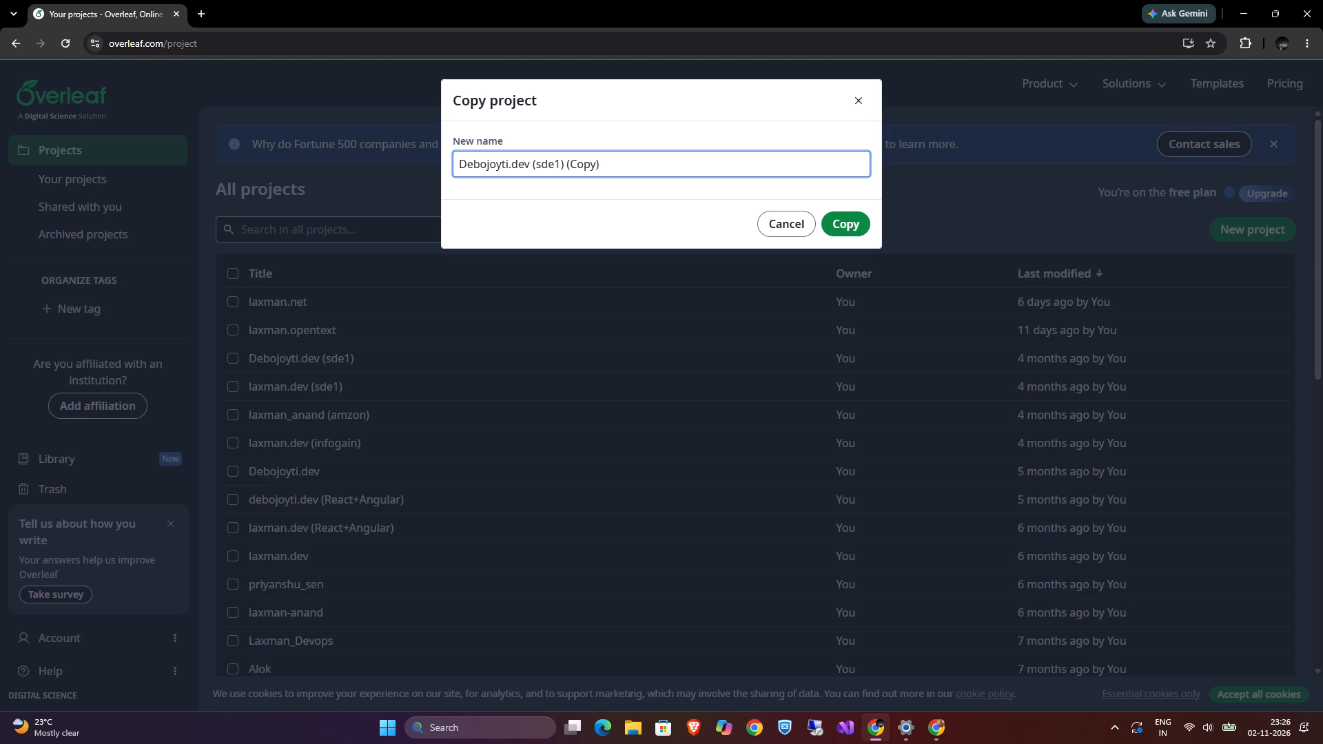
key(BackSpace)
key(BackSpace)
key(BackSpace)
key(BackSpace)
key(BackSpace)
key(BackSpace)
key(BackSpace)
key(BackSpace)
key(BackSpace)
key(BackSpace)
key(BackSpace)
key(BackSpace)
key(BackSpace)
key(BackSpace)
key(BackSpace)
key(BackSpace)
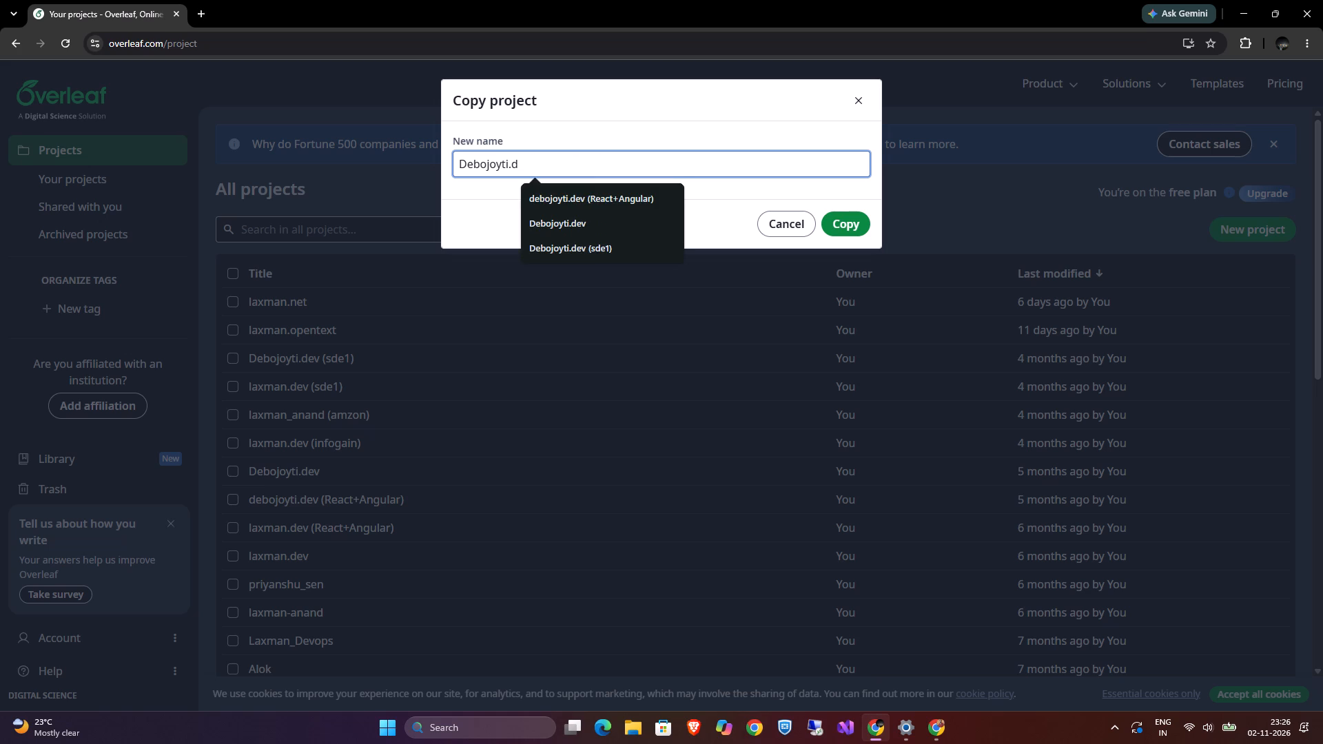
key(BackSpace)
text(La)
text(vantage)
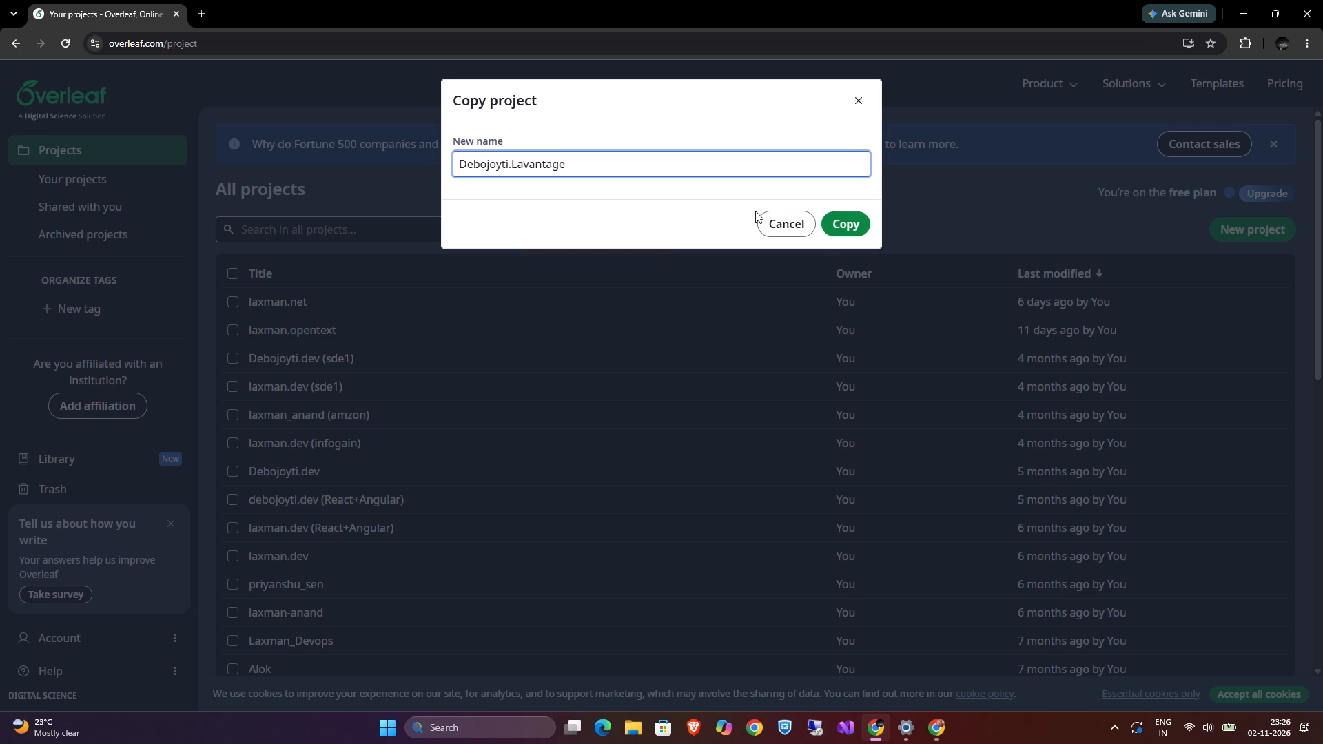
click(837, 222)
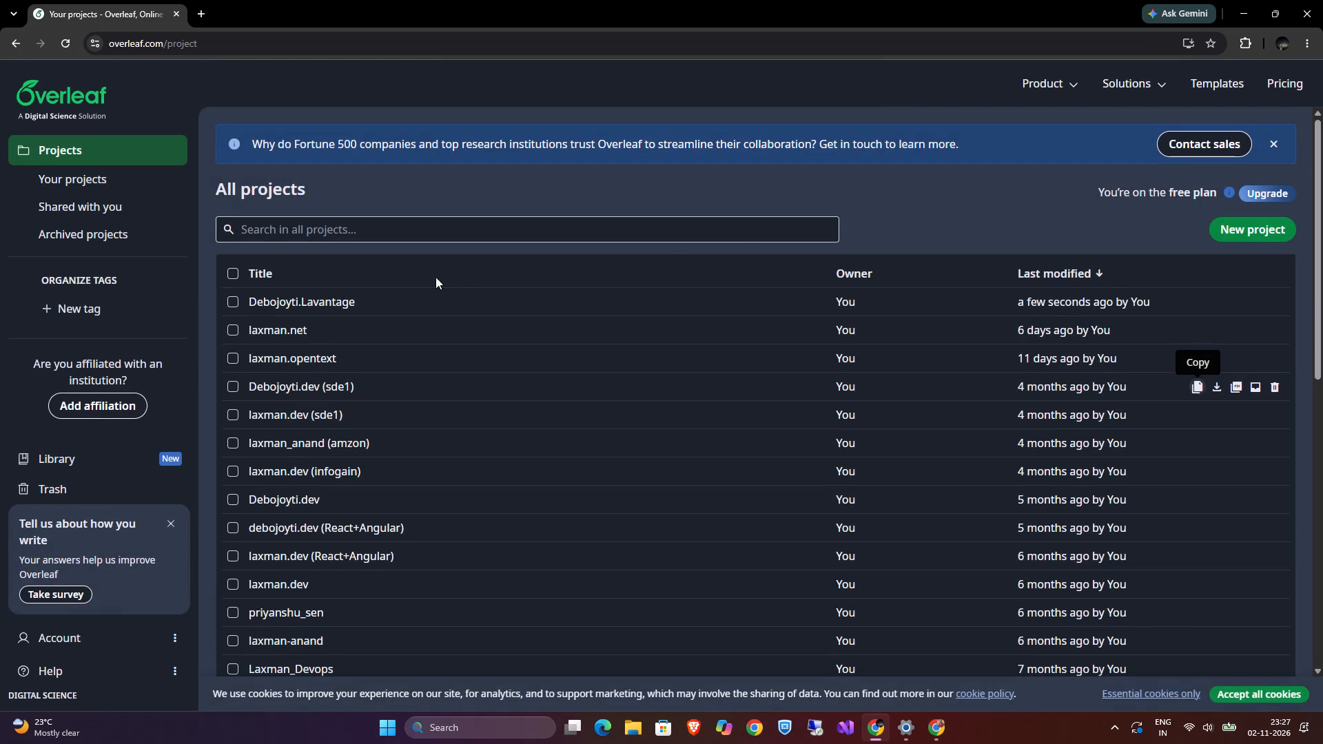
click(339, 300)
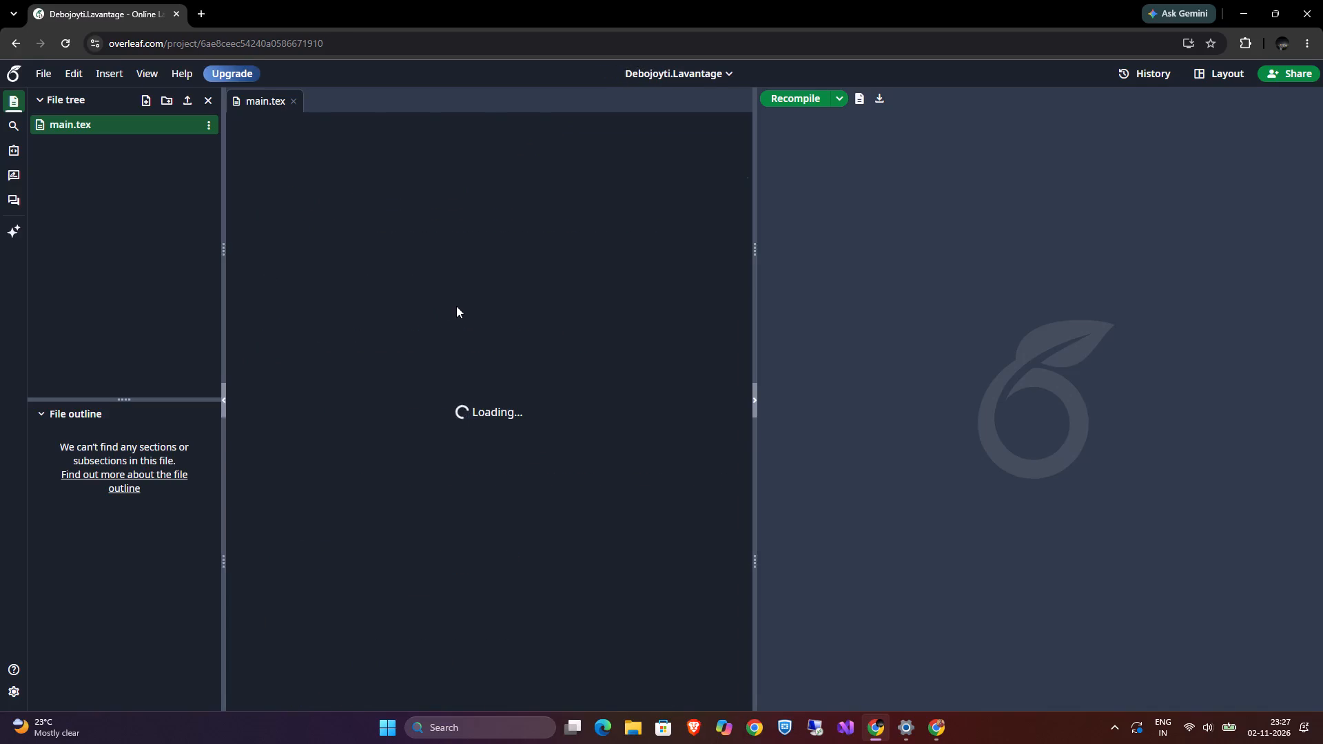
click(562, 322)
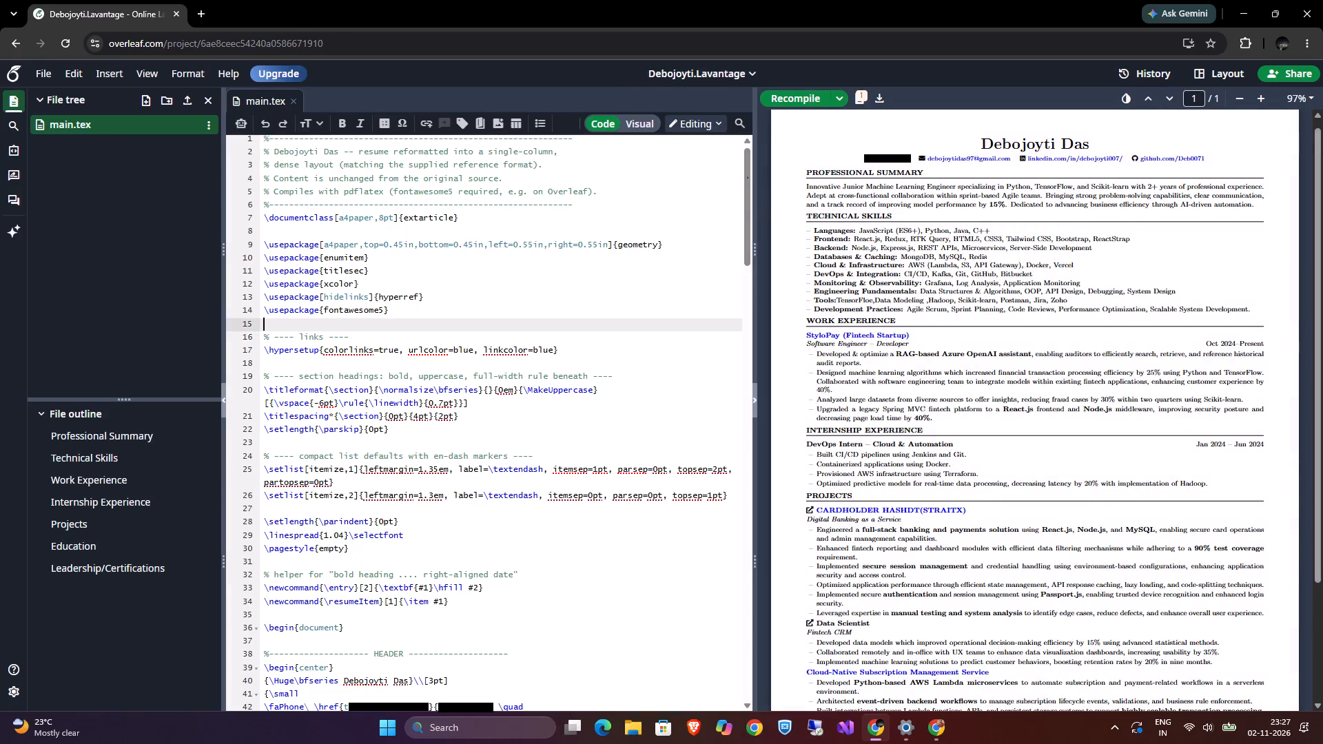
key(ctrl+a)
key(ctrl+v)
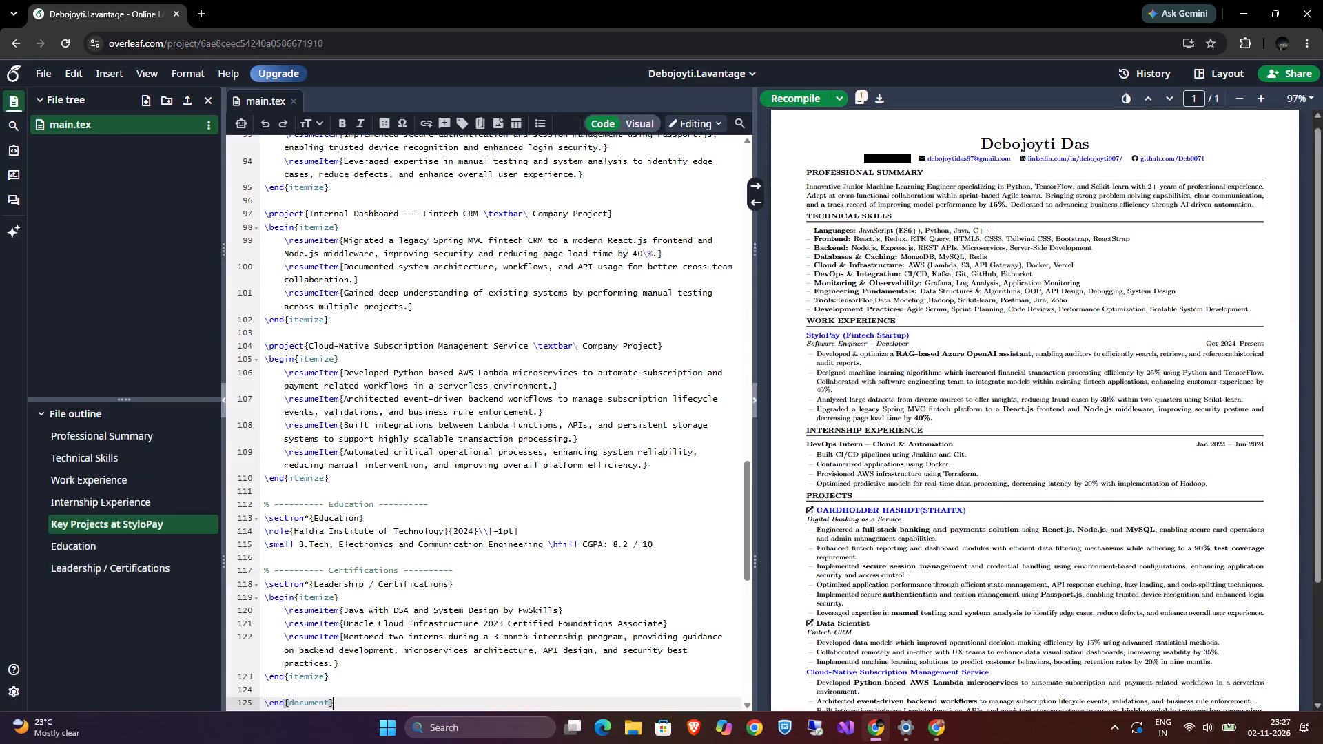
key(ctrl+s)
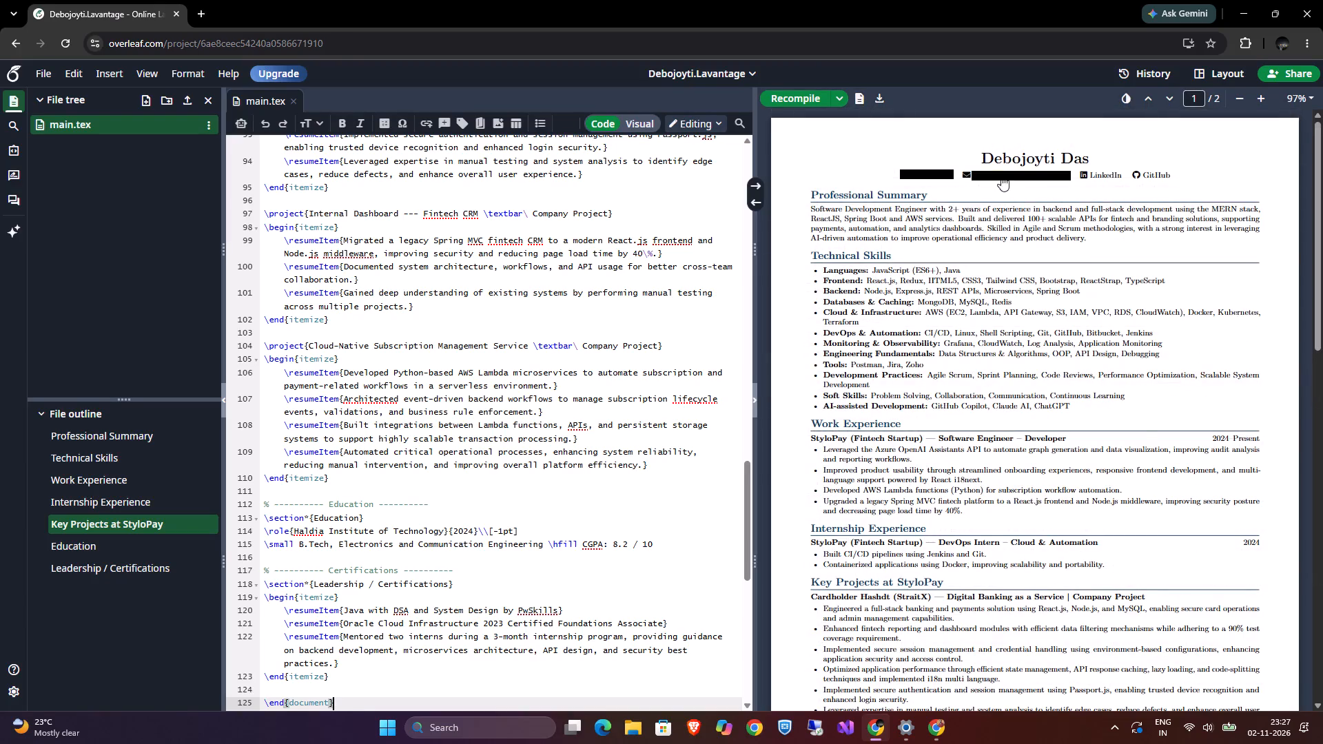
scroll(963, 275, down, 4)
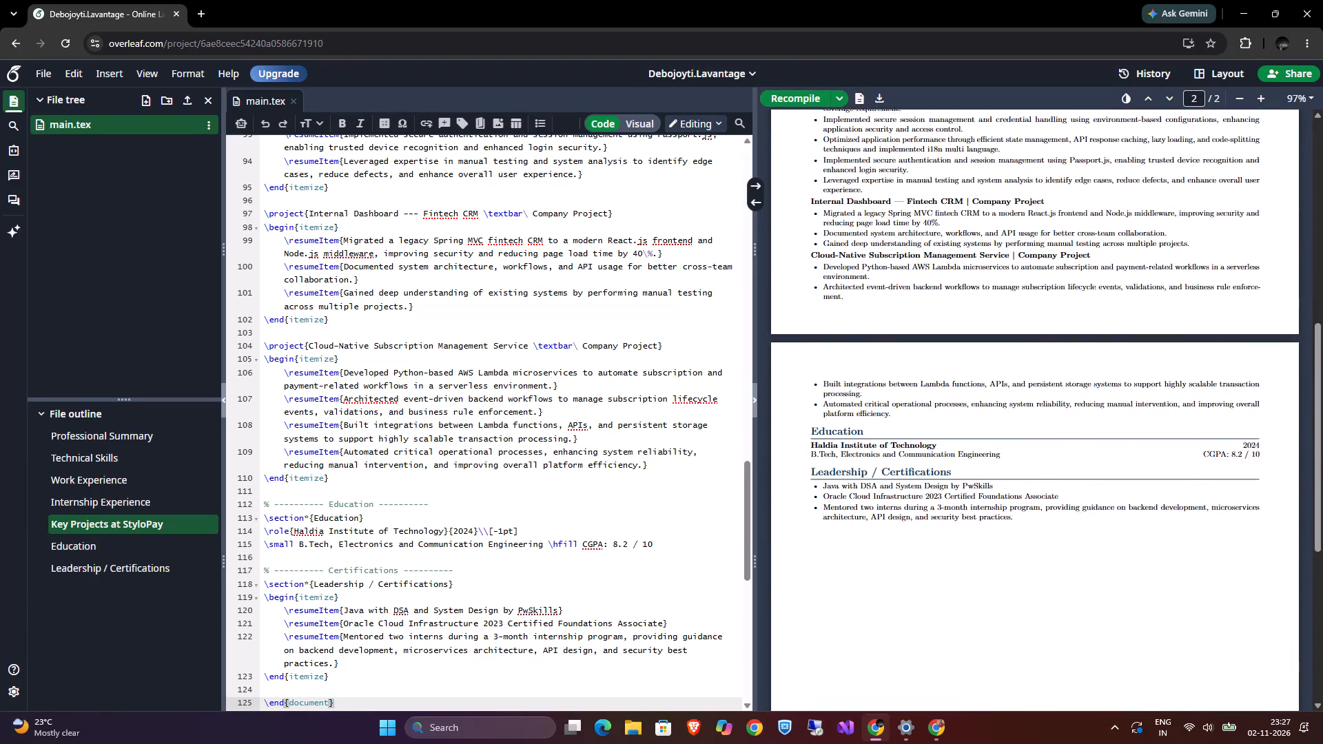
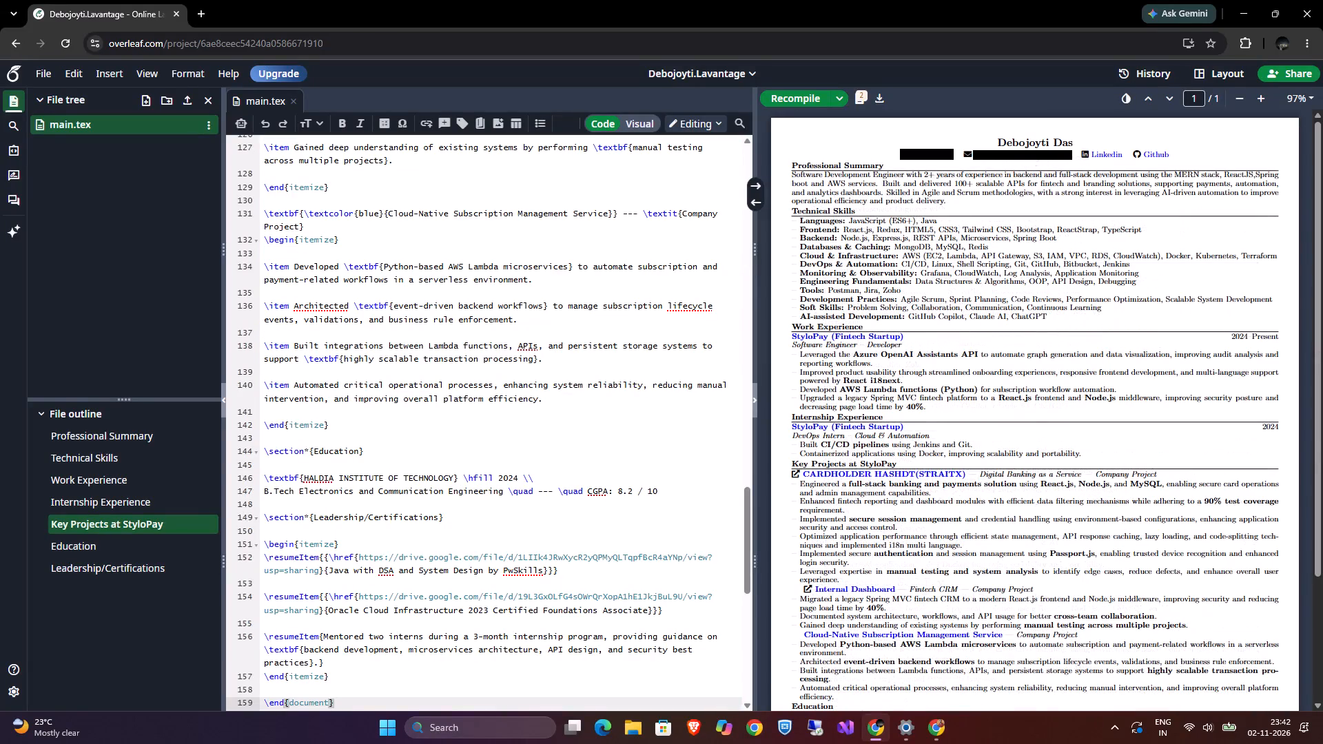
Review the compiled one-page resume PDF from the header and Professional Summary through the Leadership/Certifications section.
scroll(1047, 407, down, 5)
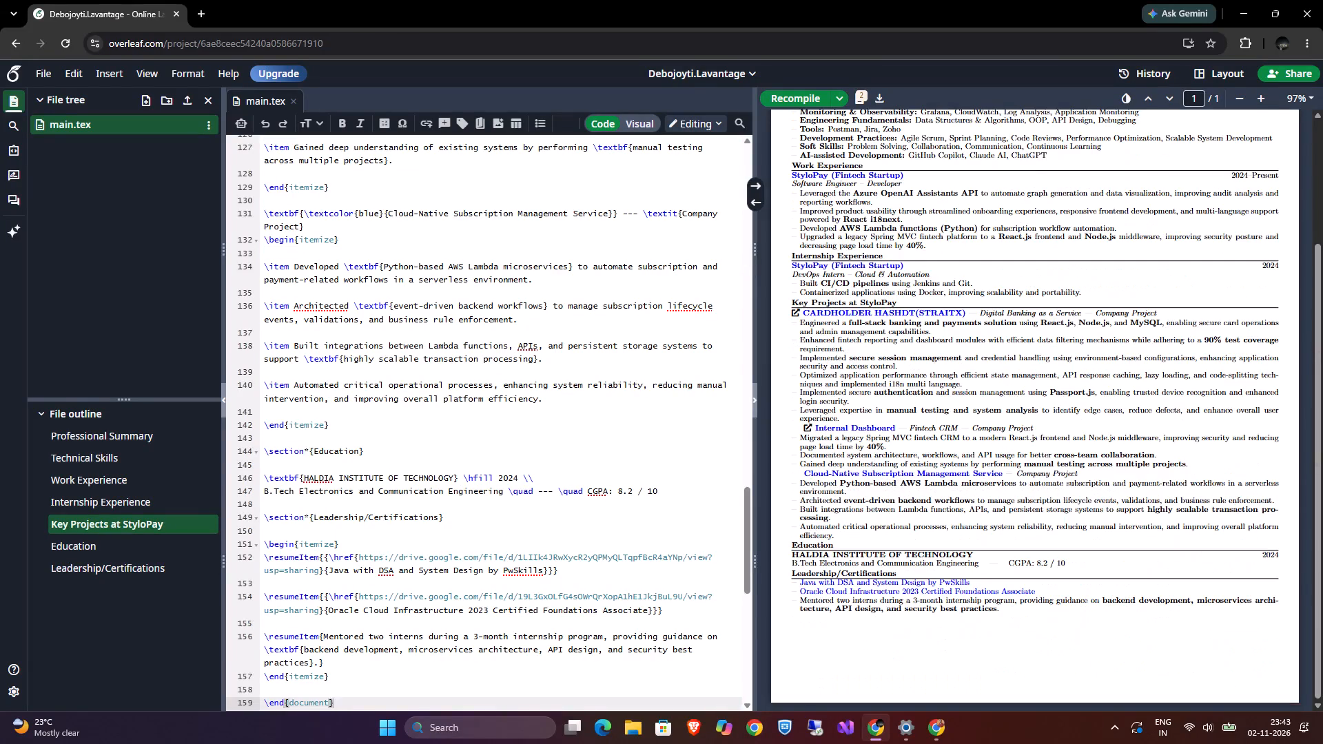
scroll(1047, 407, up, 3)
scroll(1047, 407, down, 3)
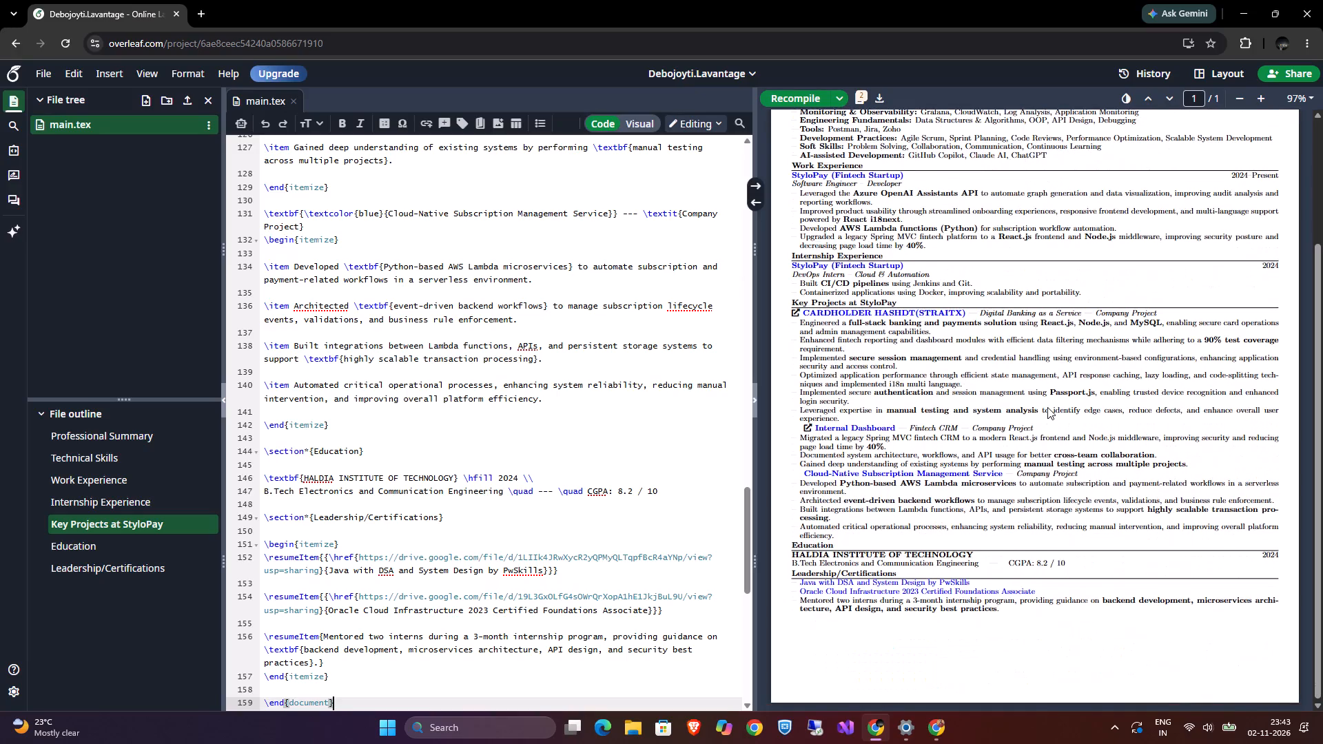
scroll(1047, 407, up, 2)
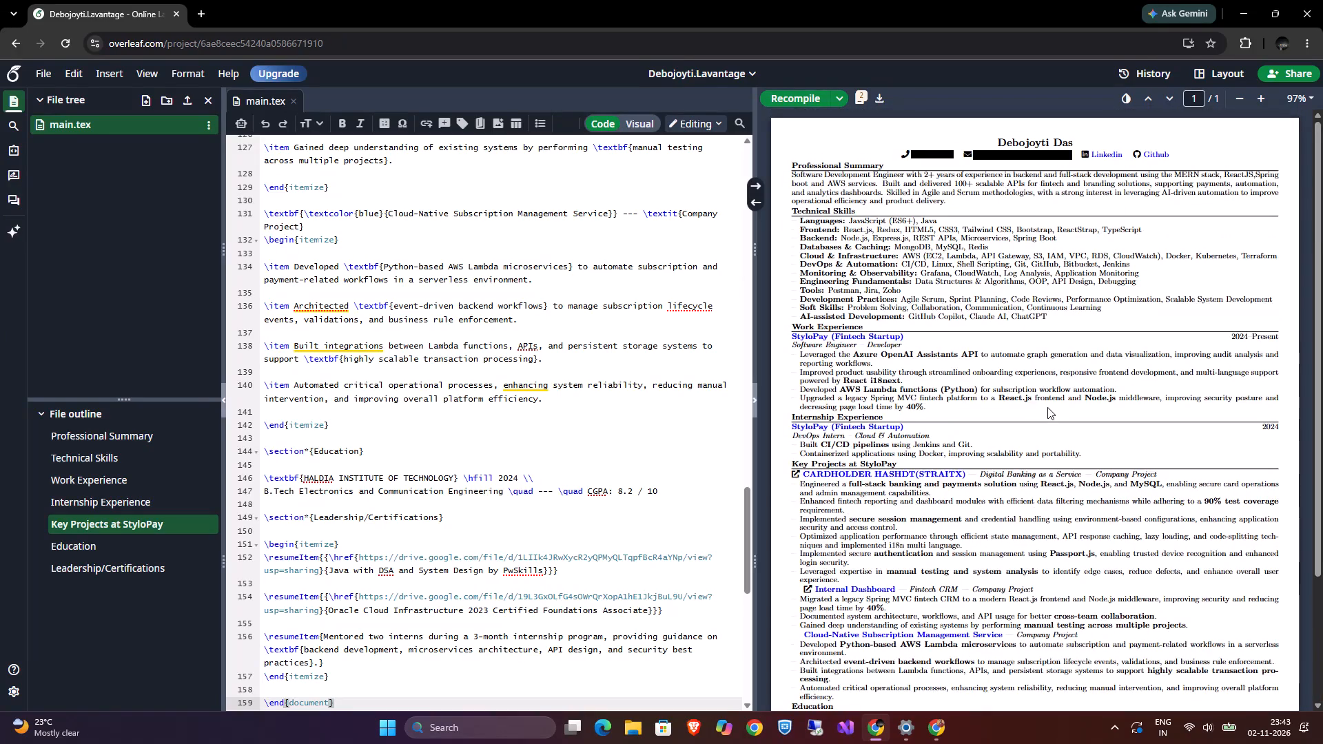
scroll(1047, 407, down, 2)
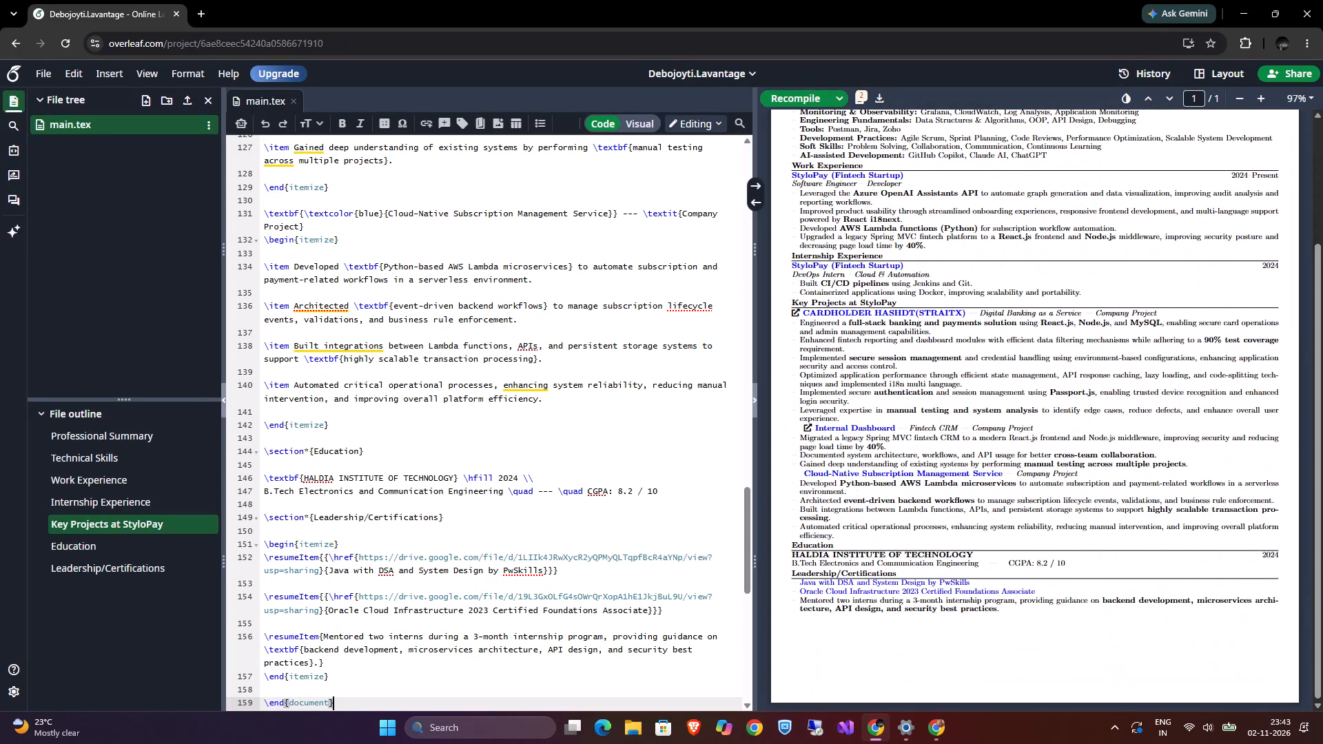
scroll(1047, 407, up, 3)
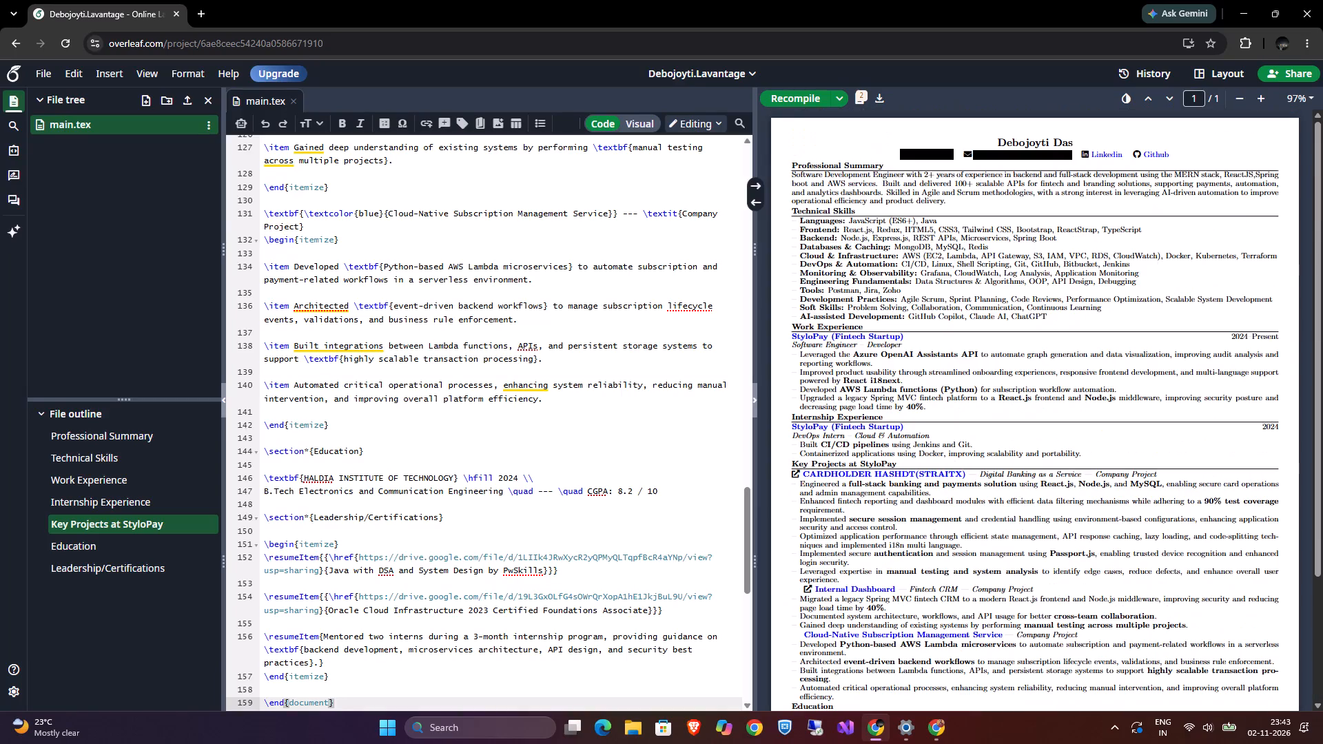
scroll(1047, 407, down, 2)
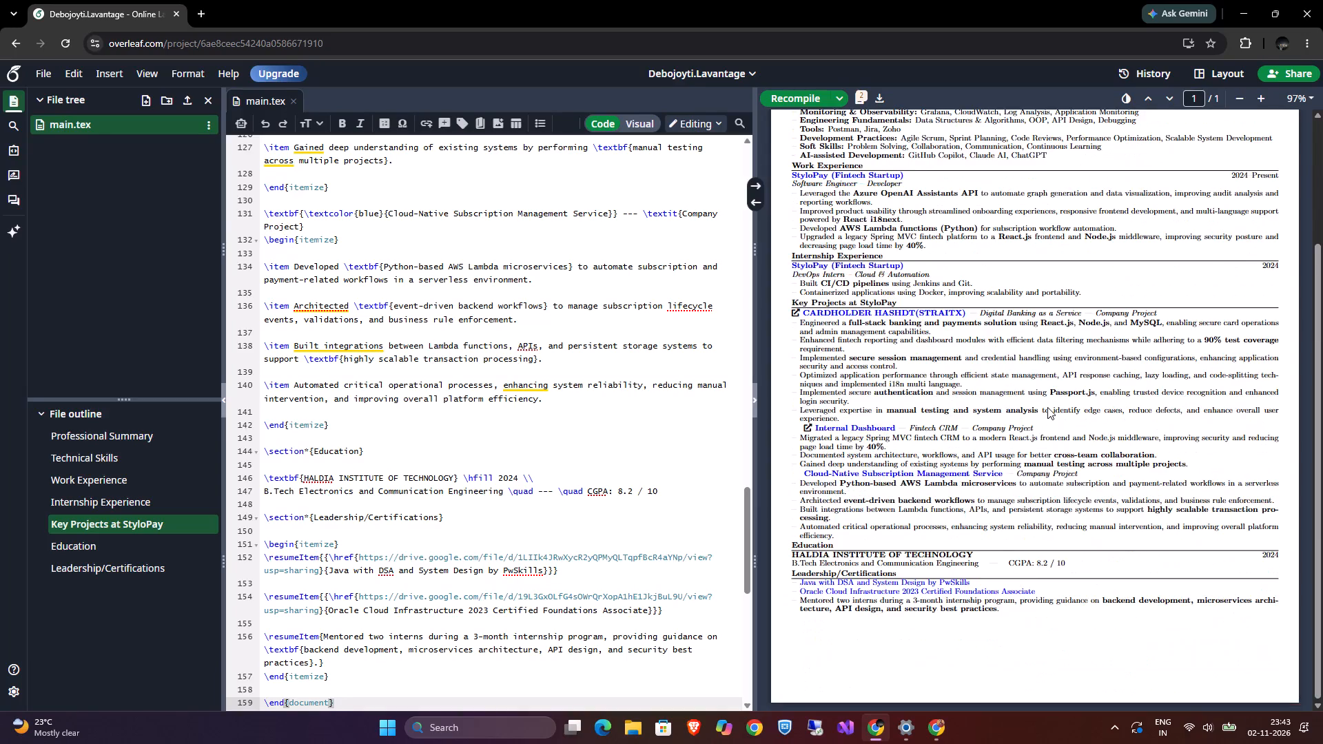
scroll(1047, 407, up, 2)
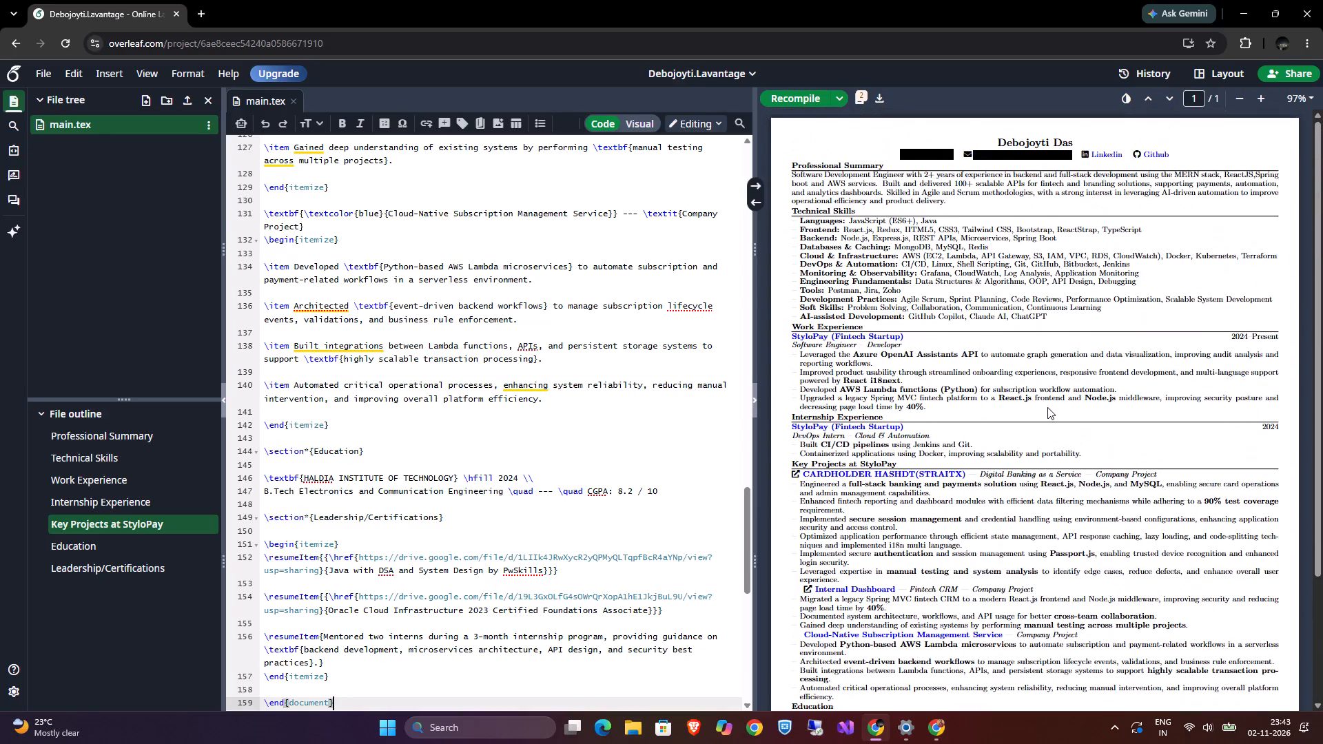
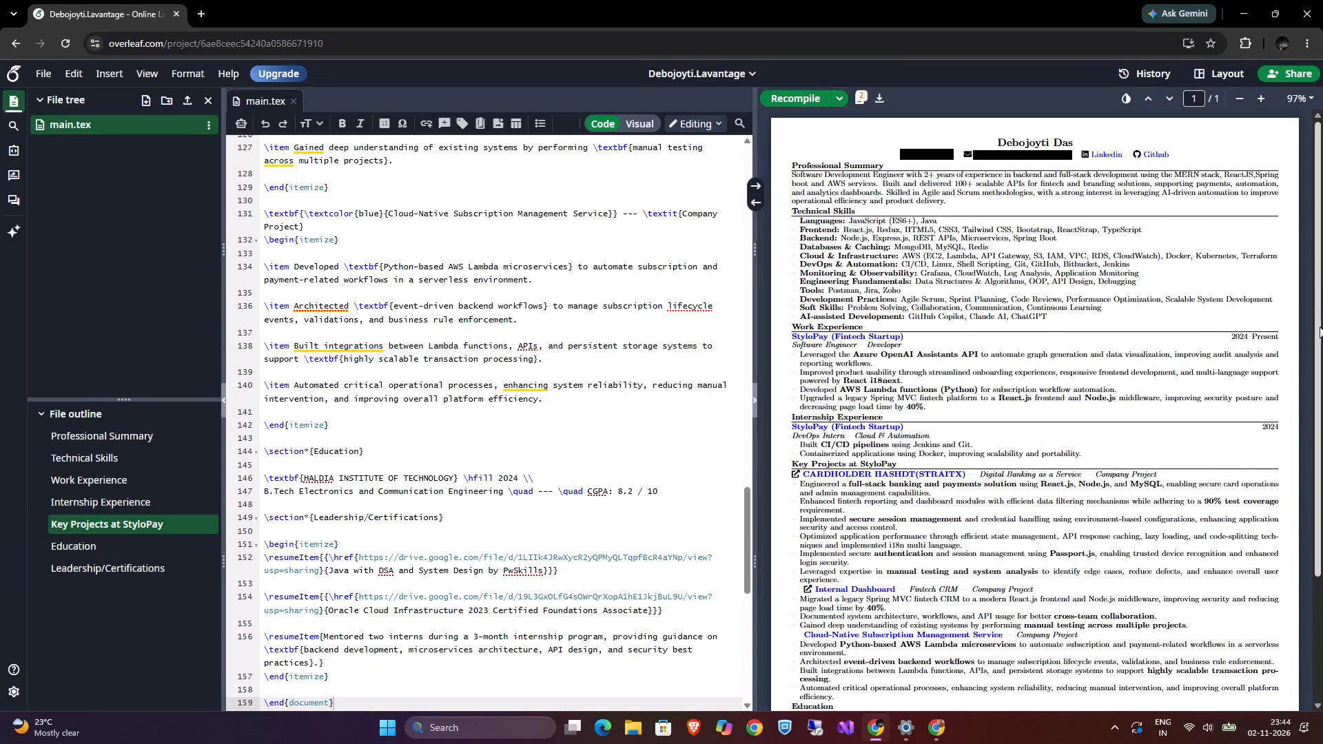
Look over the compiled resume PDF once more, from the header down to the Education section.
drag(1320, 328, 1287, 347)
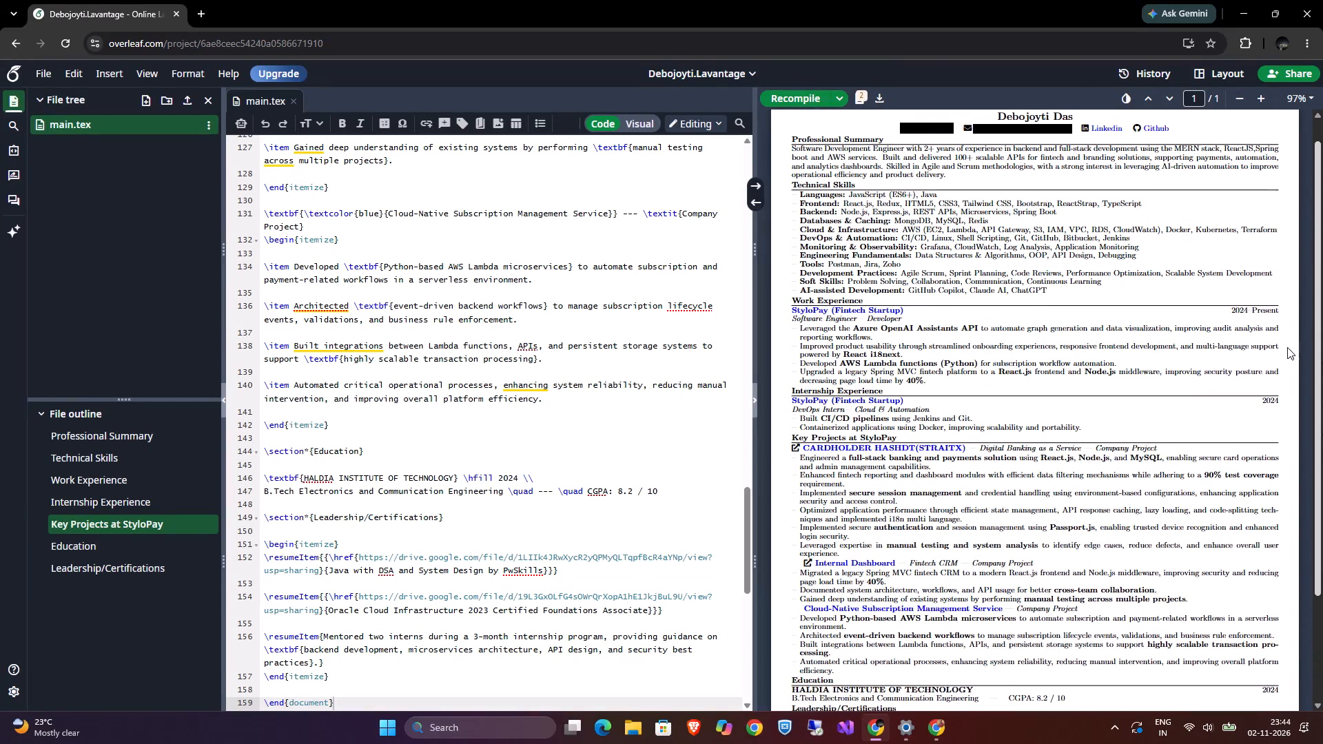
drag(1287, 347, 1282, 317)
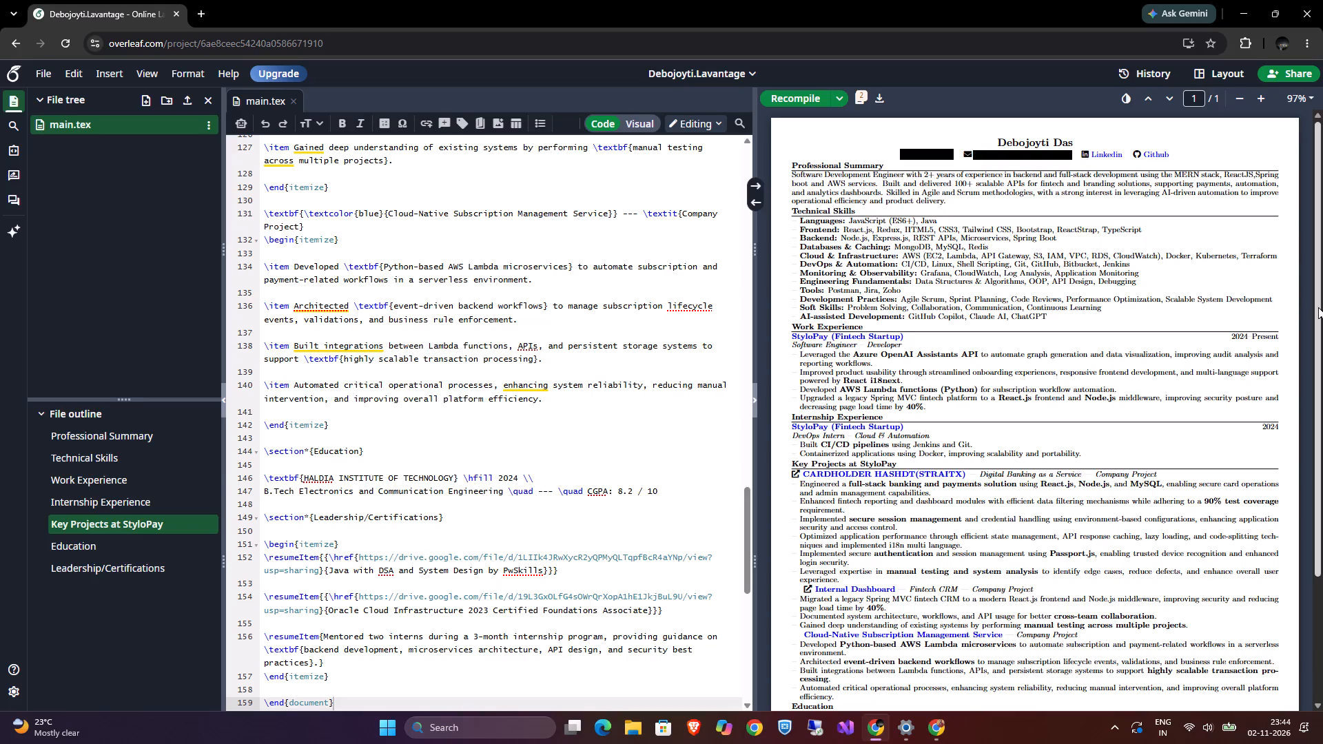
drag(1322, 310, 1318, 280)
Review the LaTeX source in main.tex from the closing resume sections back up to the preamble, package list and header block.
scroll(546, 262, down, 1)
scroll(546, 262, up, 3)
scroll(743, 571, down, 1)
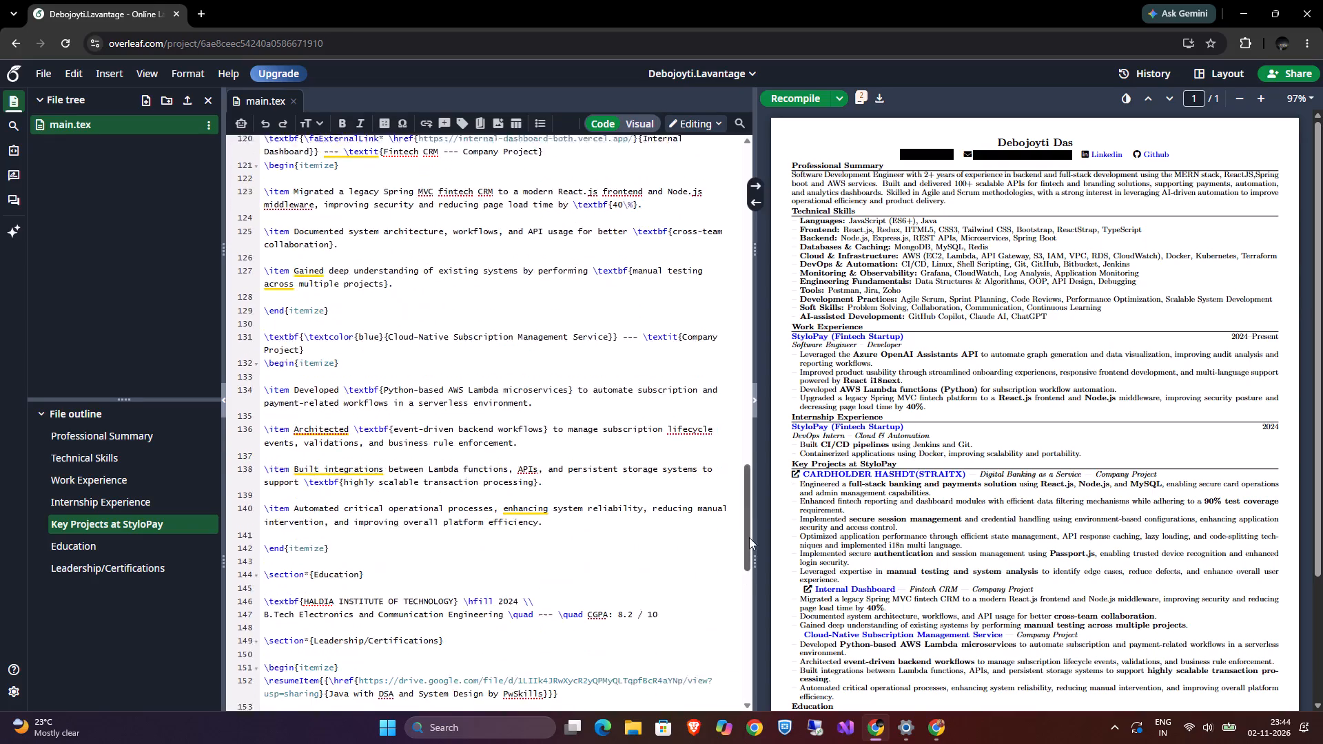
scroll(750, 517, down, 1)
drag(750, 517, 760, 161)
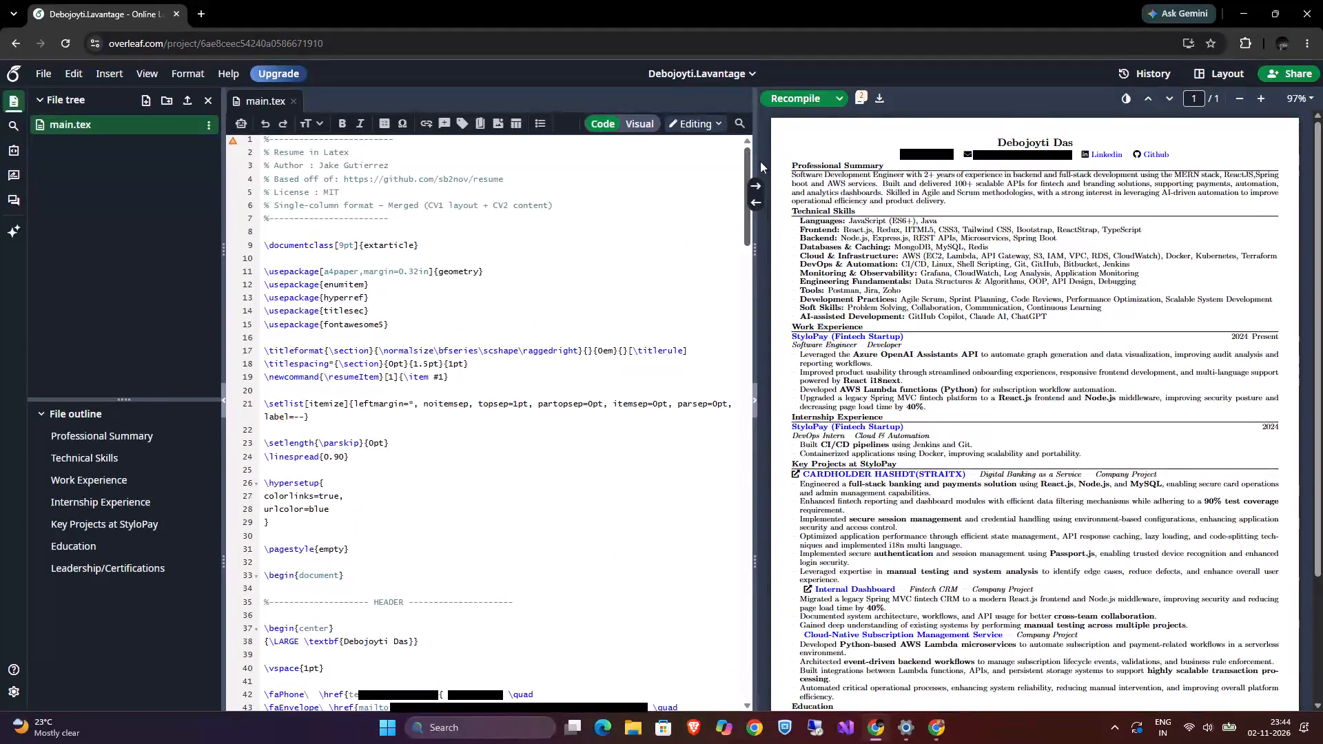
drag(760, 161, 760, 157)
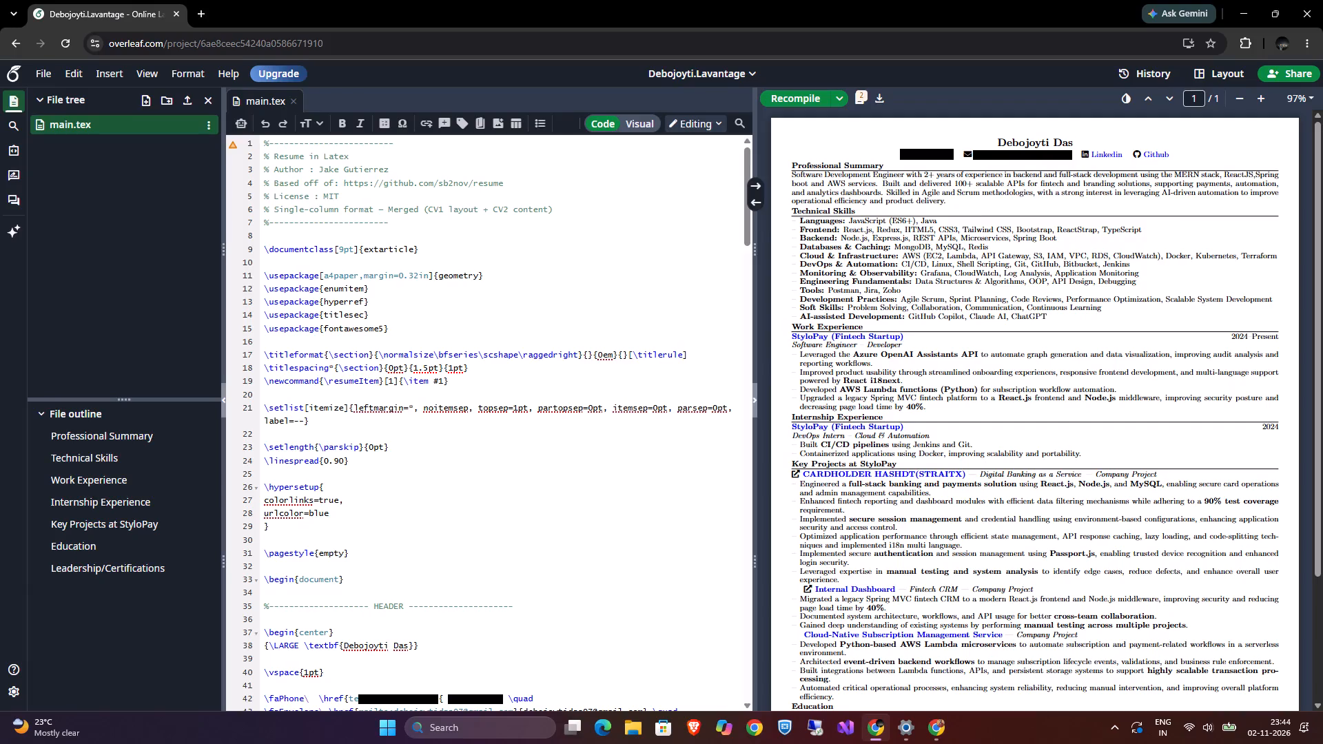
drag(749, 231, 739, 245)
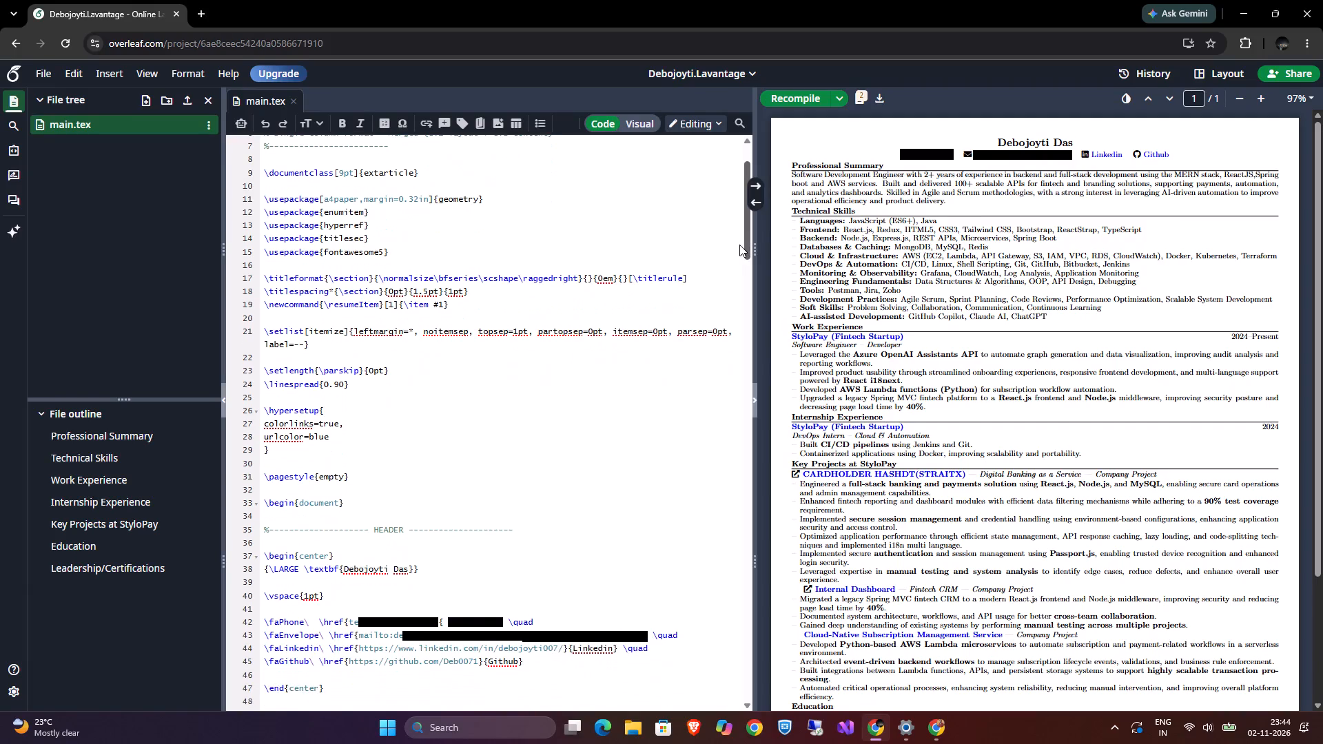
drag(739, 245, 731, 220)
click(457, 300)
click(435, 329)
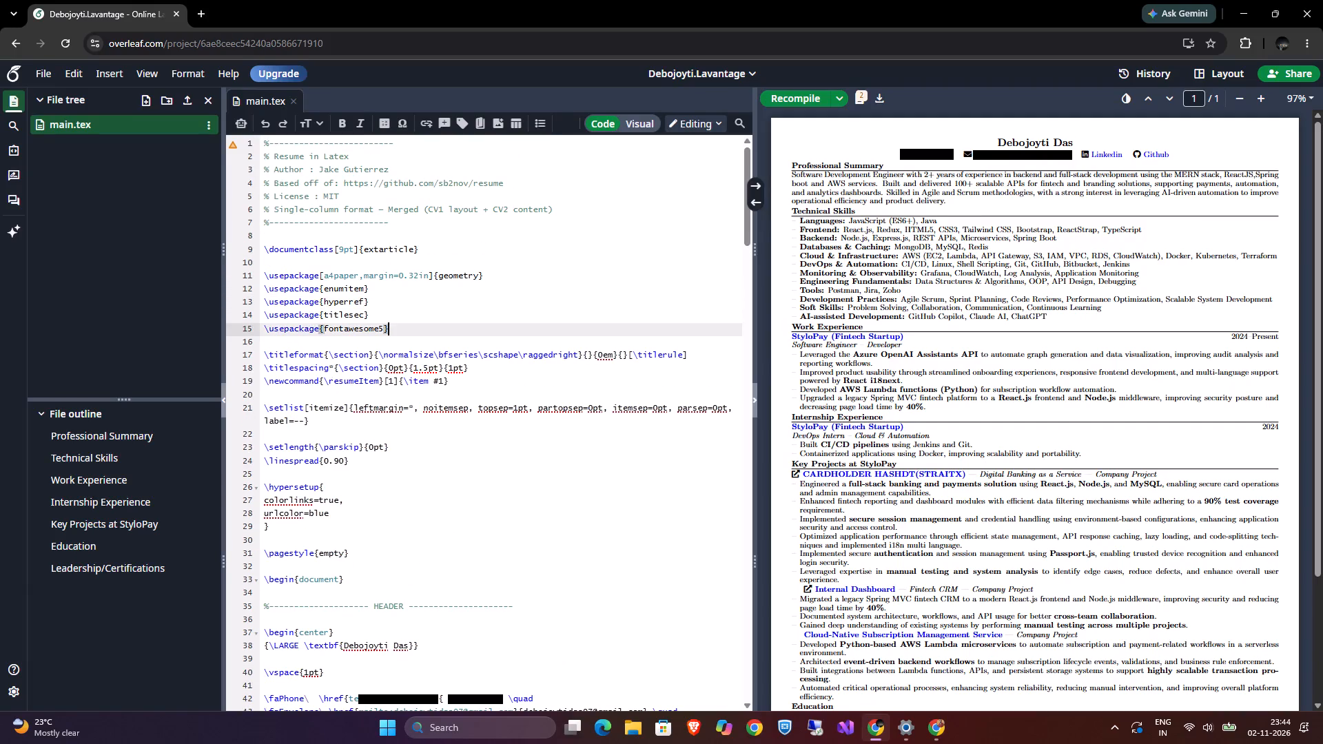
drag(745, 228, 743, 236)
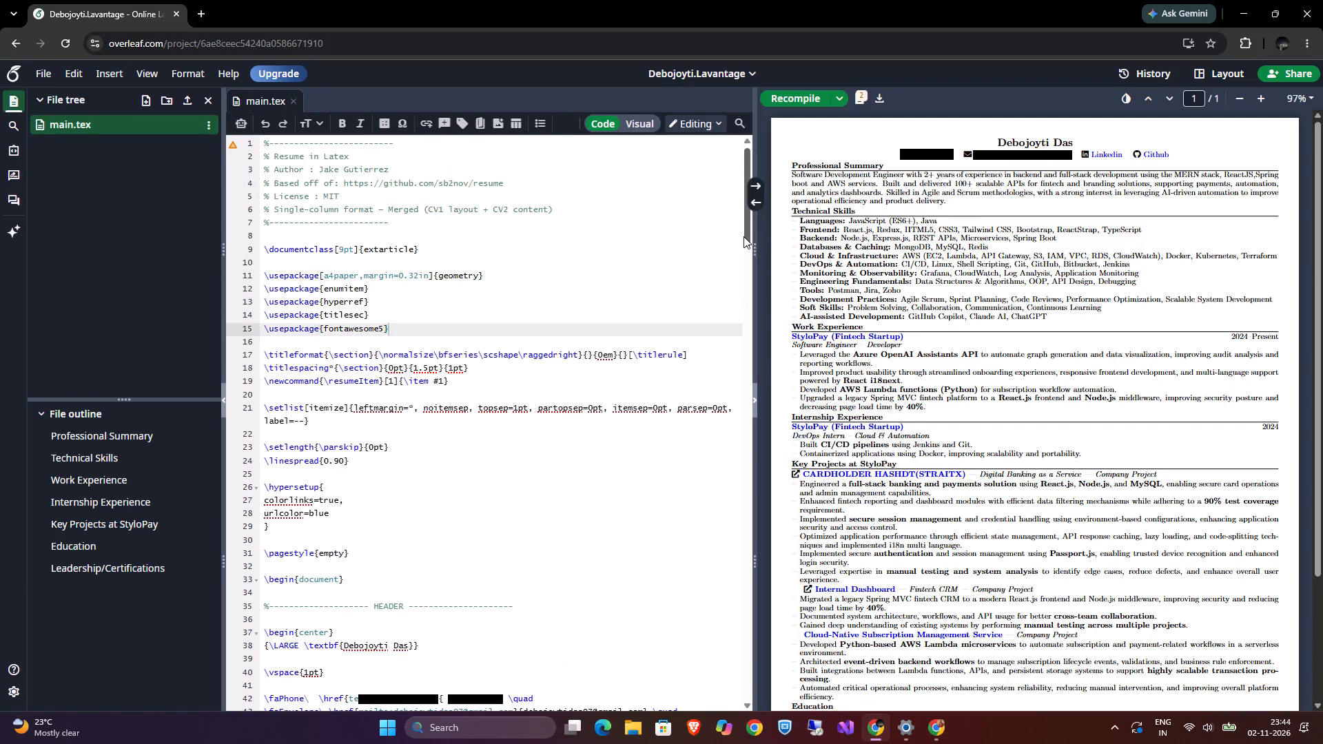
drag(743, 236, 737, 229)
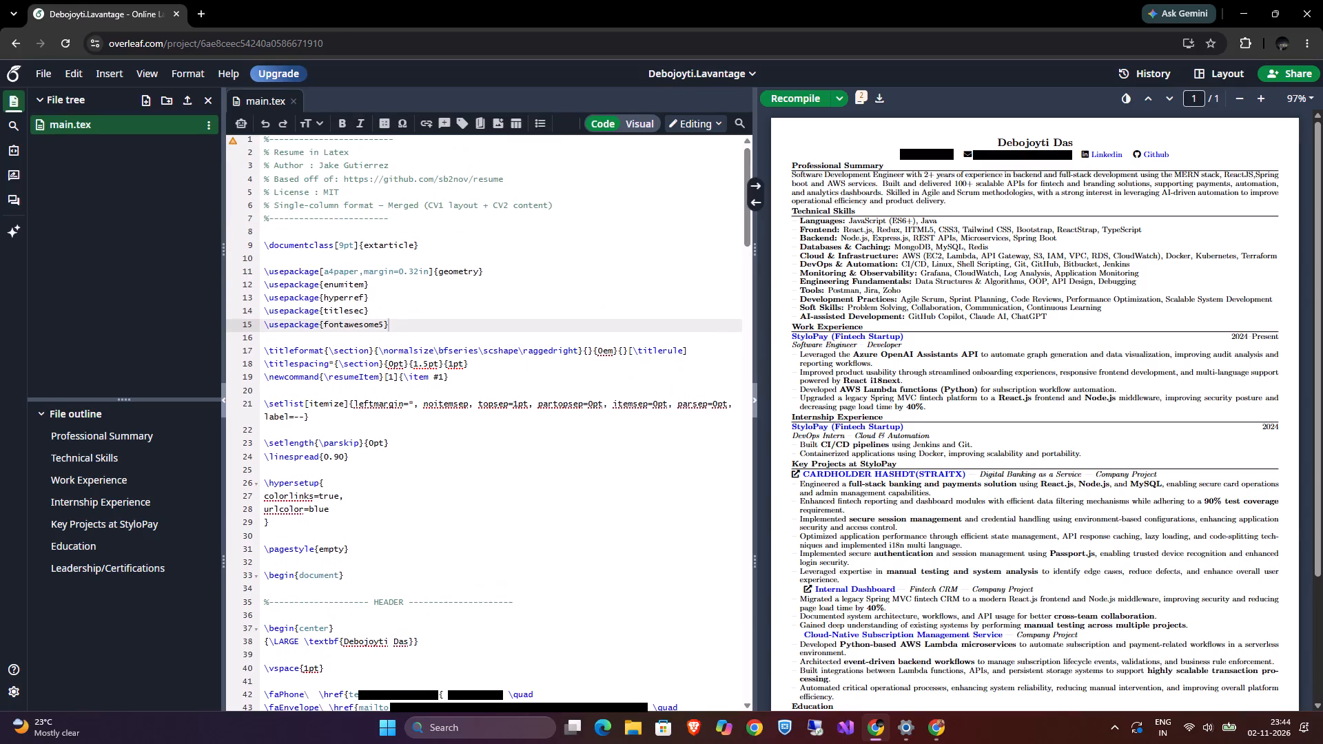
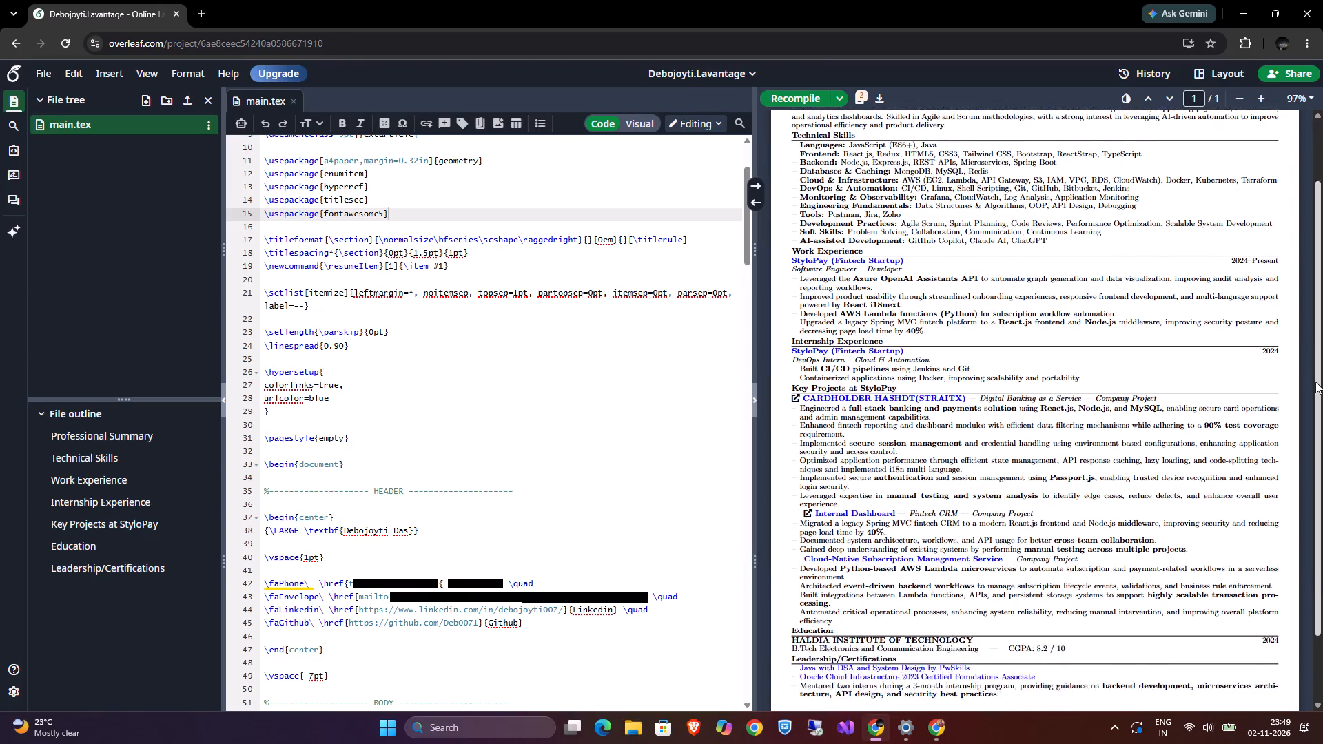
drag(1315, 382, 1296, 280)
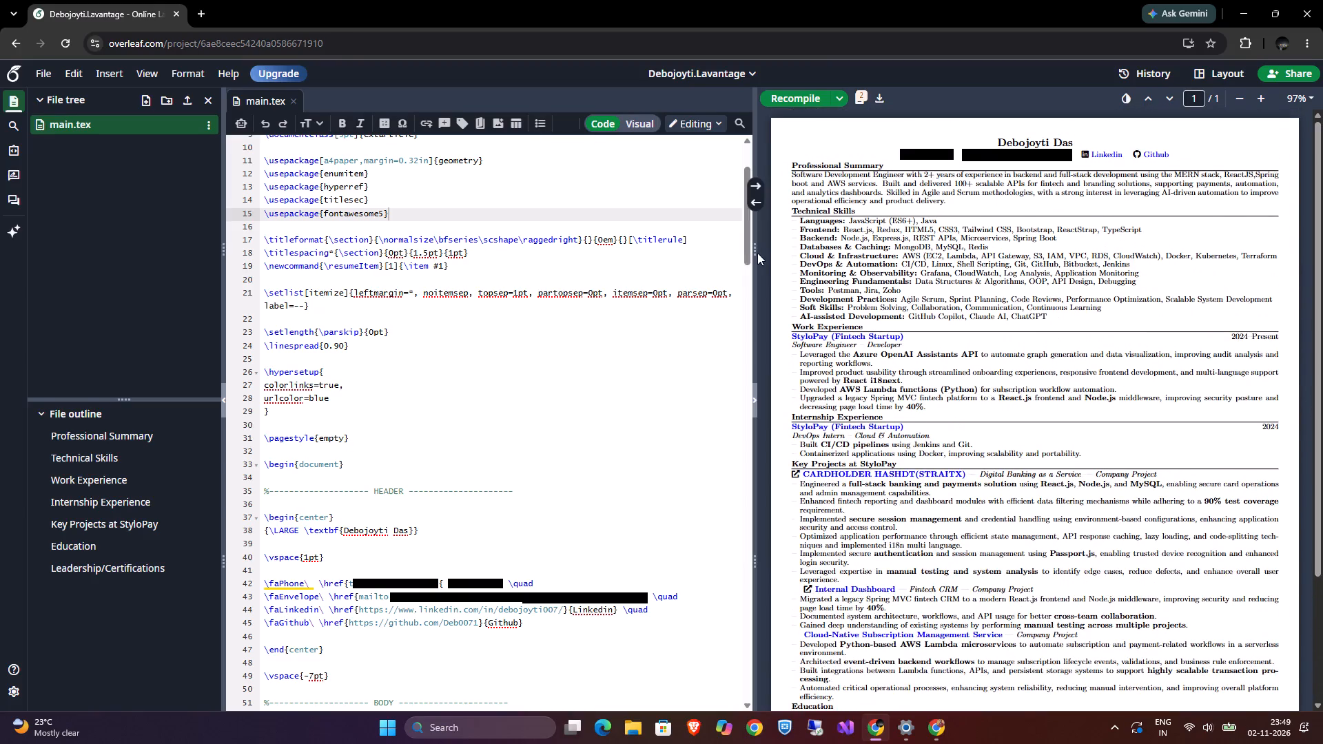
Compare the main.tex source, from its opening comments to the Key Projects section, with the compiled resume PDF.
drag(748, 238, 748, 185)
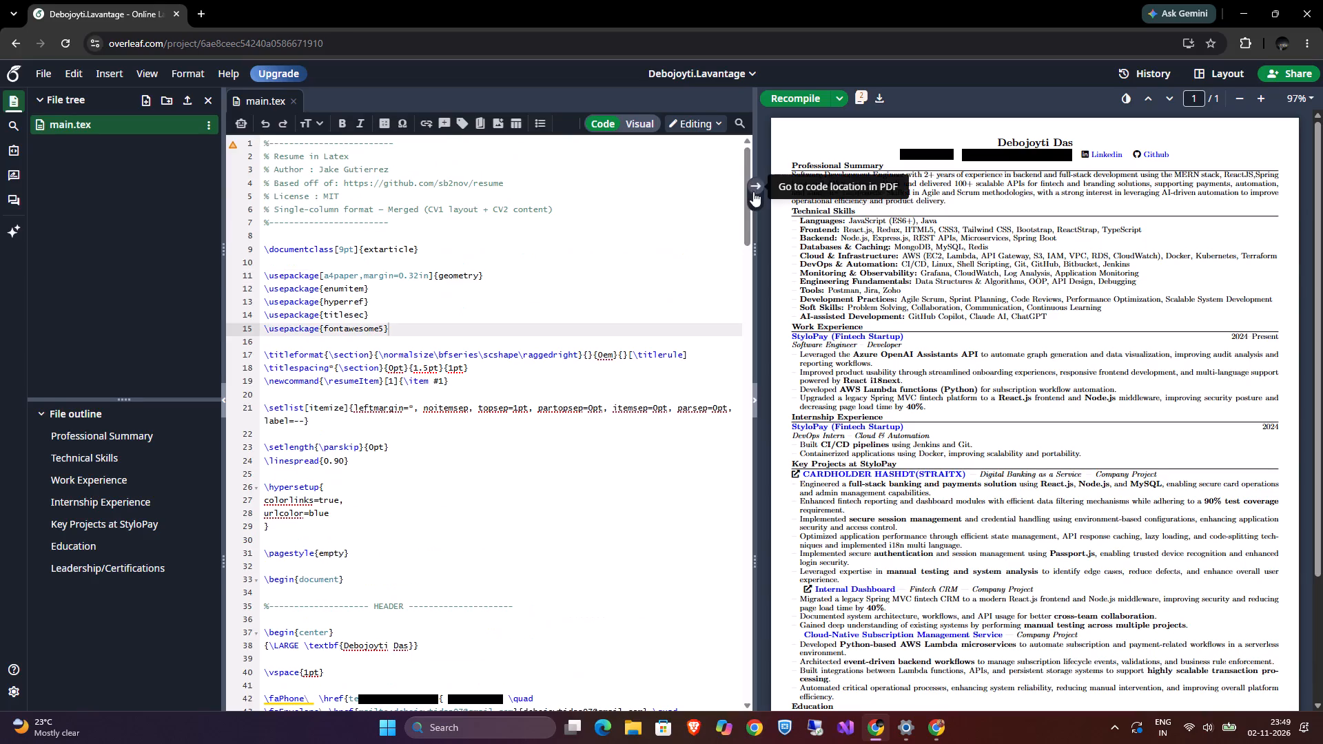
drag(1317, 363, 1317, 394)
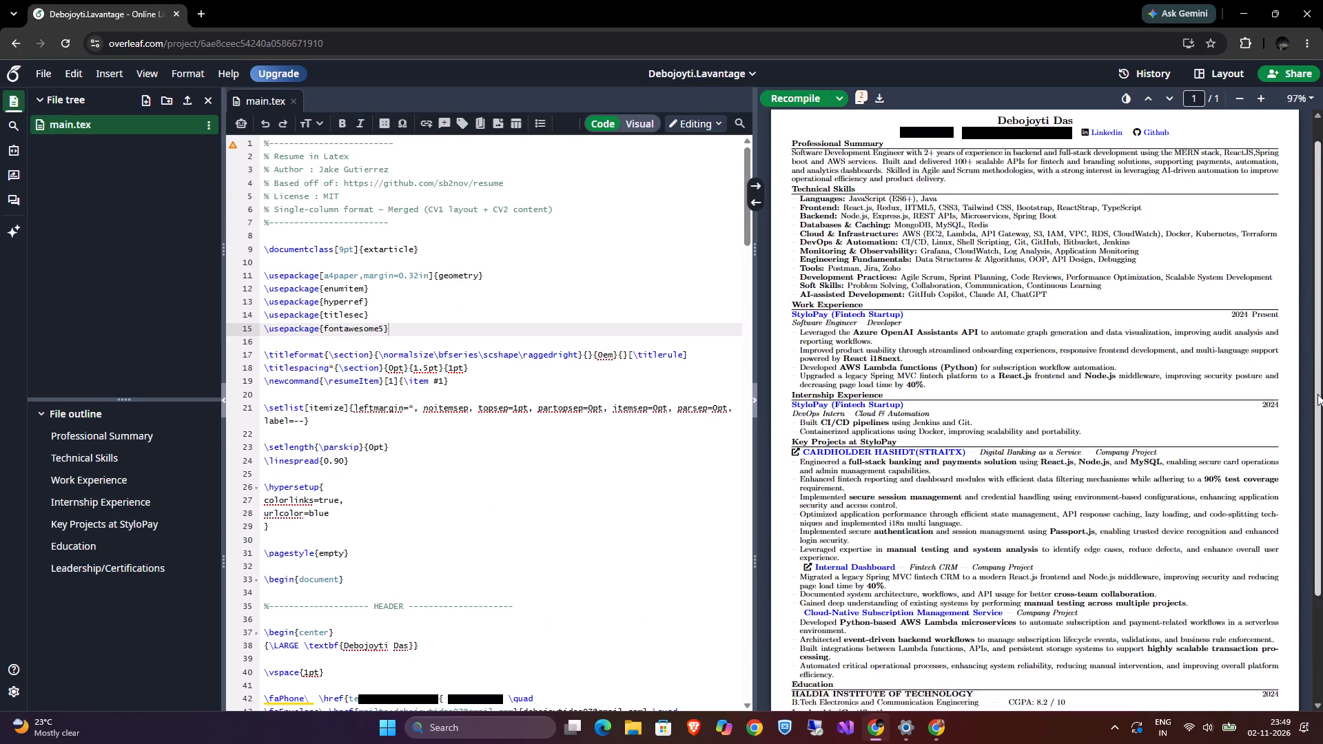
drag(1317, 394, 1298, 346)
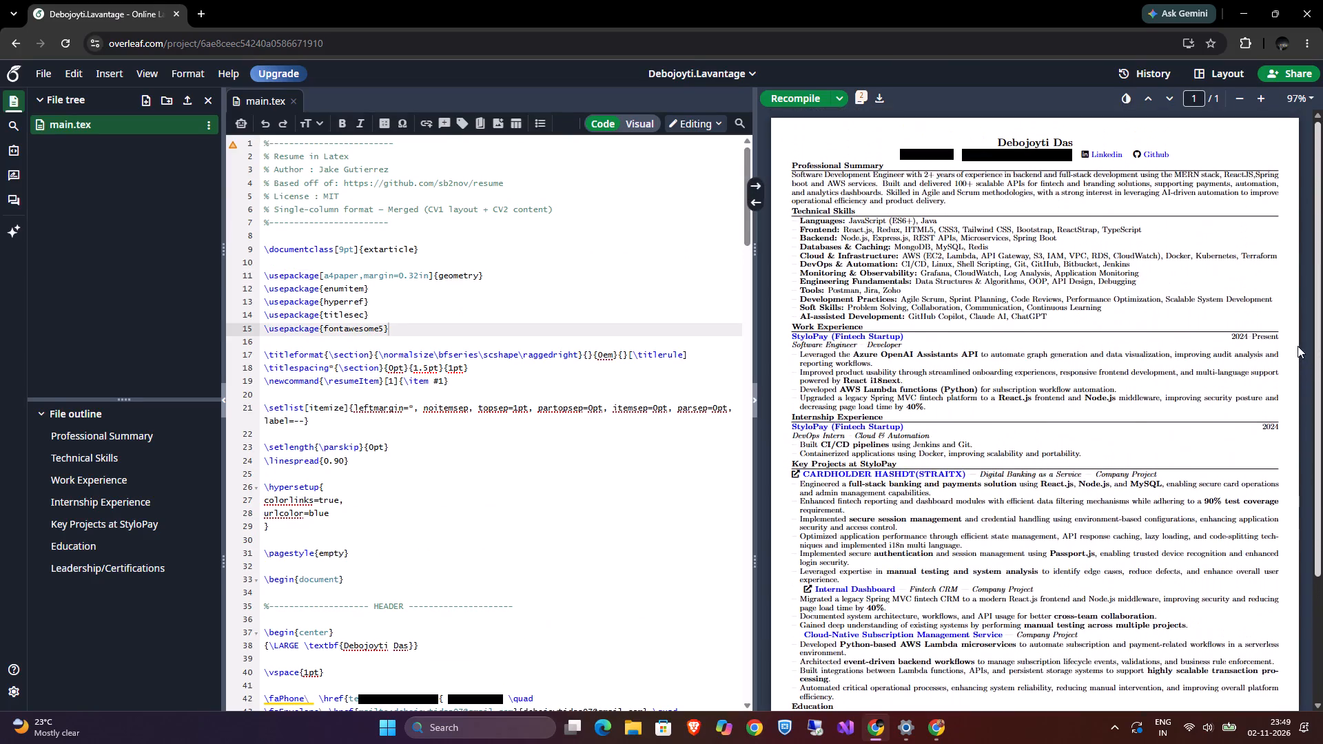
drag(1298, 346, 1298, 340)
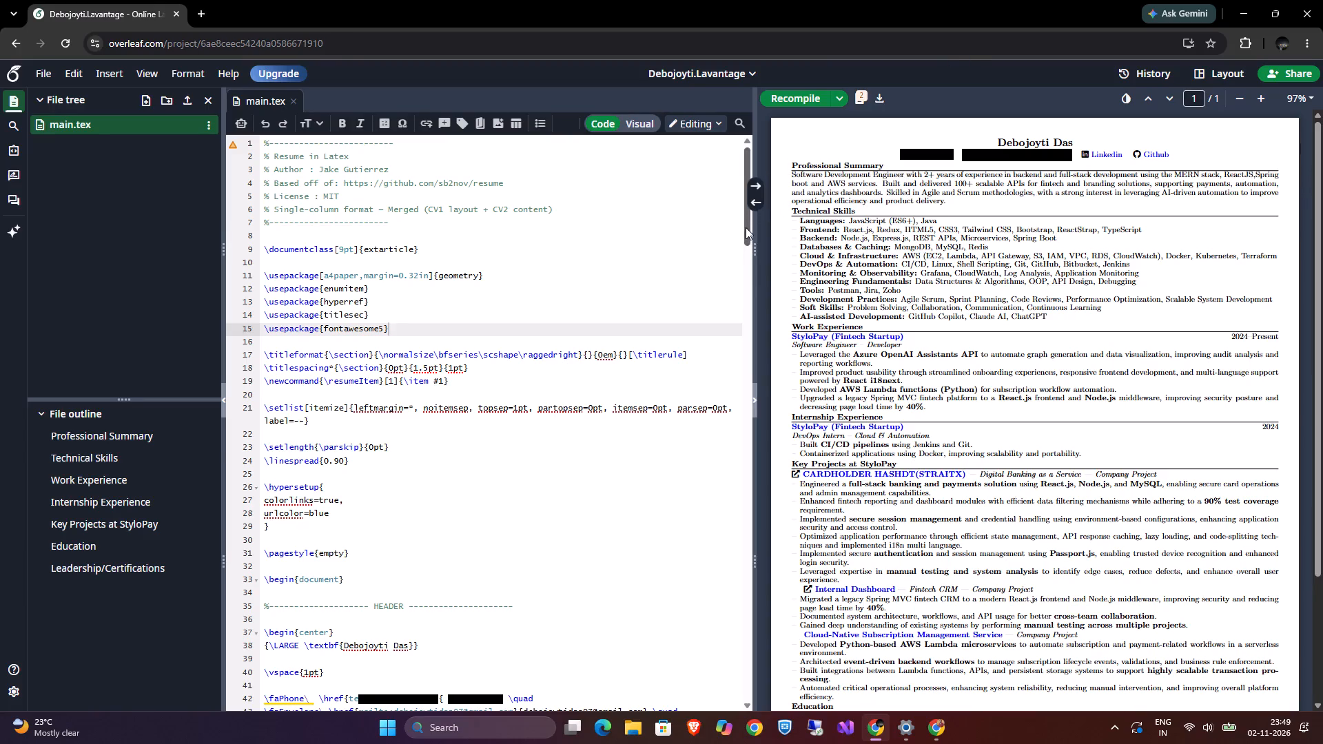
drag(746, 227, 763, 475)
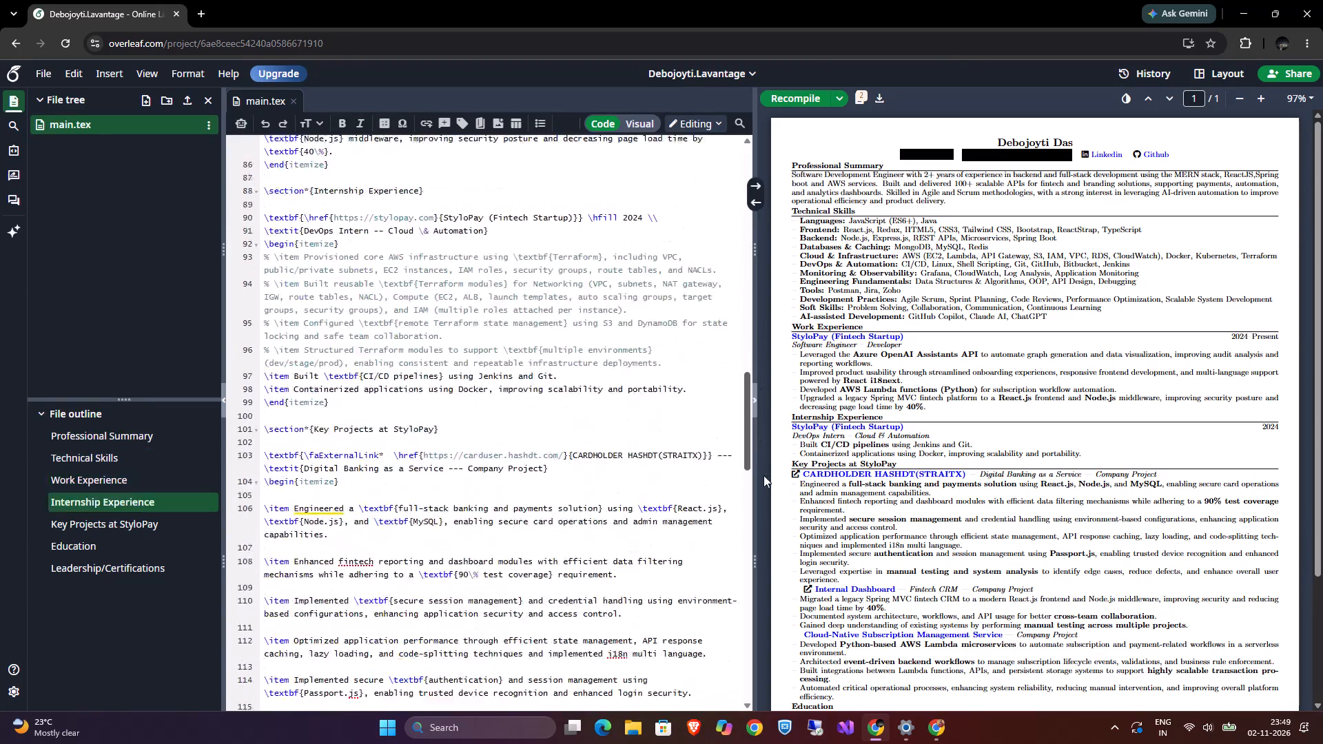
drag(763, 475, 716, 174)
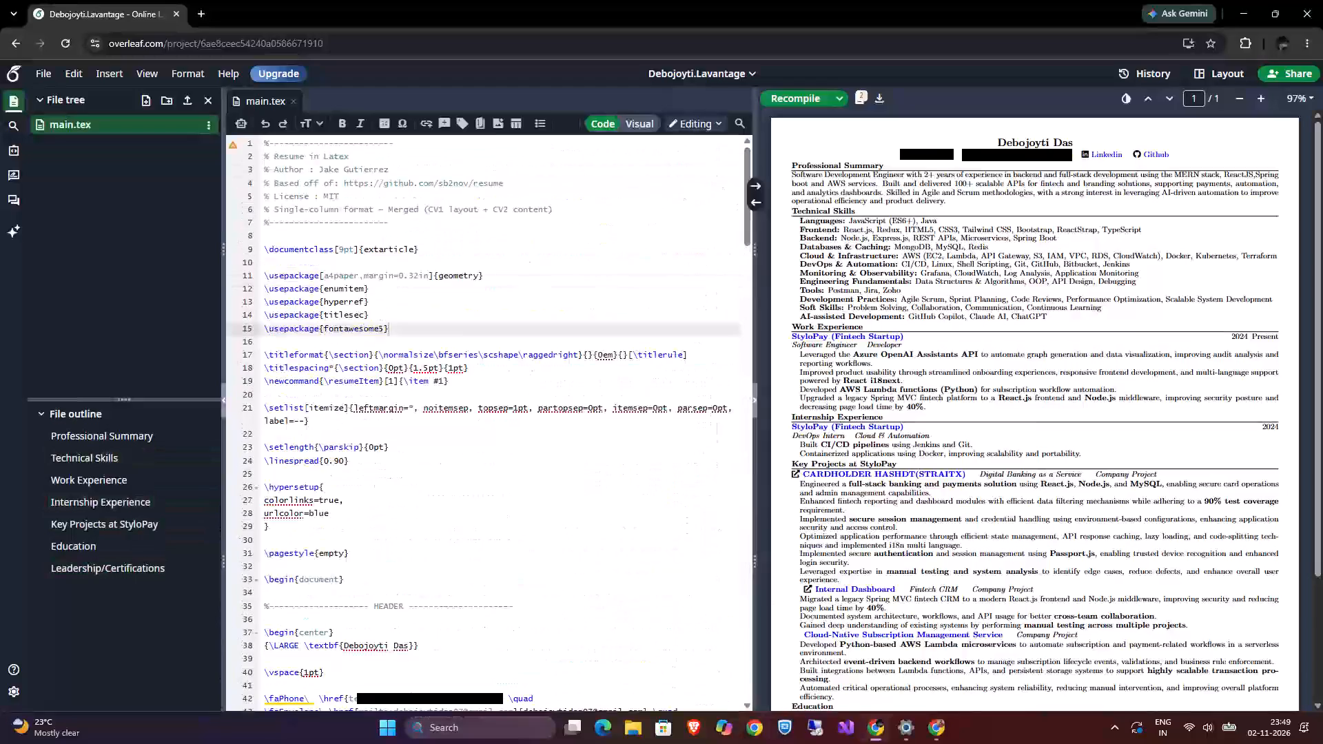
click(452, 254)
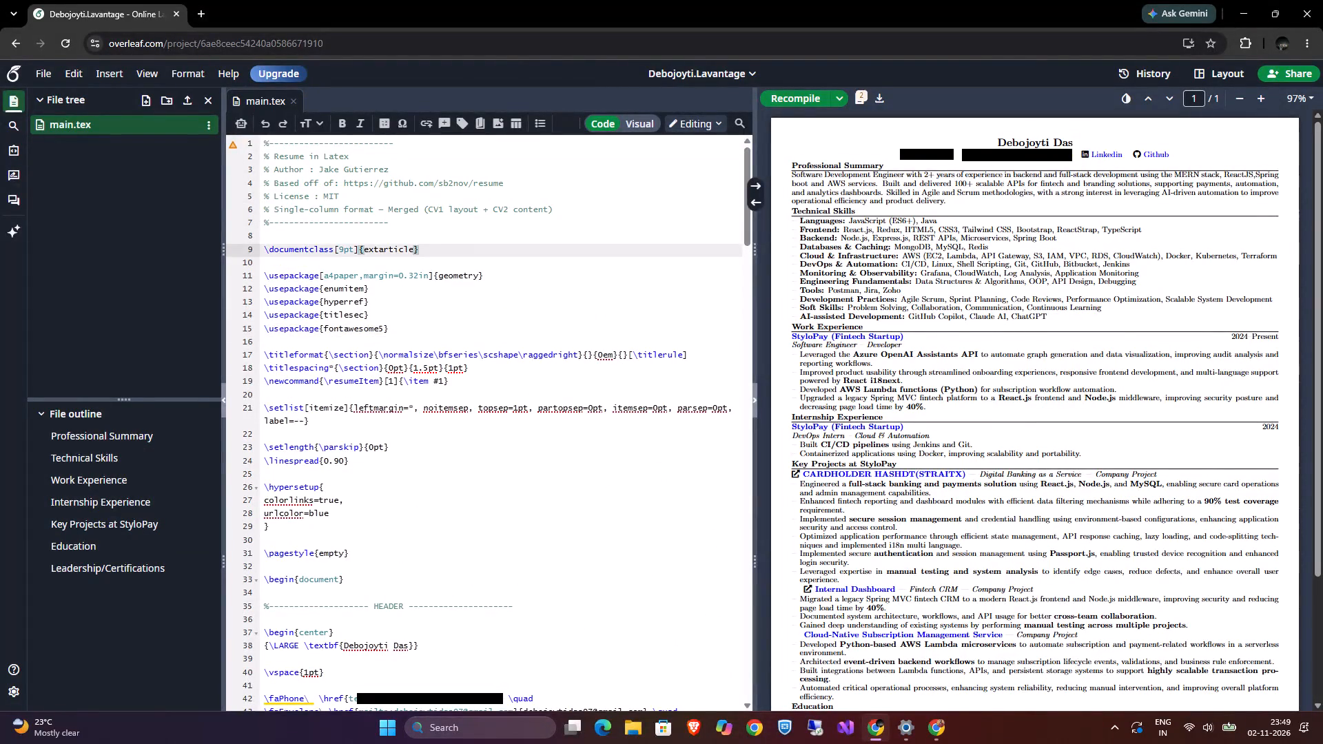
click(927, 312)
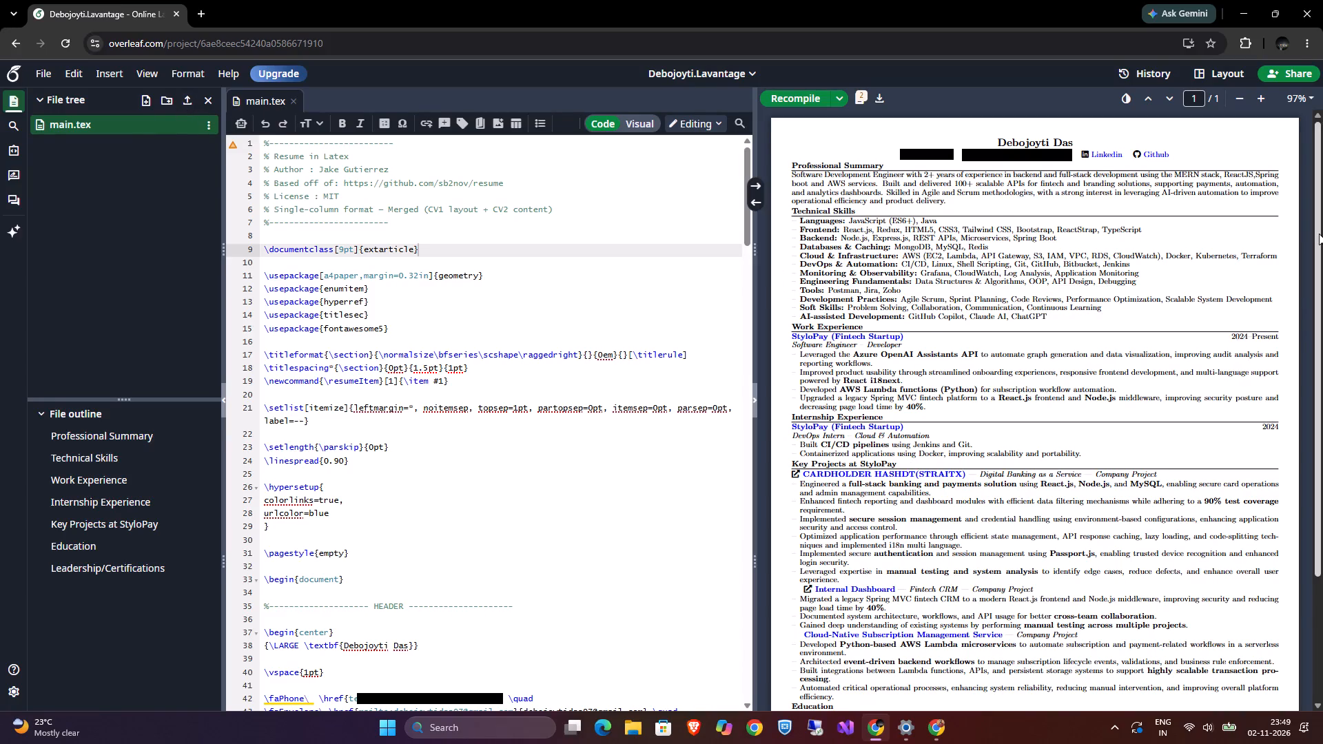
drag(1319, 234, 1300, 238)
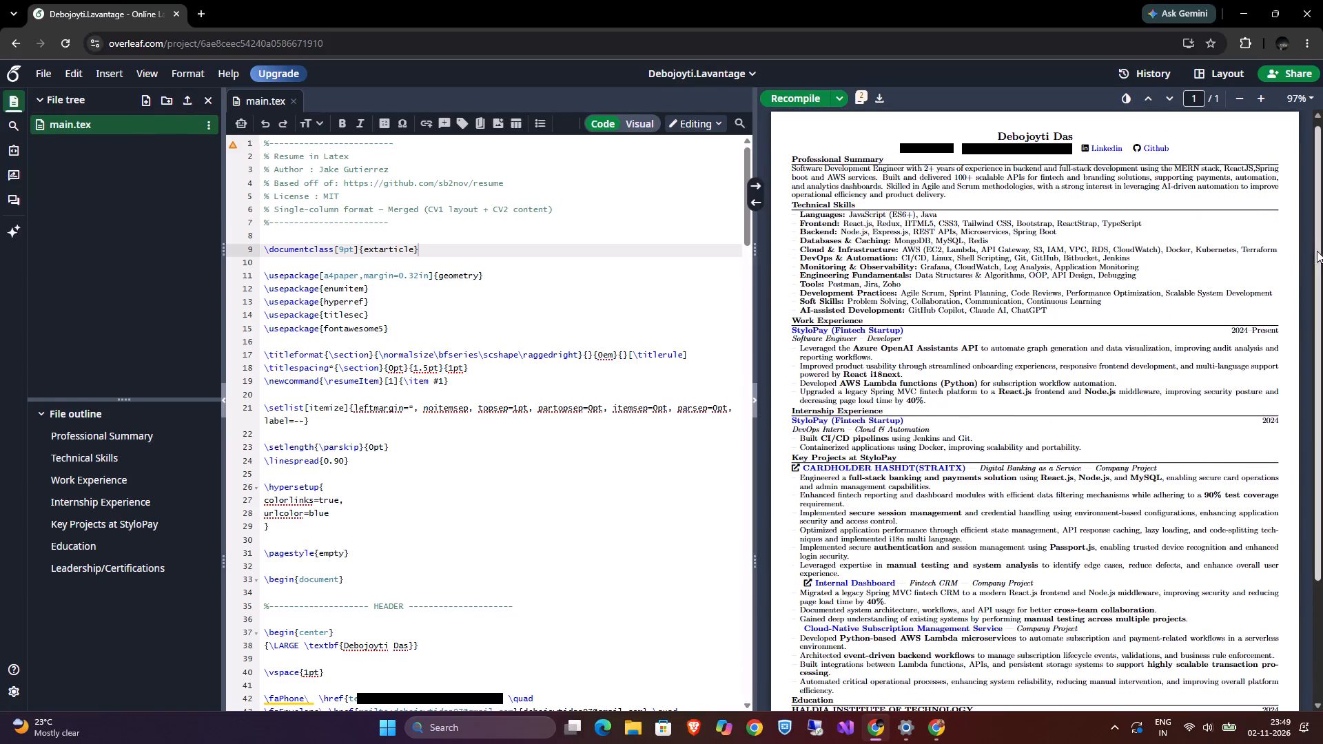
drag(1317, 251, 1315, 219)
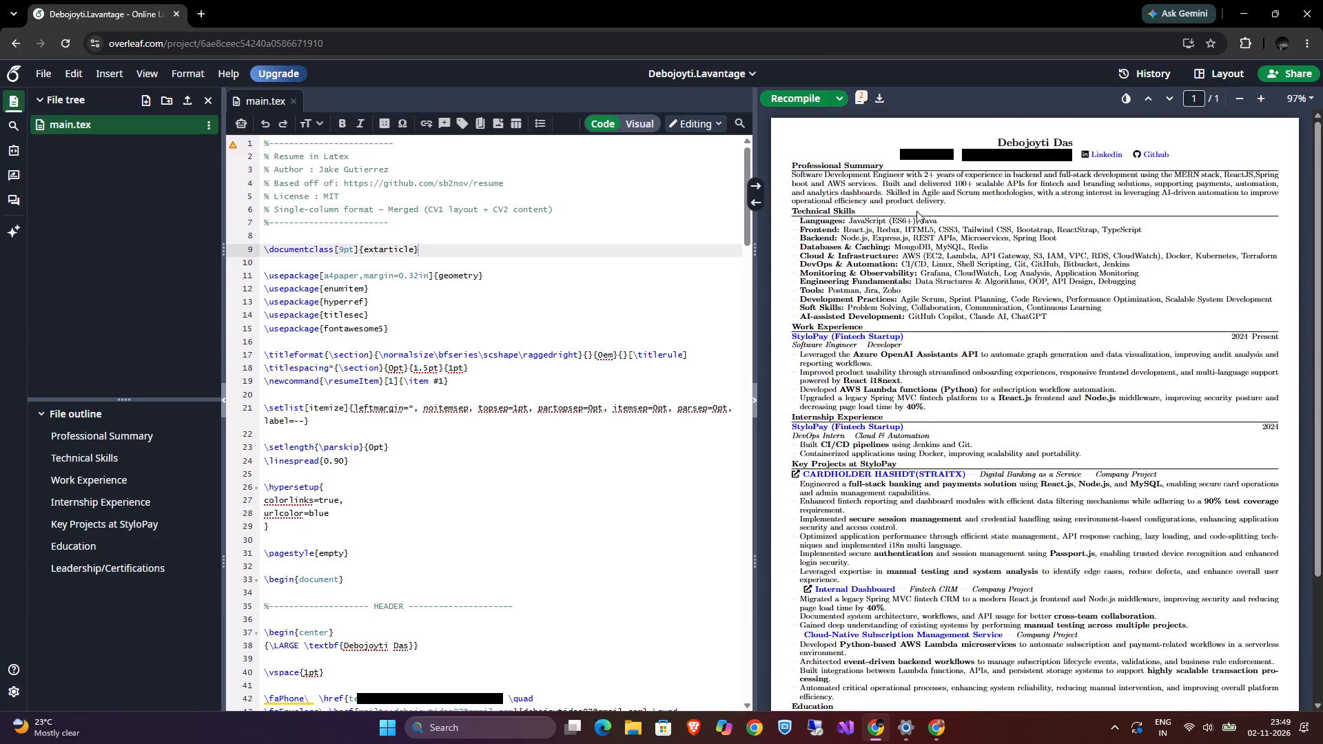
Examine the document class declaration and the package list in the preamble of main.tex.
click(637, 267)
click(485, 317)
click(473, 261)
click(466, 243)
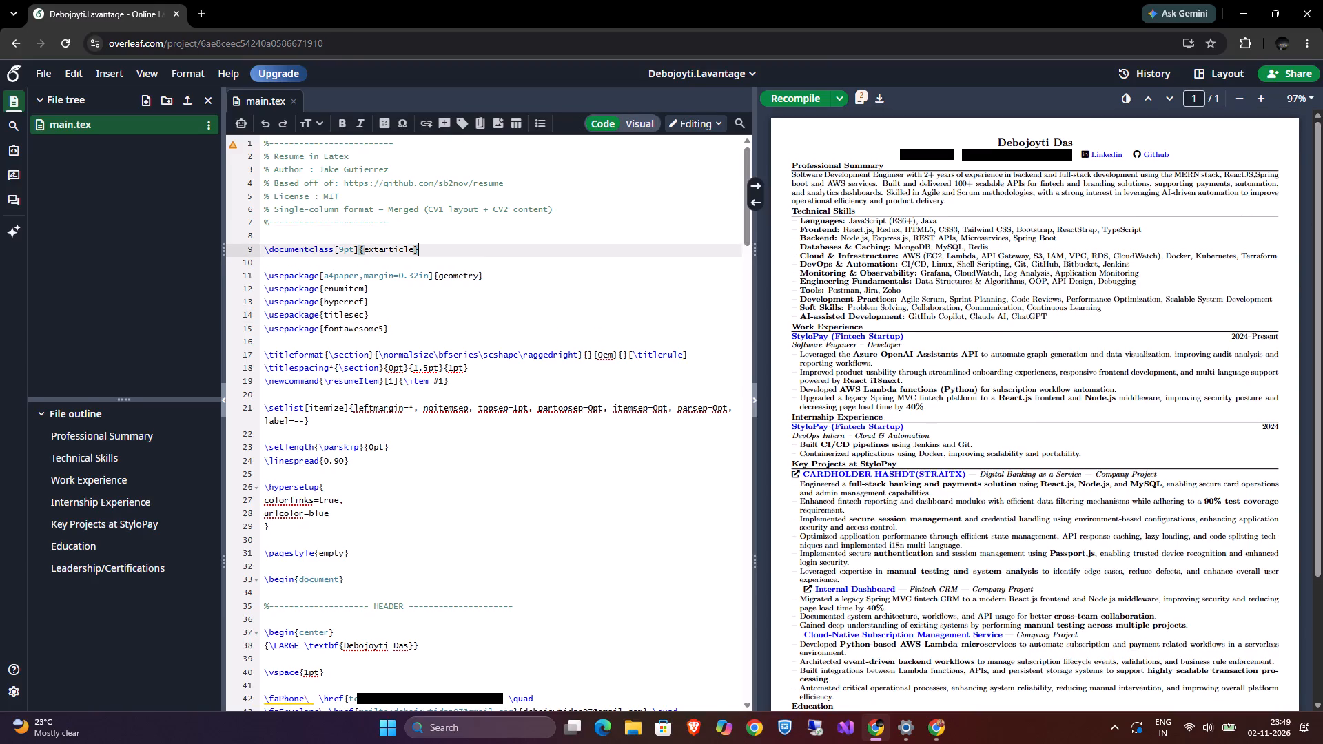
click(420, 227)
click(424, 242)
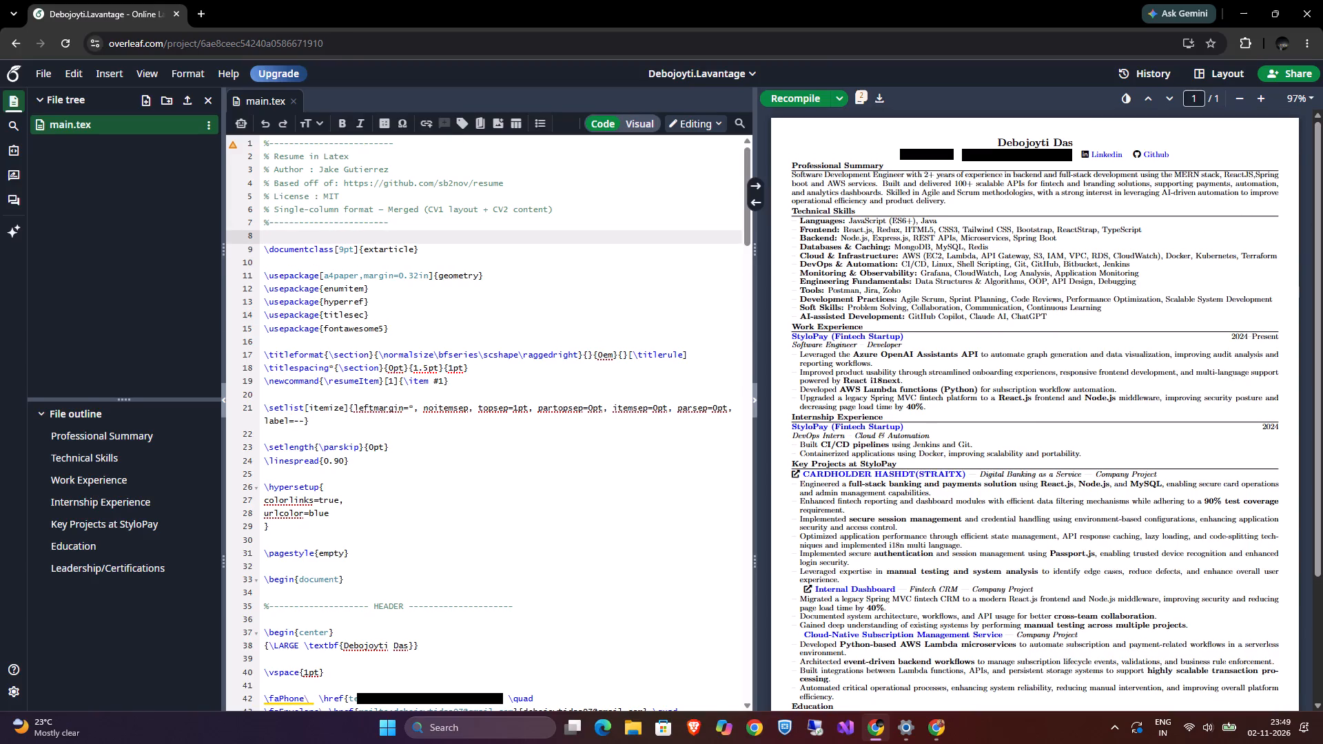
click(464, 285)
click(423, 256)
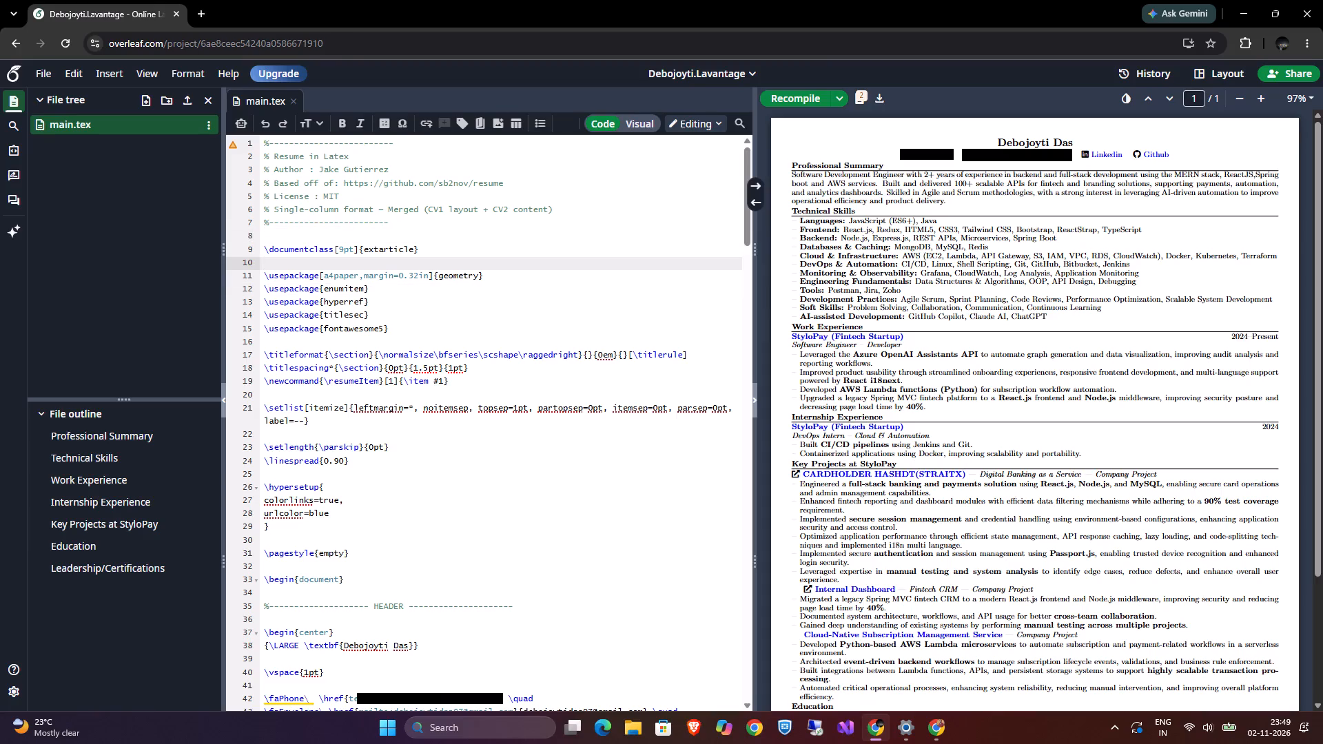
click(426, 234)
click(442, 265)
click(404, 234)
click(411, 266)
click(422, 324)
click(418, 337)
Review the main.tex preamble and header block once more, returning to the document class declaration.
drag(746, 234, 744, 280)
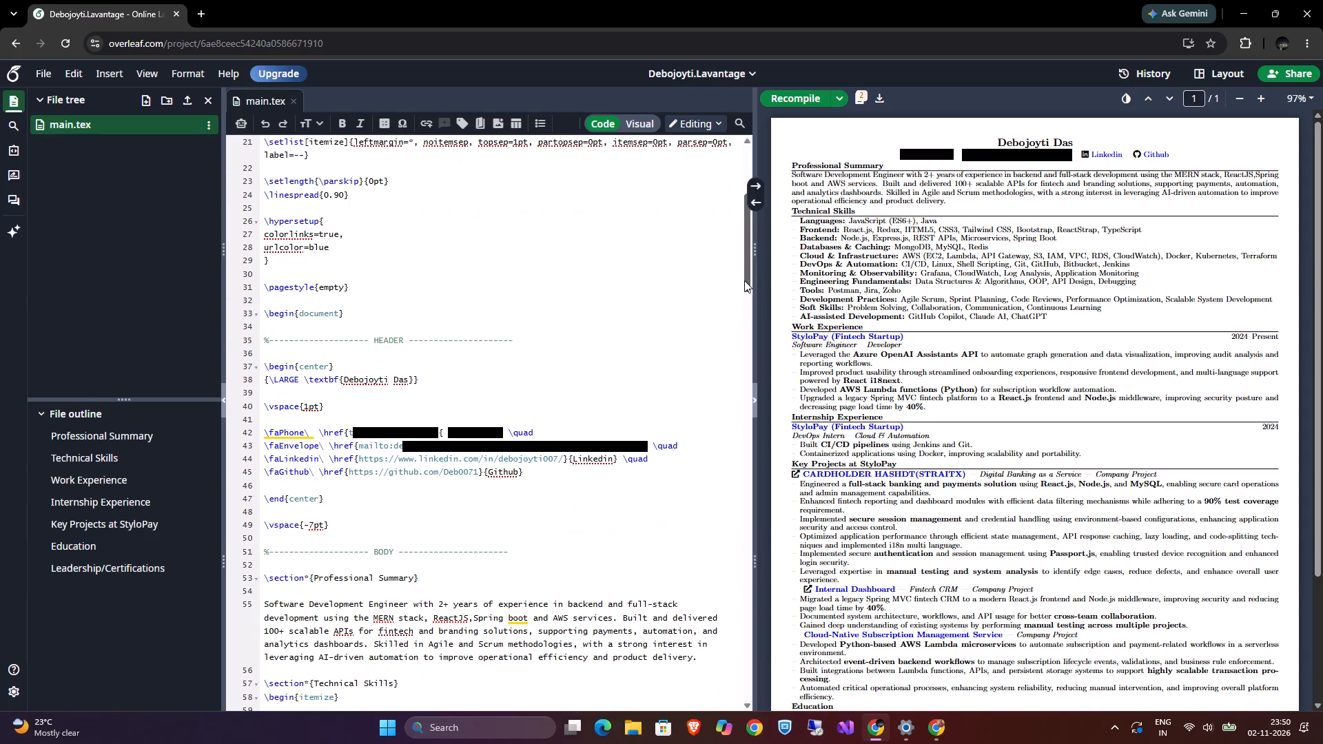
drag(744, 280, 744, 242)
click(568, 254)
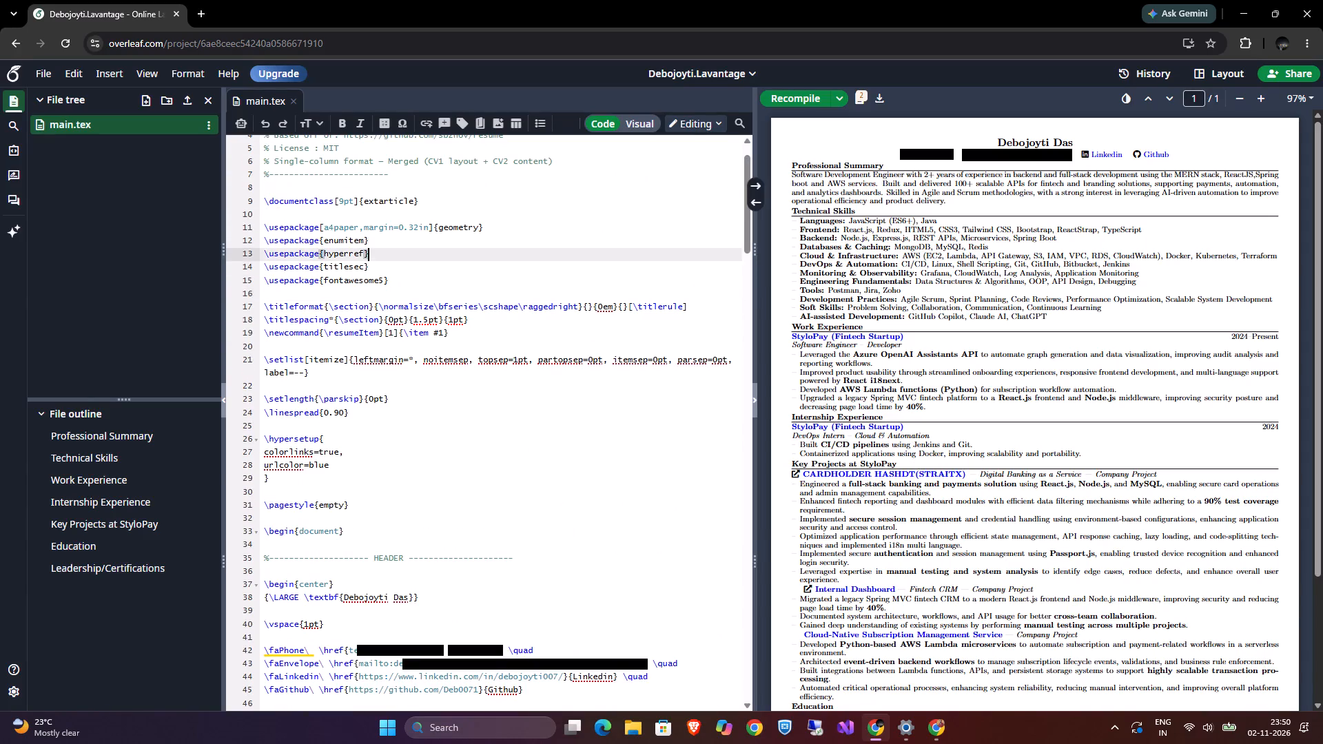
click(478, 279)
click(455, 291)
drag(747, 236, 748, 217)
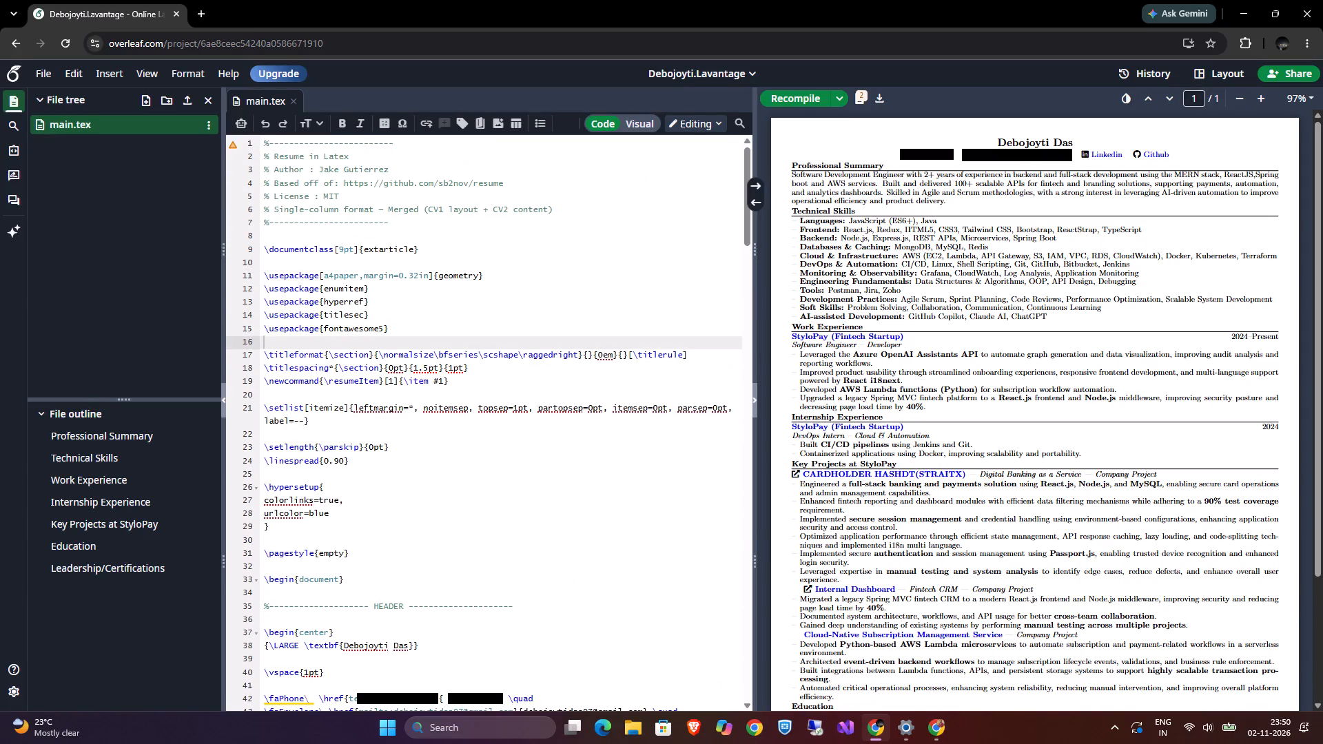
click(433, 262)
click(458, 236)
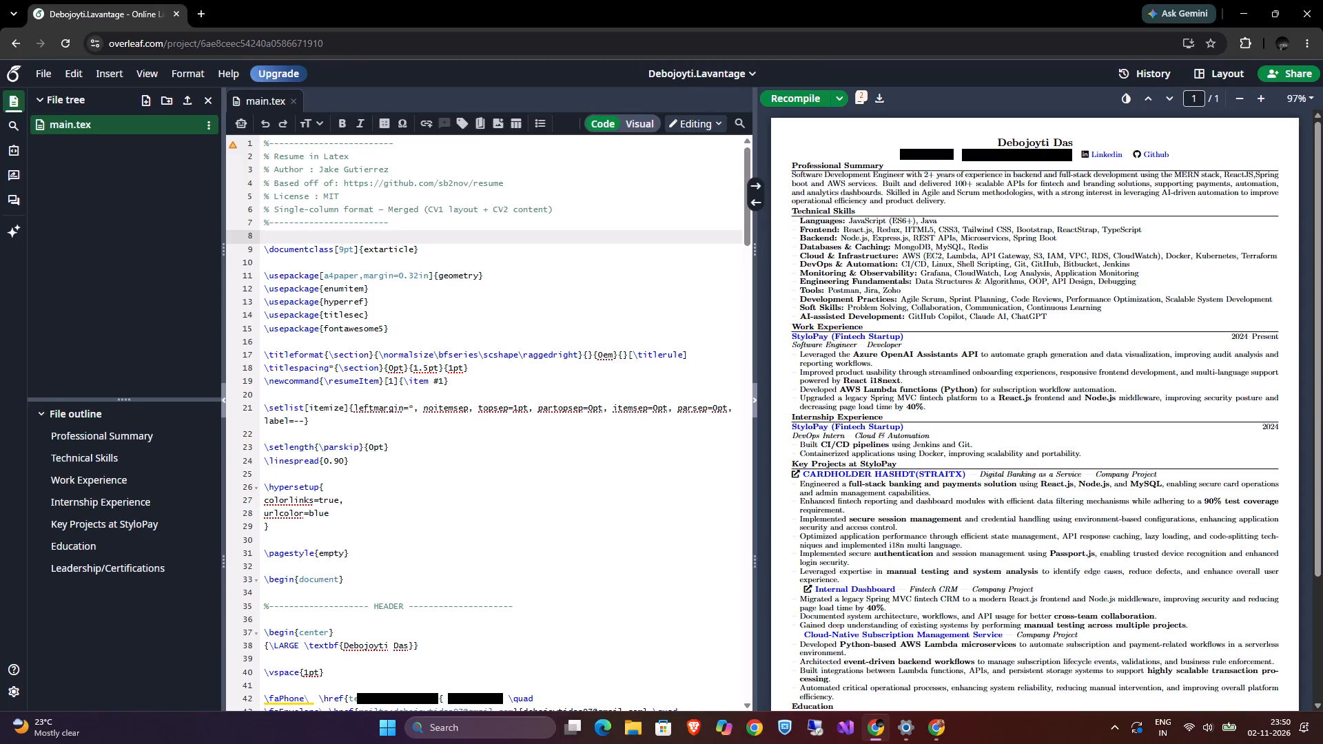
click(452, 261)
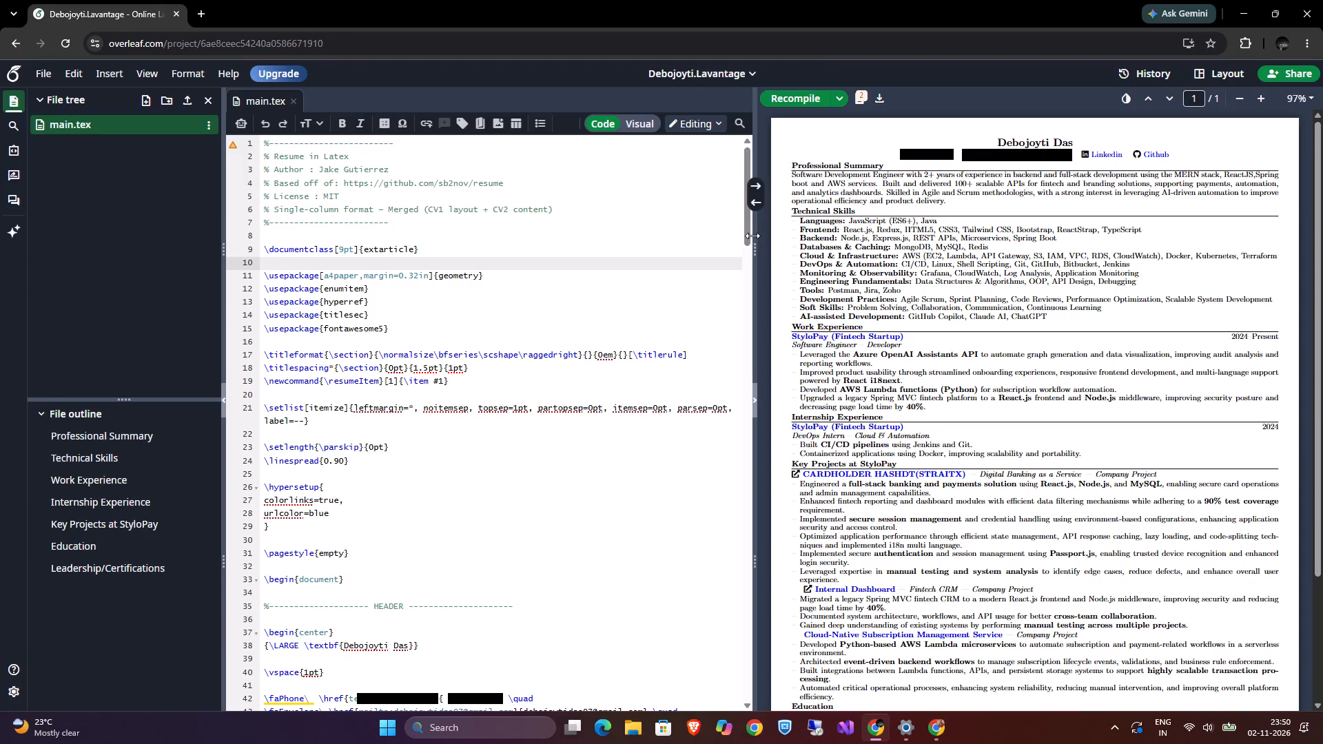
click(749, 228)
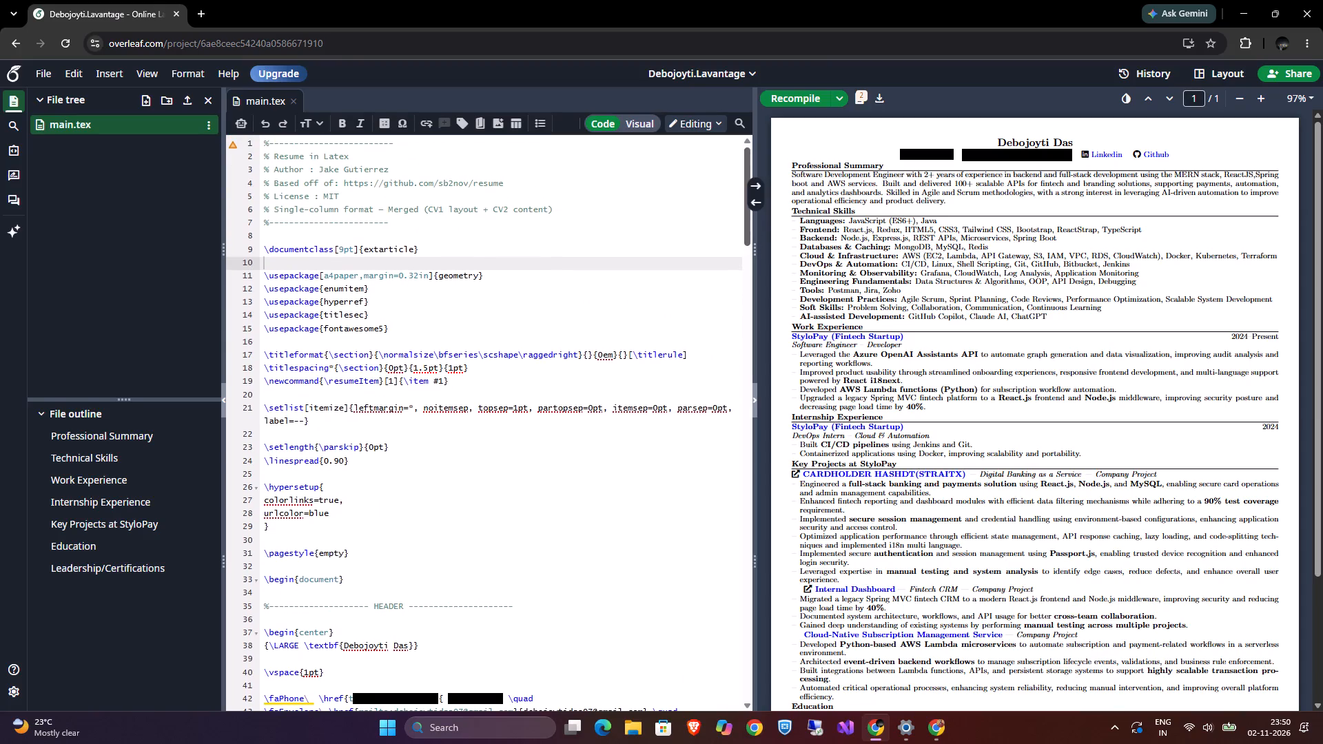
click(466, 261)
click(410, 231)
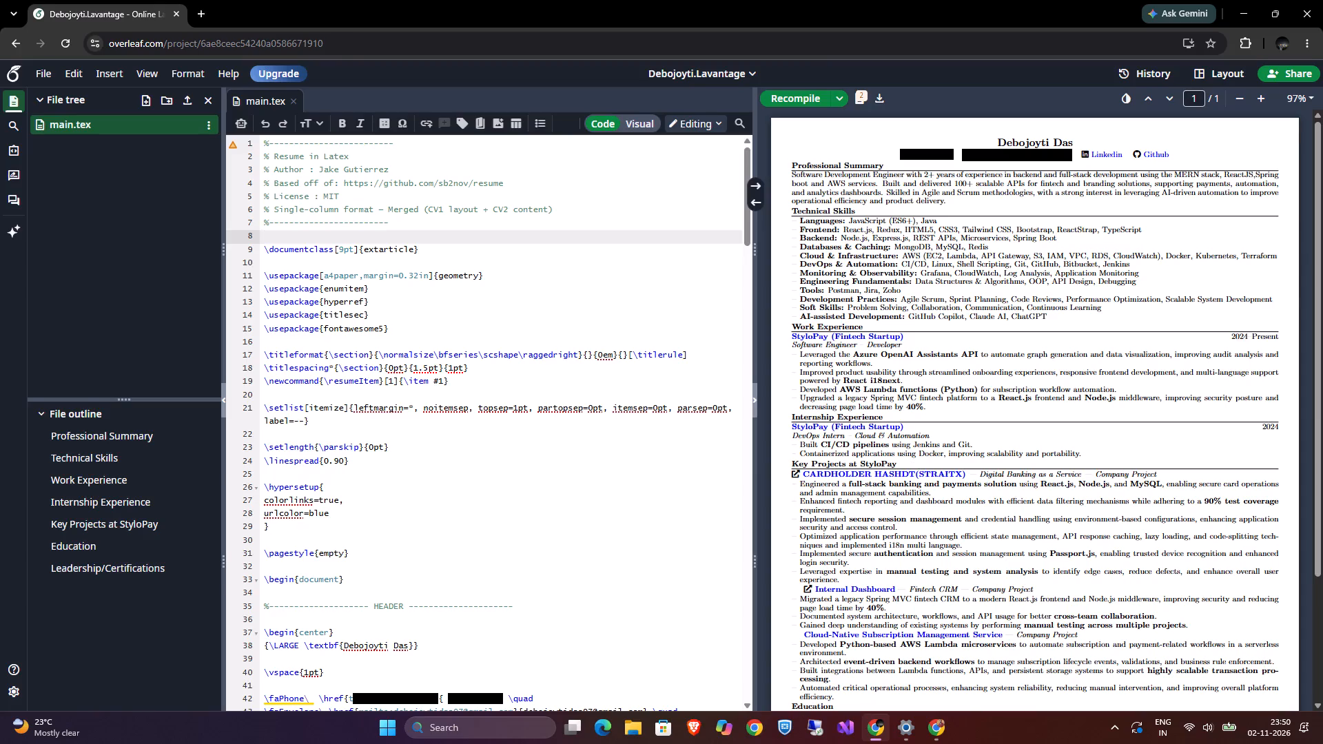
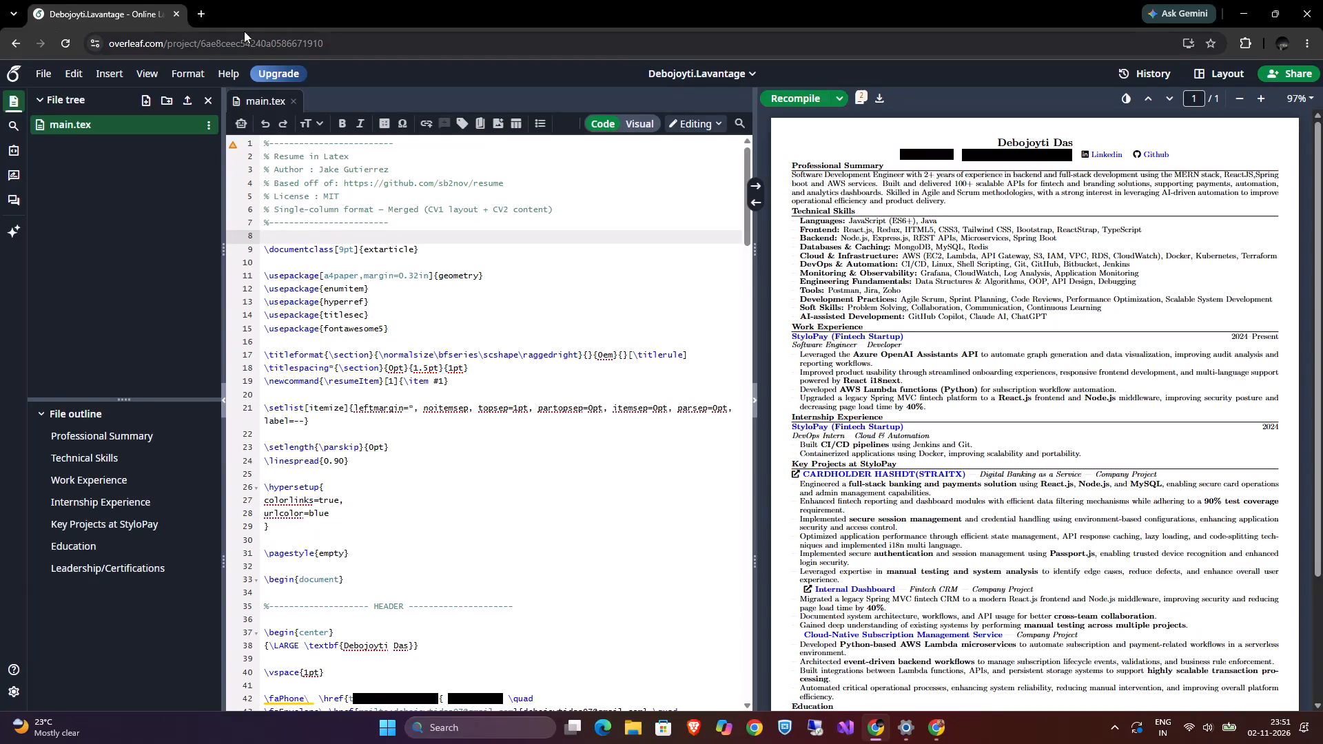
Open a new browser tab, then return to the Overleaf resume project.
click(200, 14)
click(99, 8)
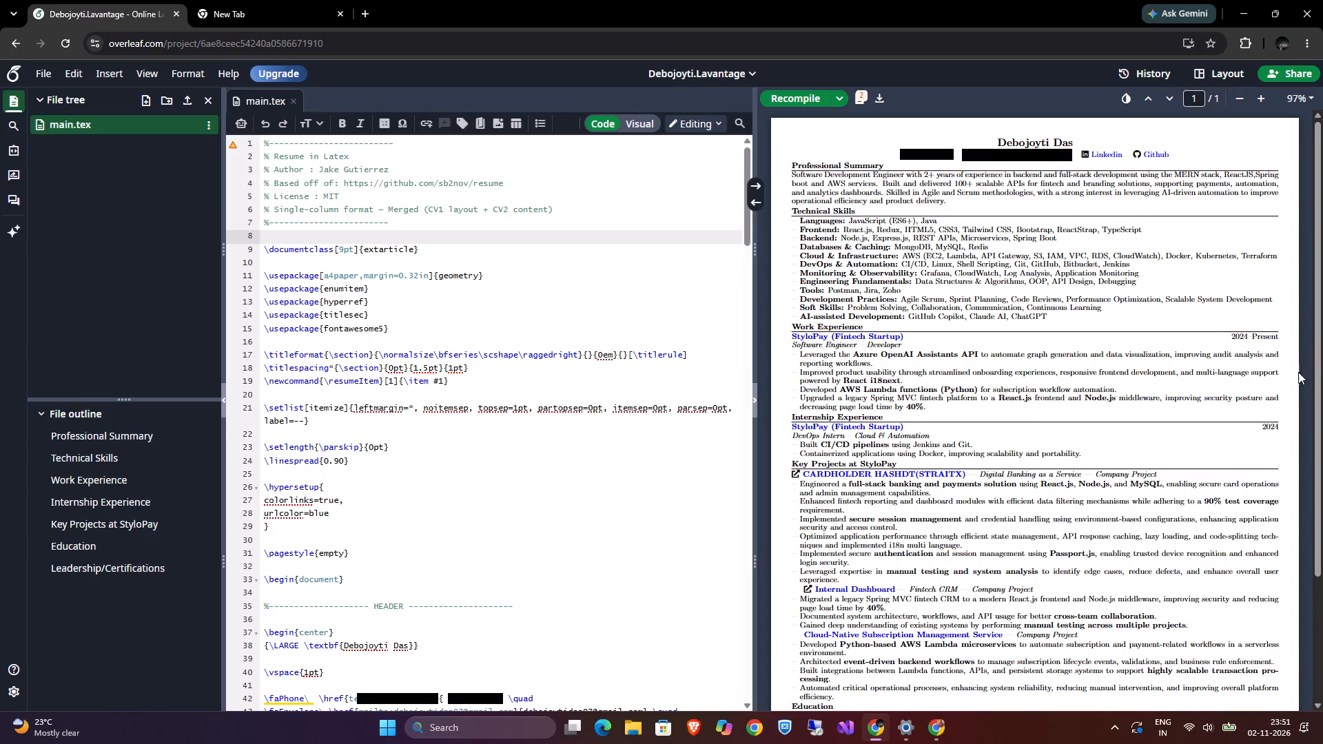
Examine the document class declaration and the package list in the main.tex preamble.
drag(1317, 333, 1310, 304)
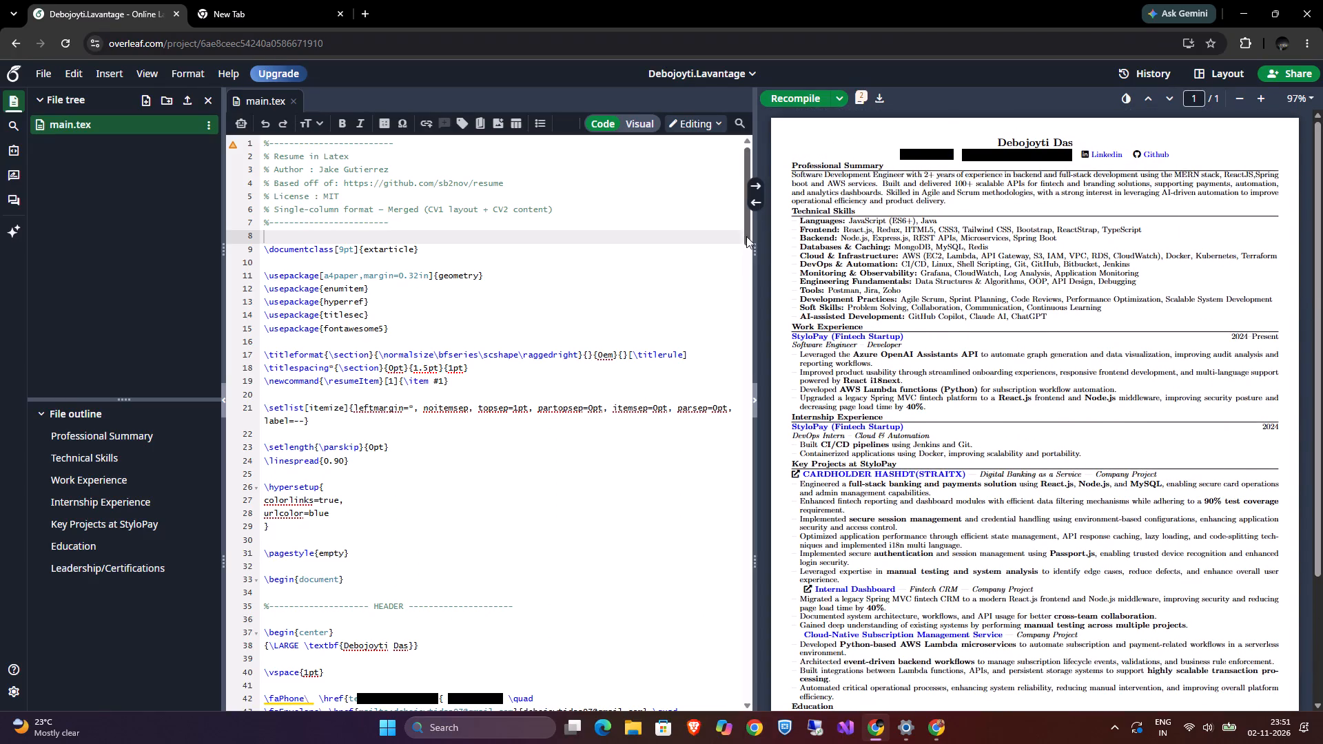
drag(748, 227, 742, 214)
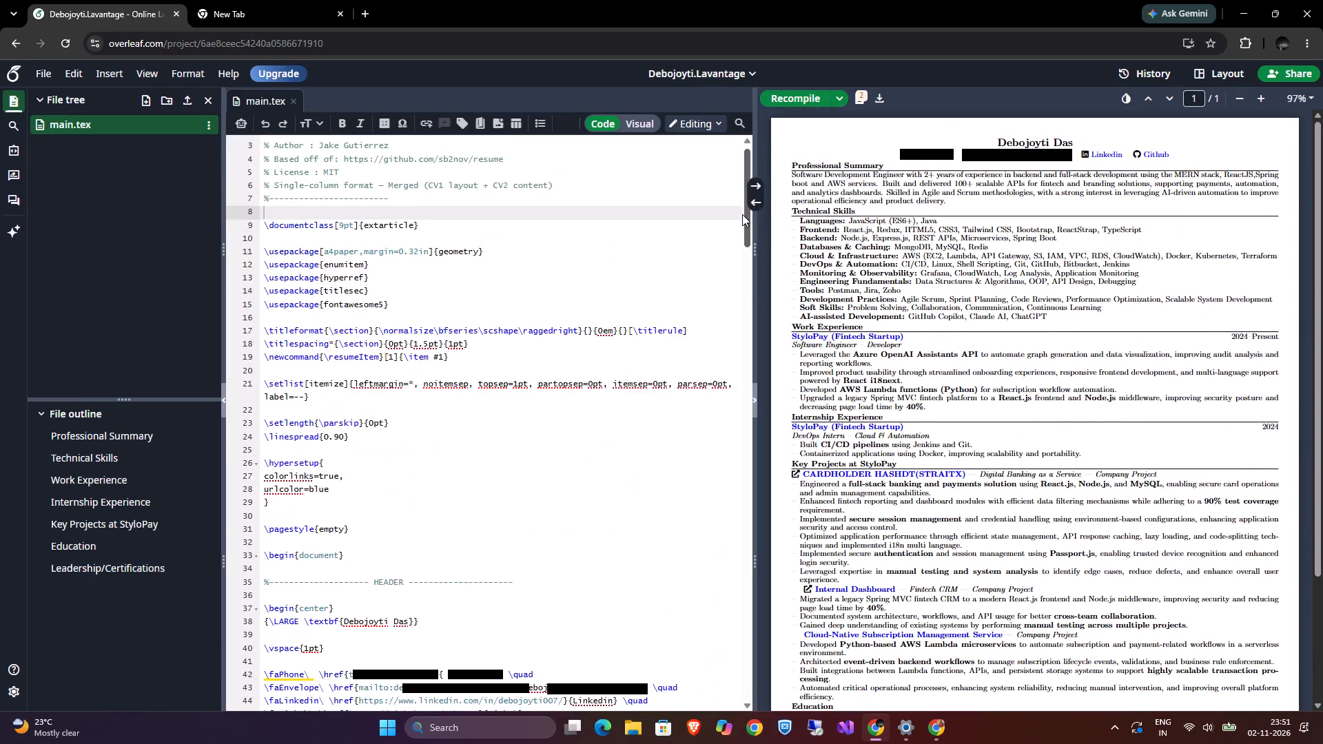
drag(742, 214, 742, 204)
click(424, 270)
click(425, 257)
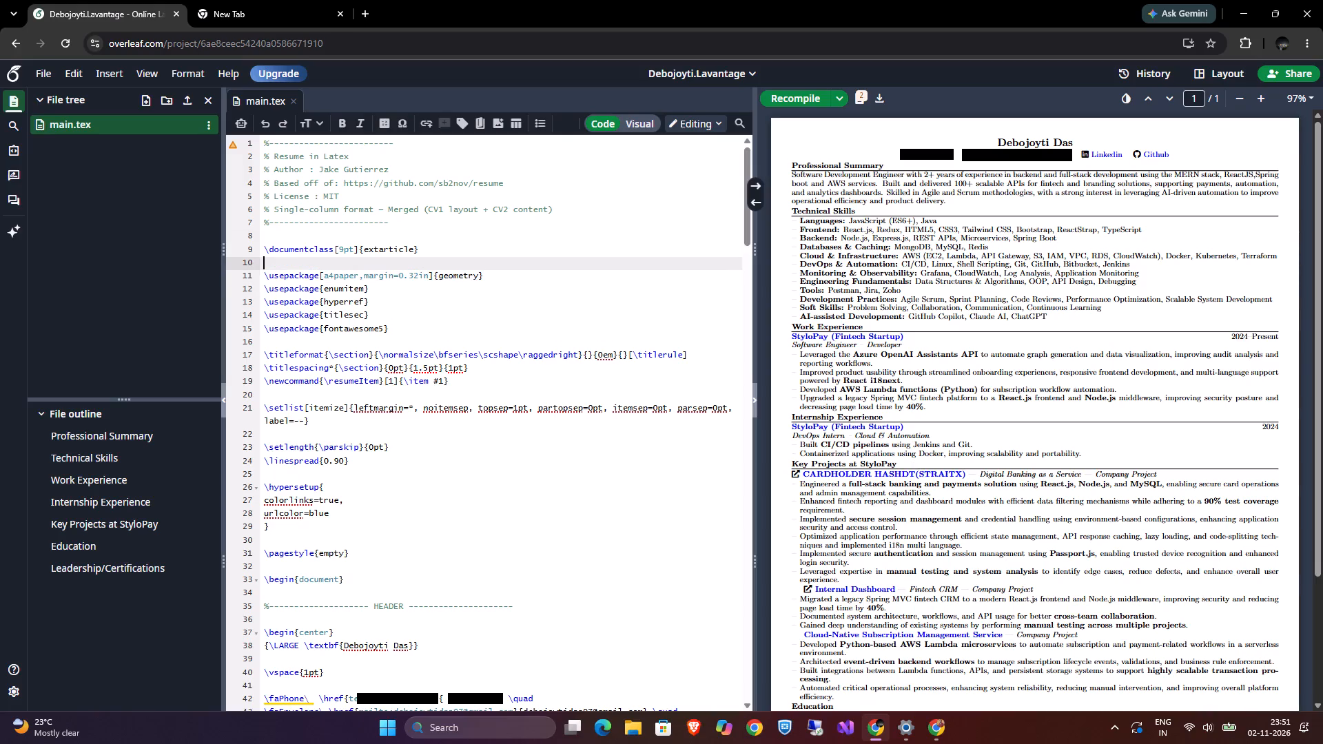
click(420, 237)
click(420, 262)
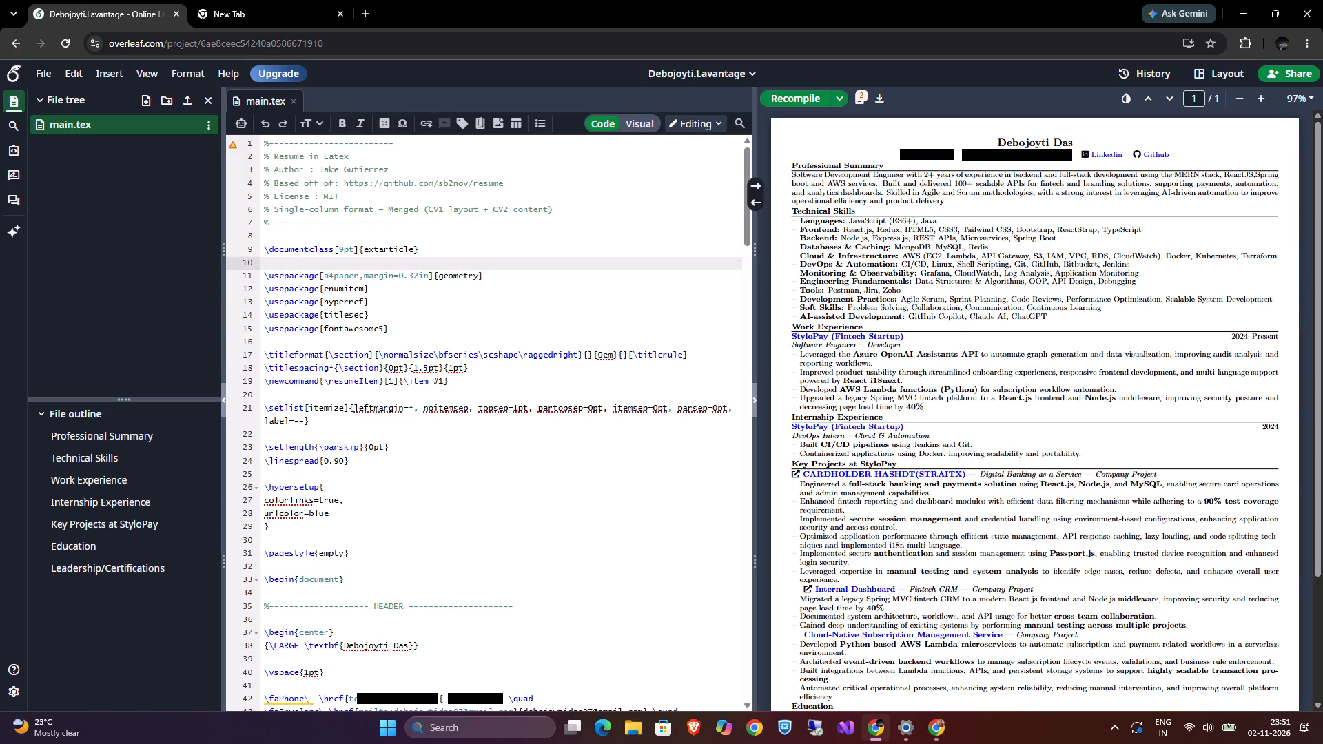
click(415, 340)
click(411, 338)
click(402, 258)
click(402, 234)
click(382, 265)
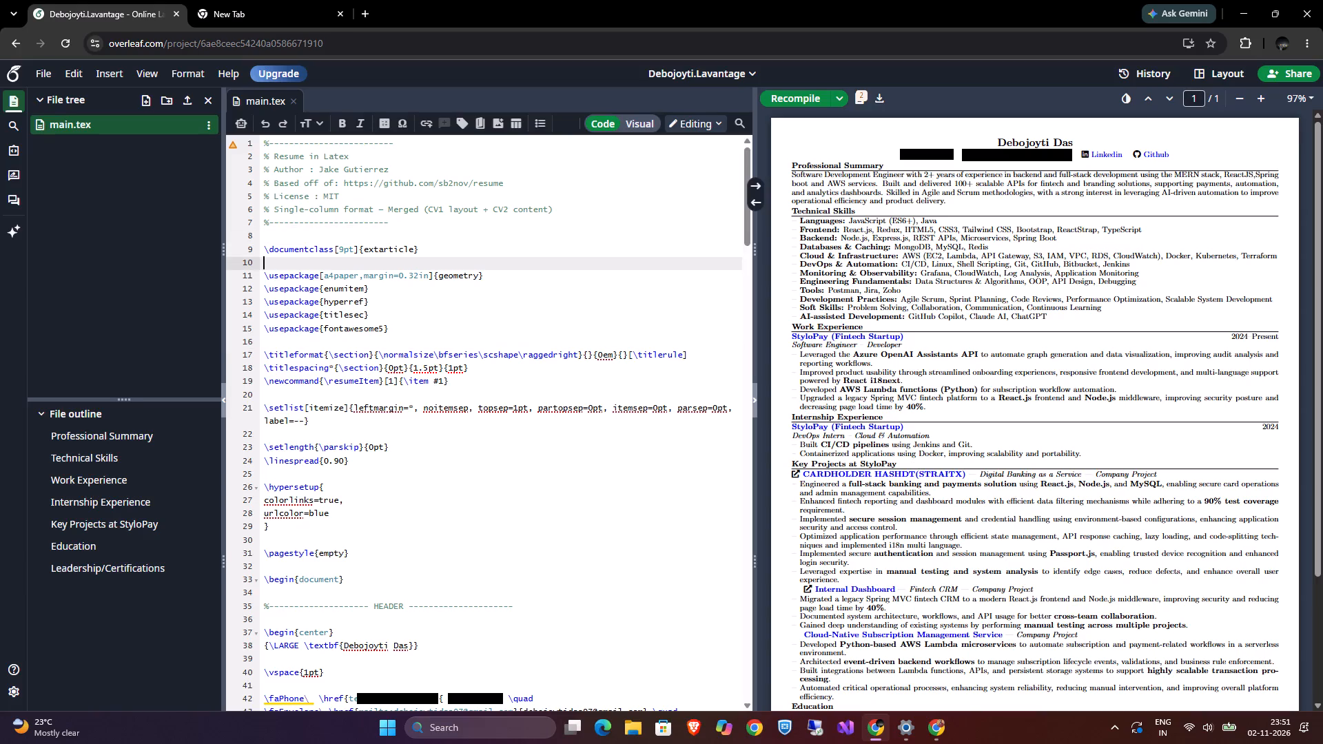
Examine the title-format, itemize list and paragraph spacing settings in the preamble alongside the compiled resume PDF, down to Leadership/Certifications.
click(391, 333)
click(414, 347)
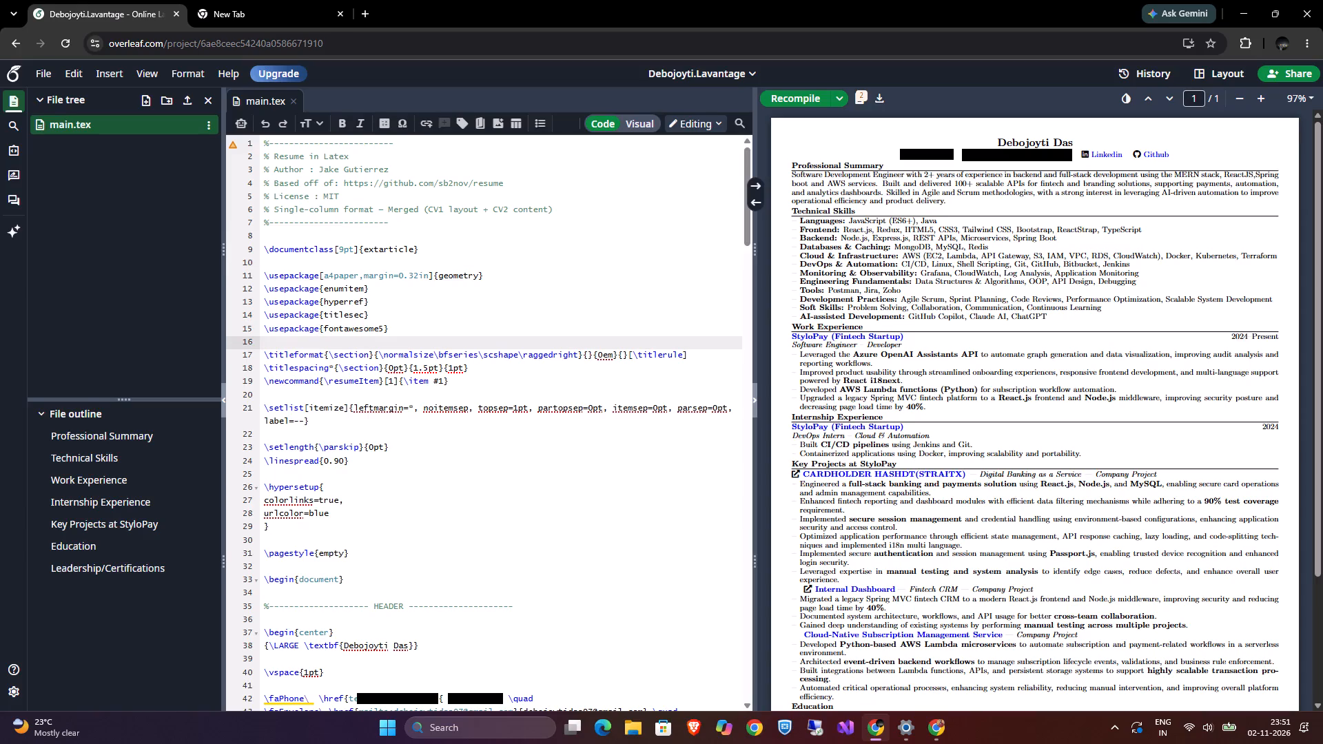
click(361, 395)
click(334, 438)
click(409, 471)
click(363, 427)
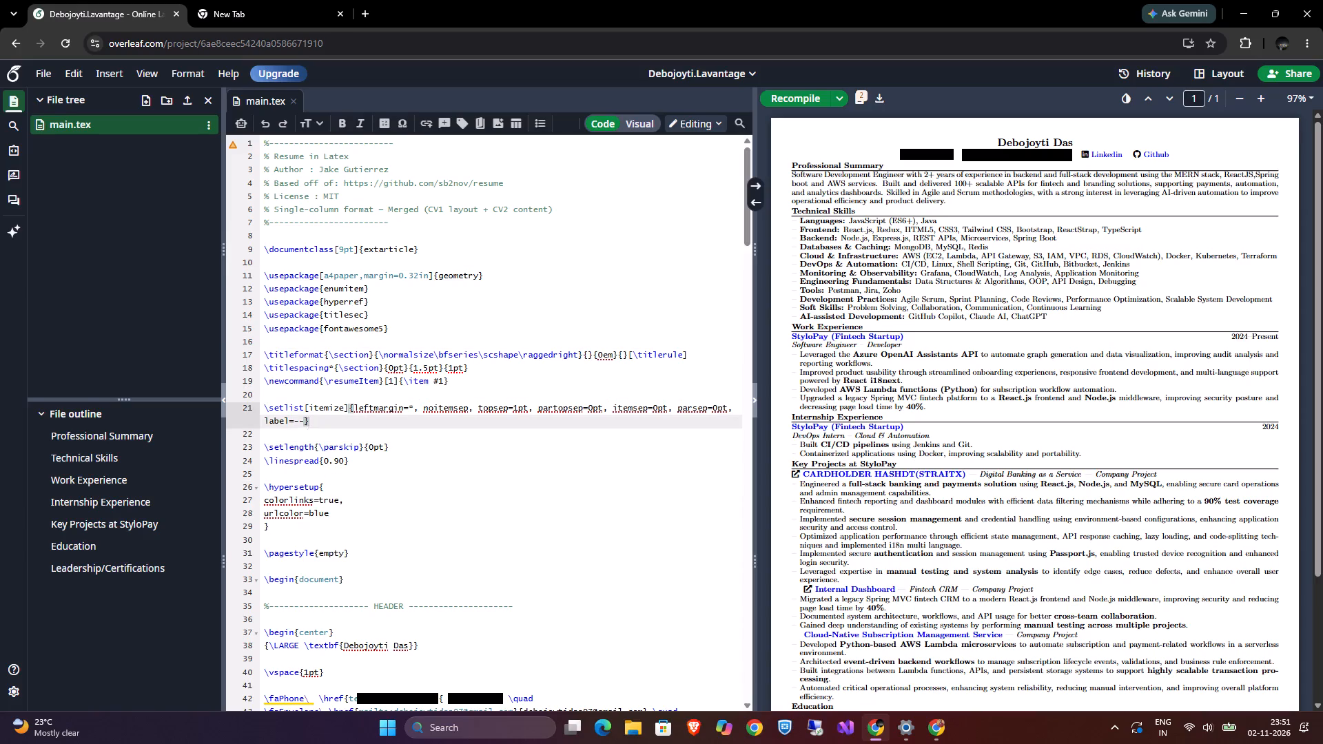
click(361, 433)
drag(1315, 352, 1302, 446)
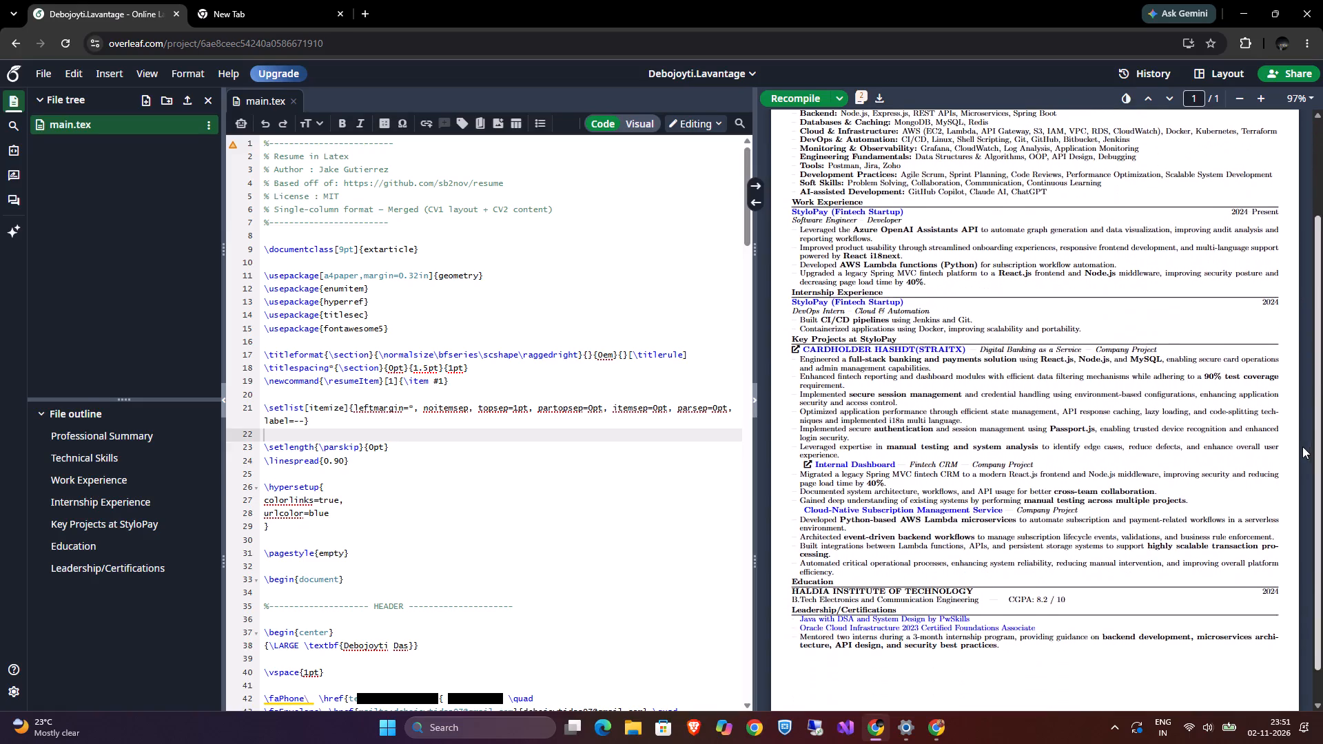
drag(1302, 446, 1304, 331)
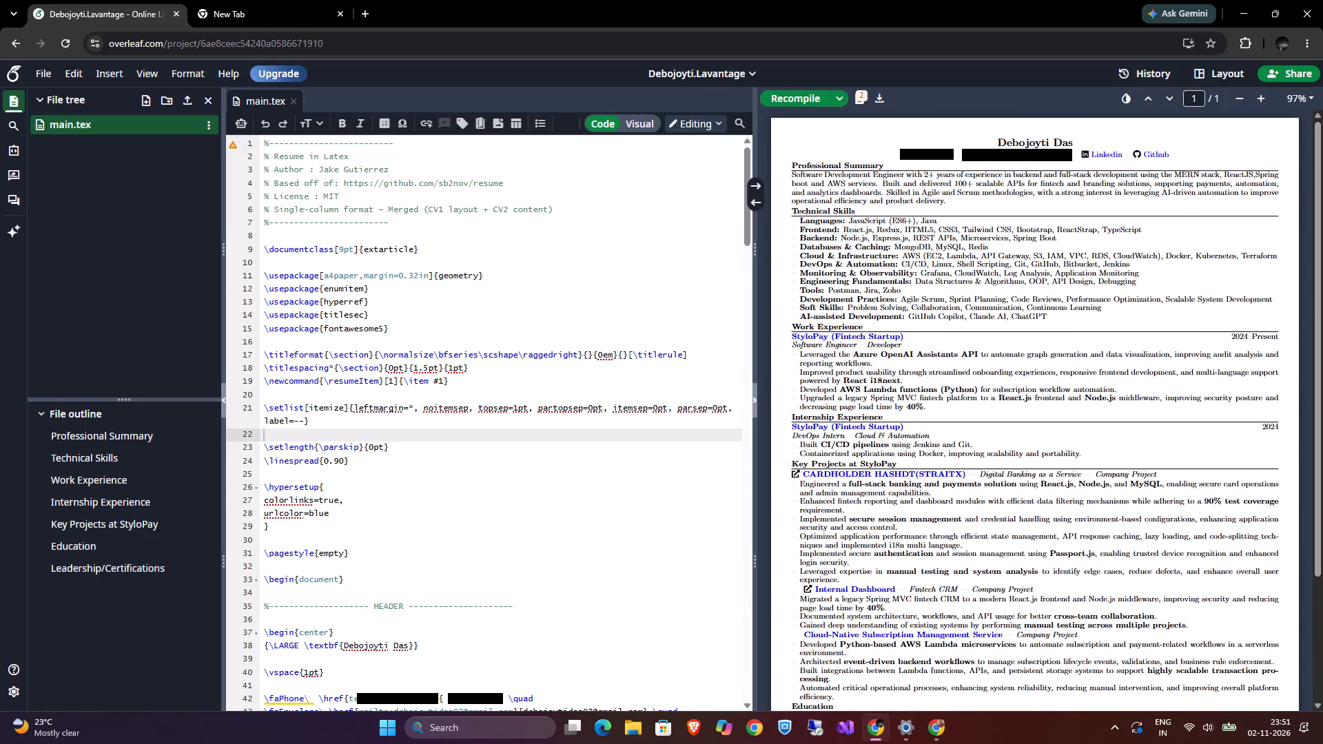
click(489, 344)
click(464, 393)
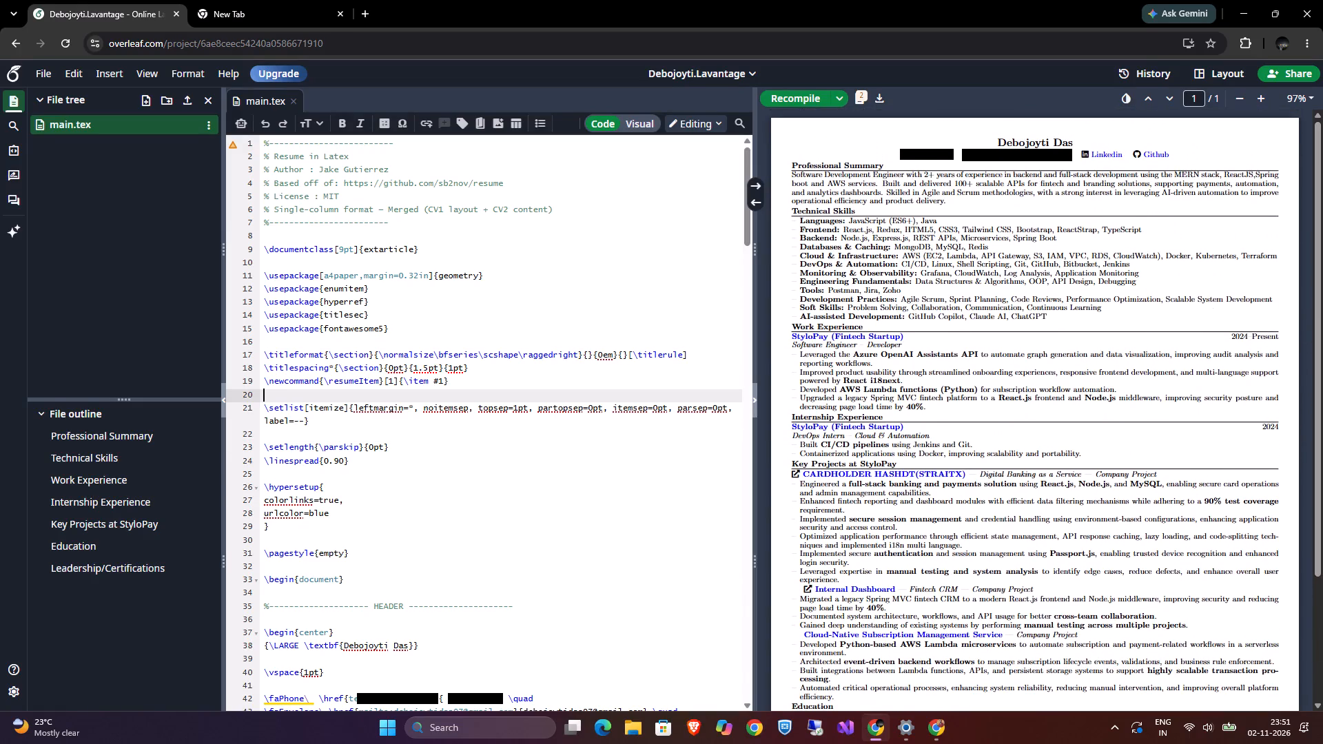
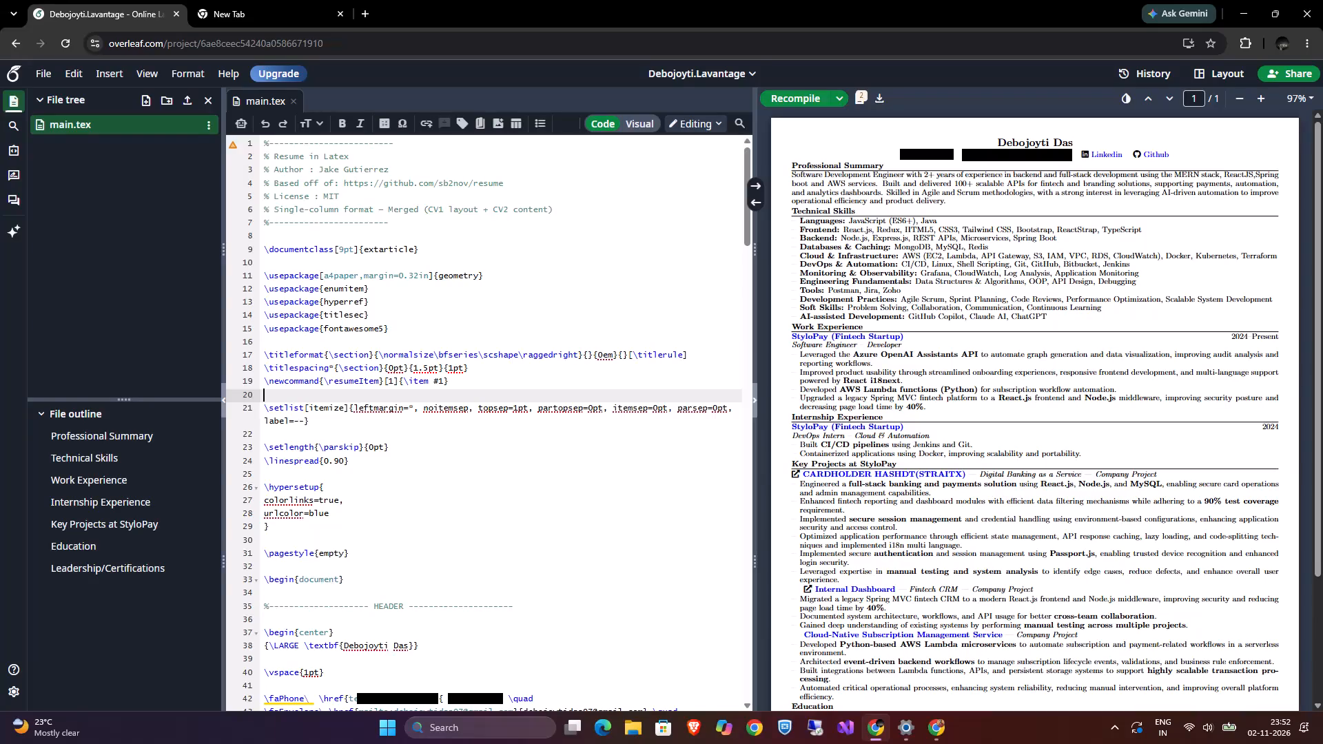
Examine the package imports in the main.tex preamble, from enumitem through fontawesome5.
click(411, 326)
click(405, 348)
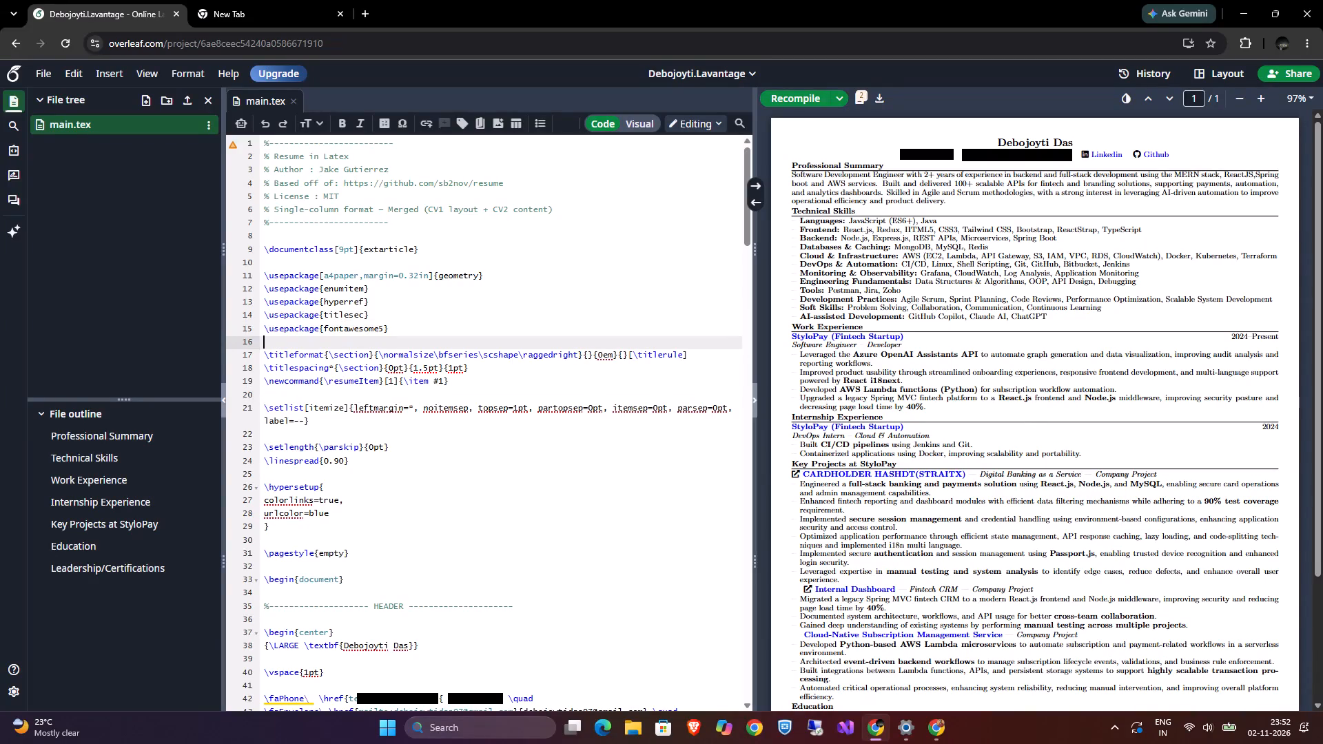
click(418, 326)
click(397, 285)
click(390, 307)
click(389, 313)
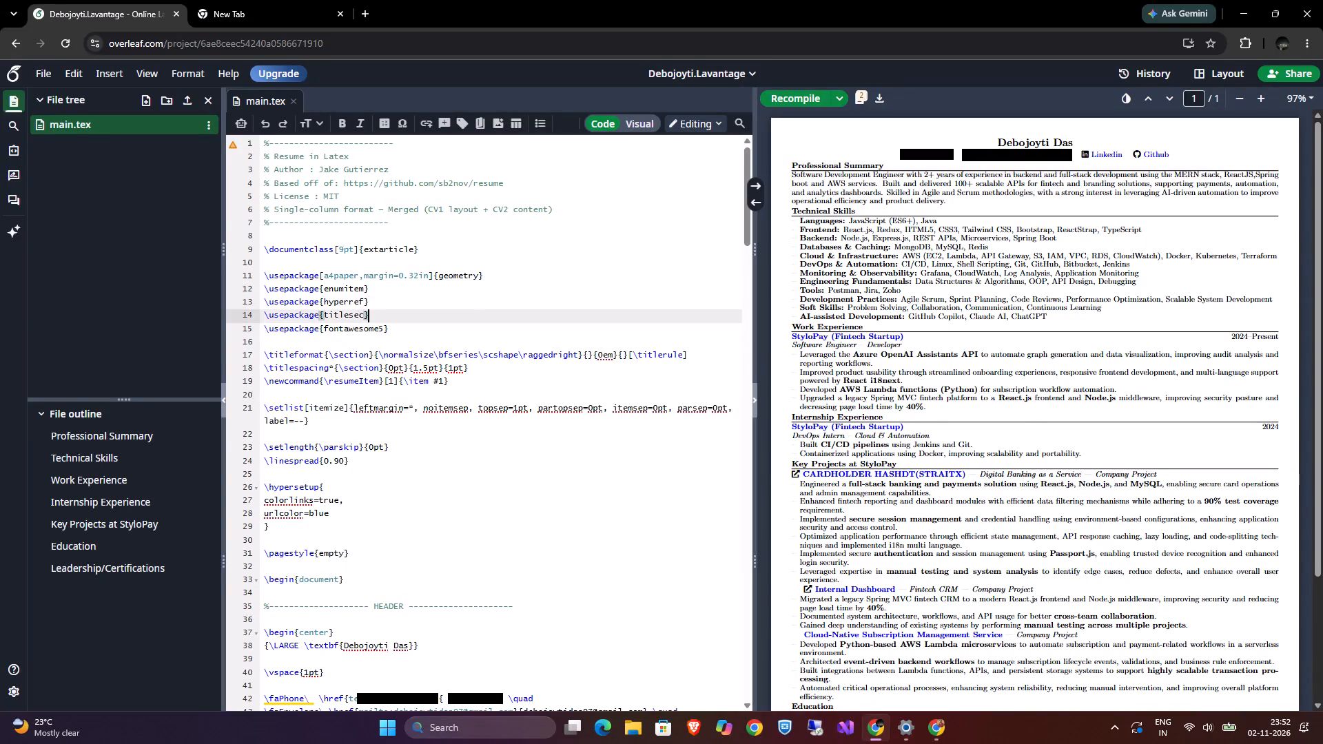
click(389, 299)
click(389, 286)
click(390, 300)
click(389, 317)
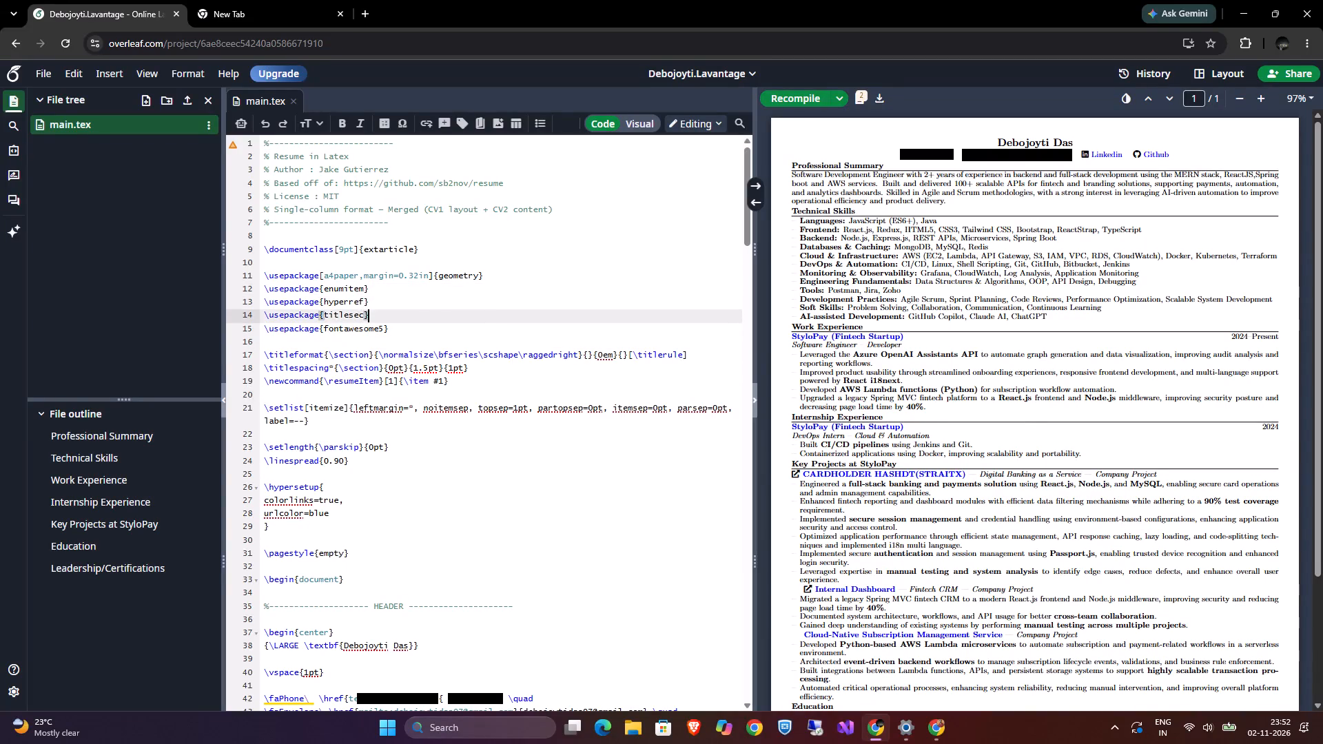
click(398, 337)
click(398, 327)
click(394, 338)
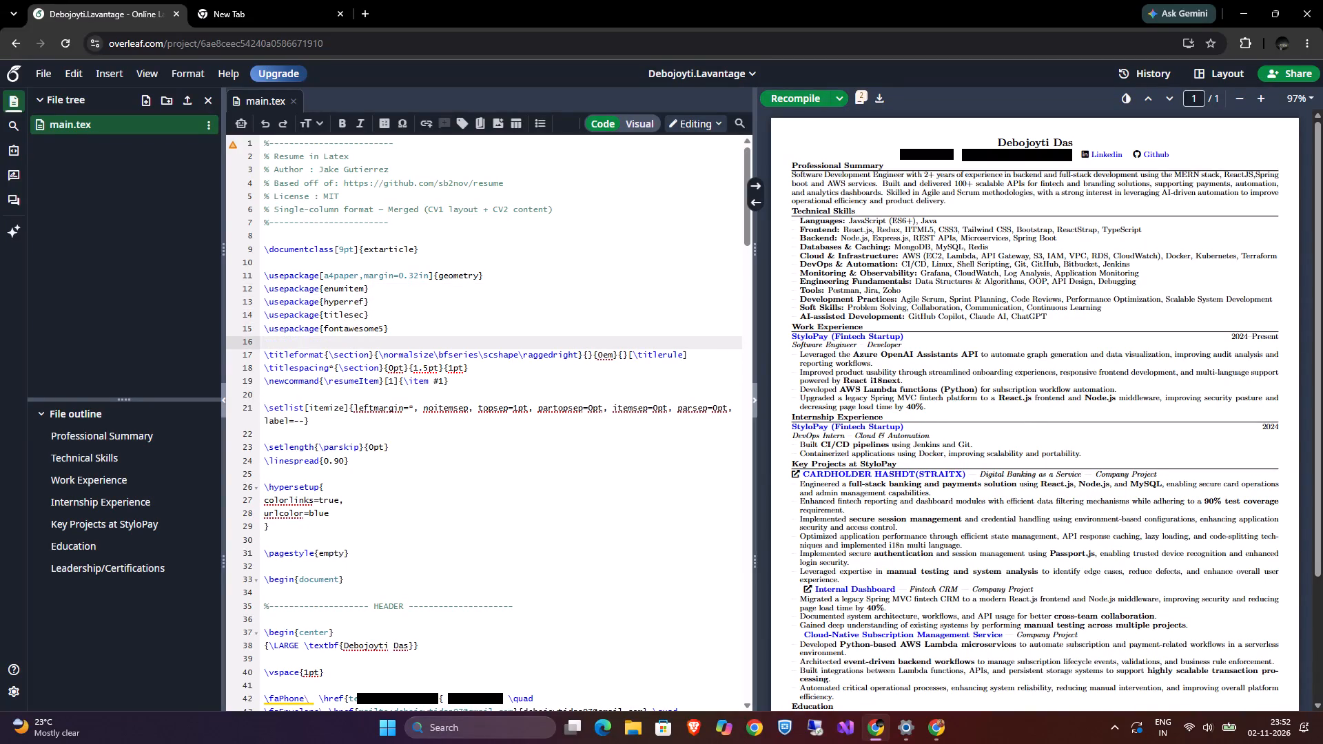
Examine the resumeItem command definition and the itemize list settings in the preamble.
click(428, 390)
click(451, 381)
click(446, 391)
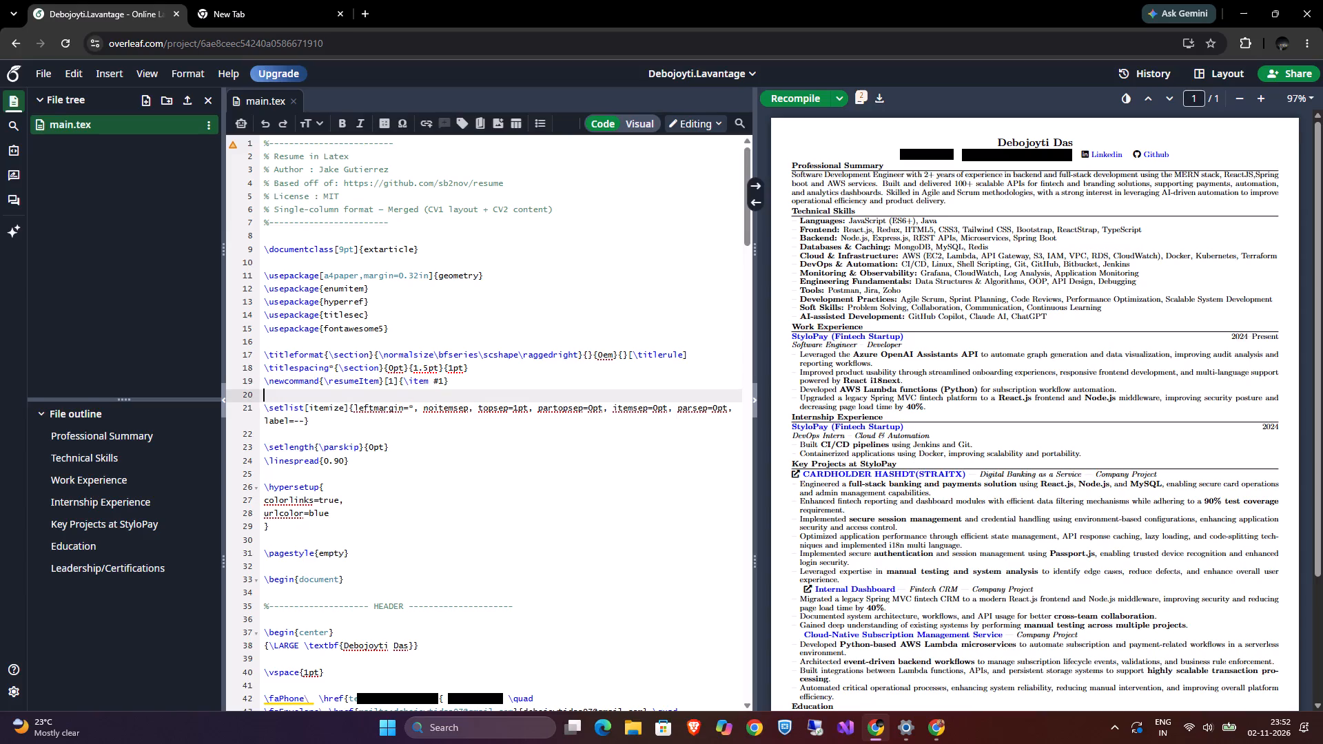
click(435, 418)
click(422, 434)
click(419, 428)
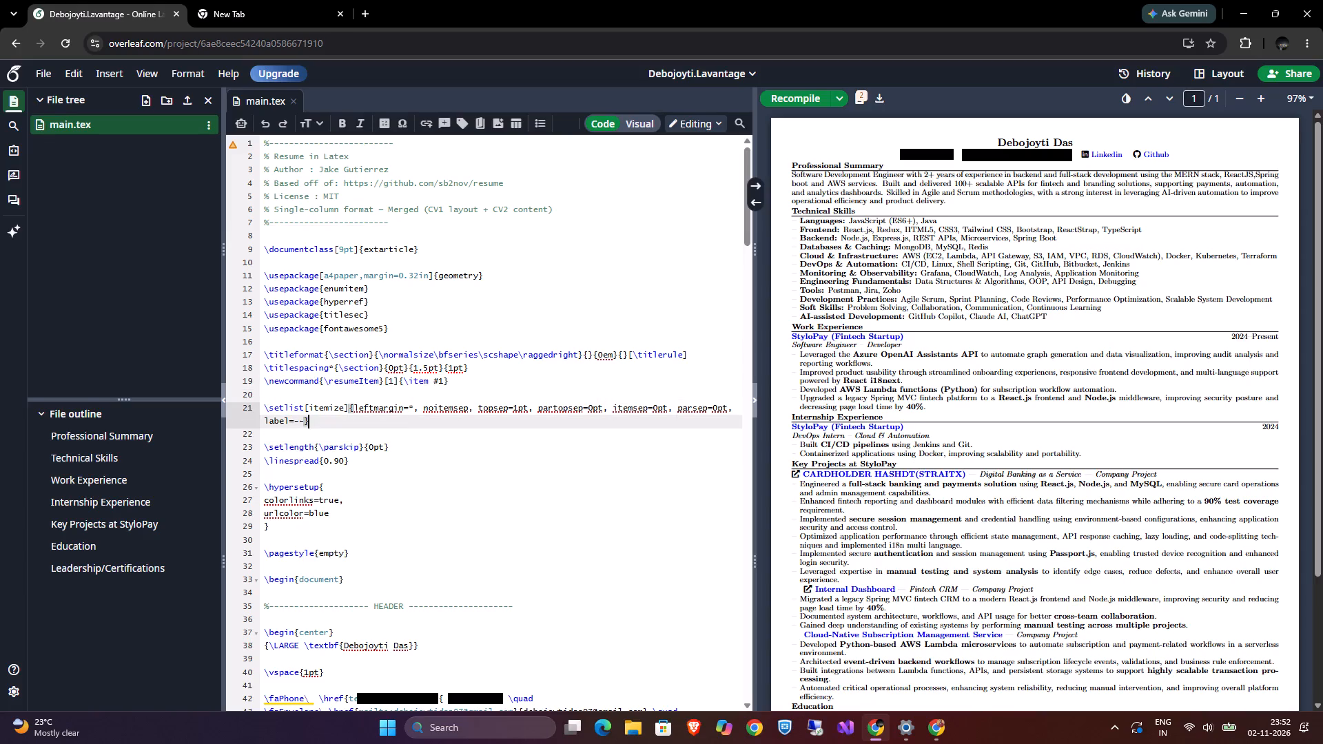
click(407, 392)
click(457, 385)
Re-examine the enumitem, hyperref, titlesec and fontawesome5 package lines in the preamble.
click(406, 326)
click(407, 345)
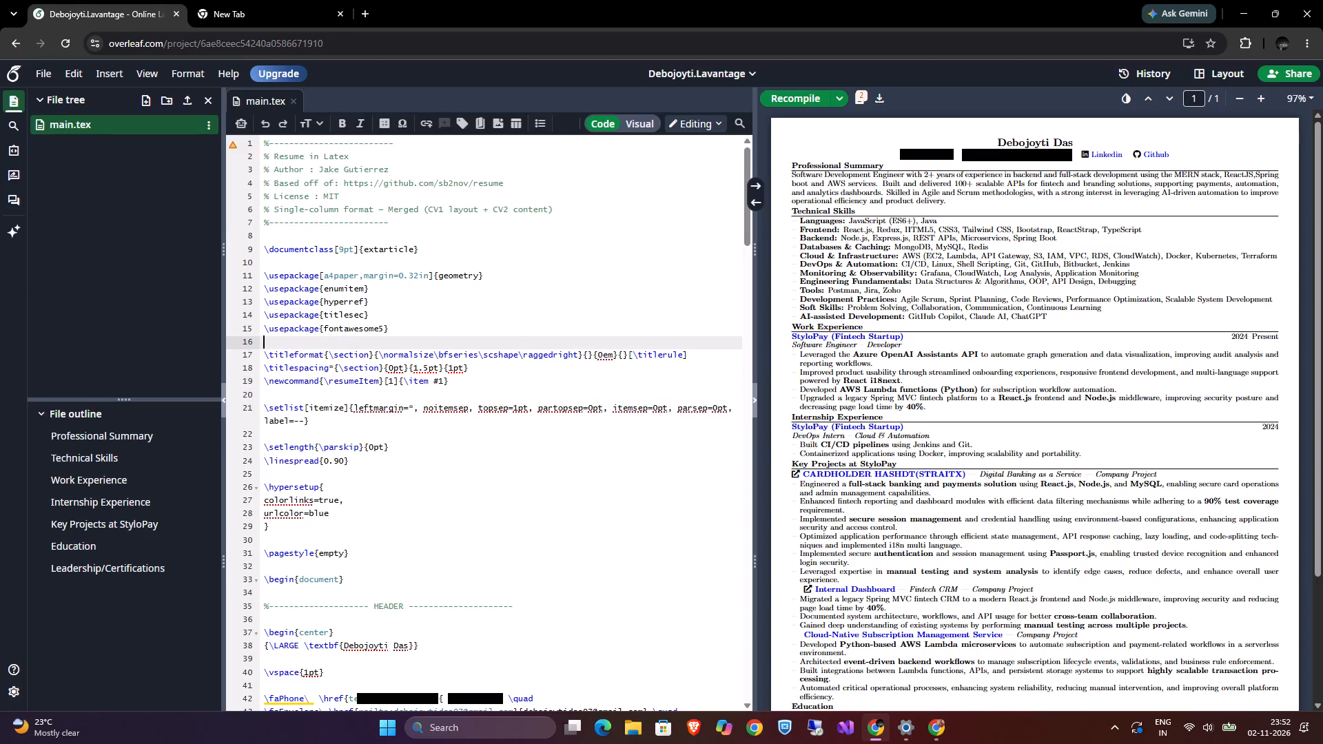
click(409, 328)
click(404, 309)
click(401, 299)
click(398, 290)
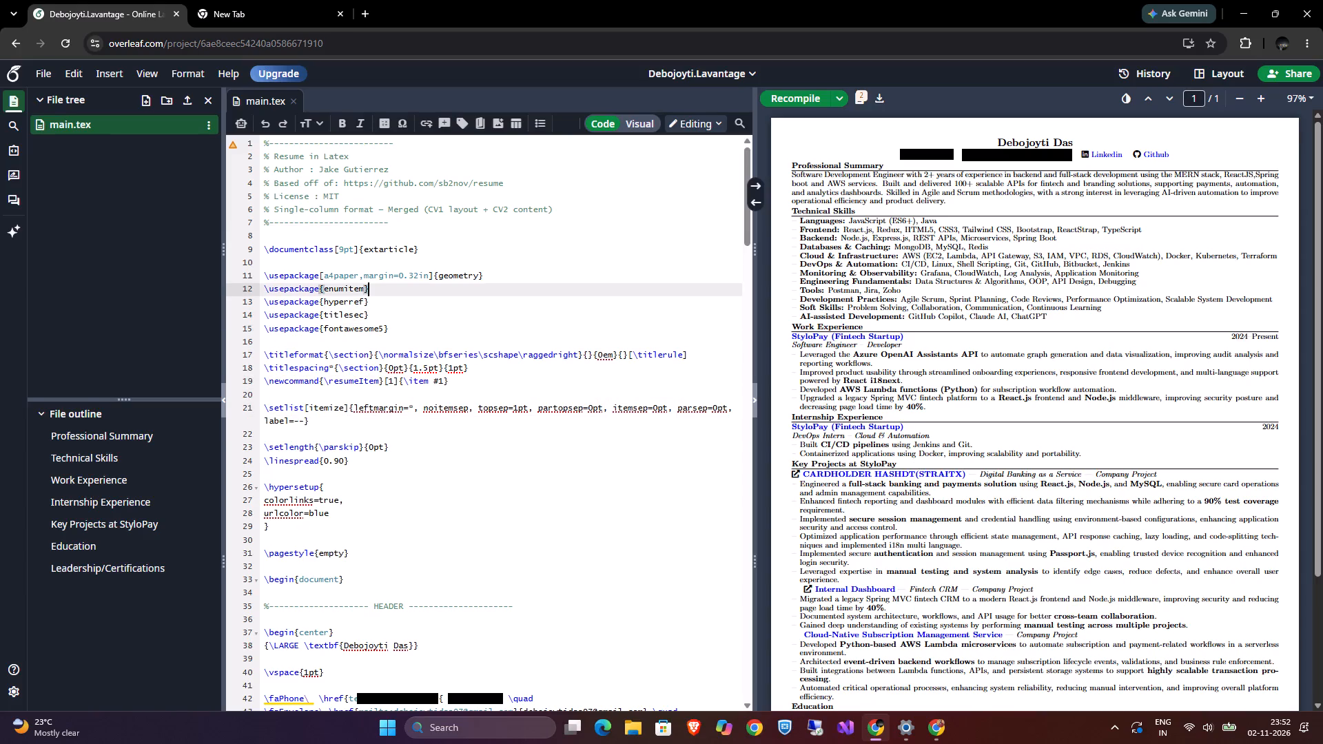
click(394, 313)
click(391, 300)
click(398, 329)
click(398, 394)
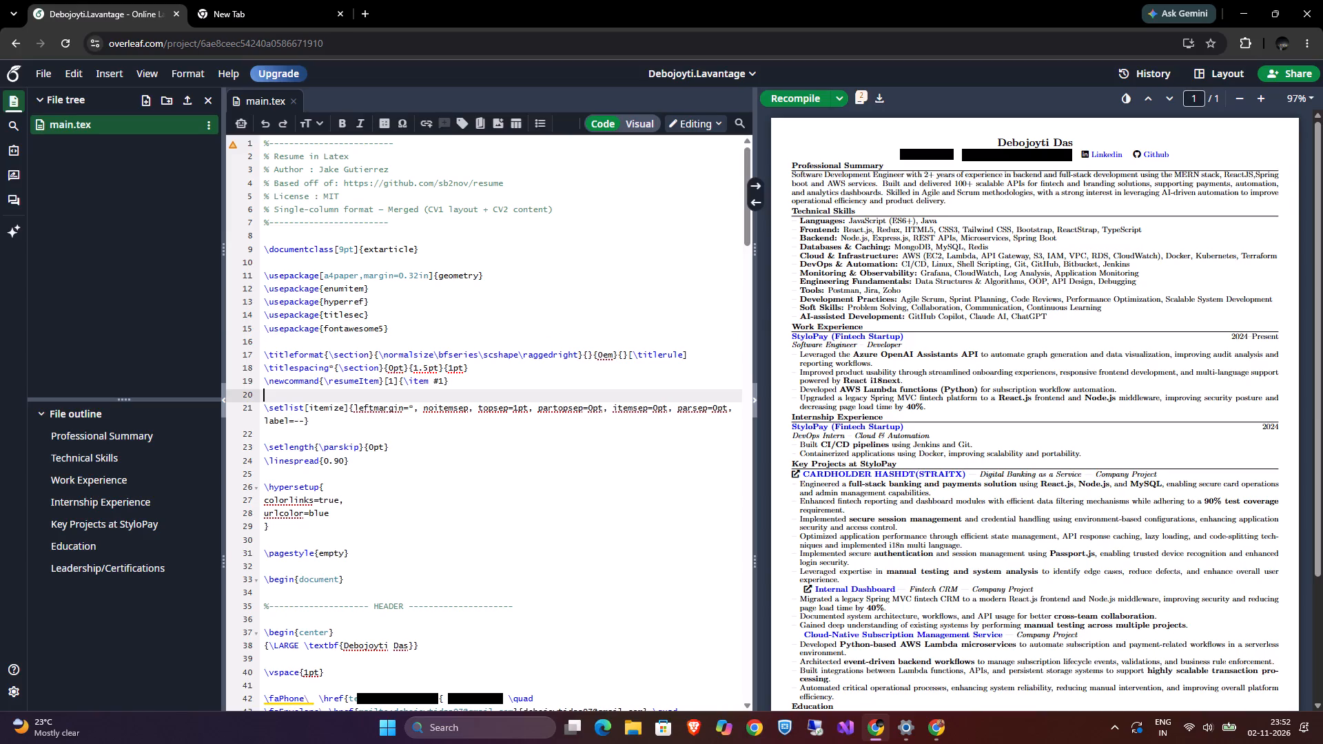
Examine the itemize list, paragraph skip, line spread and hyperref link colour settings in the preamble.
click(387, 428)
click(376, 433)
click(371, 424)
click(401, 449)
click(391, 459)
click(358, 478)
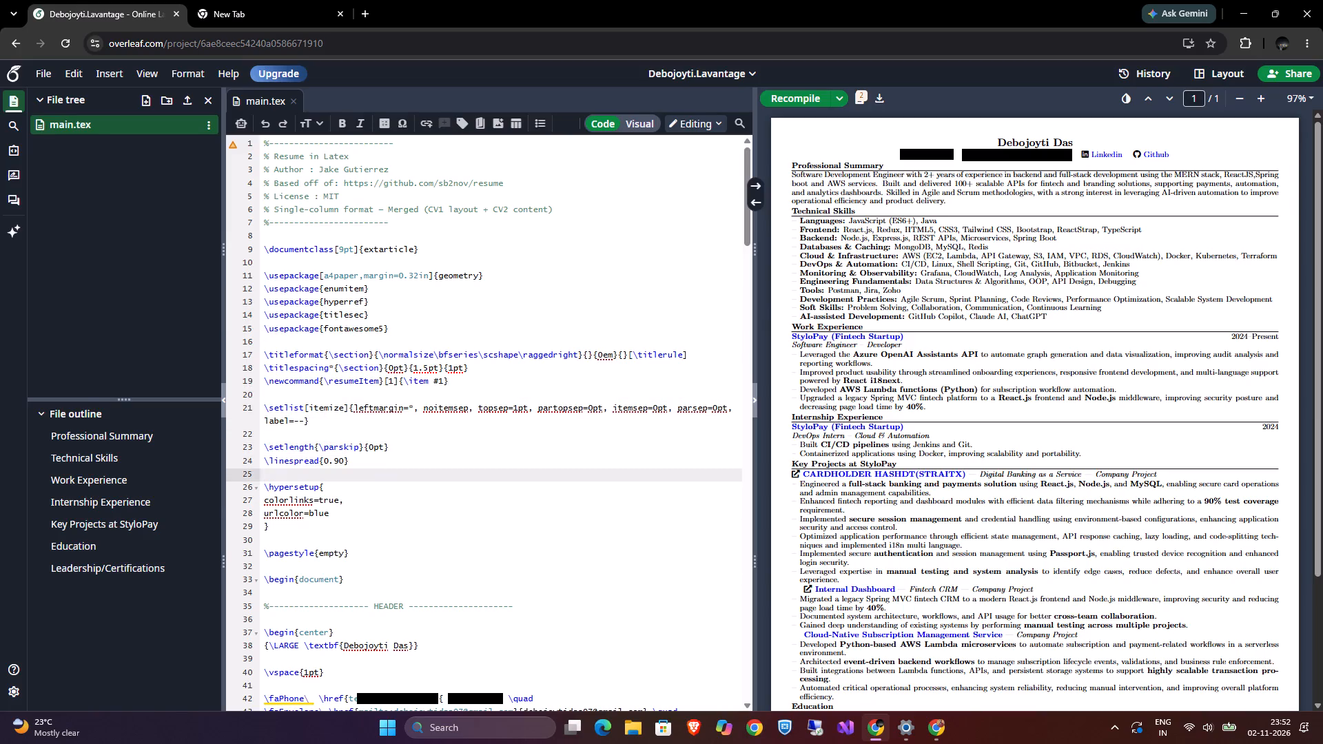
click(353, 503)
click(344, 524)
click(305, 544)
click(305, 518)
click(345, 508)
click(347, 493)
click(322, 473)
click(352, 460)
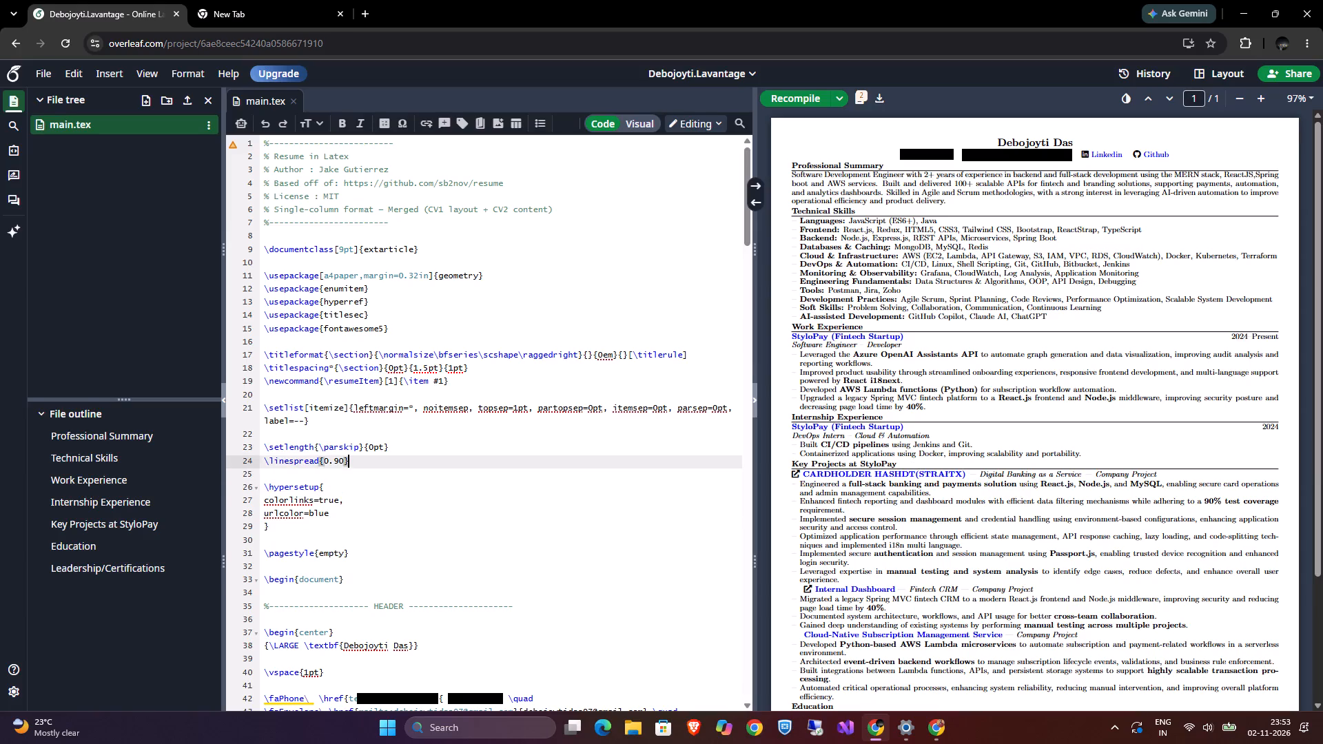
click(330, 422)
click(321, 437)
click(320, 422)
click(320, 390)
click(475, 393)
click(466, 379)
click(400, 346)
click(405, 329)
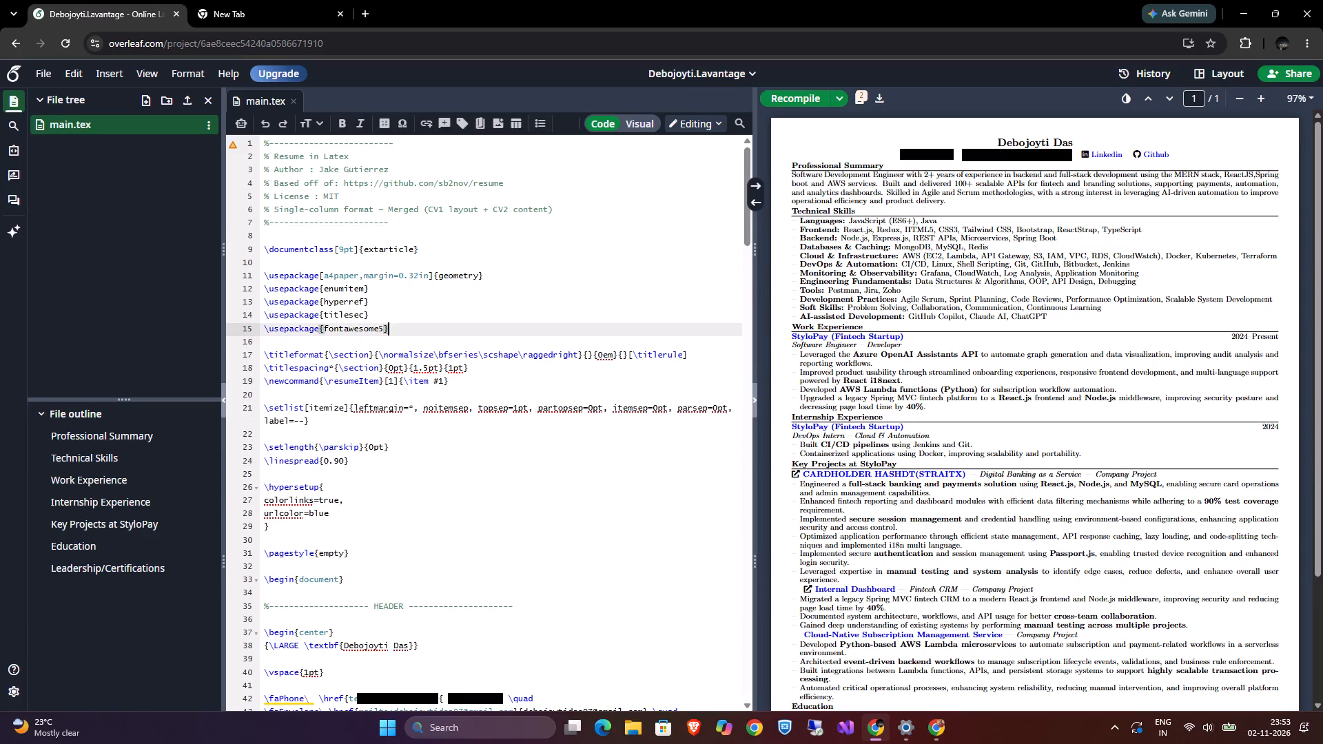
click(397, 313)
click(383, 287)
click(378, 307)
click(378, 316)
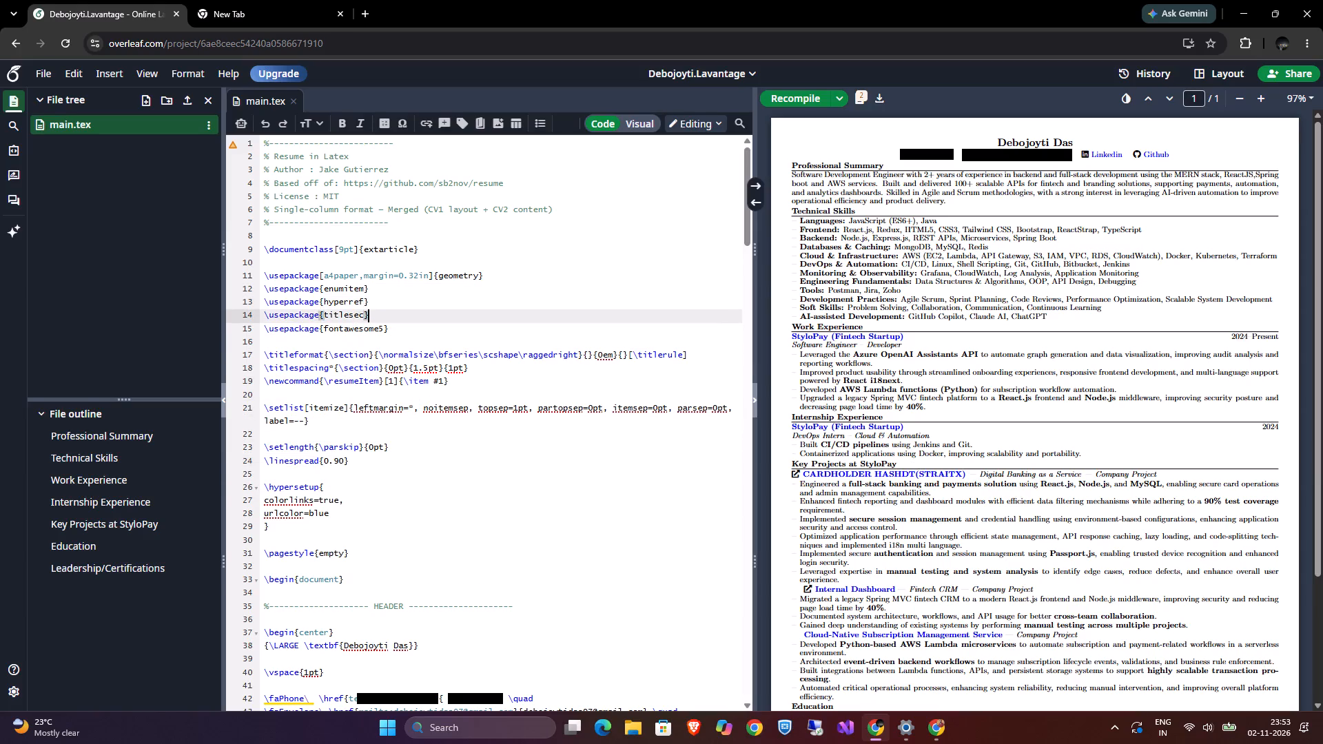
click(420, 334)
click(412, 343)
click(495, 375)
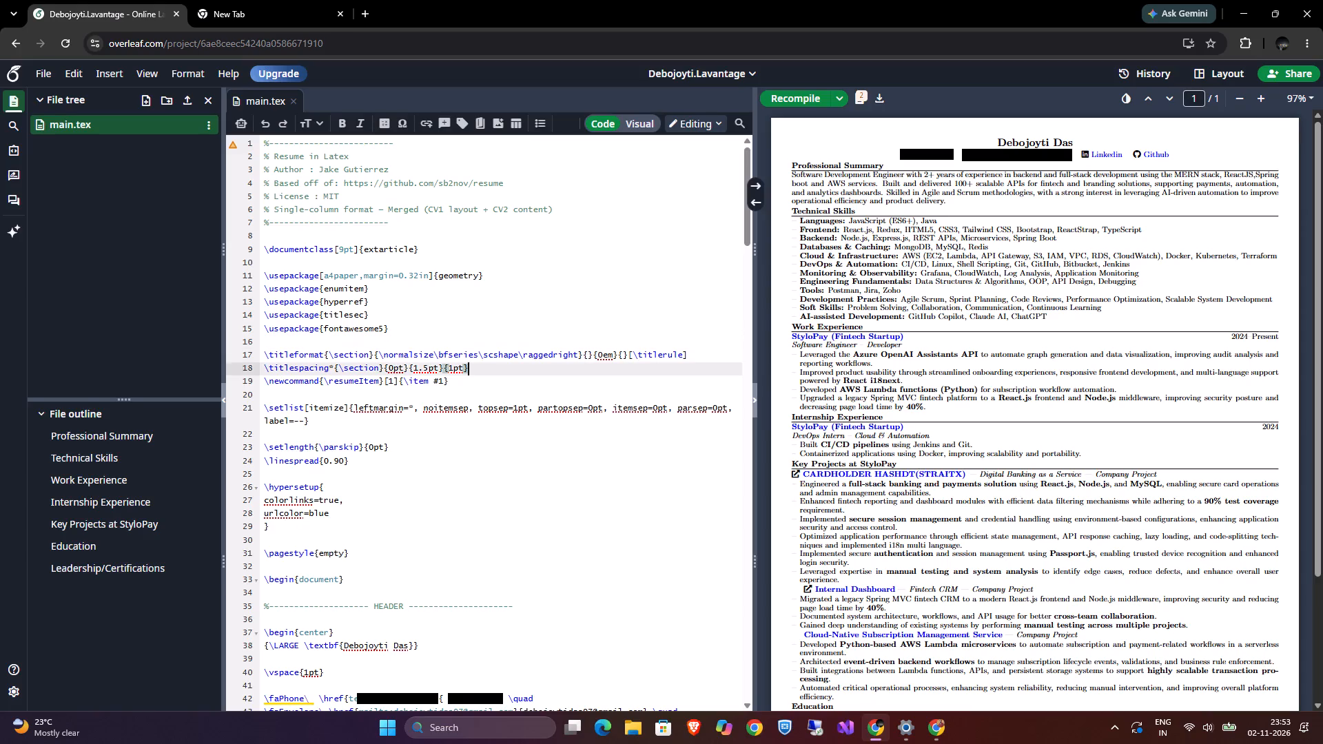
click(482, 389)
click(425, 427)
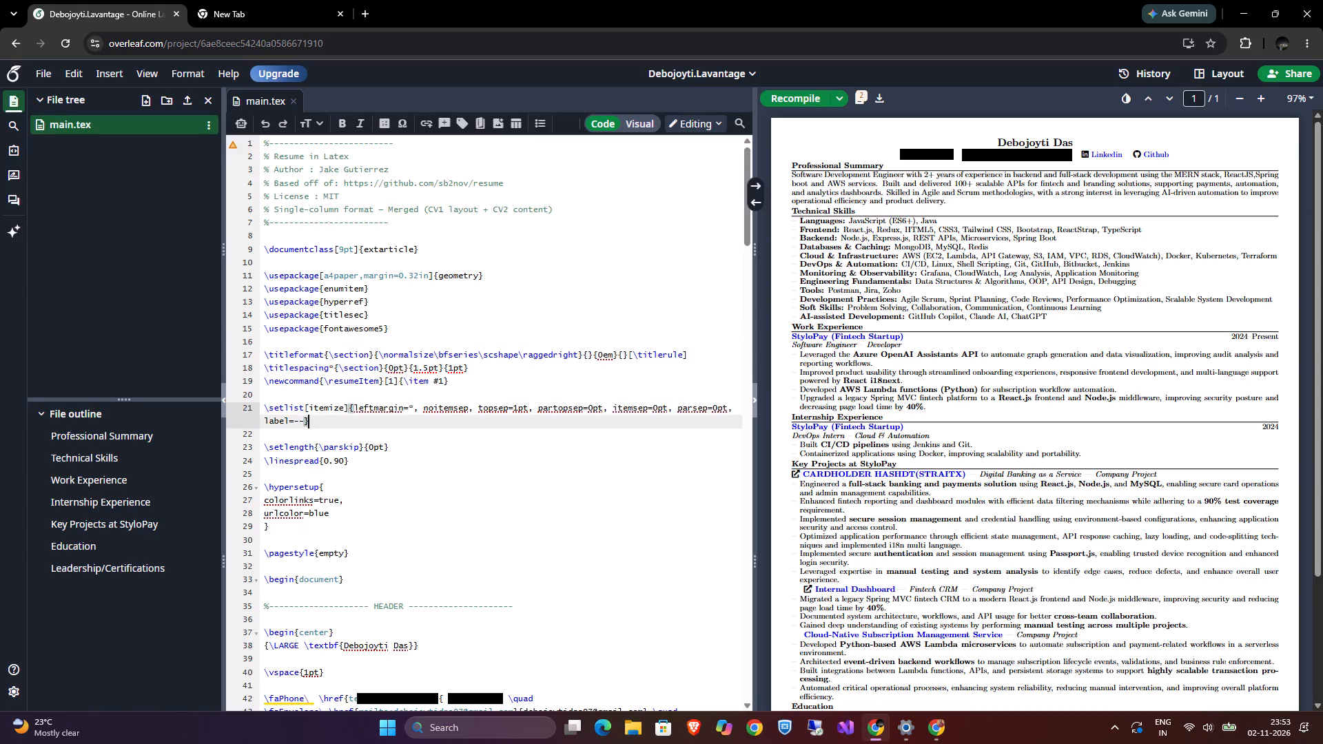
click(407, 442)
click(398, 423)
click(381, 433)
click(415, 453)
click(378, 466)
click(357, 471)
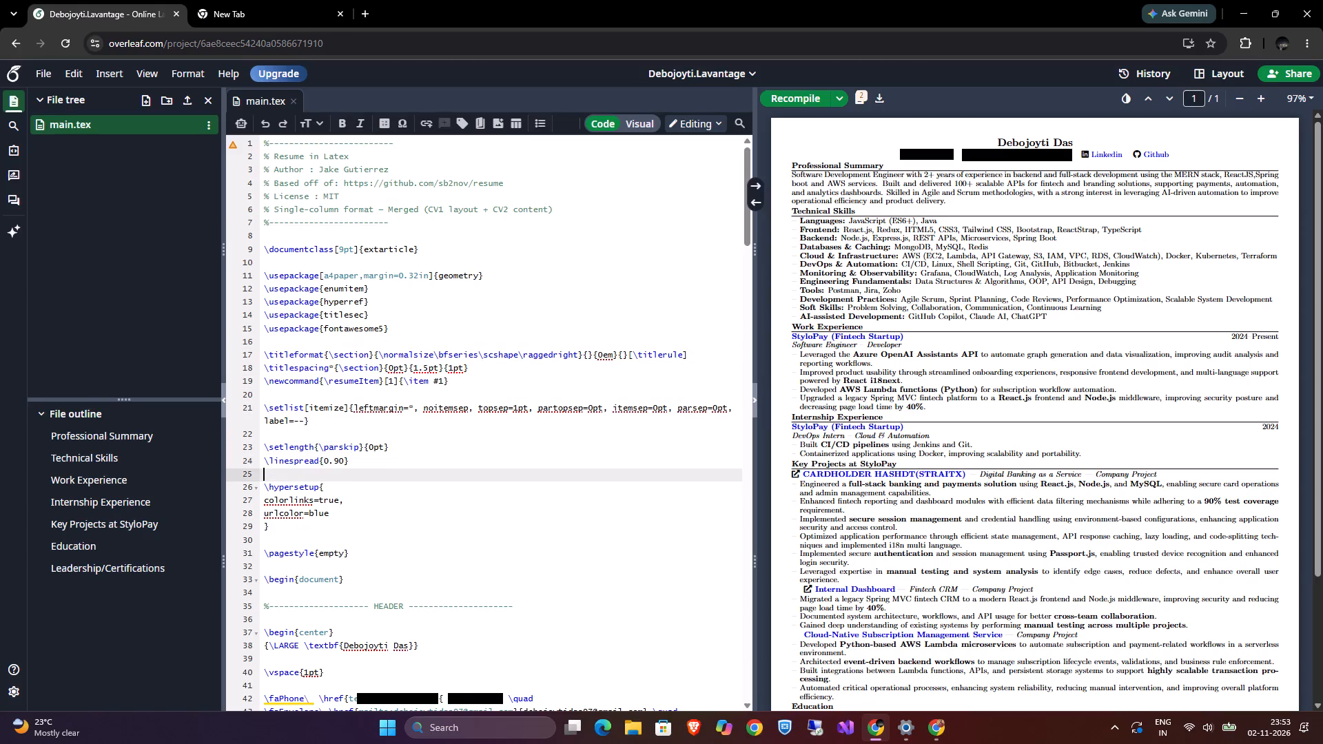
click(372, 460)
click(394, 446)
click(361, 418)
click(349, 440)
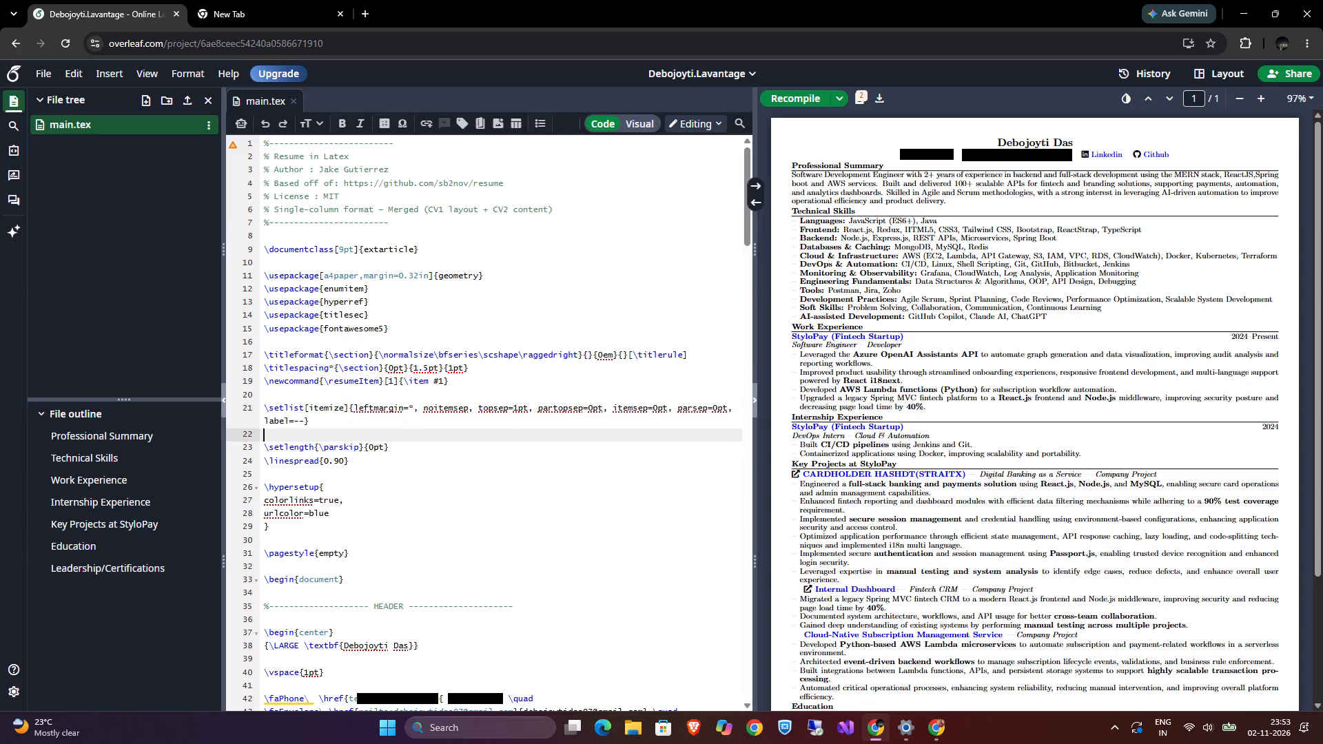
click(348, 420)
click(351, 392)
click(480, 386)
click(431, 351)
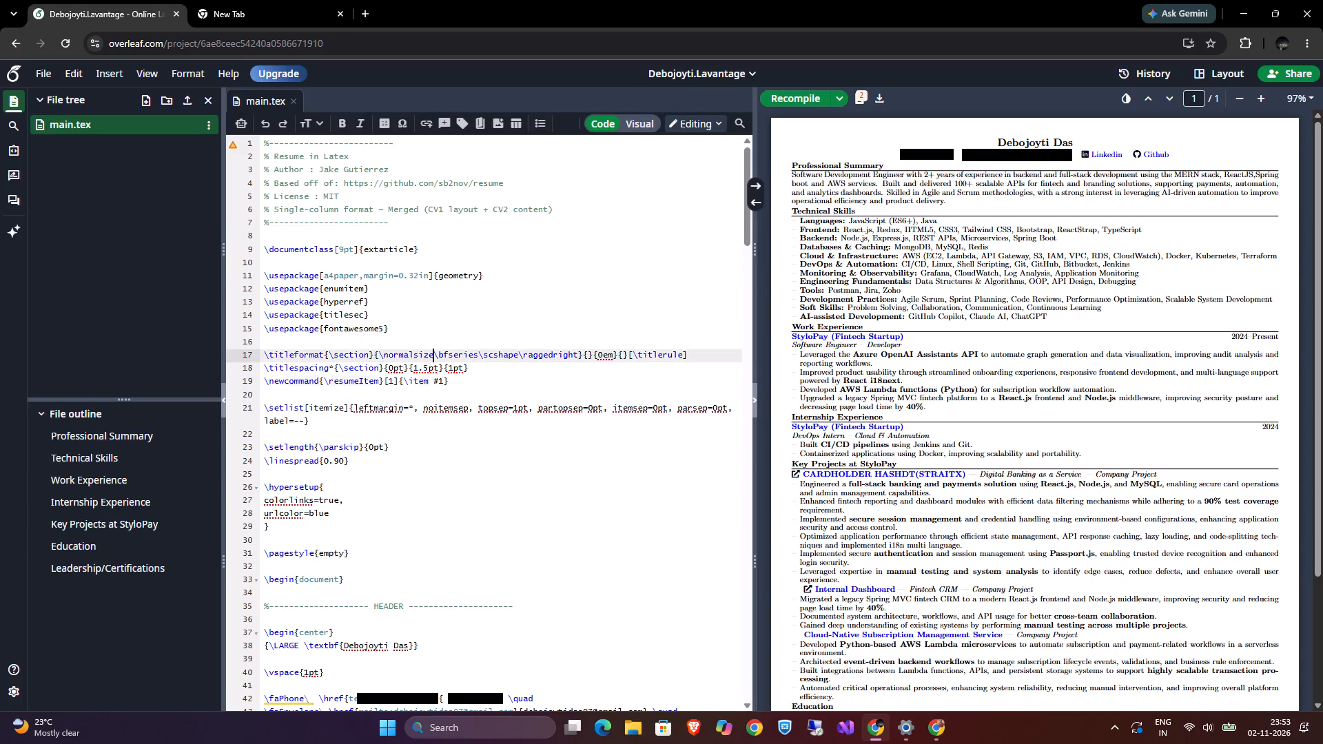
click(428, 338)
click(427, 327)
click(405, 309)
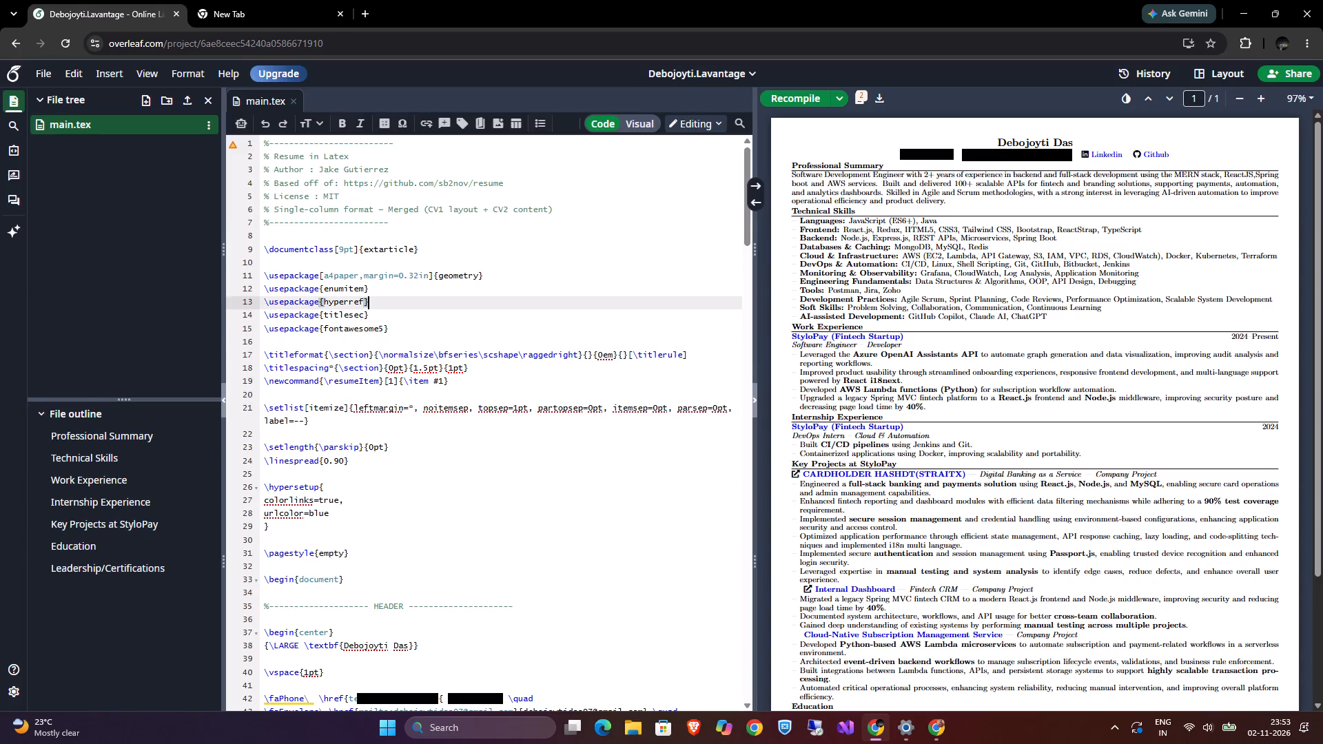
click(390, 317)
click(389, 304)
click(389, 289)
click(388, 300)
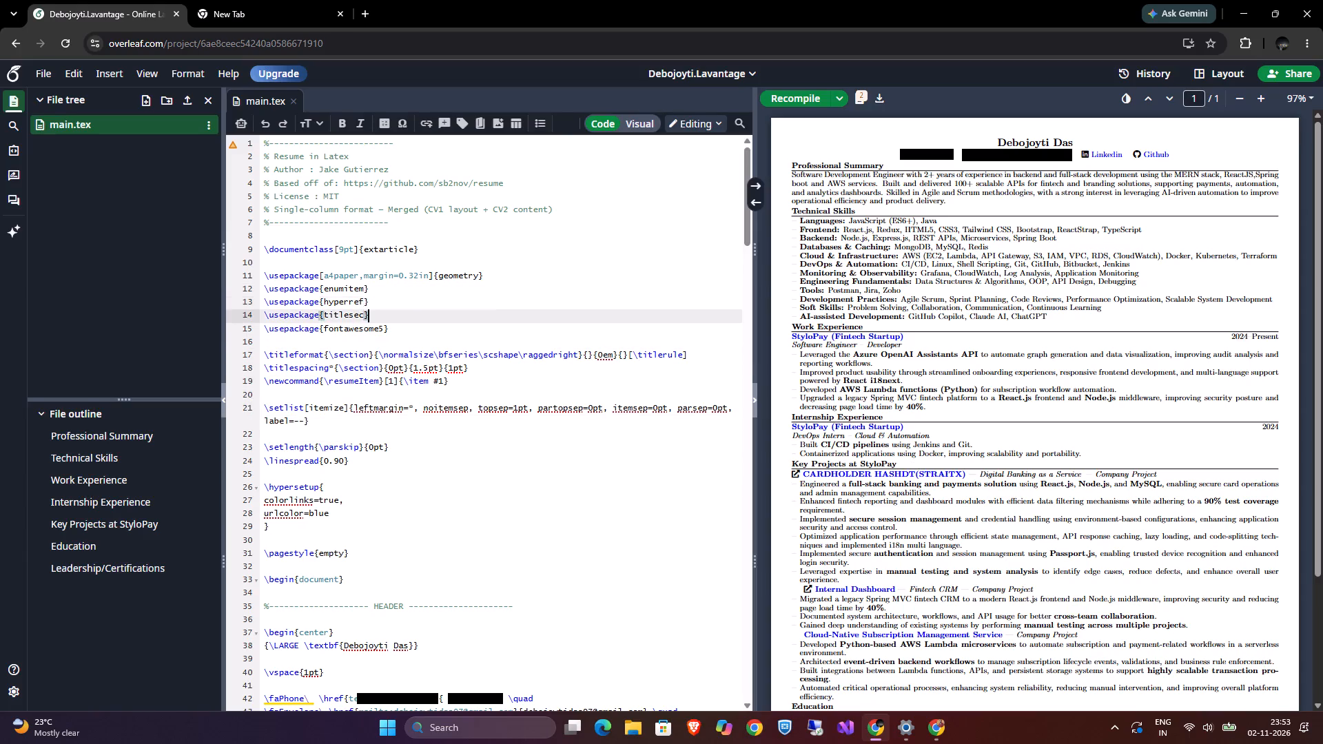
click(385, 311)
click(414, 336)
Look through the main.tex source from the header down to the Work Experience section, and return to the start of the file.
drag(746, 223, 735, 289)
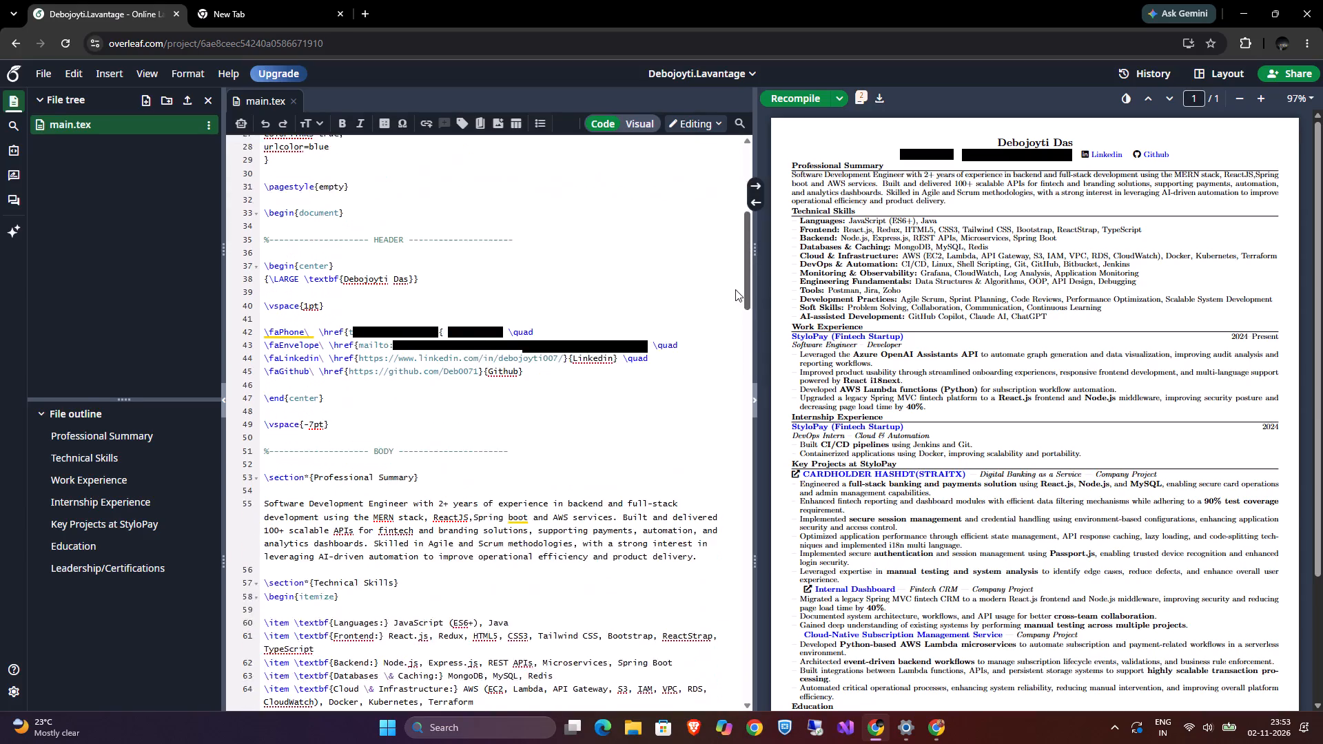
drag(735, 289, 729, 360)
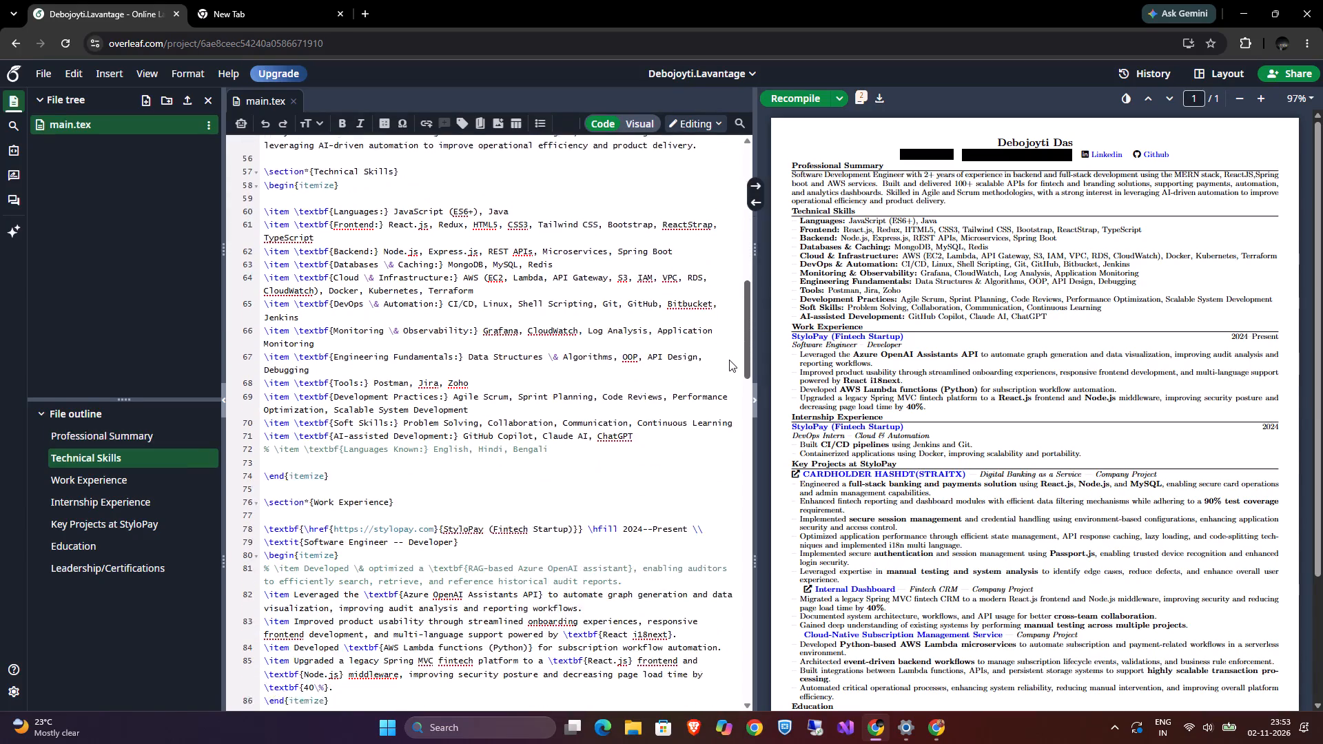
drag(729, 360, 735, 278)
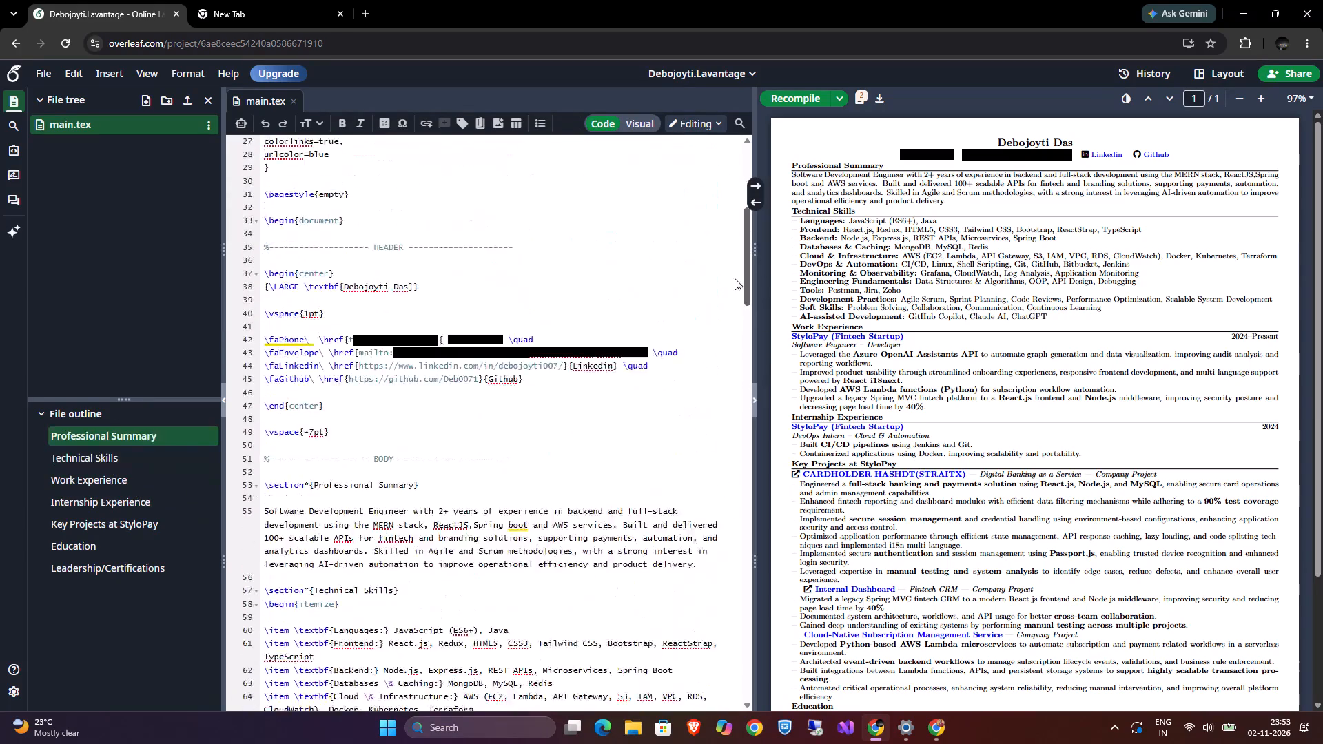
drag(735, 278, 741, 209)
click(453, 265)
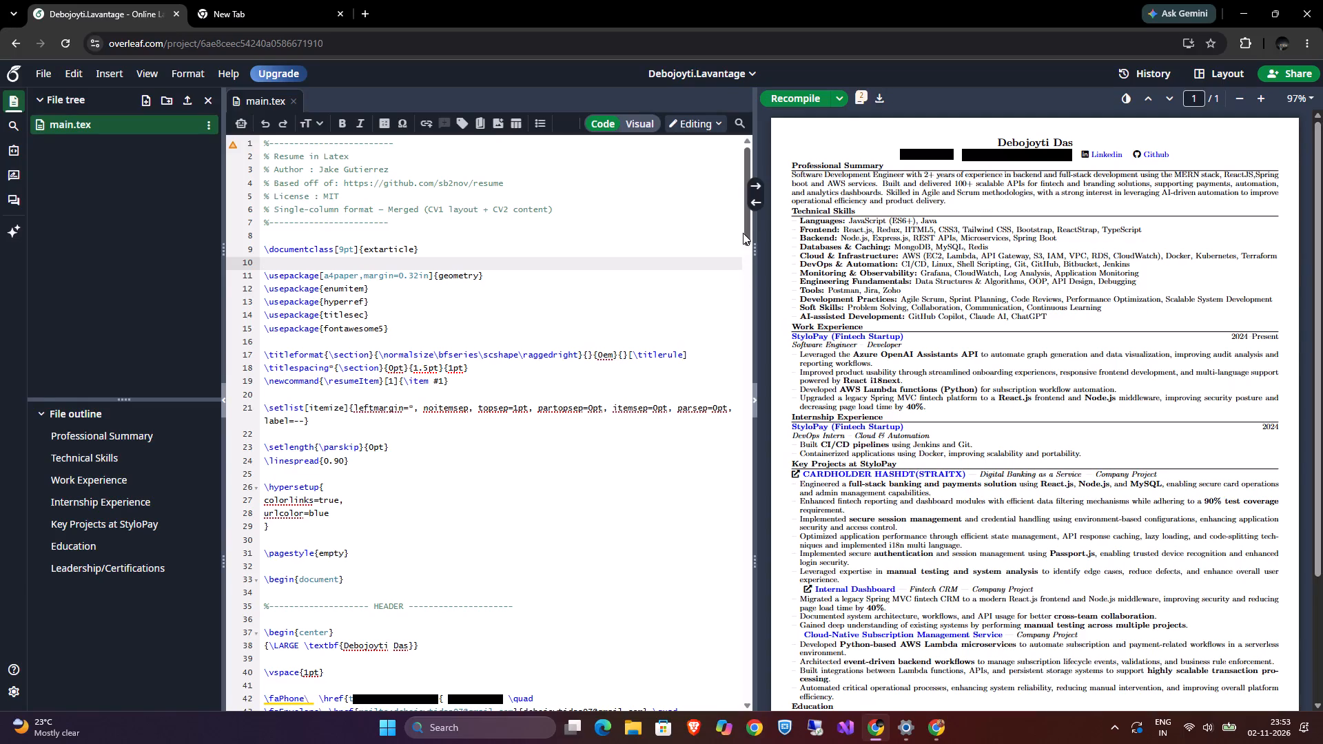
drag(746, 236, 739, 288)
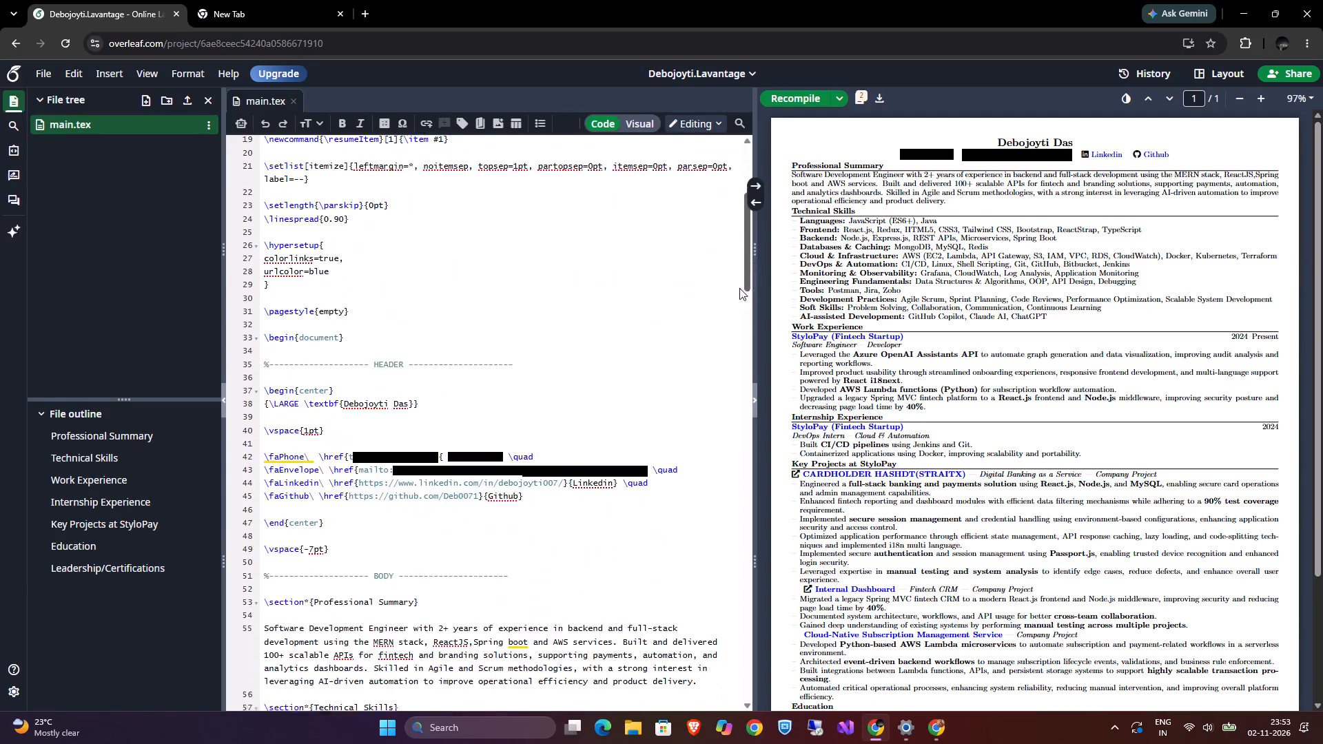
drag(739, 288, 730, 263)
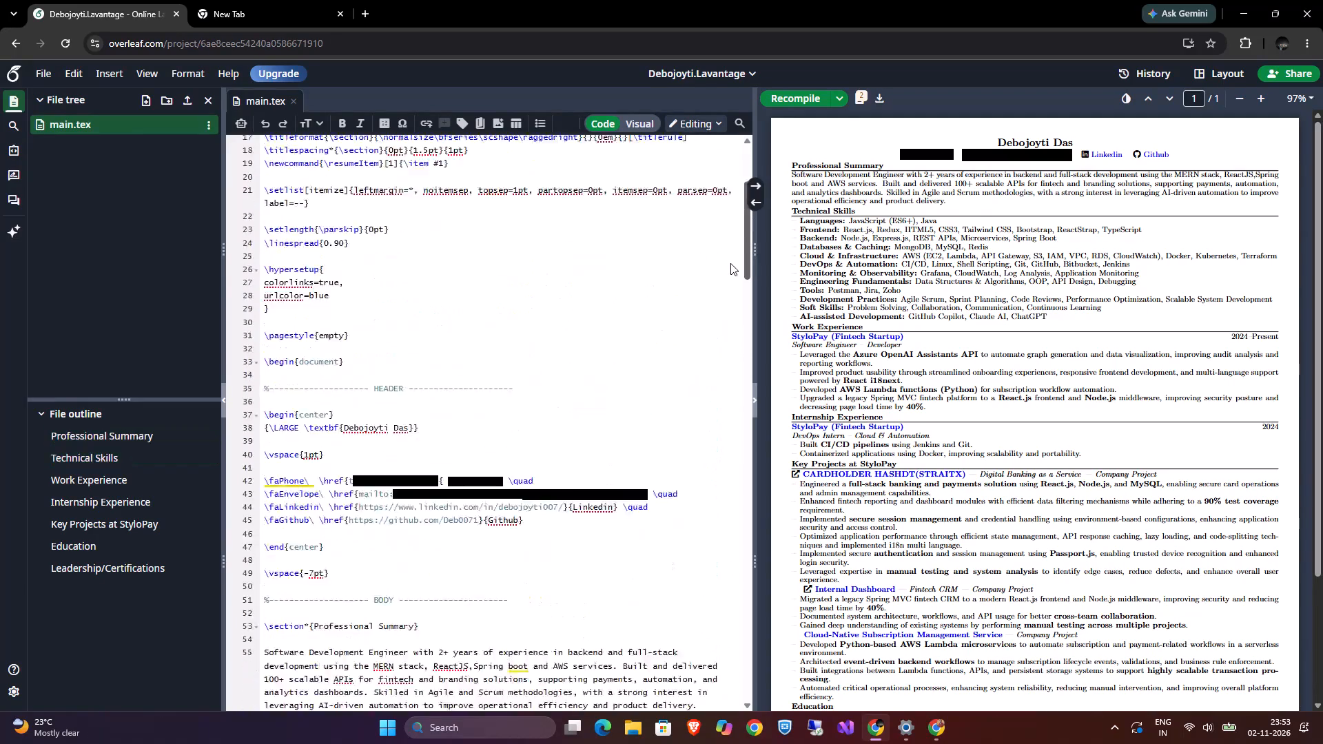
drag(730, 263, 718, 208)
Examine the document class declaration and the package imports at the start of main.tex.
click(457, 229)
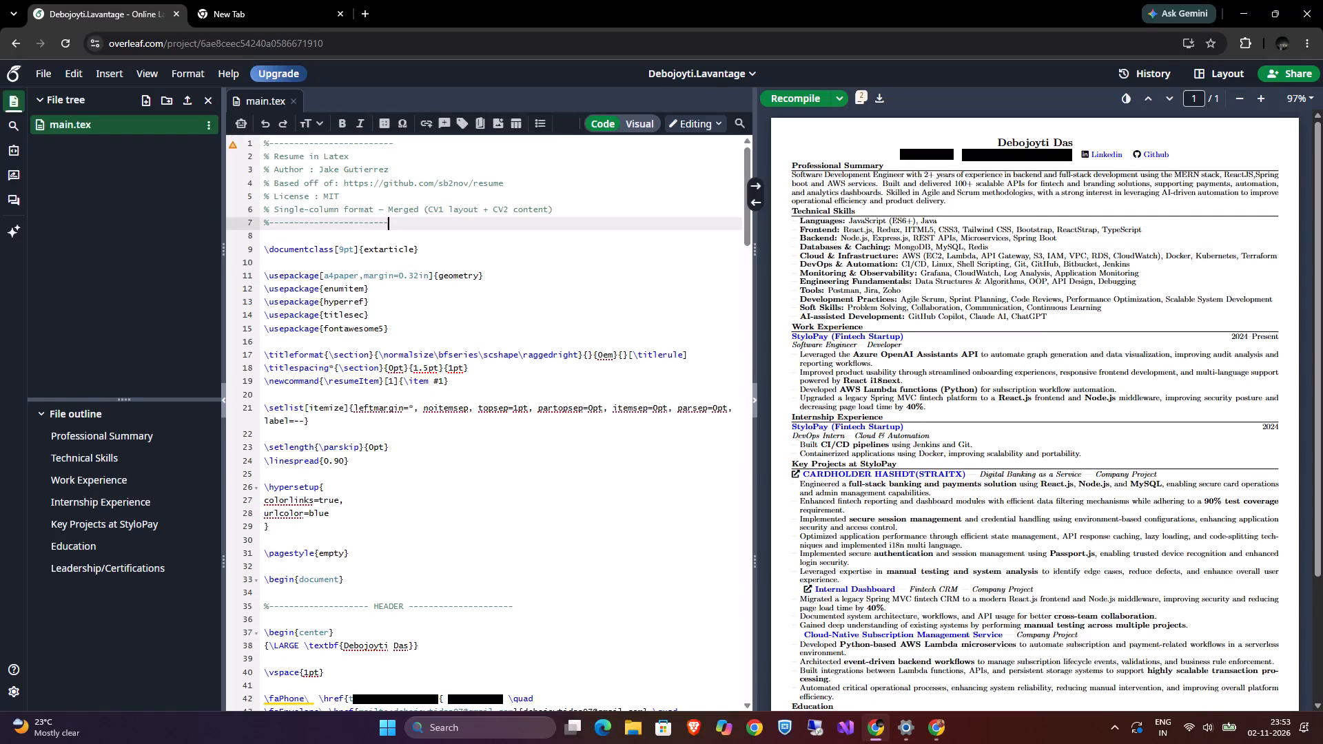
click(430, 238)
click(411, 261)
click(422, 250)
click(413, 287)
click(404, 308)
click(393, 322)
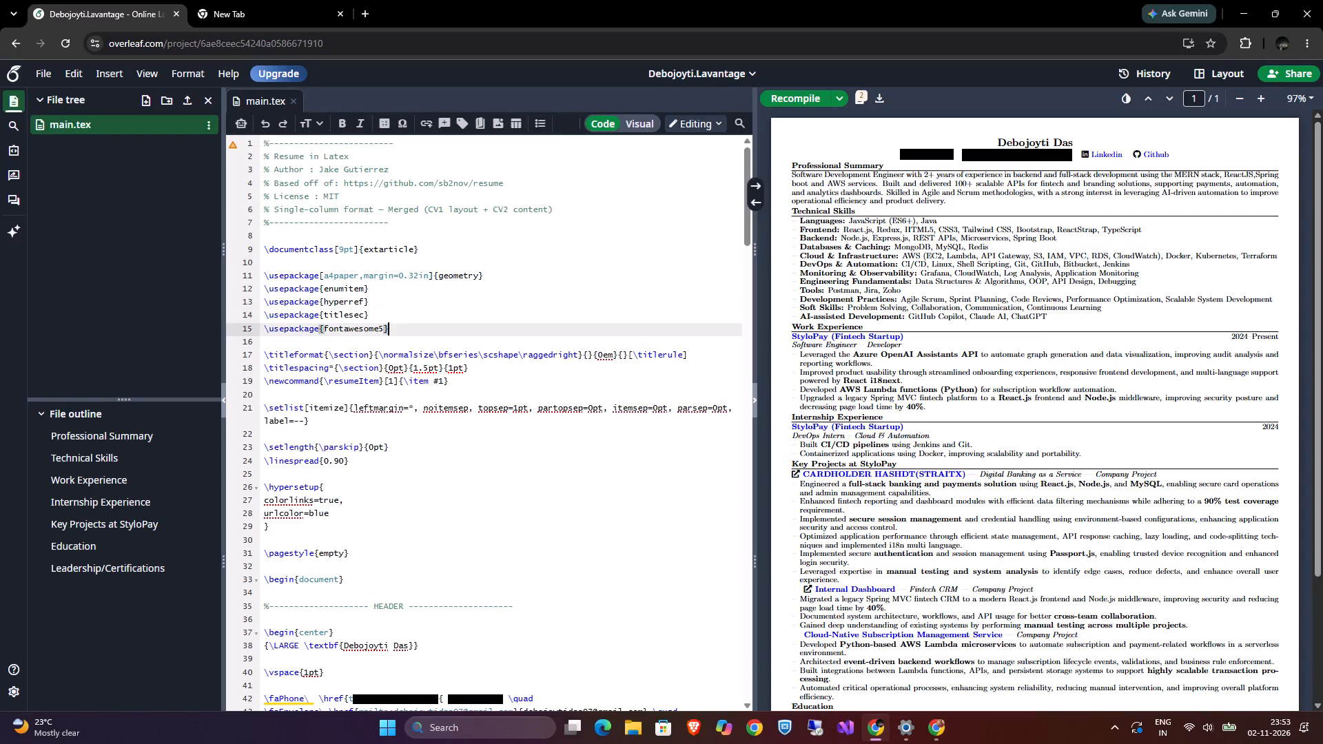
click(391, 311)
click(398, 321)
click(402, 330)
Examine the section title format and spacing, resumeItem command, itemize list, paragraph skip and line spread settings in the preamble.
click(470, 368)
click(465, 387)
click(474, 373)
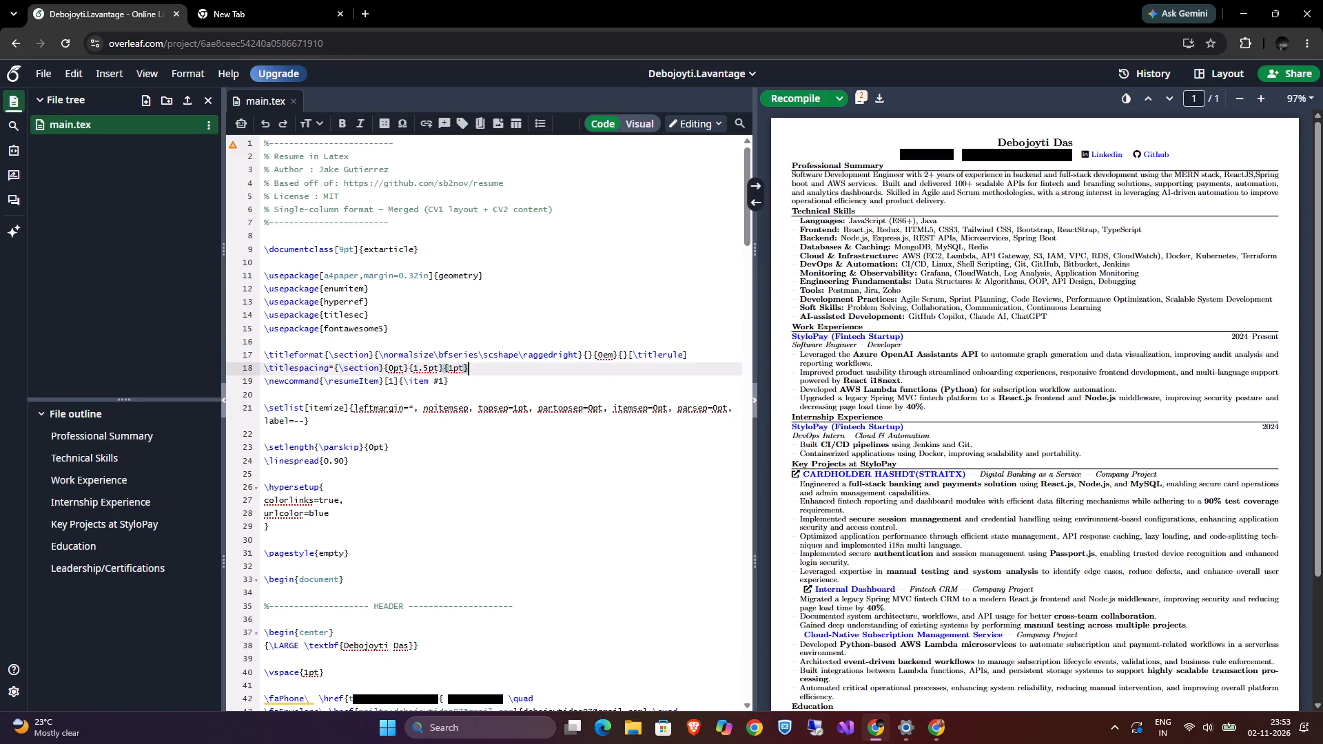
click(697, 353)
click(555, 371)
click(355, 392)
click(344, 423)
click(332, 438)
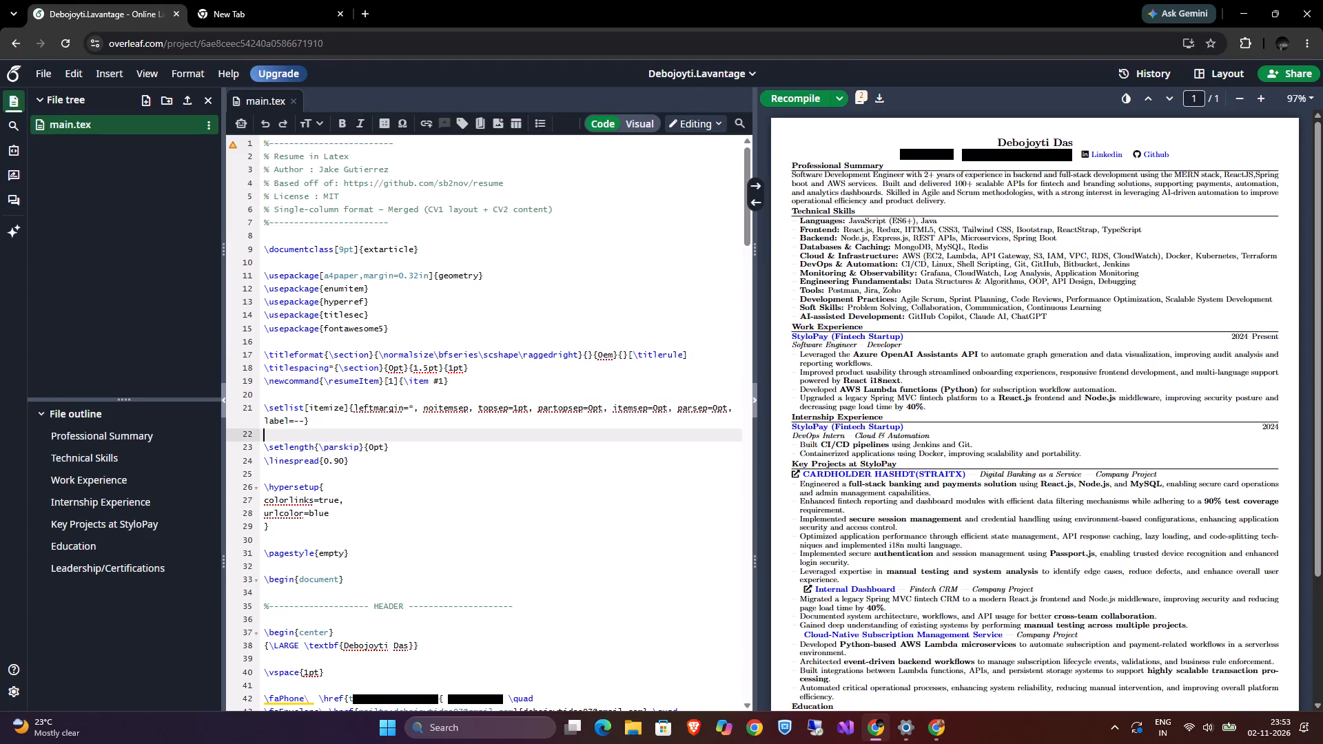
click(396, 445)
click(385, 458)
click(374, 470)
Look through the main.tex source from the preamble down to the end of the document, and return to the package imports.
drag(746, 231, 744, 248)
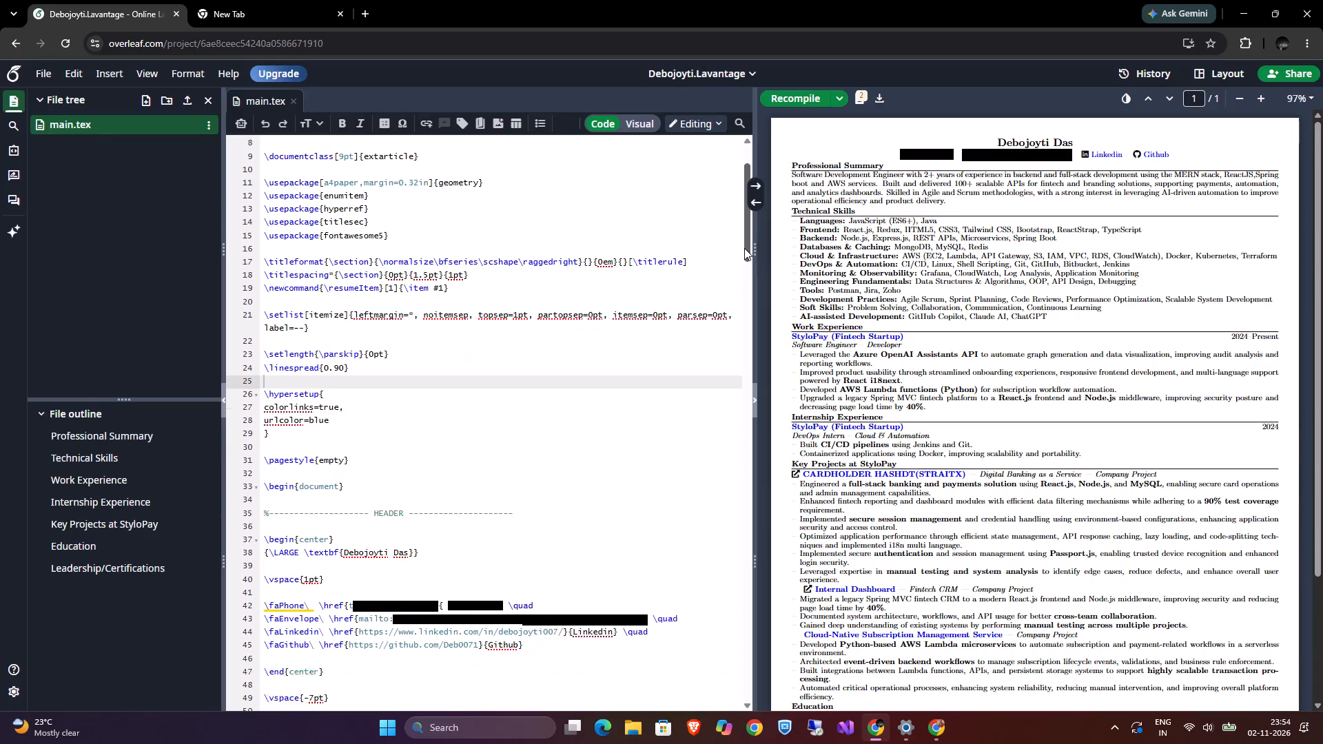
drag(744, 248, 738, 271)
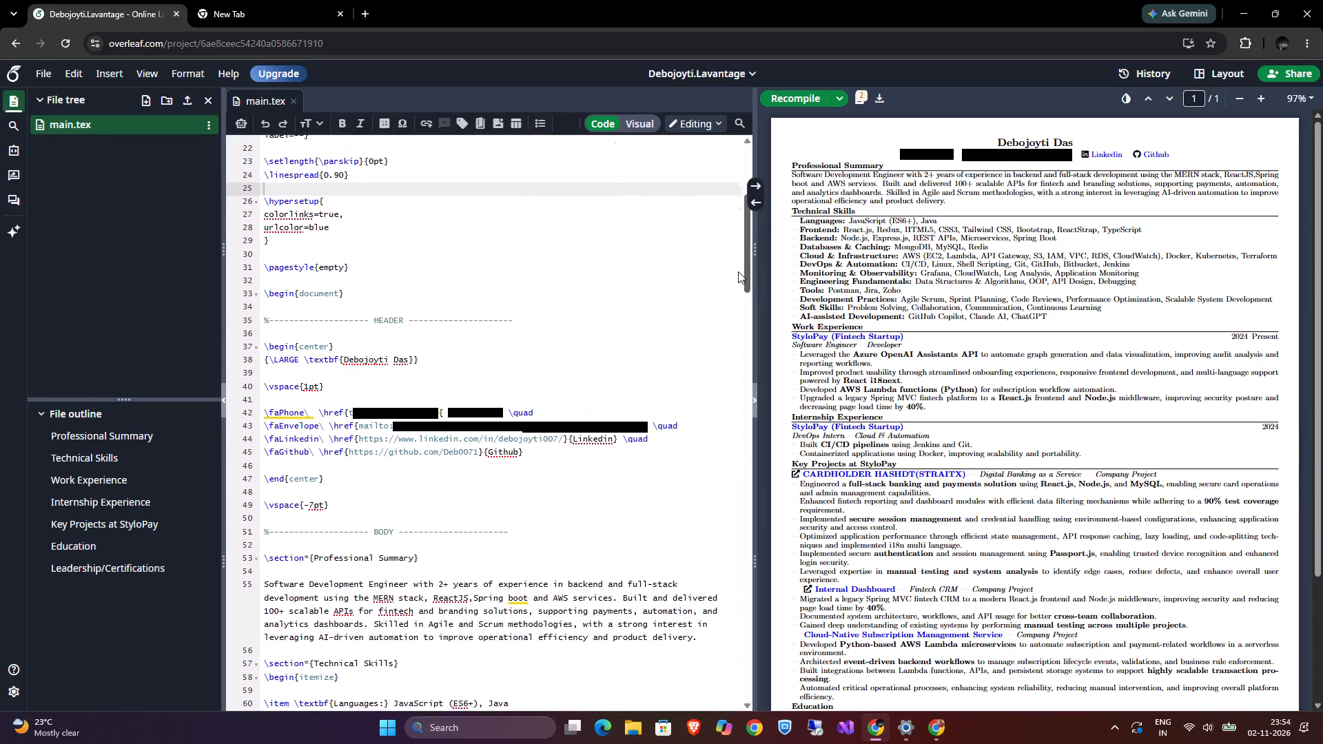
drag(738, 271, 737, 258)
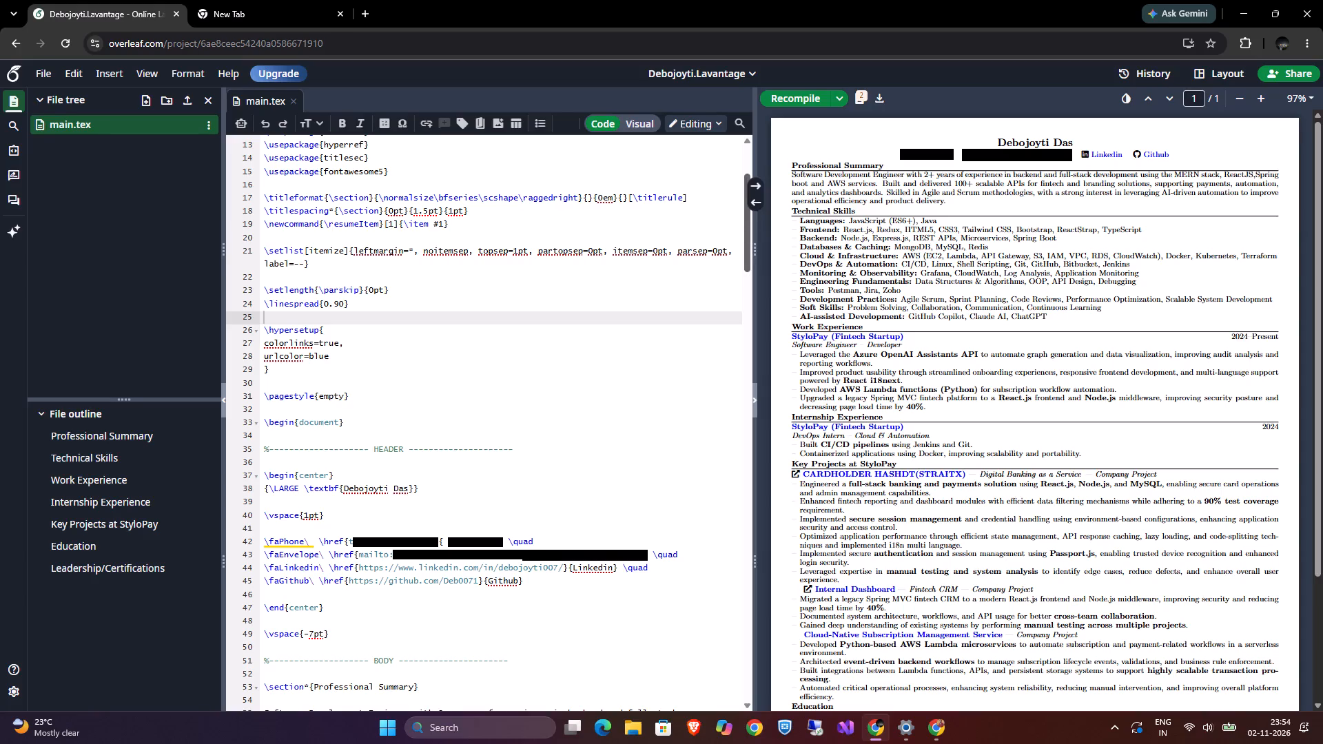
drag(746, 258, 737, 340)
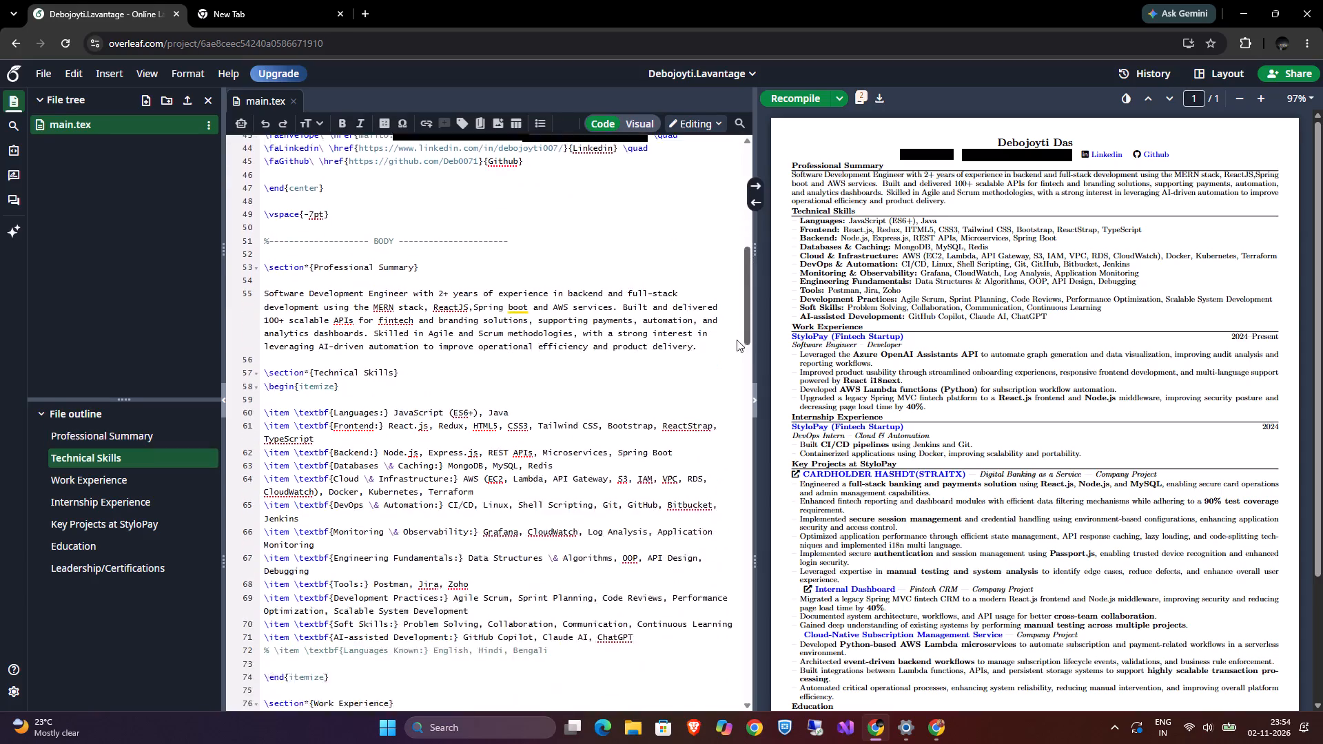
drag(737, 340, 732, 444)
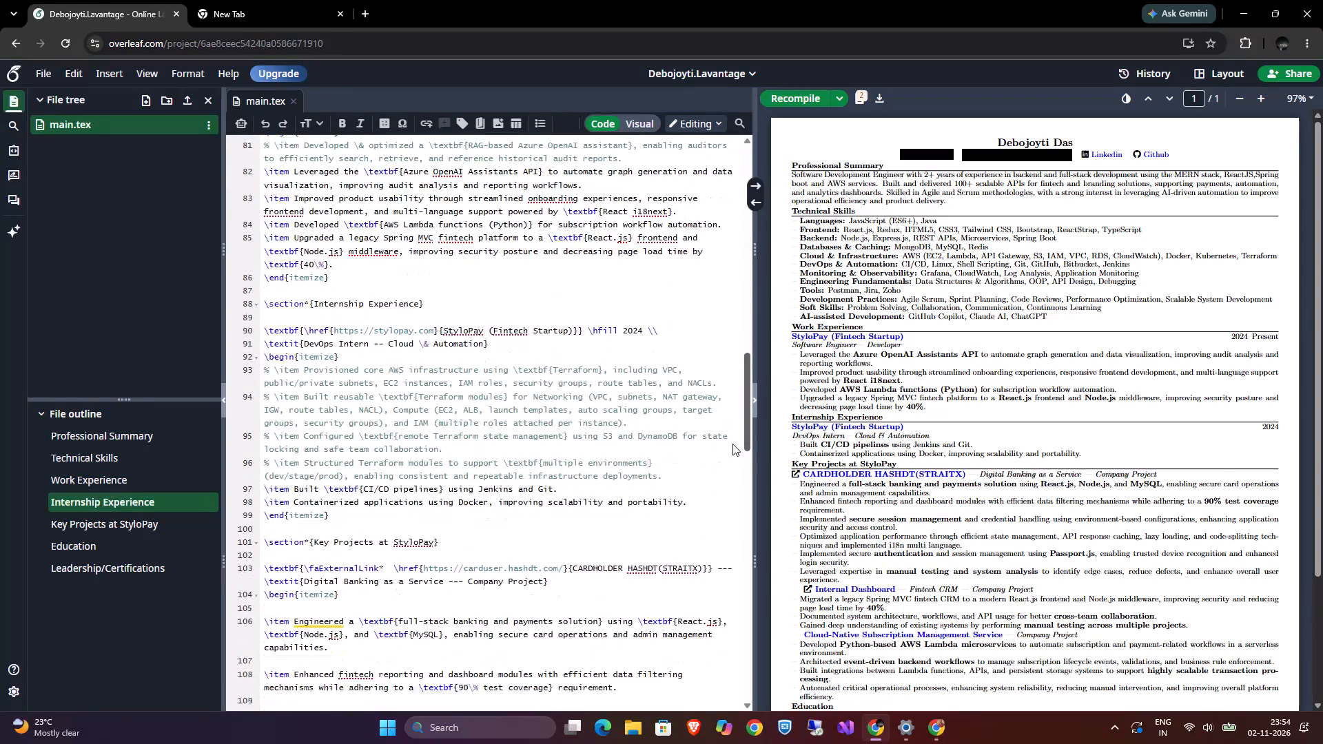
drag(732, 444, 717, 612)
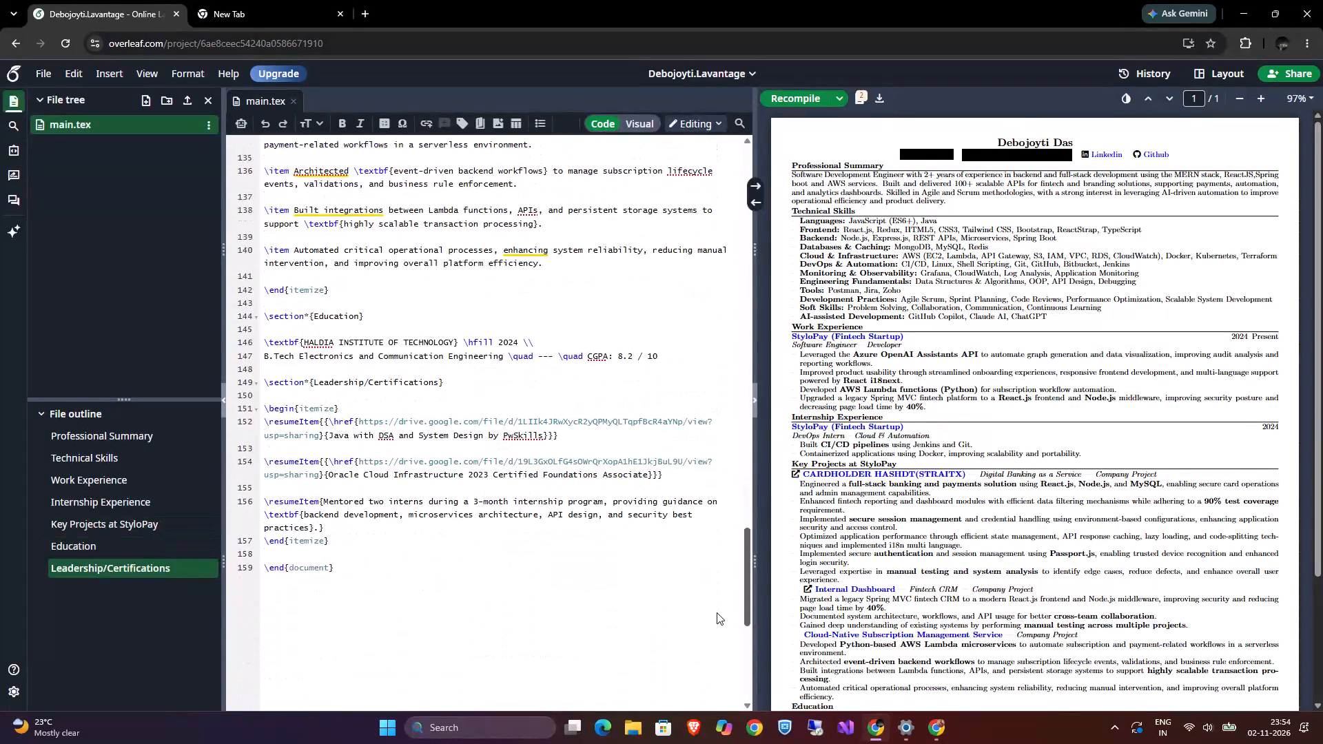
drag(717, 612, 689, 579)
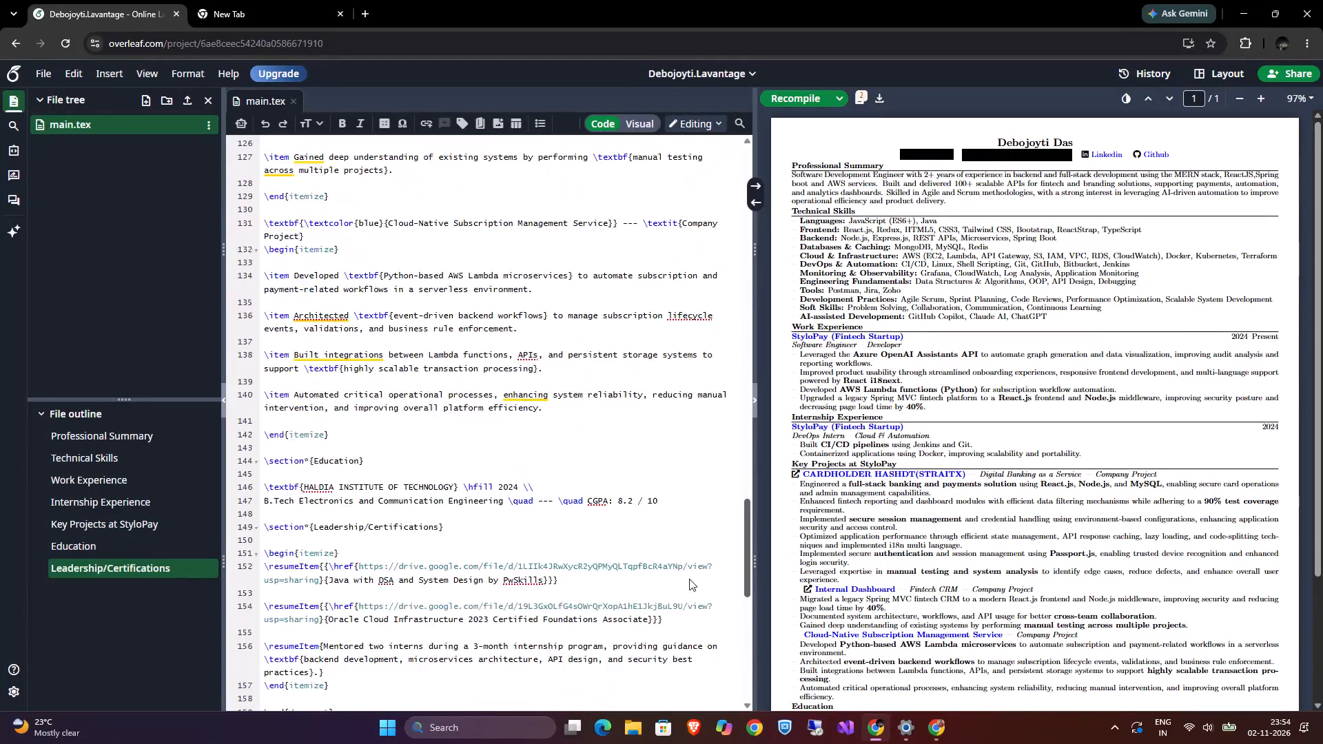
drag(689, 579, 653, 172)
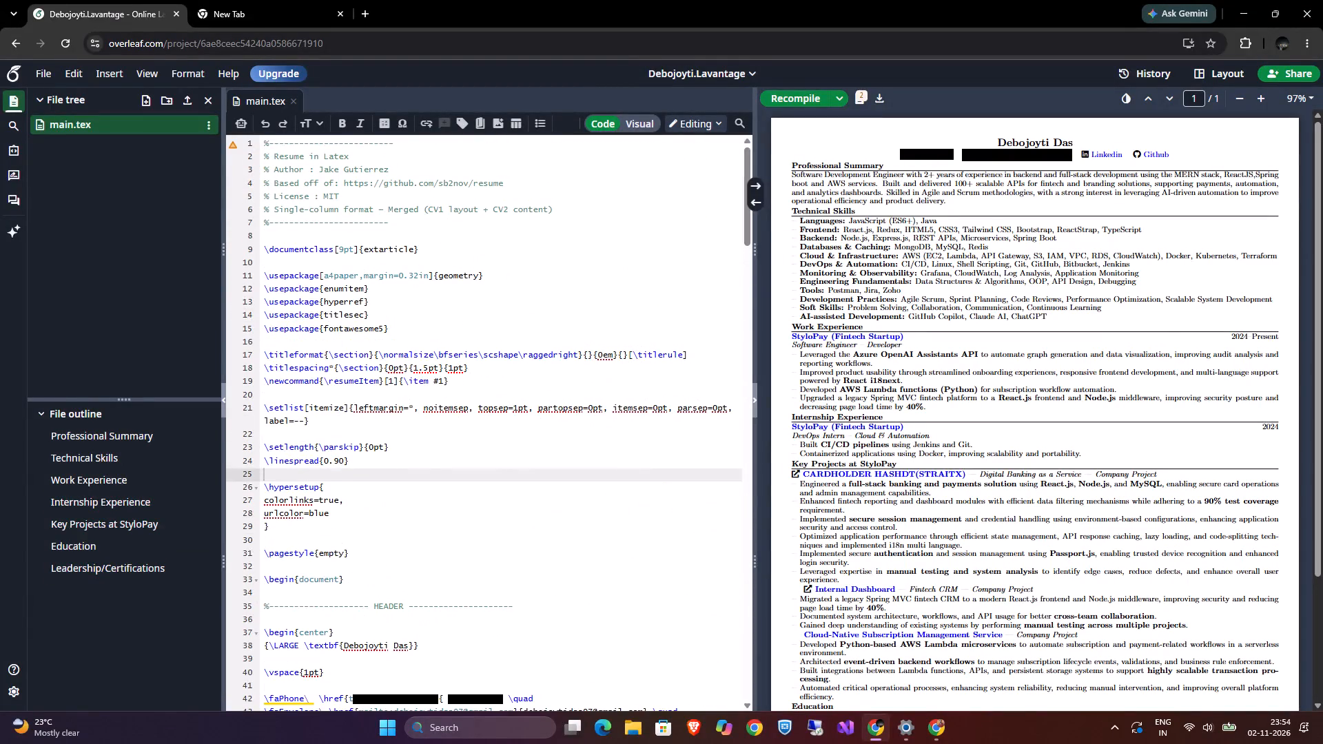
click(394, 338)
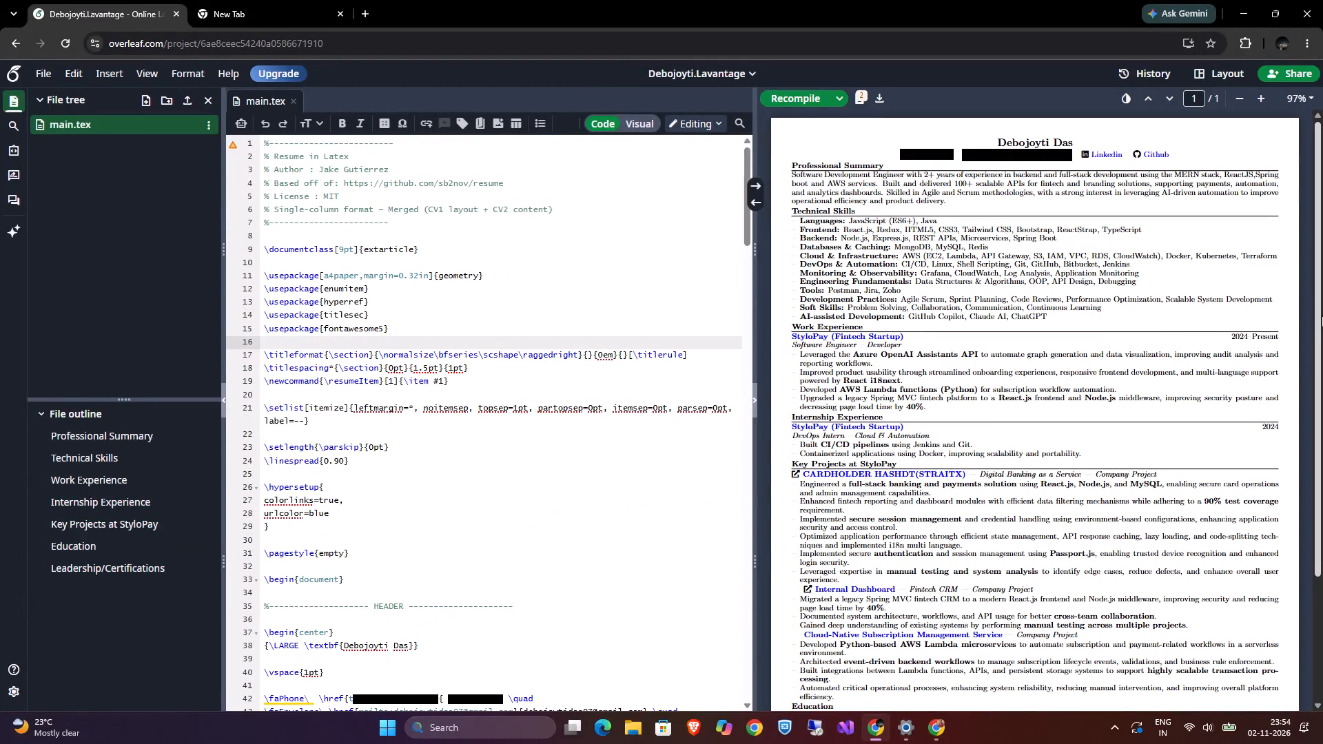
Review the compiled resume PDF down to the Education and Leadership/Certifications sections at the page's end.
drag(1317, 300, 1319, 445)
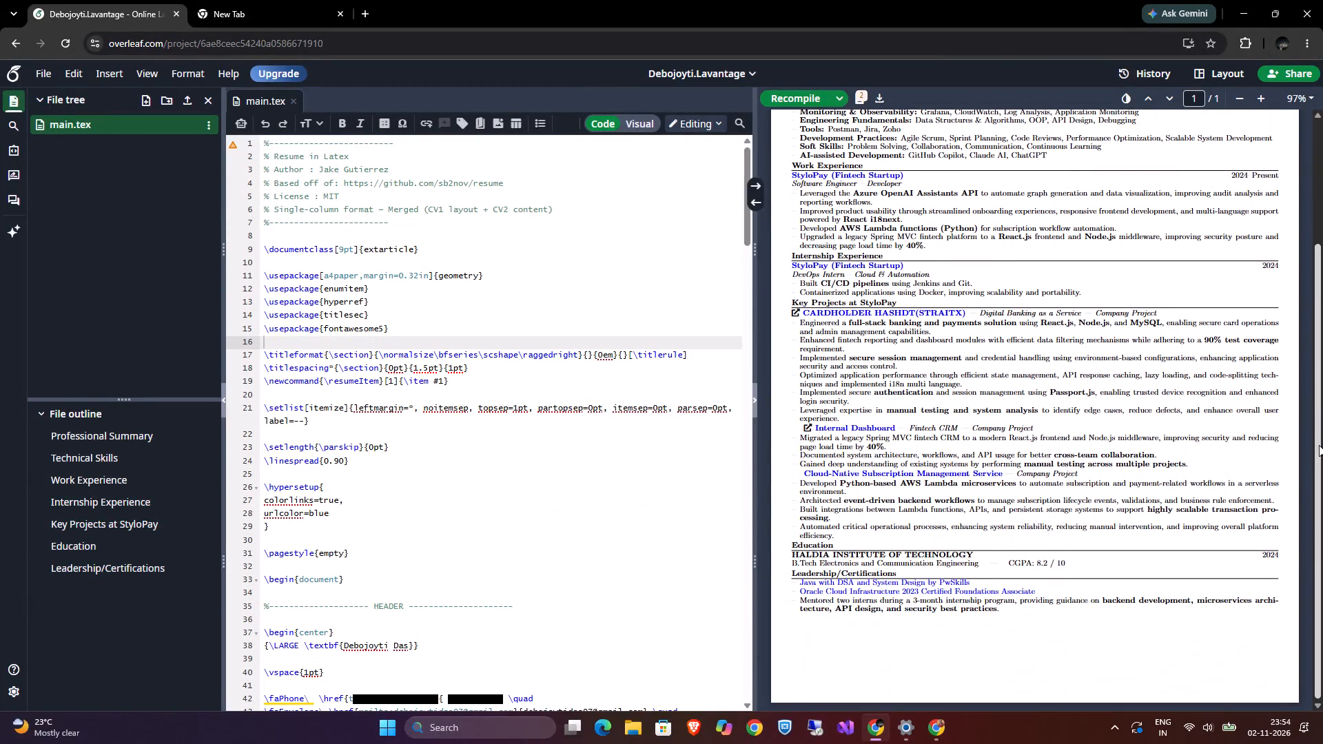
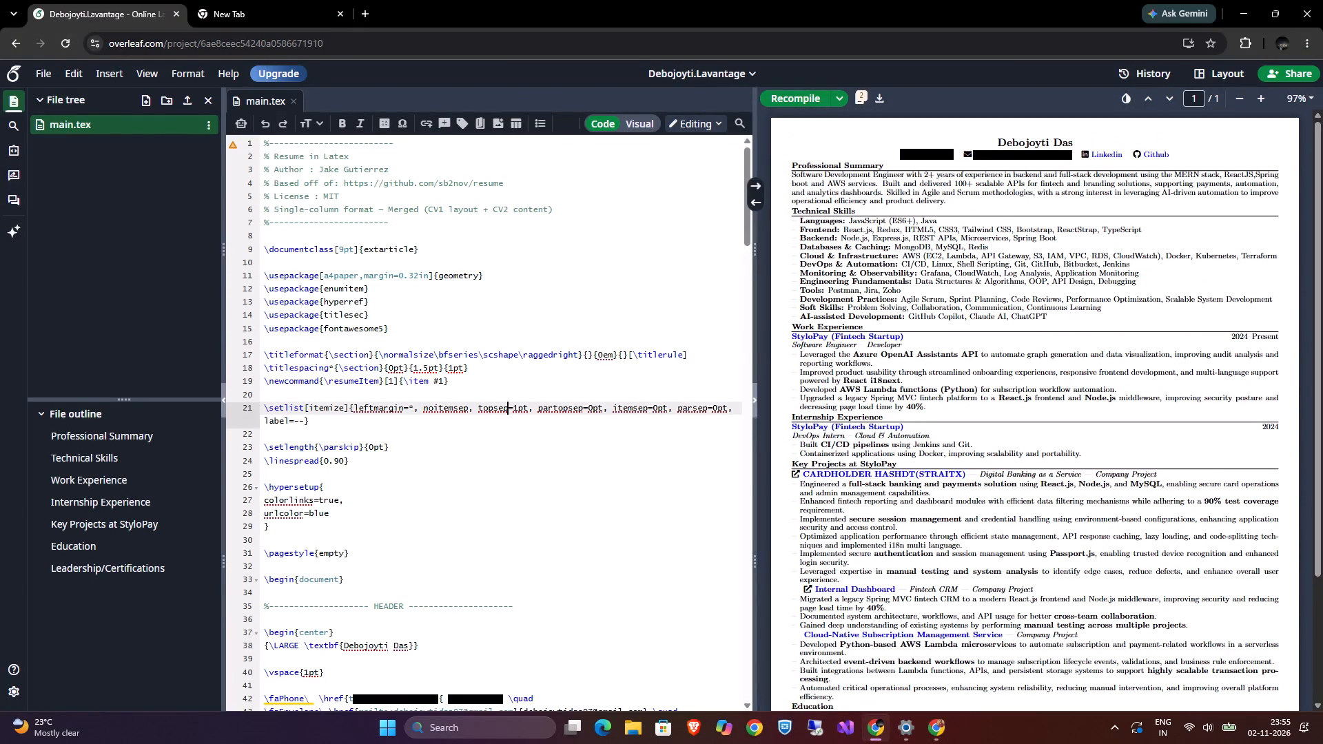
Examine the paragraph skip, line spread, hyperref link colour and page style settings in the preamble of main.tex.
click(452, 395)
click(423, 431)
click(402, 426)
click(404, 450)
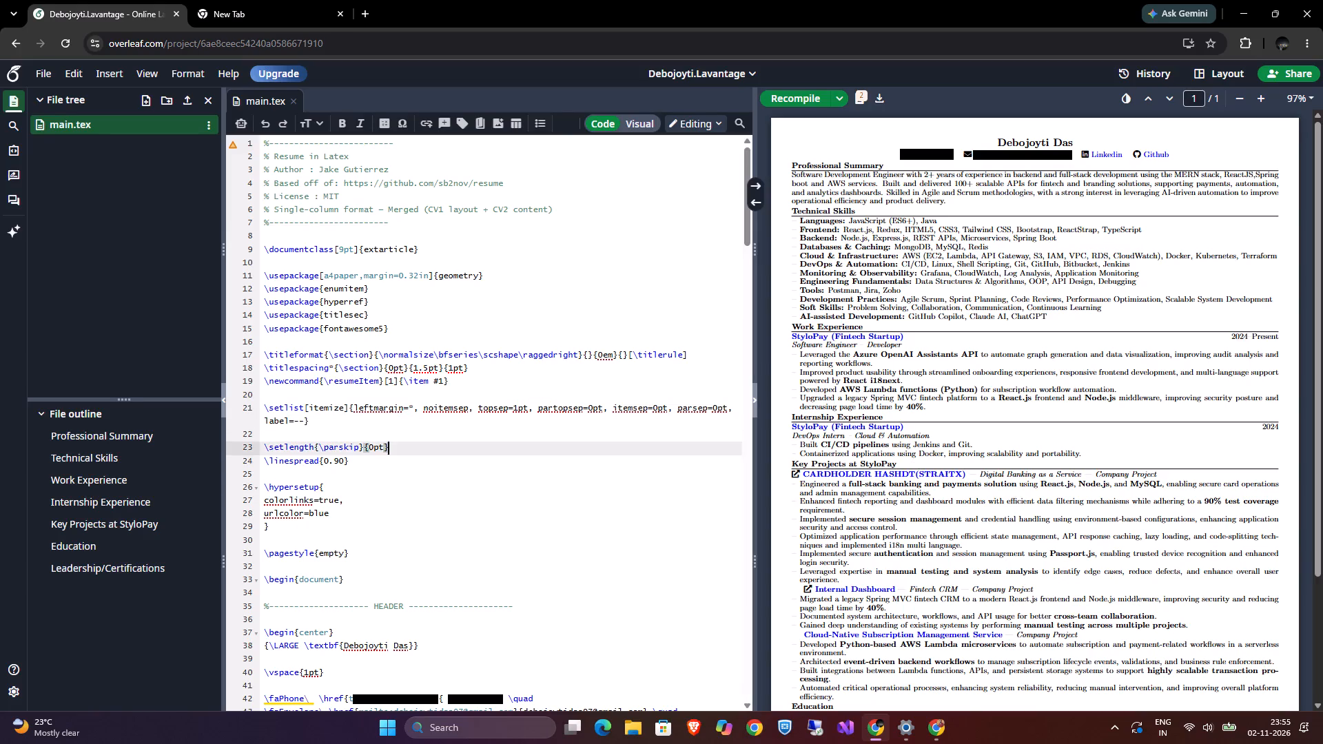
click(391, 461)
click(381, 477)
click(380, 512)
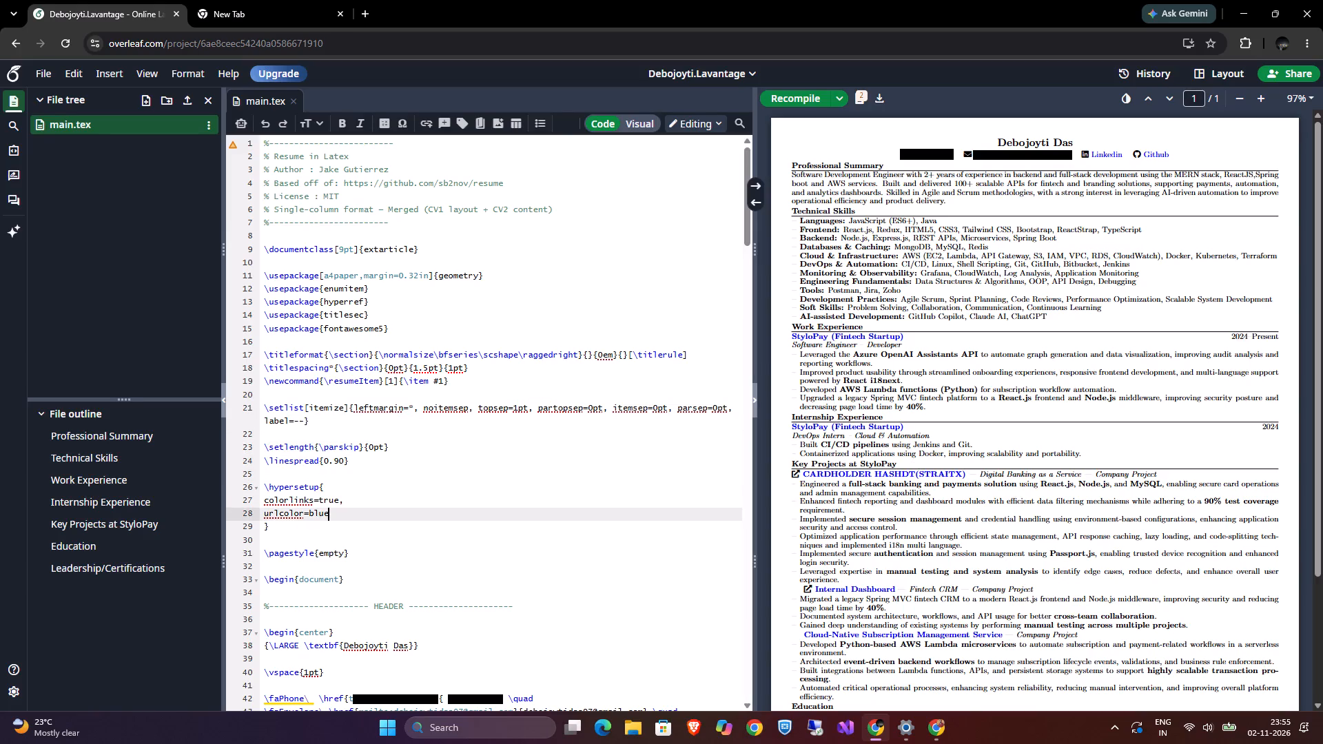
click(375, 497)
click(367, 491)
click(365, 509)
click(366, 495)
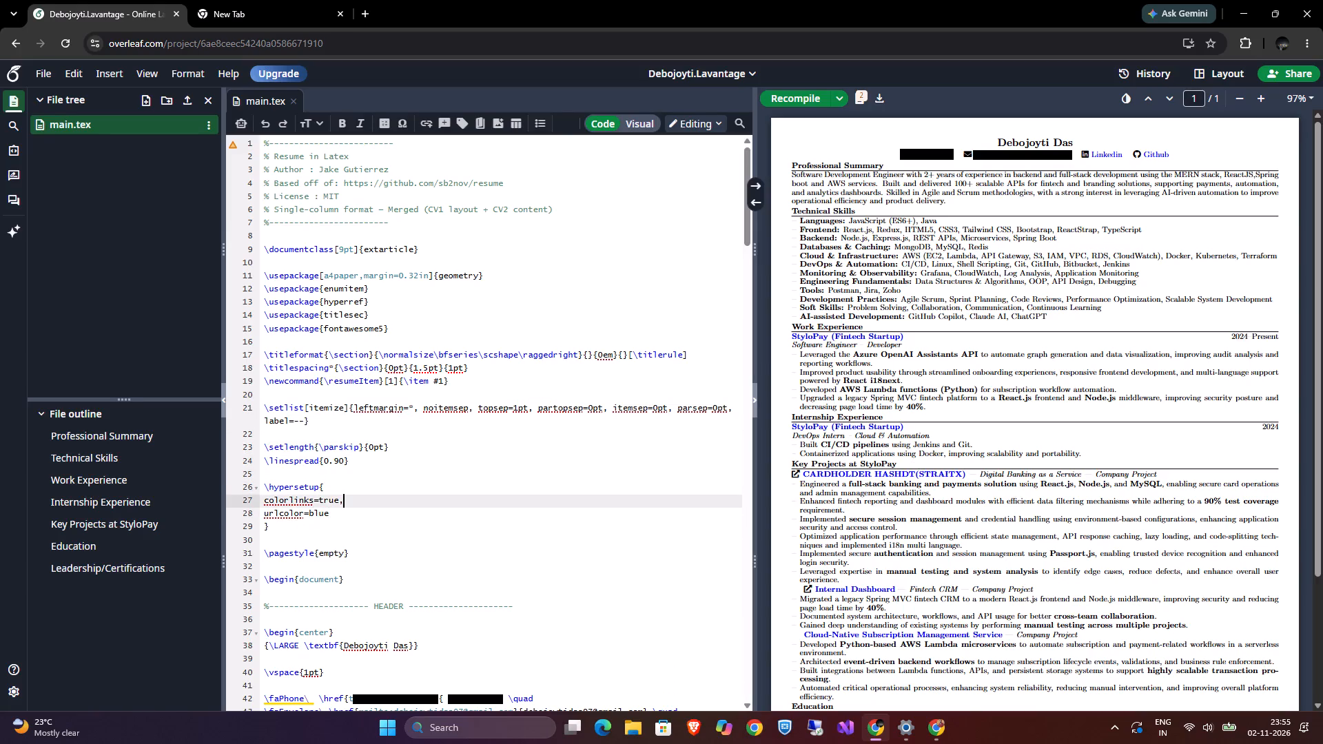
click(364, 485)
click(362, 477)
click(365, 497)
click(362, 517)
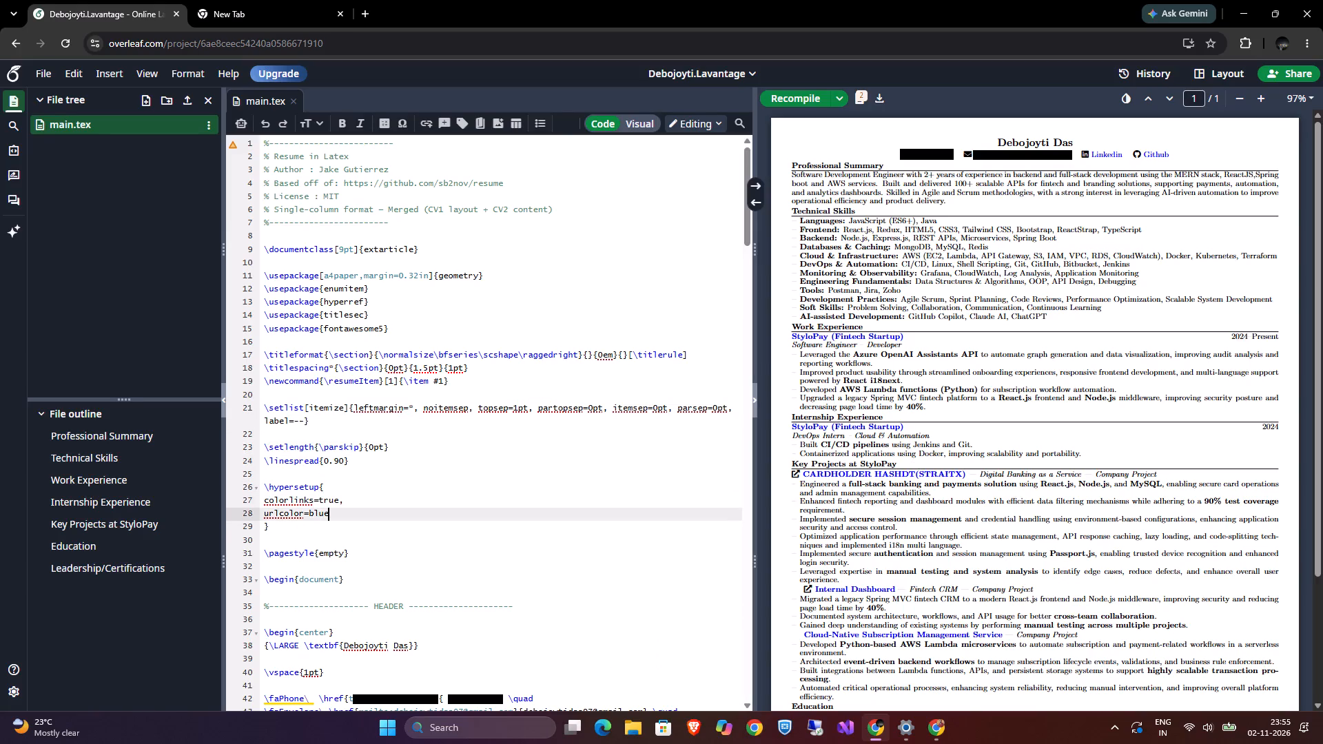
click(357, 530)
click(359, 546)
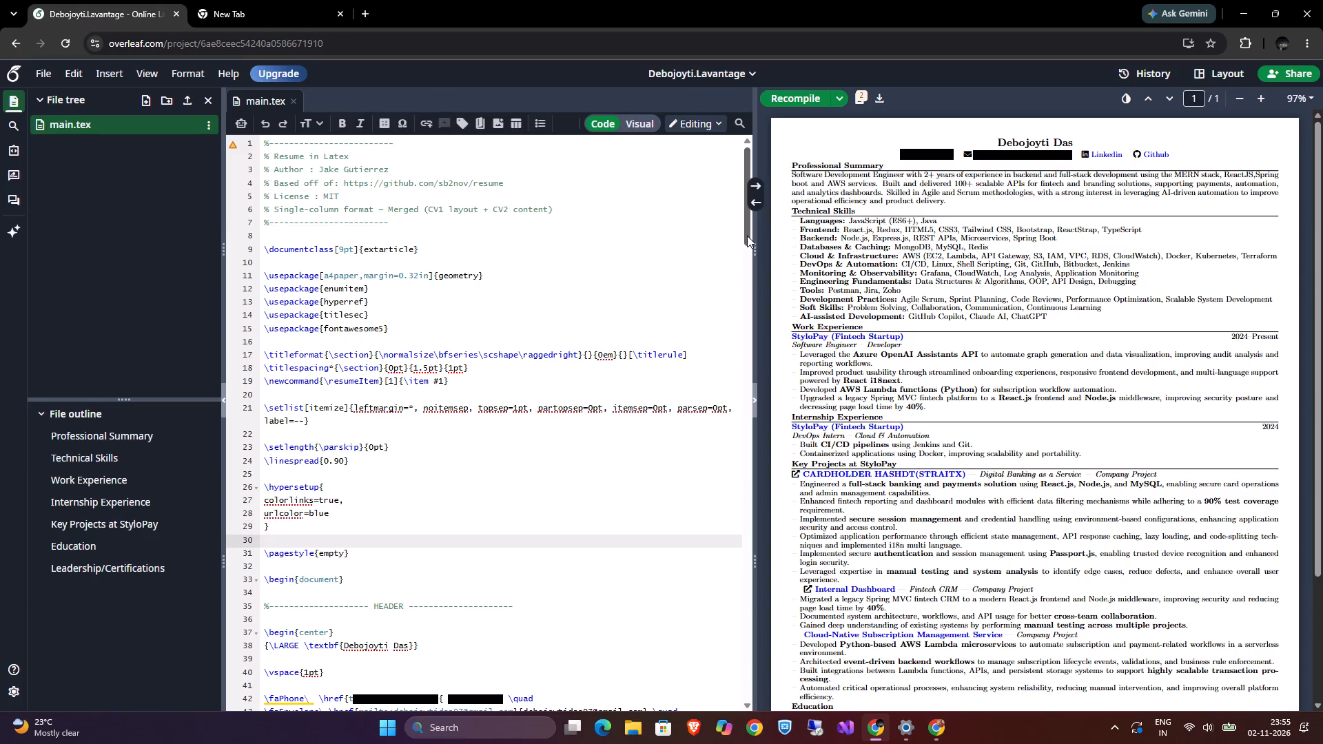
Read through the header and Professional Summary source to the Technical Skills items, down to the commented-out Languages Known line.
drag(747, 236, 731, 291)
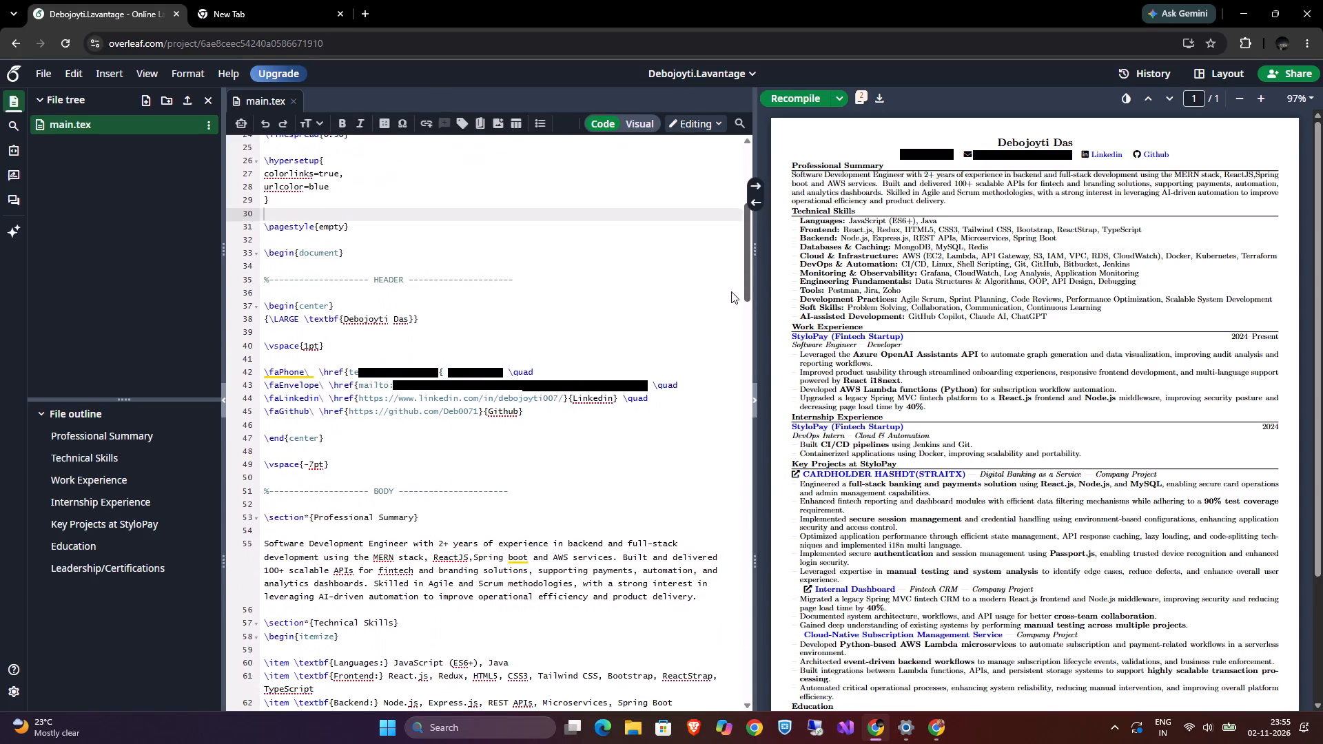
drag(731, 291, 731, 331)
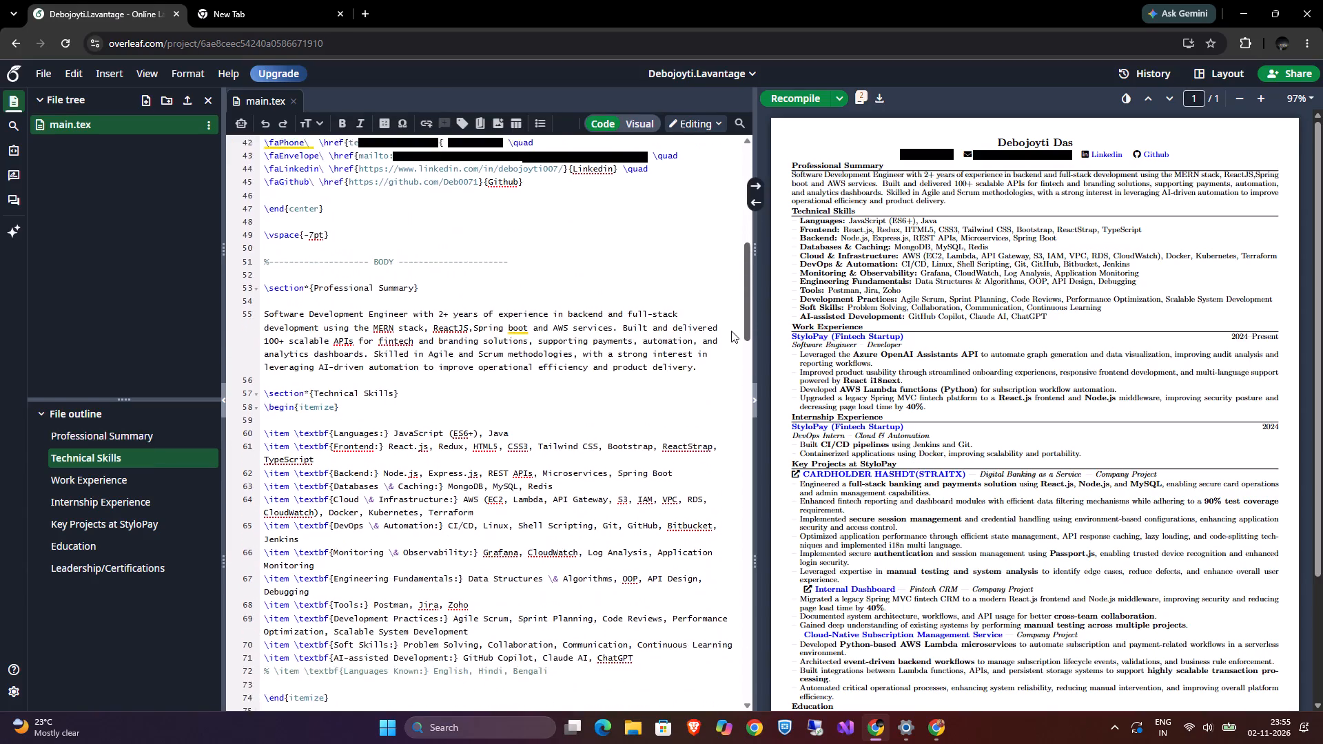
drag(731, 331, 733, 360)
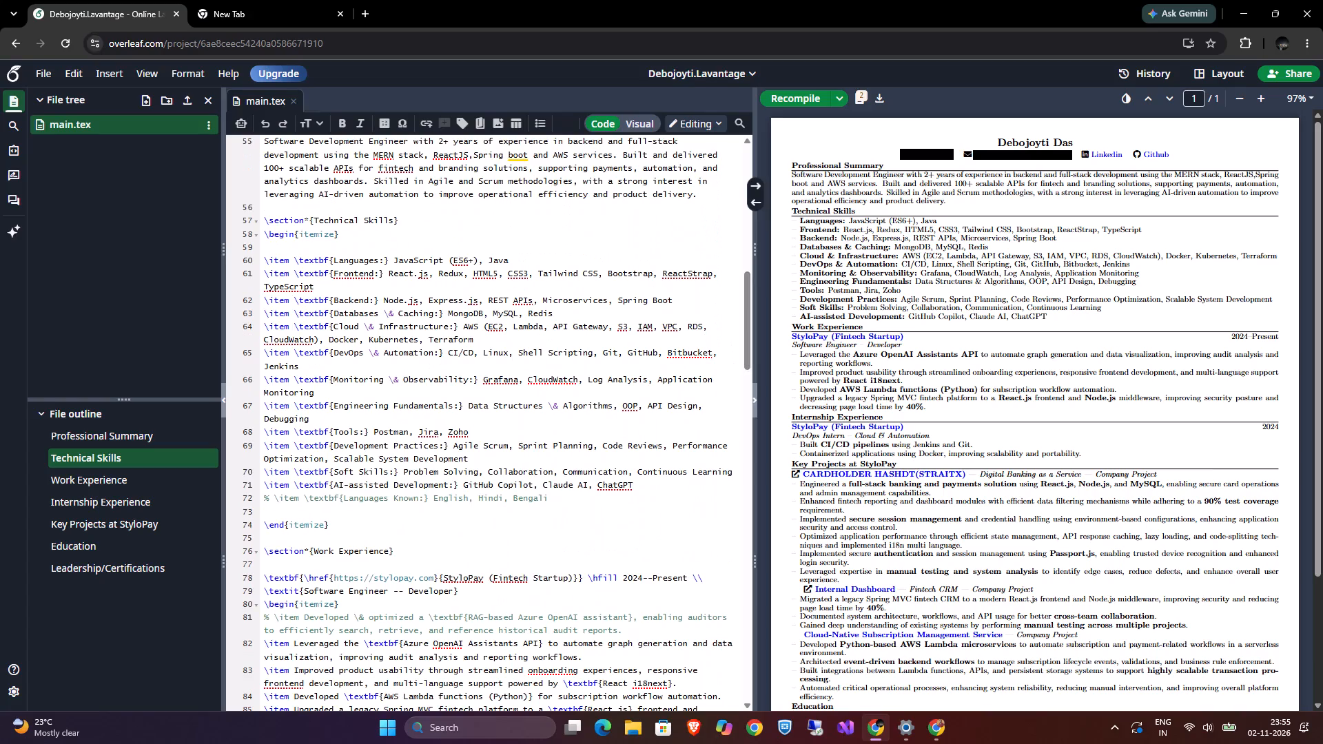
click(712, 366)
click(711, 397)
click(688, 413)
click(633, 416)
click(615, 440)
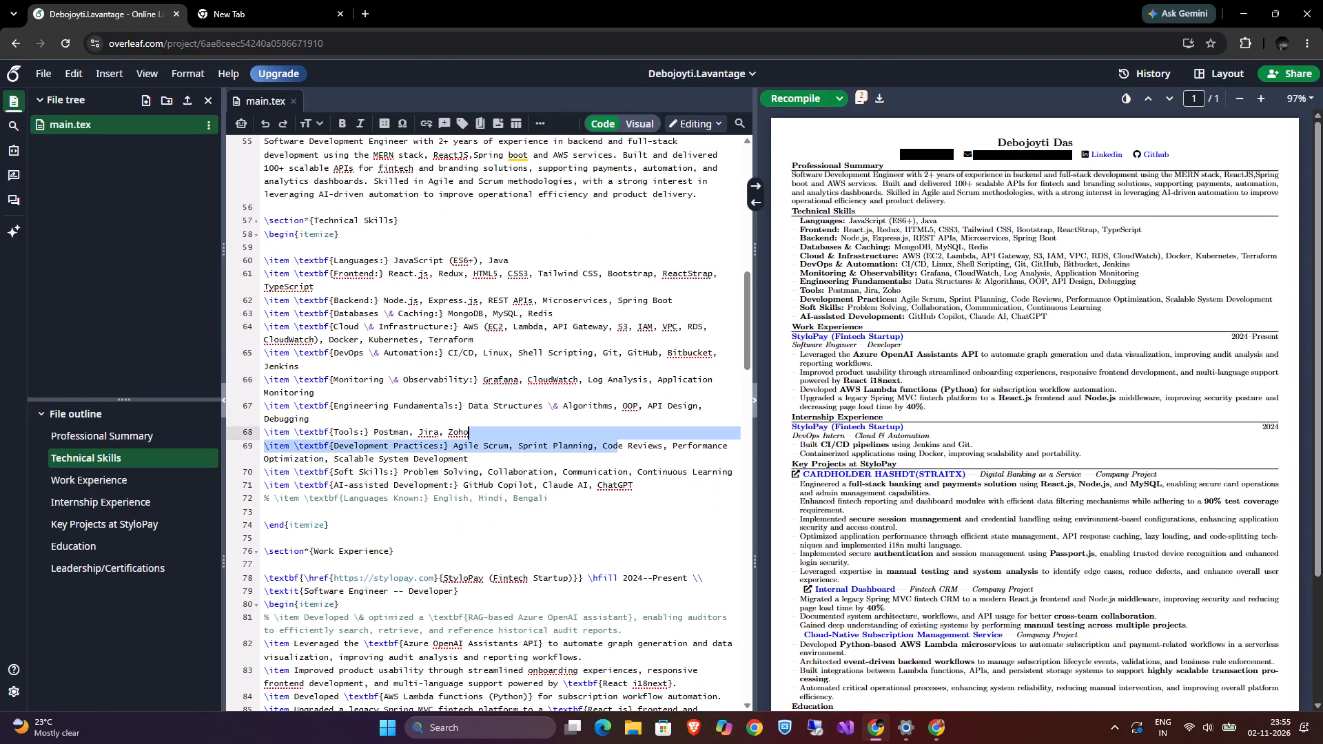
click(582, 459)
click(554, 422)
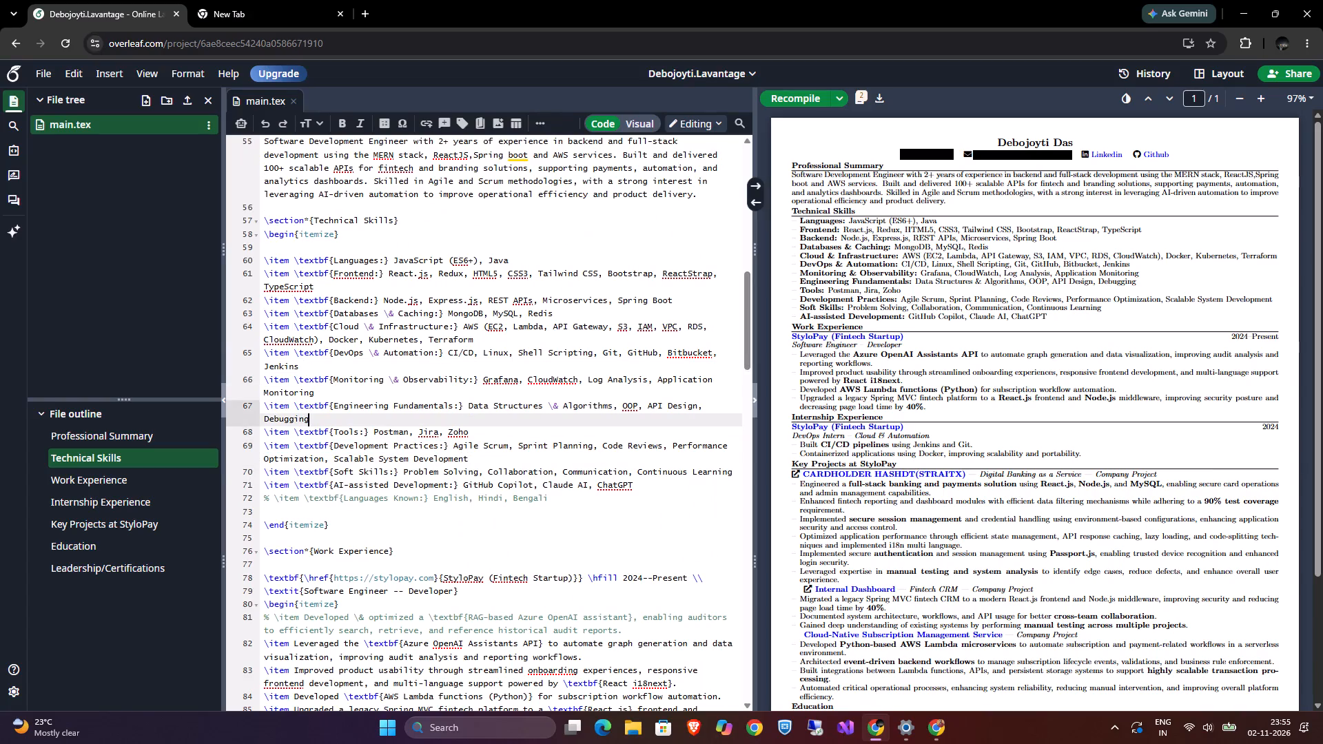
click(537, 428)
click(473, 457)
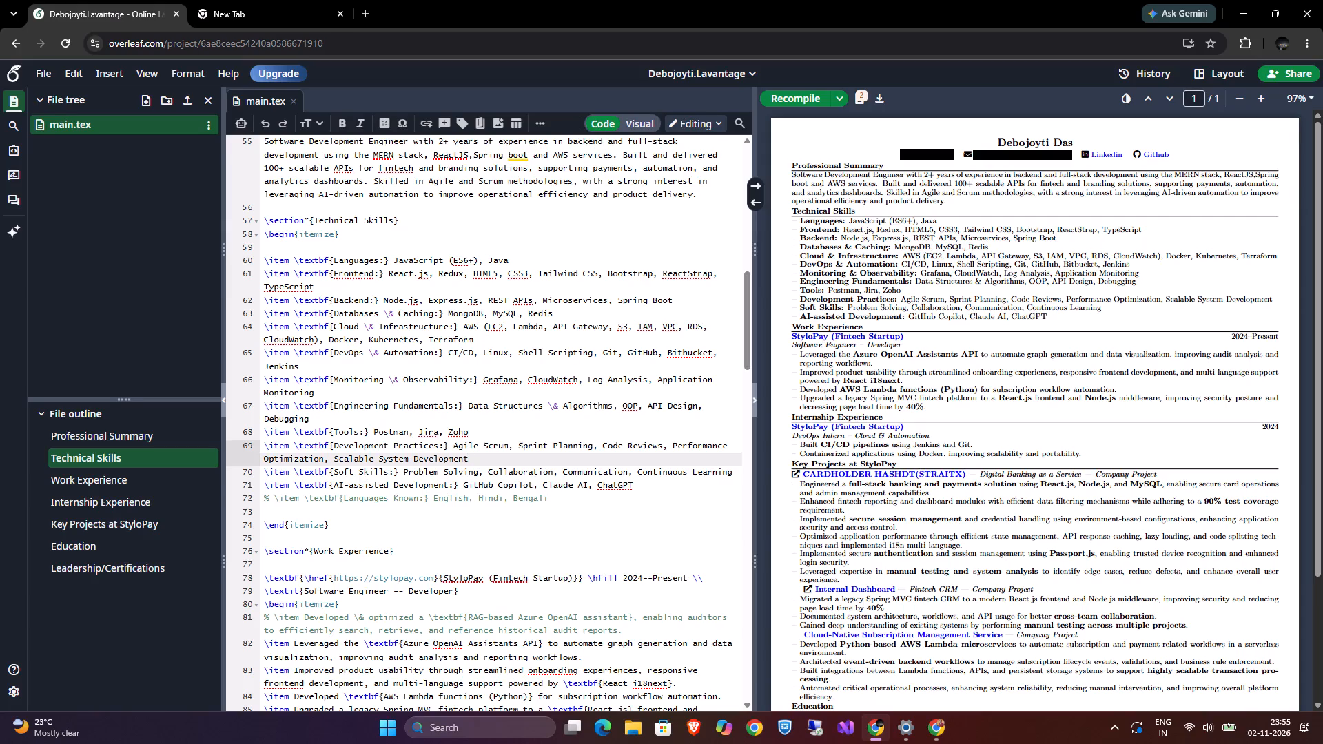
click(648, 490)
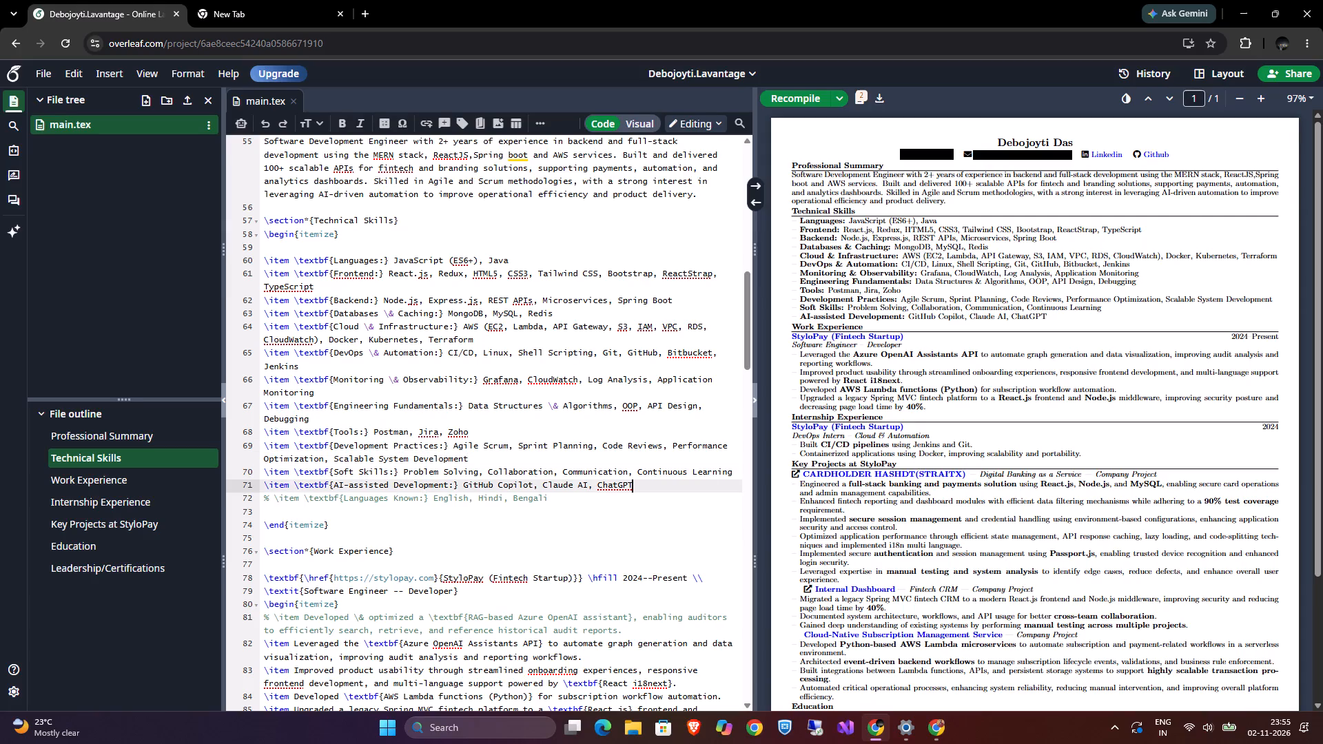
click(560, 498)
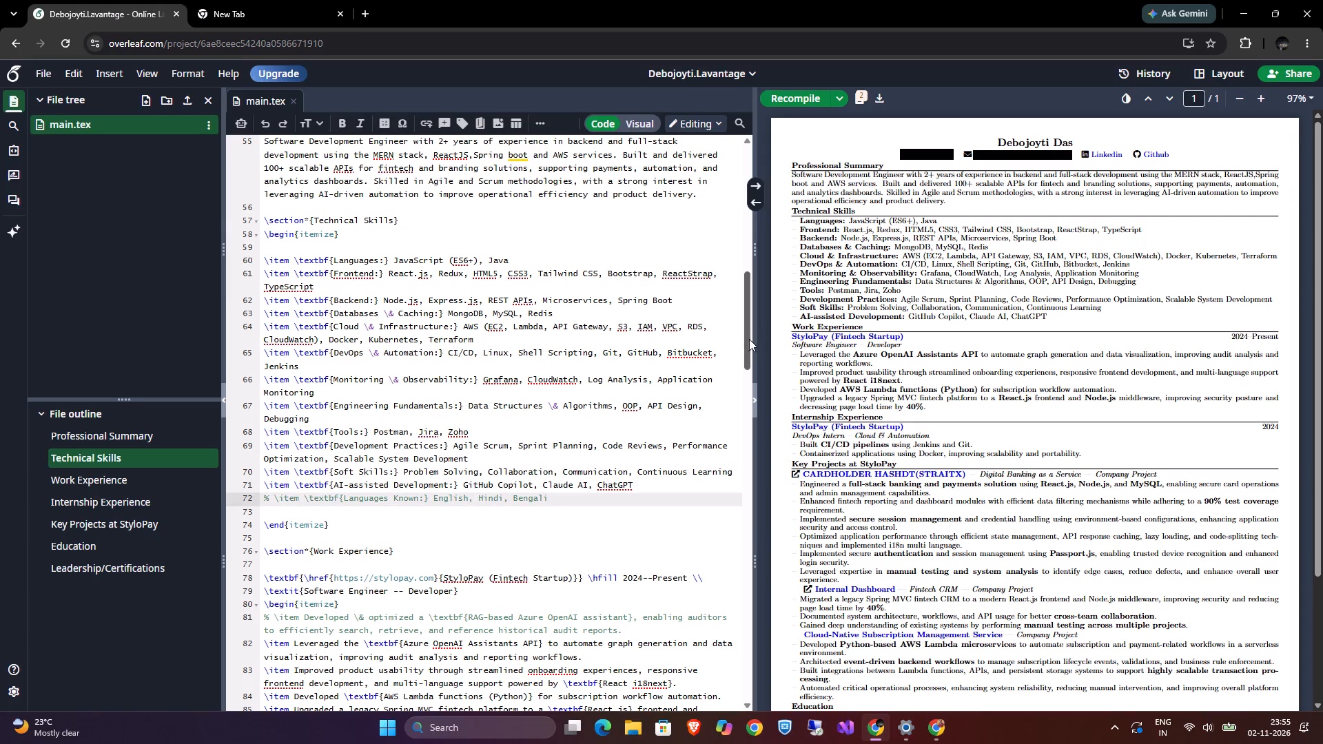
Re-examine the last Technical Skills items, from Tools to the commented-out Languages Known line, in main.tex.
drag(748, 334, 746, 363)
click(611, 369)
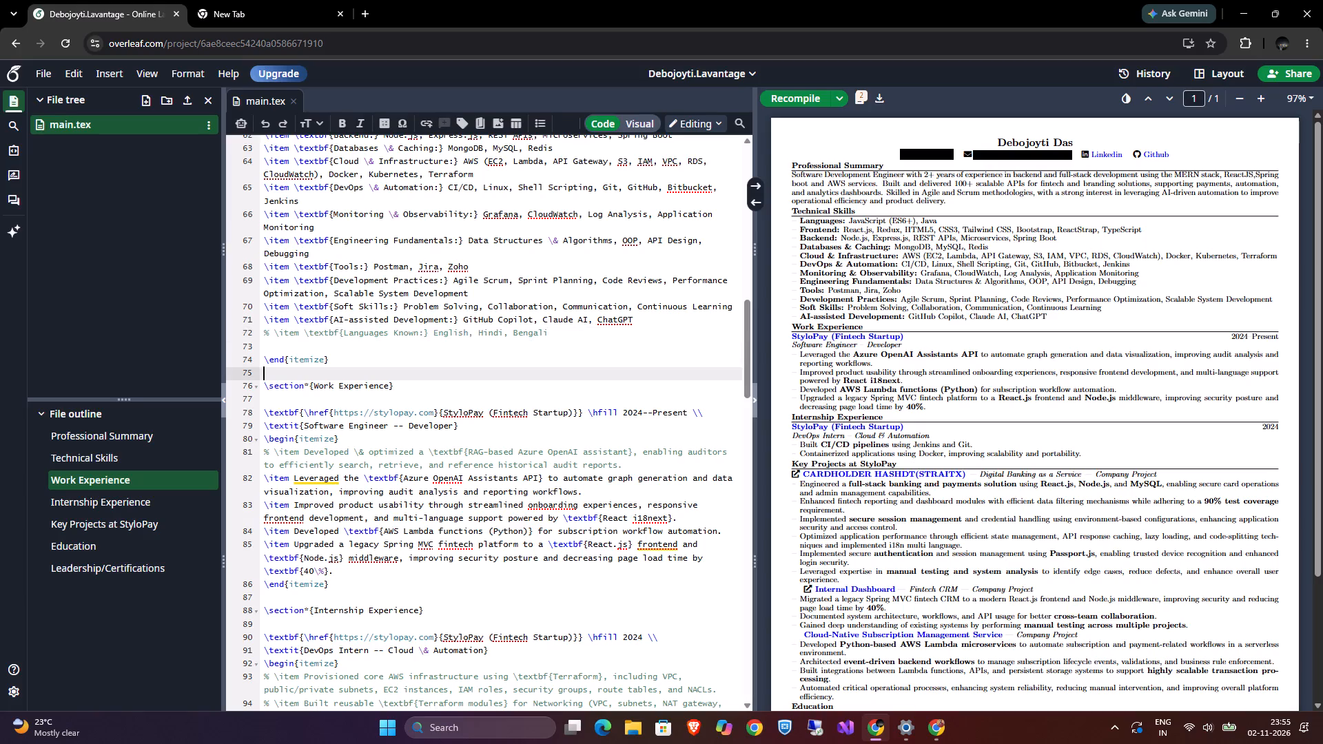
click(585, 348)
click(587, 336)
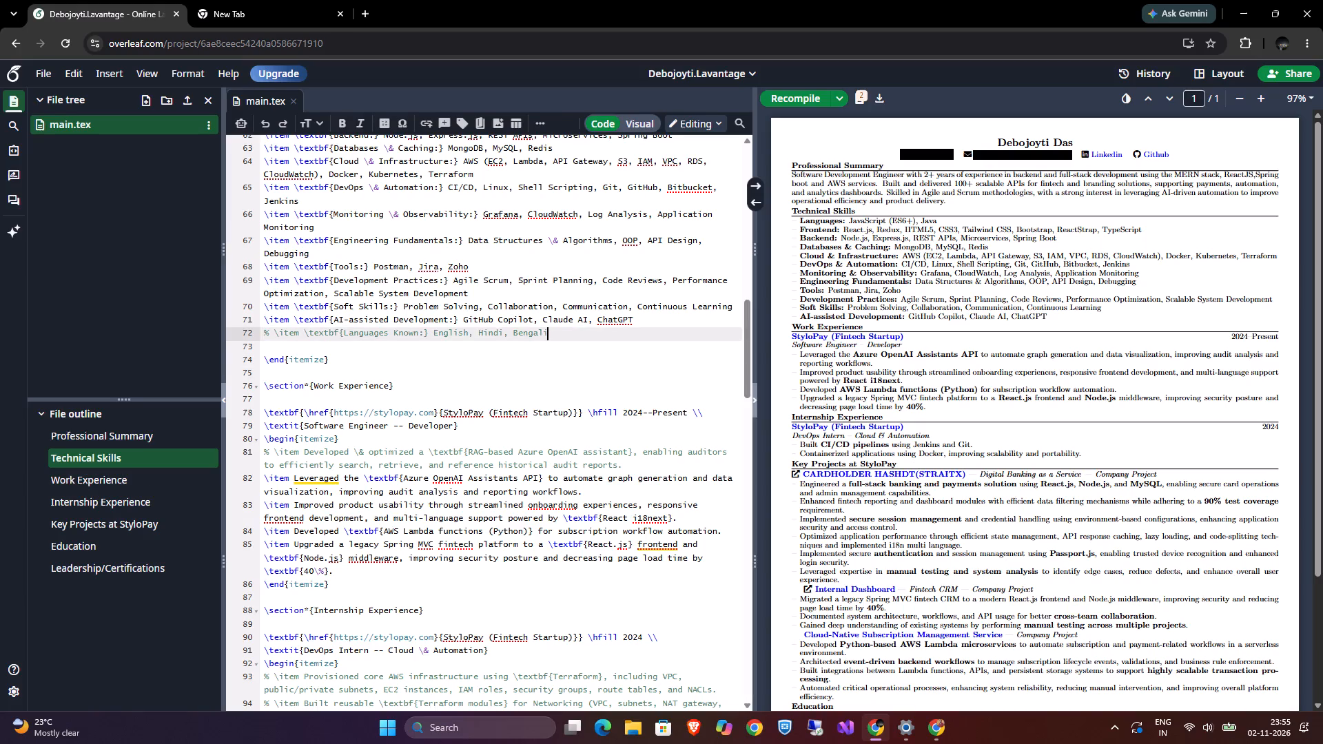
click(579, 347)
click(580, 338)
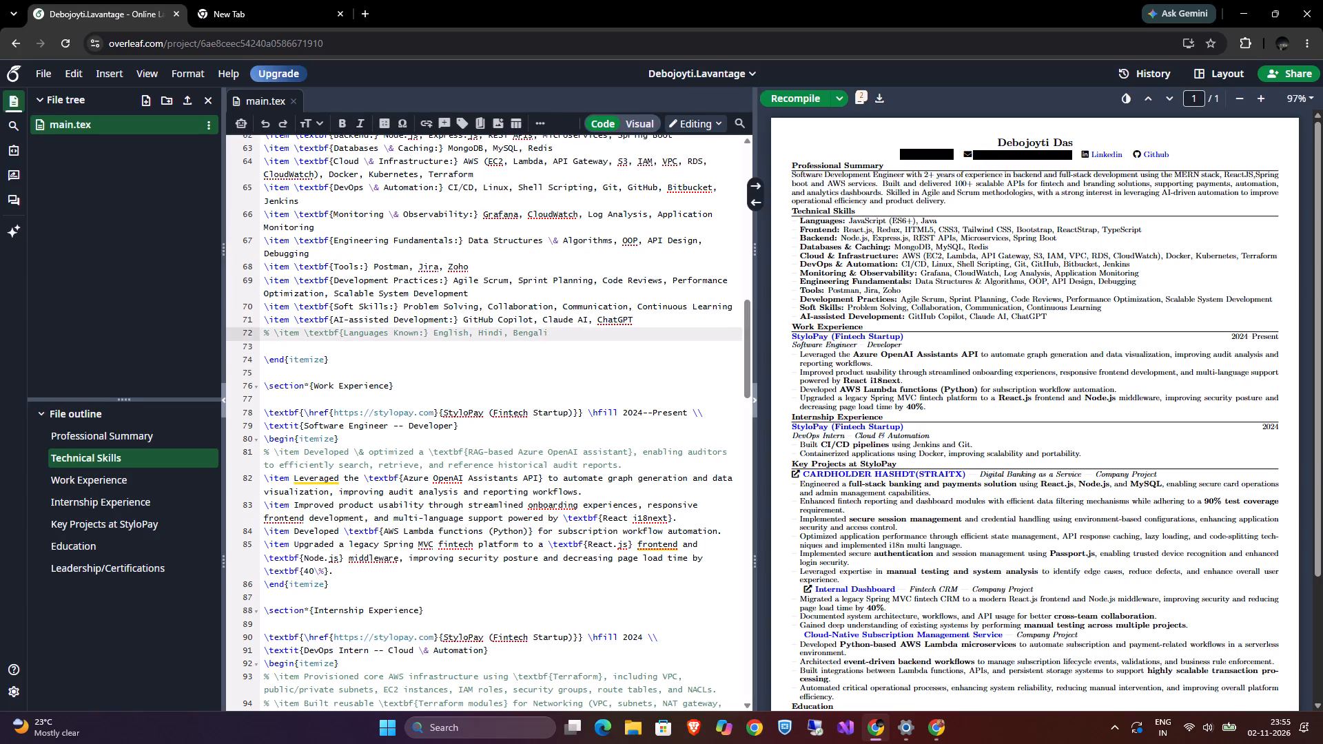
click(637, 318)
click(580, 292)
click(529, 265)
click(546, 329)
Examine the Work Experience source from its last bullet back up to the section heading.
drag(744, 363, 739, 384)
click(494, 460)
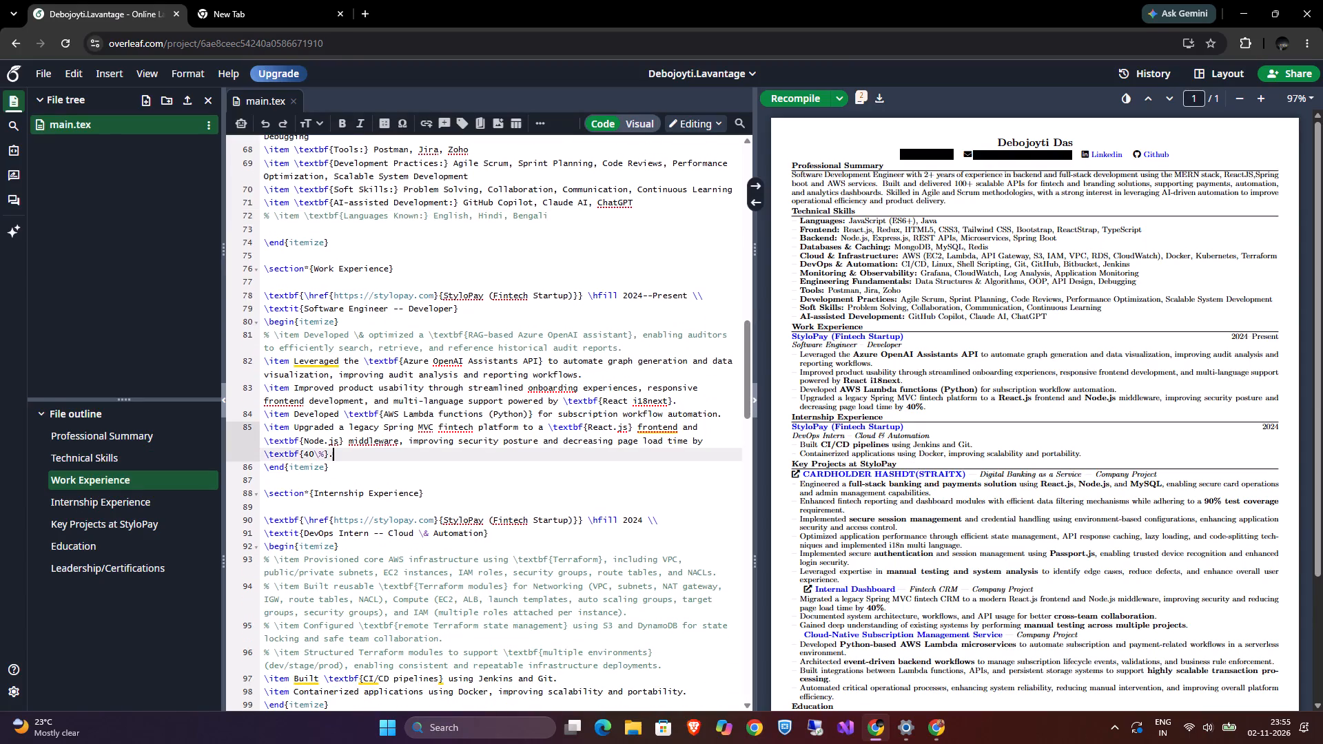
click(444, 477)
click(402, 468)
click(402, 454)
click(715, 440)
click(706, 394)
click(686, 402)
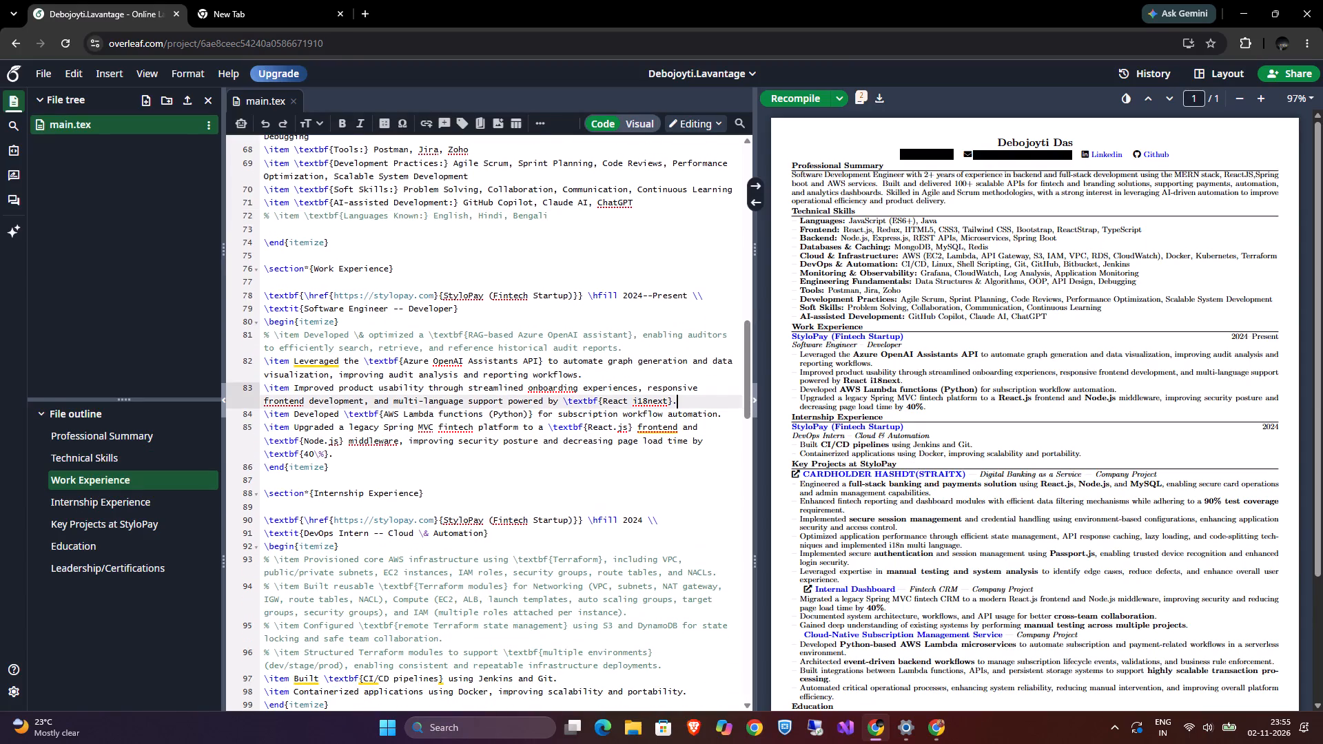
click(704, 379)
click(651, 344)
click(558, 319)
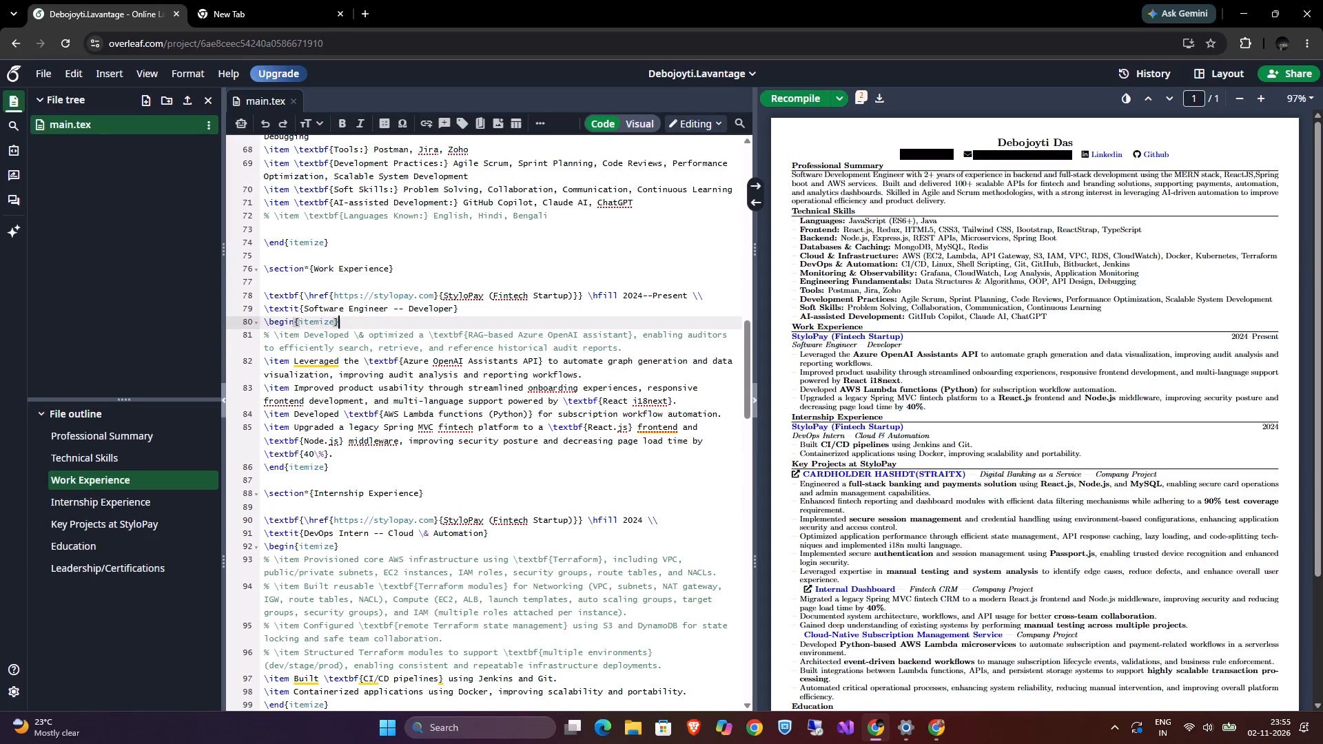
click(547, 310)
click(479, 277)
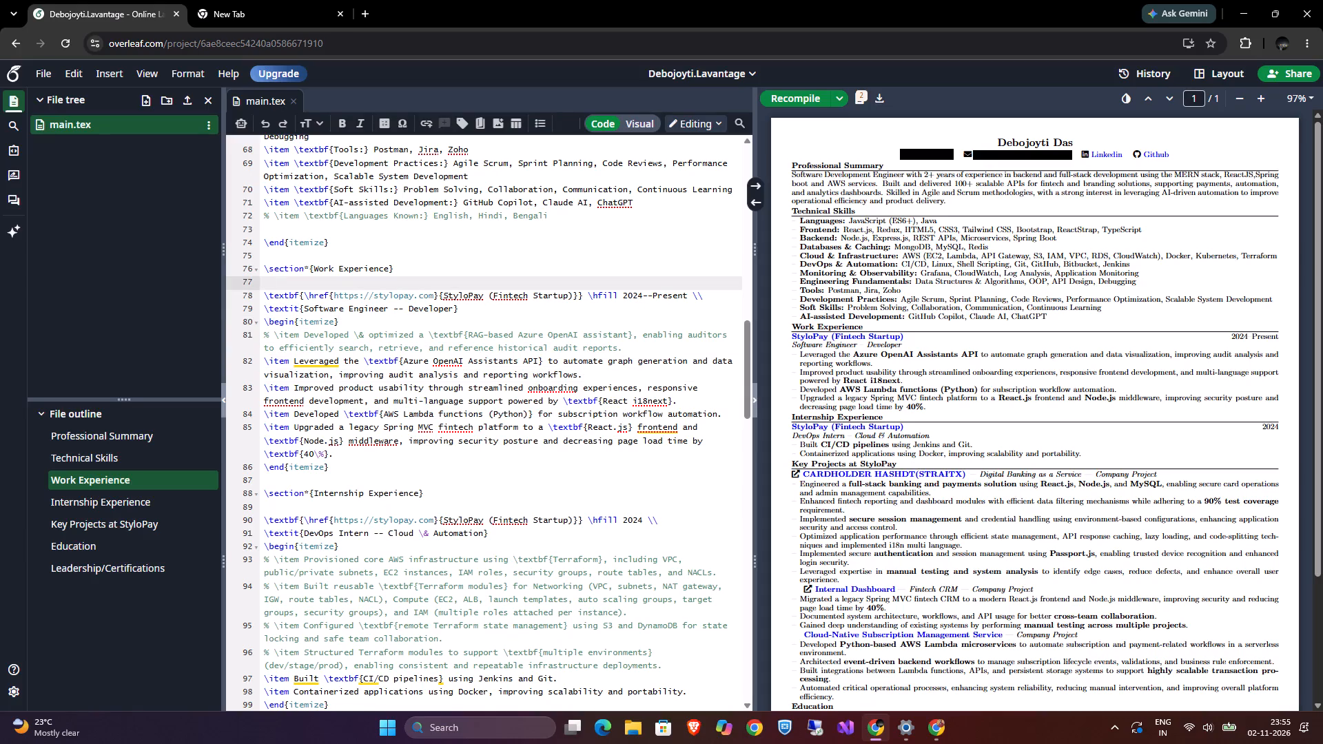
Read the Work Experience entry's role line and bullets in order, down to the Internship Experience heading.
click(489, 310)
click(466, 327)
click(635, 351)
click(610, 381)
click(677, 400)
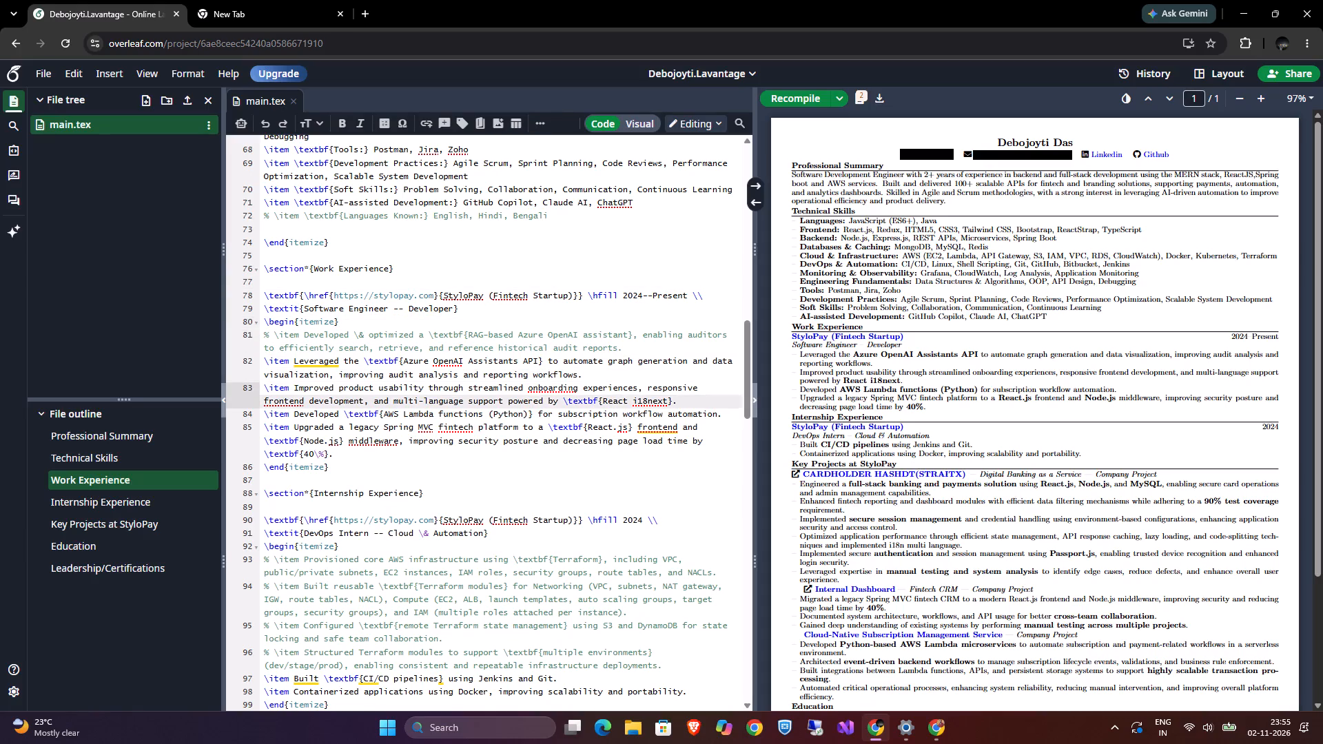
click(699, 426)
click(642, 443)
click(584, 457)
click(535, 468)
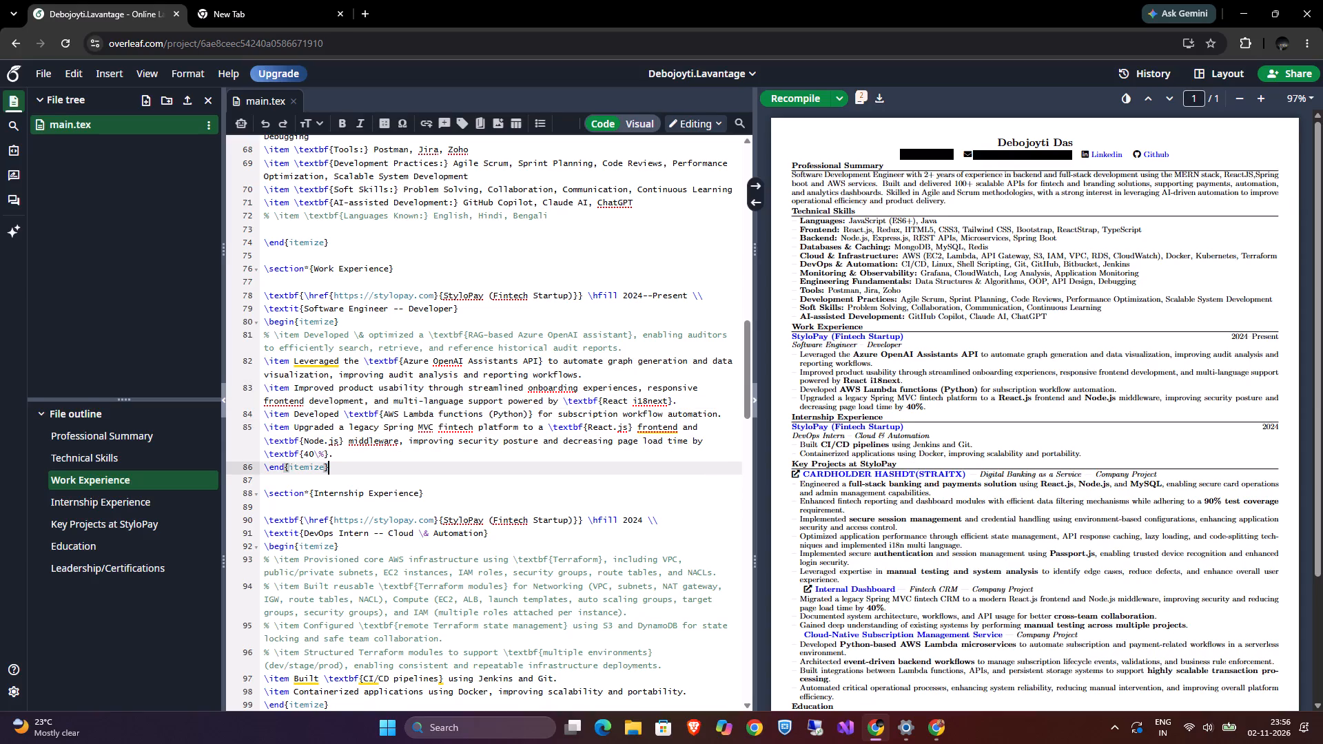
click(535, 496)
Look through the Internship Experience, Key Projects, Education and Leadership/Certifications source down to the end of the document.
drag(750, 395, 750, 400)
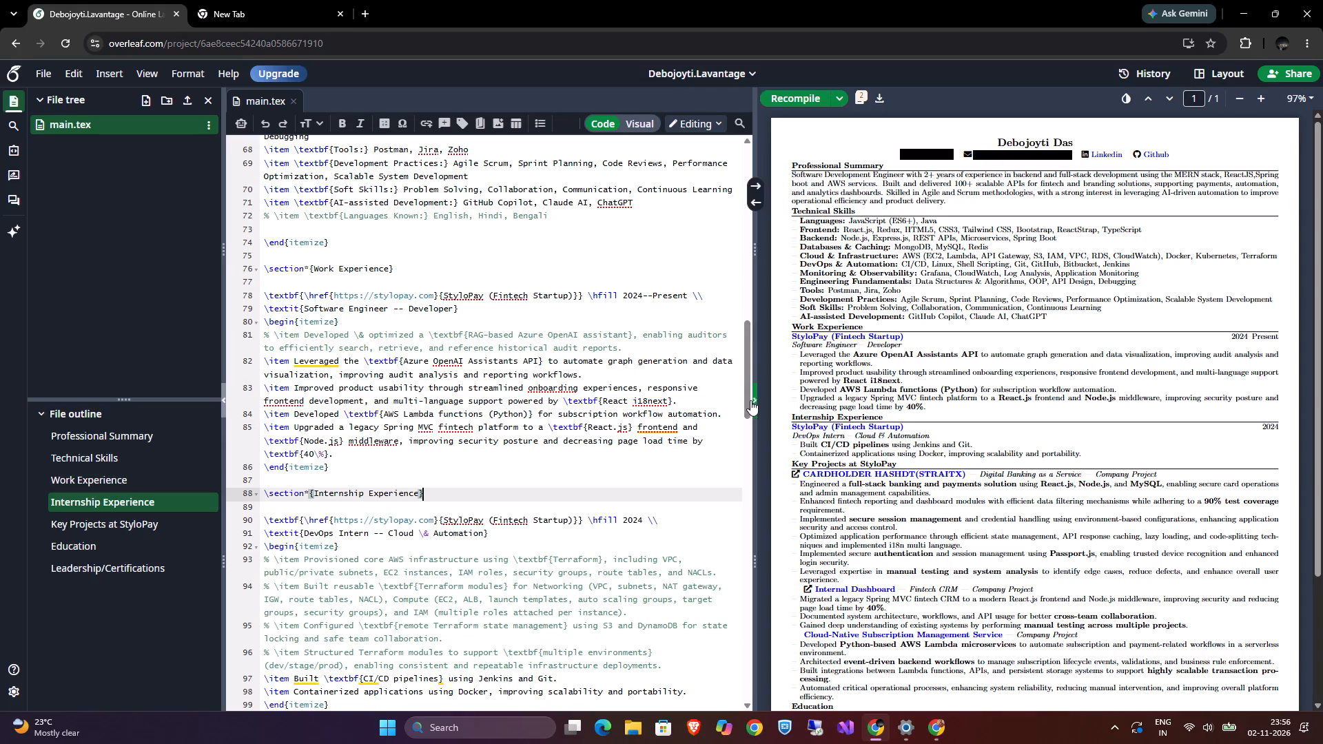
drag(750, 400, 750, 402)
drag(747, 401, 743, 418)
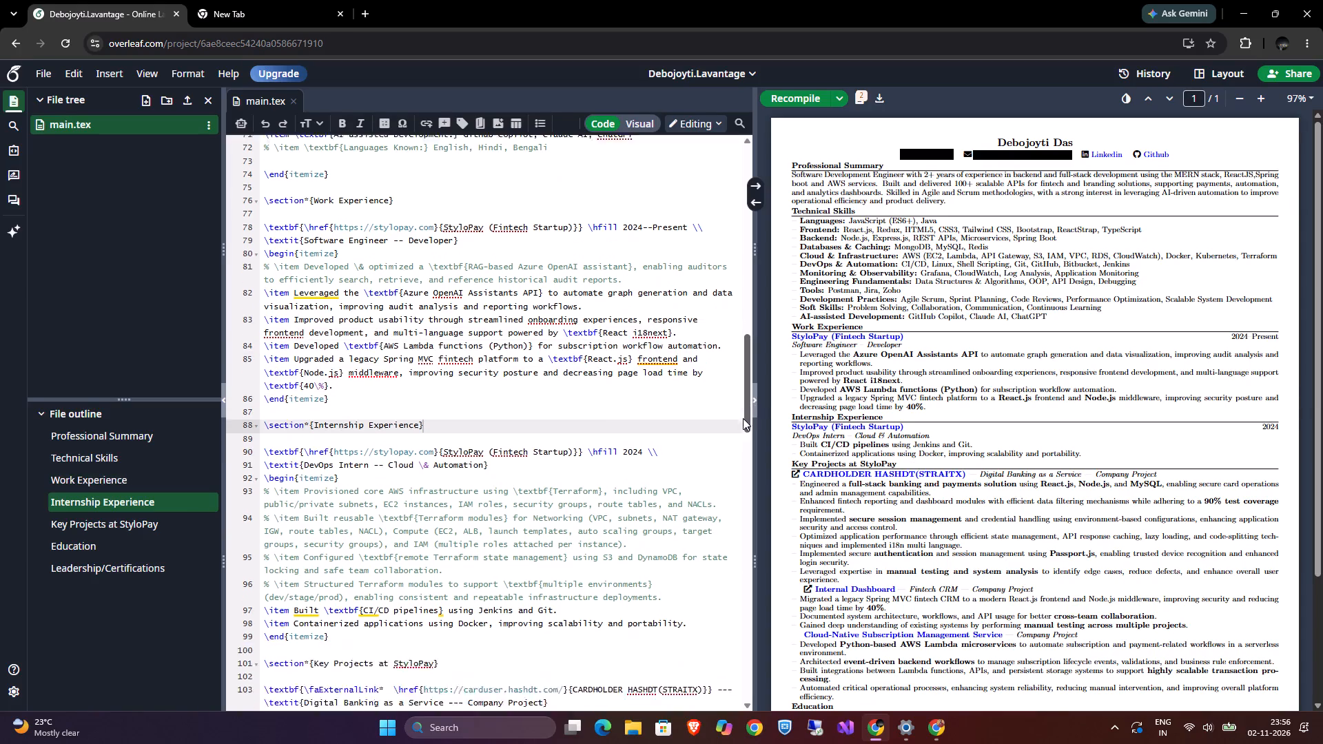
drag(743, 418, 726, 464)
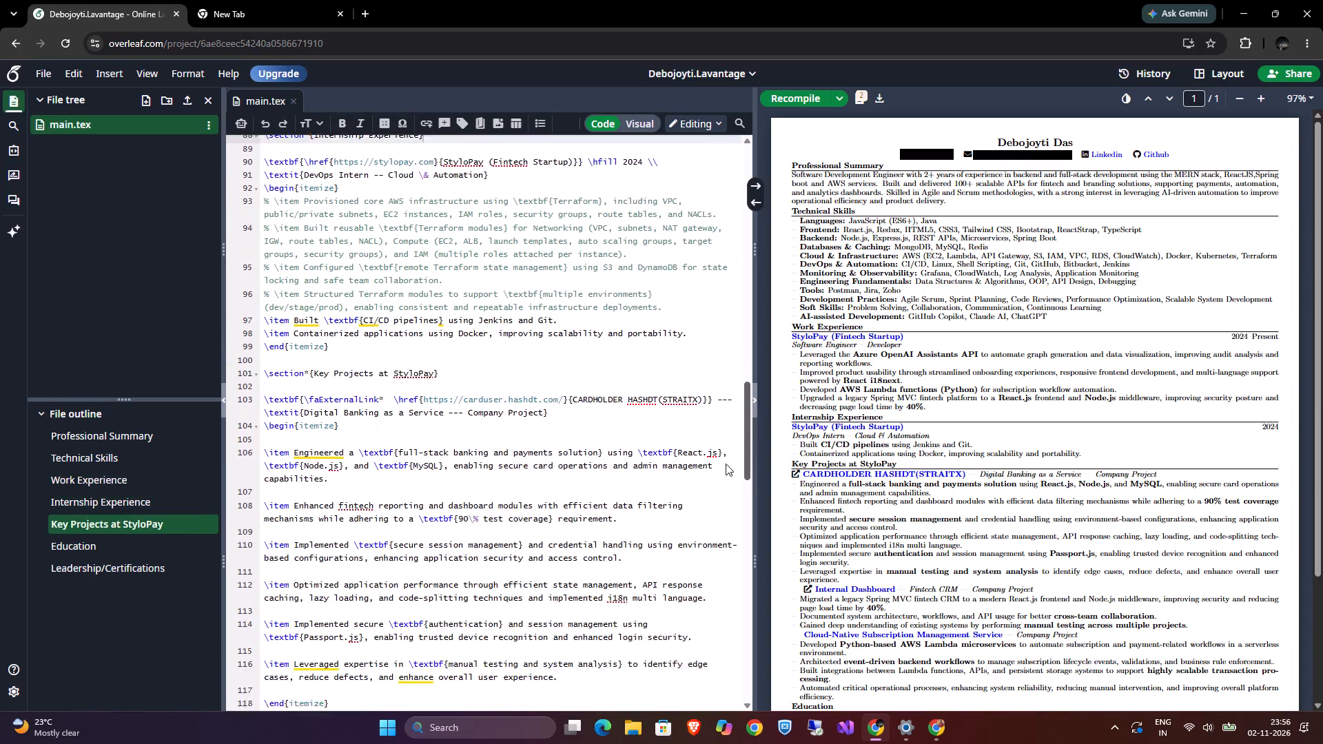
drag(726, 464, 721, 508)
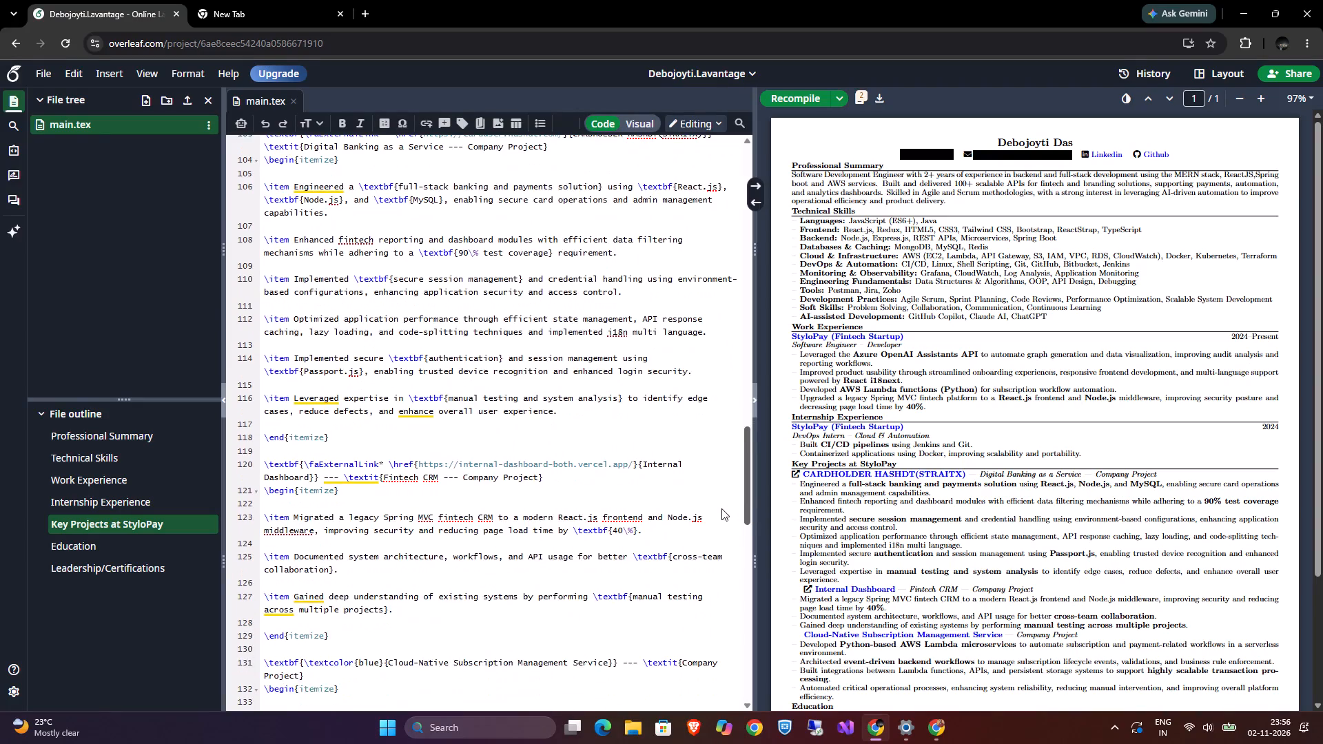
drag(721, 508, 712, 564)
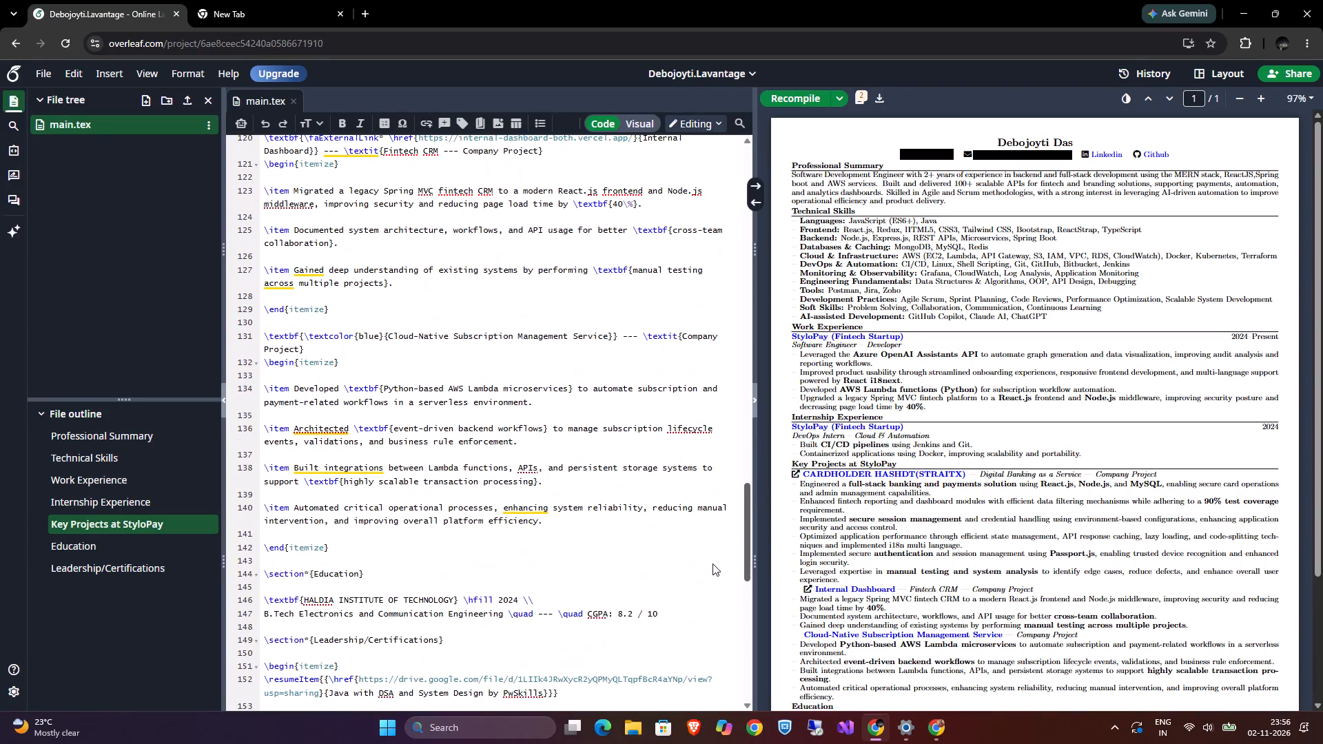
drag(712, 564, 712, 601)
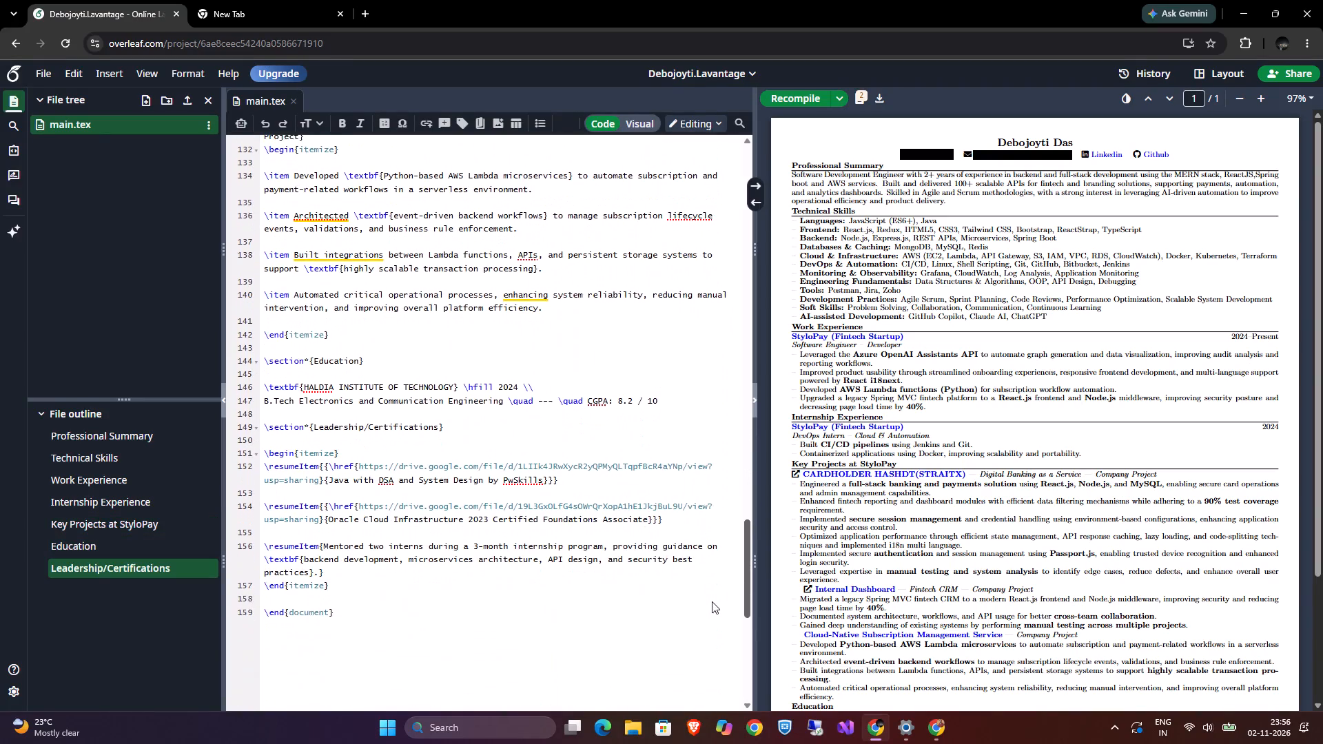
drag(712, 601, 710, 599)
click(475, 595)
click(447, 611)
click(420, 592)
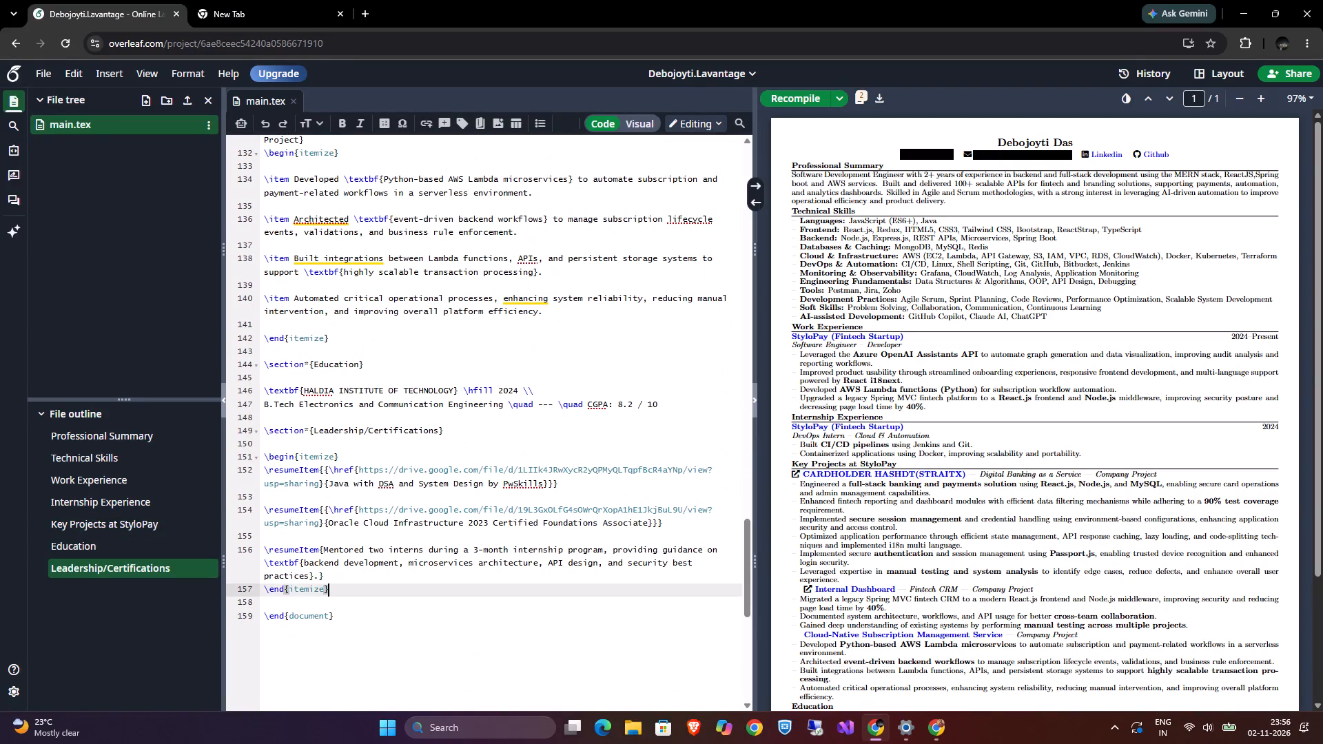
drag(369, 590, 365, 601)
click(350, 608)
click(352, 585)
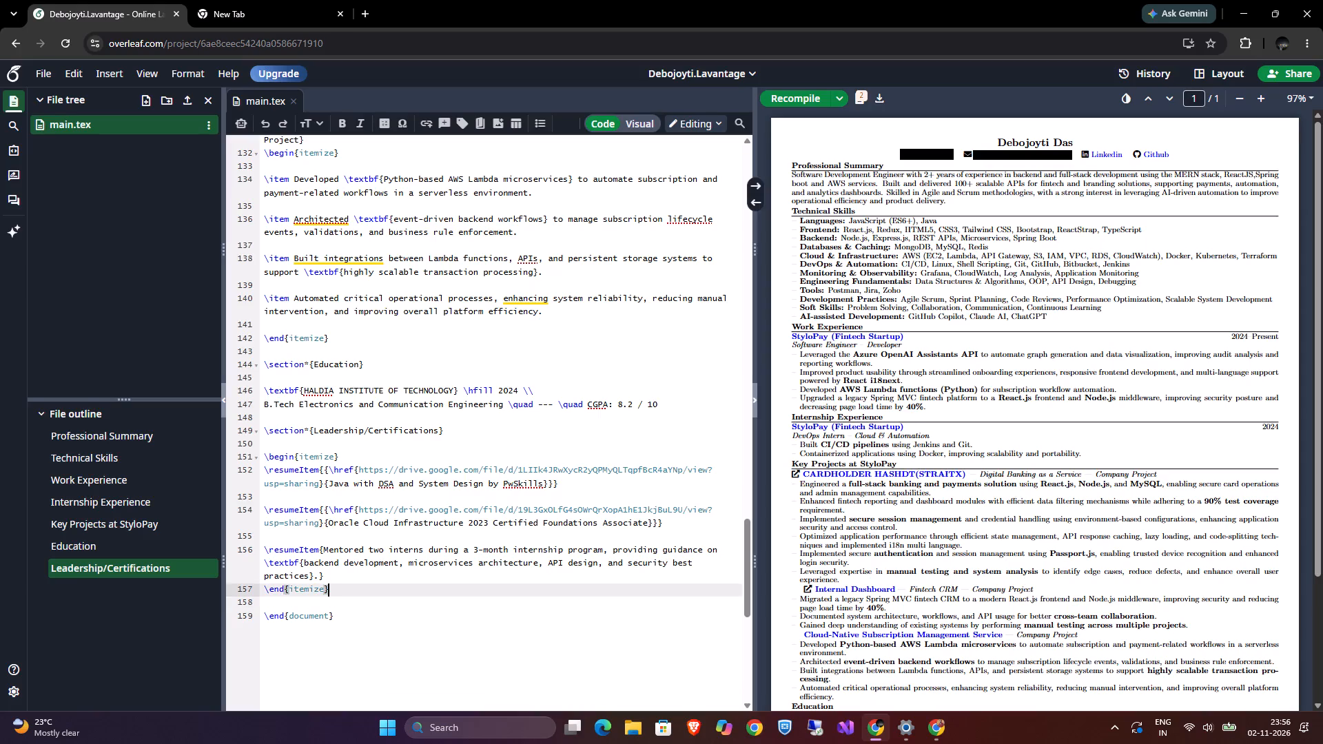
Examine the Leadership/Certifications and Education source in main.tex, working upward from the last resume item to the Education heading.
click(349, 528)
click(344, 540)
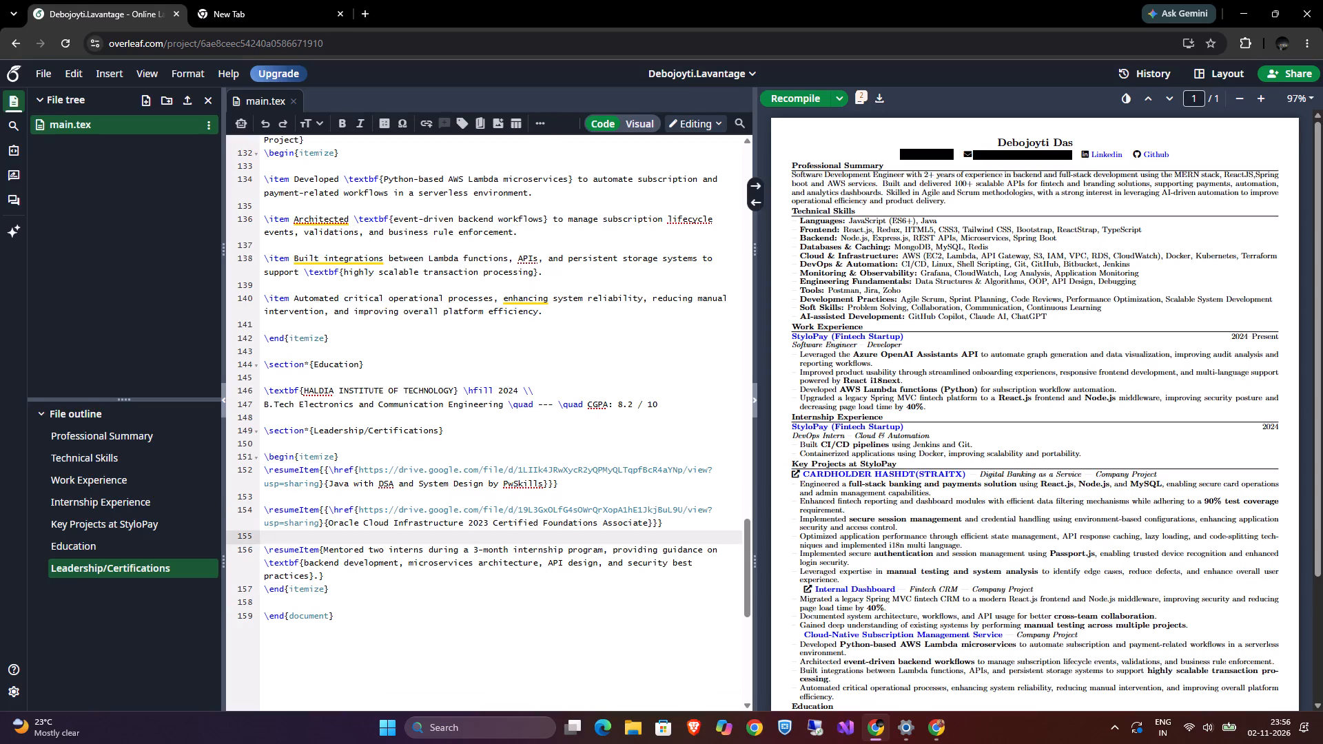
click(689, 530)
click(633, 531)
click(442, 496)
click(592, 495)
click(572, 482)
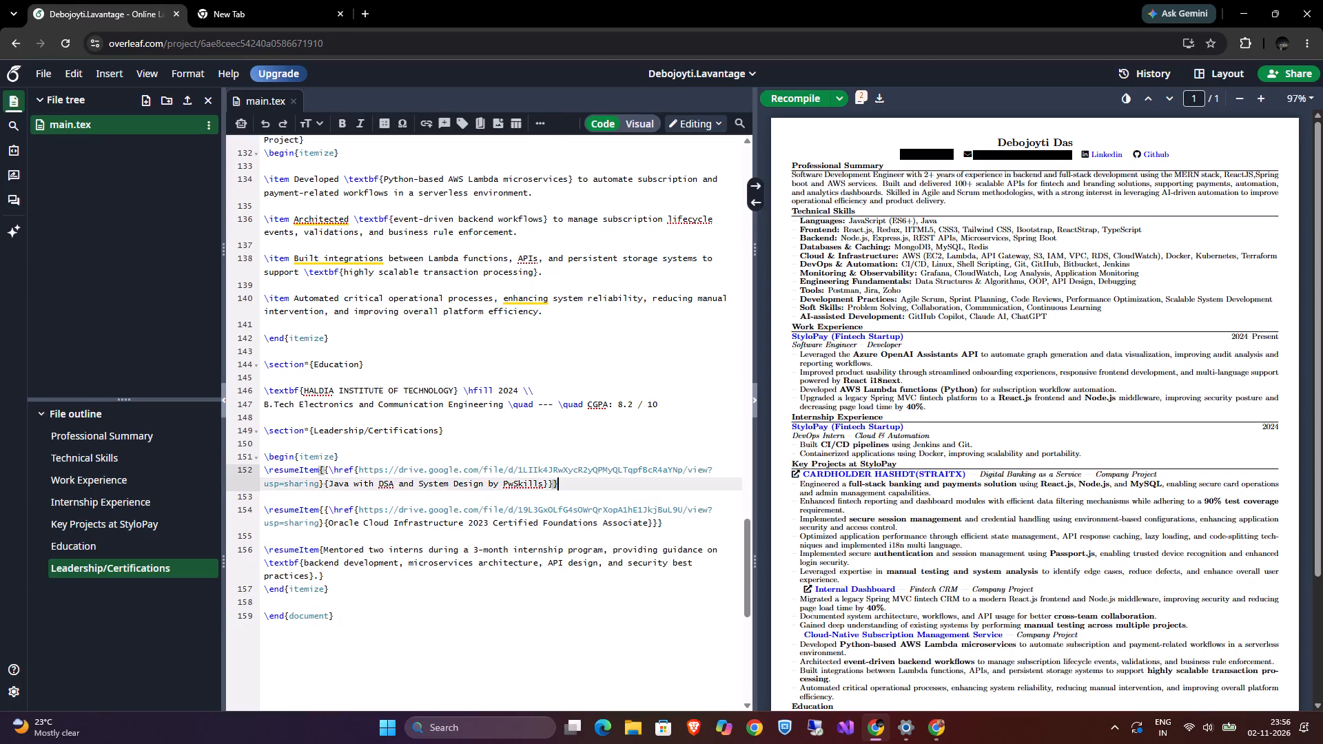
click(466, 449)
click(460, 426)
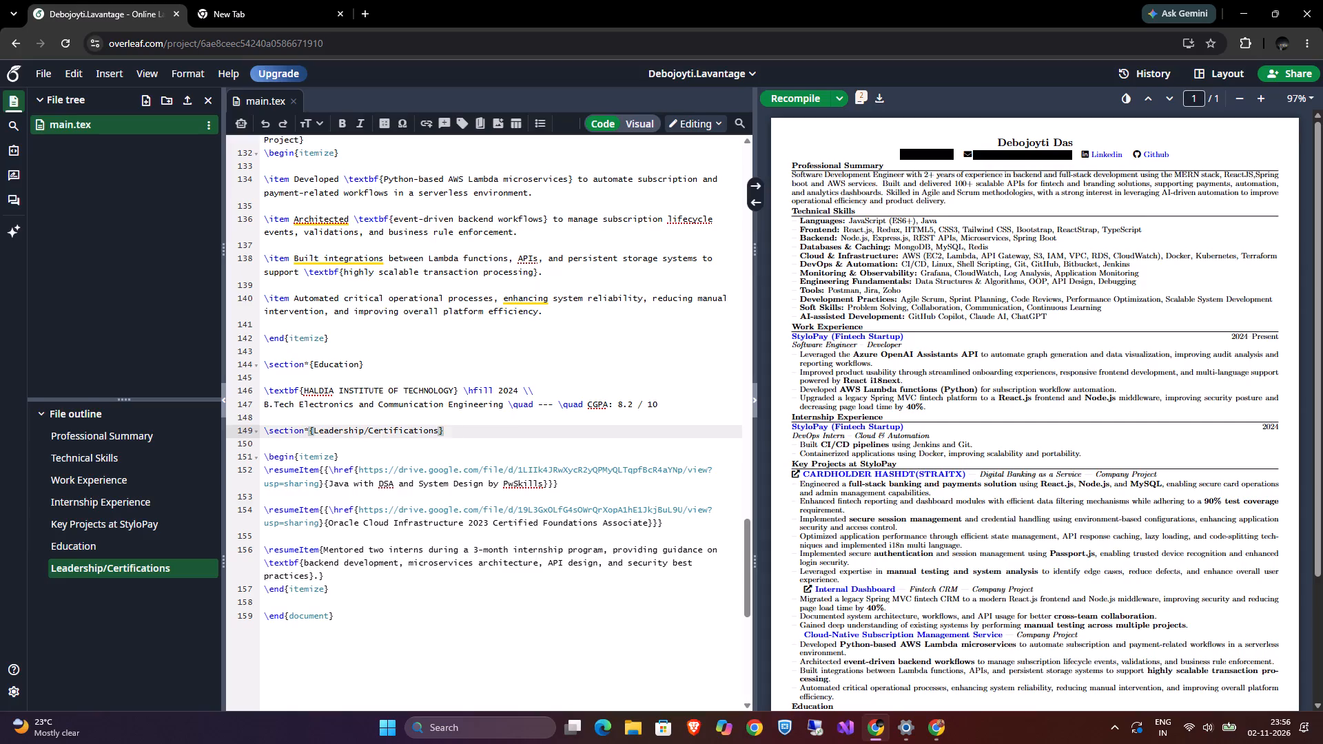
click(471, 422)
click(682, 404)
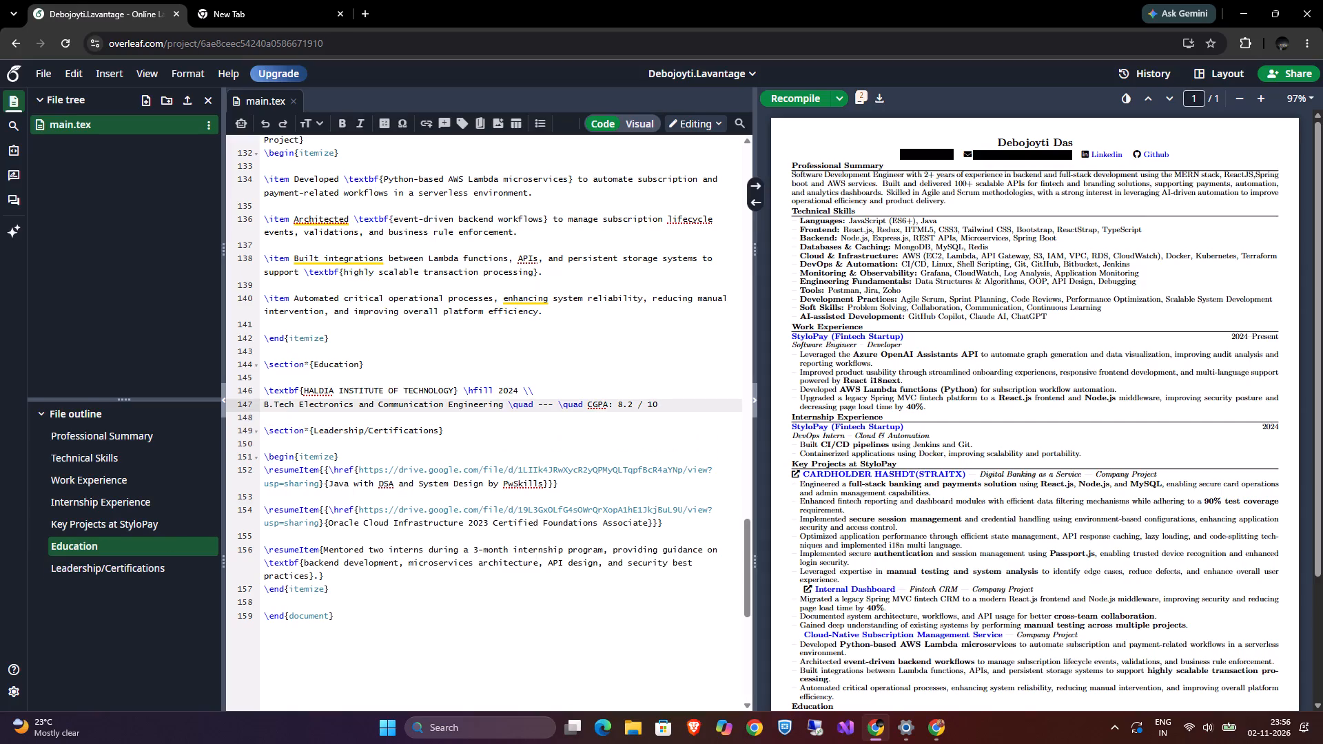
click(491, 366)
click(482, 371)
click(435, 377)
click(432, 353)
Examine the Key Projects source upward from Cloud-Native Subscription Management Service to Internal Dashboard, ending at the document's preamble and header.
click(410, 336)
click(398, 318)
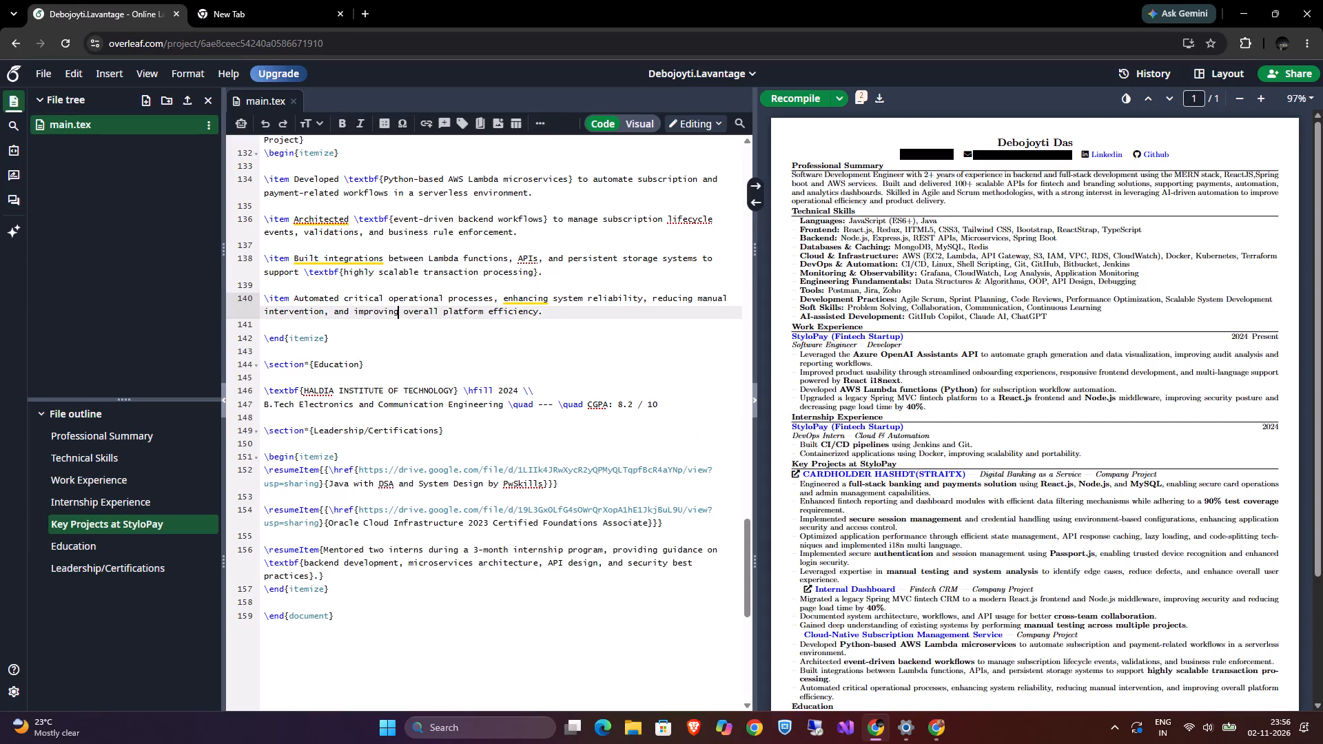
click(566, 314)
click(503, 326)
click(489, 285)
click(475, 234)
click(472, 205)
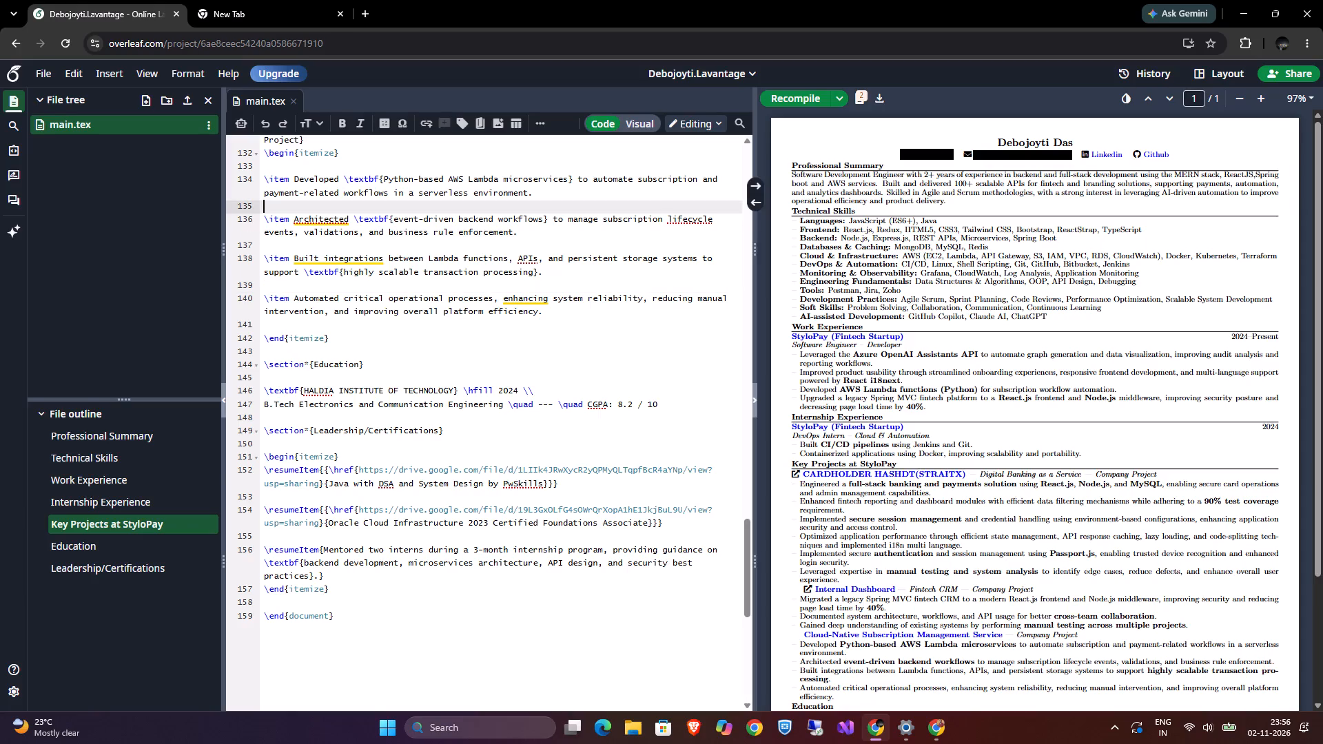
drag(748, 543, 742, 504)
click(401, 387)
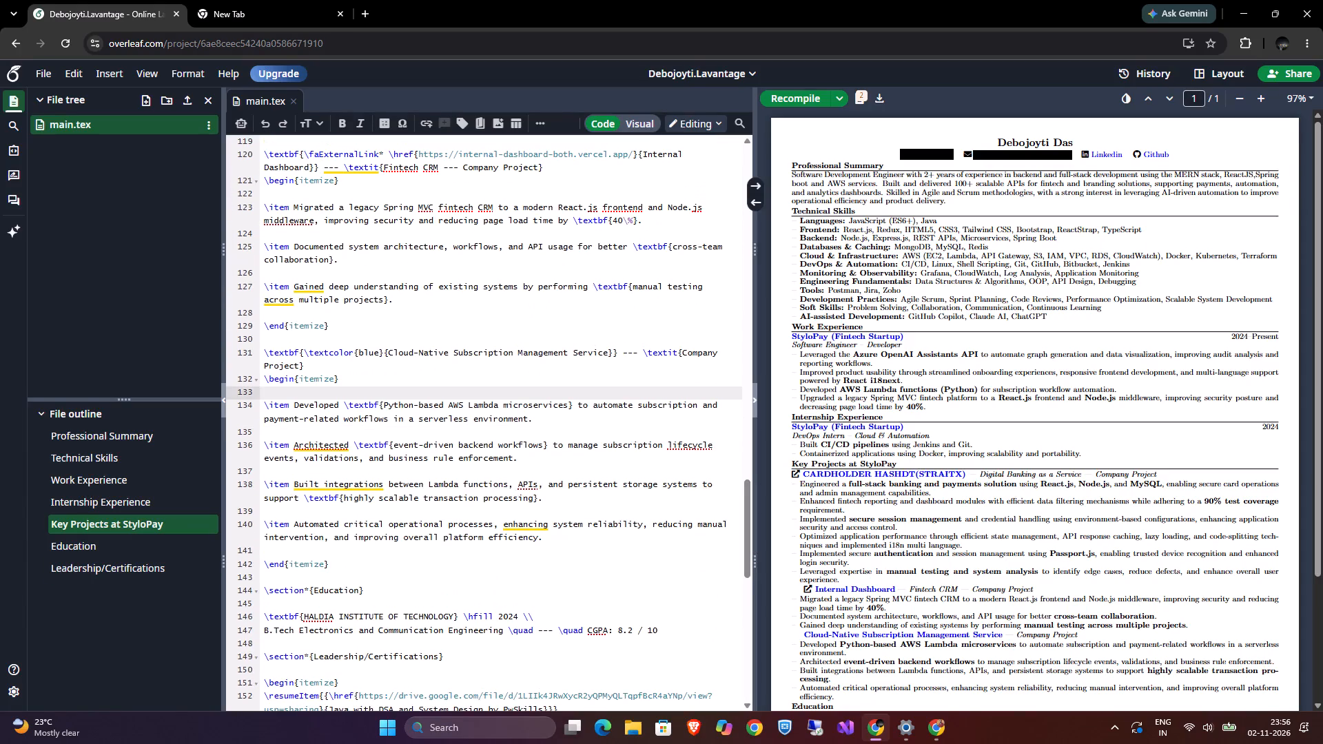
click(364, 335)
click(376, 309)
click(383, 268)
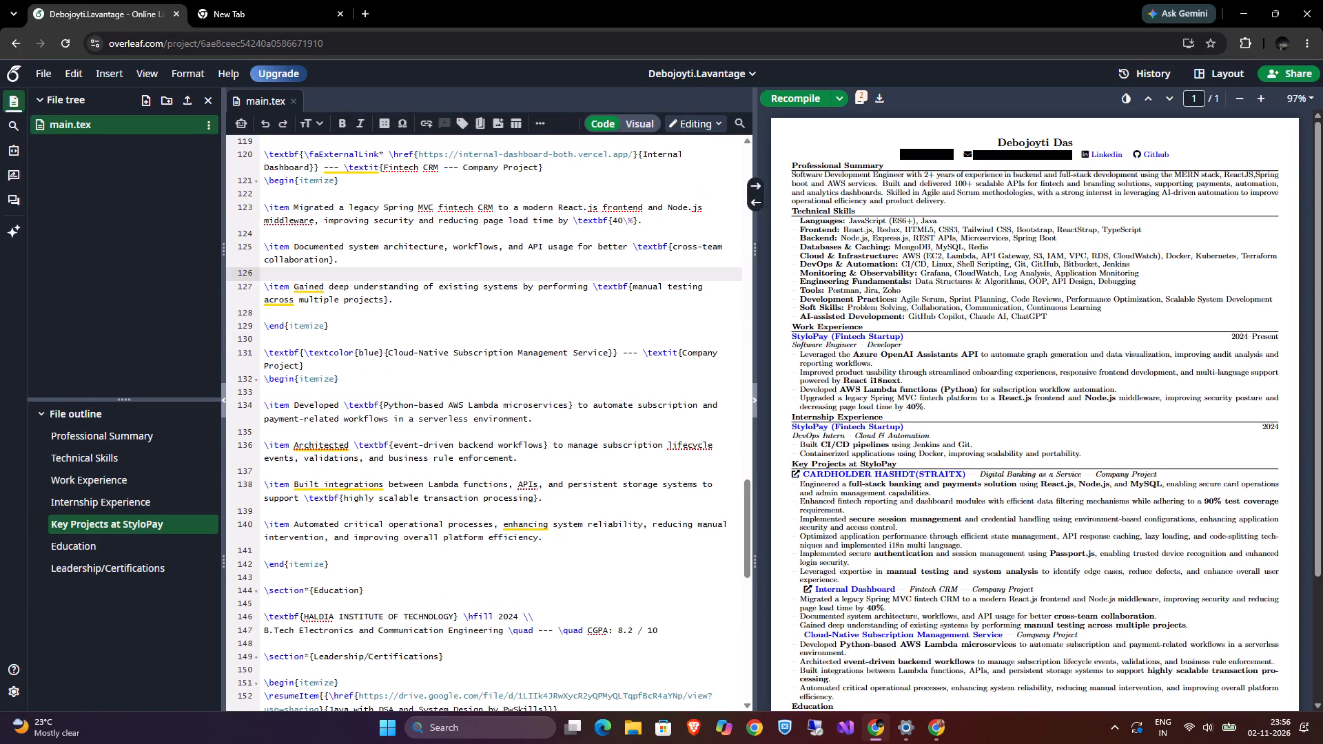
click(370, 226)
click(345, 229)
click(349, 196)
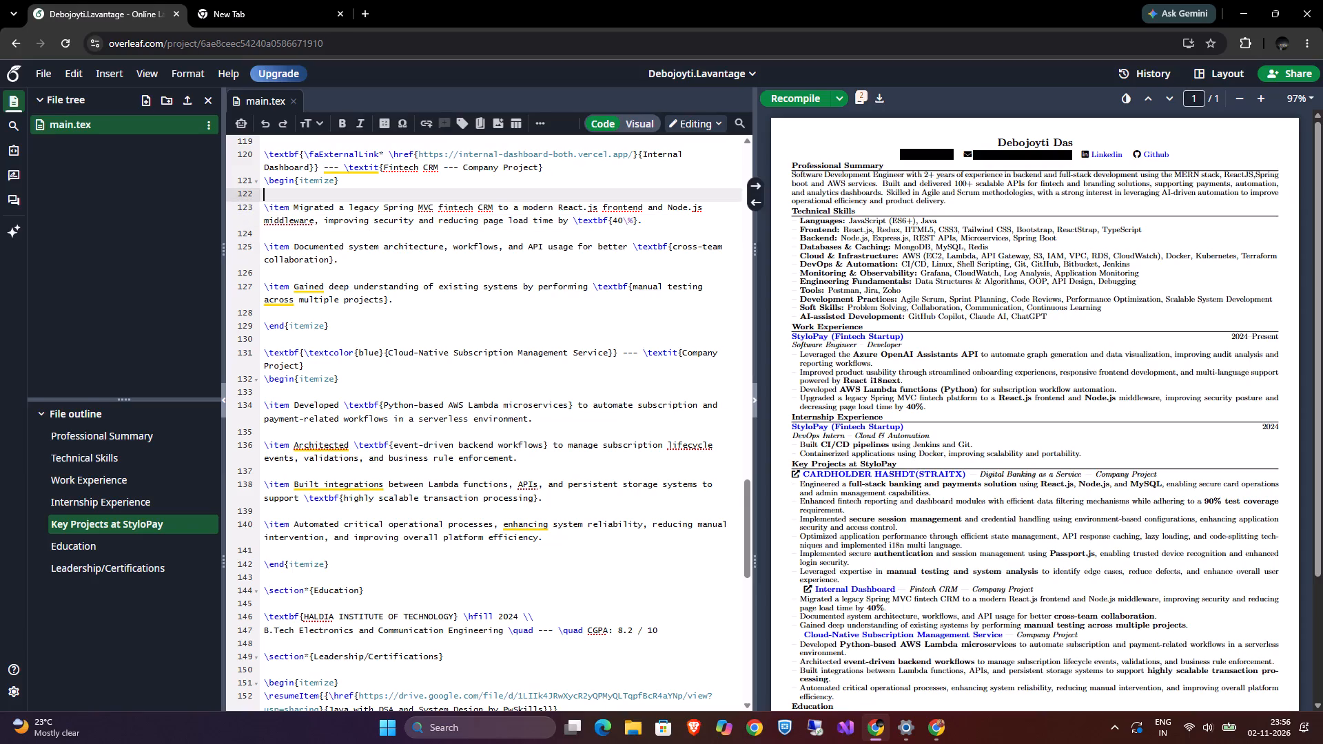
drag(743, 502, 744, 492)
drag(744, 492, 721, 295)
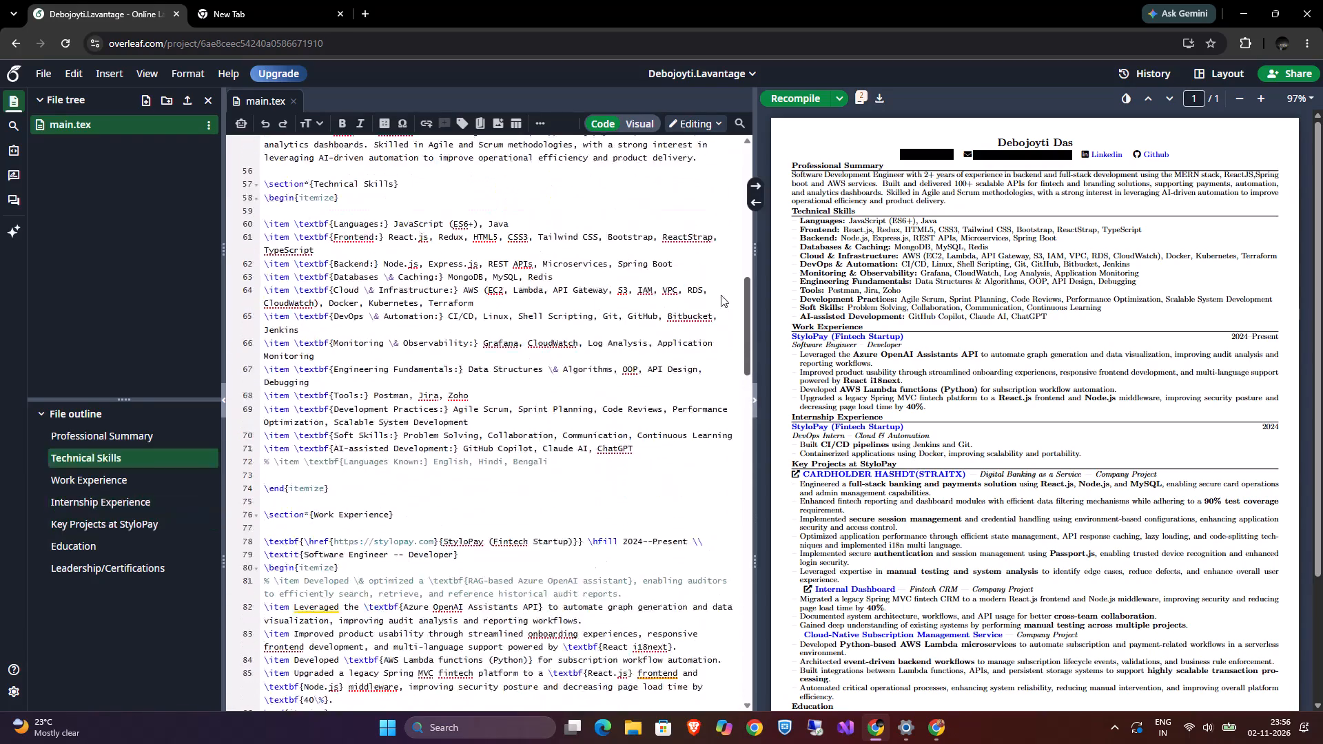
drag(721, 295, 657, 183)
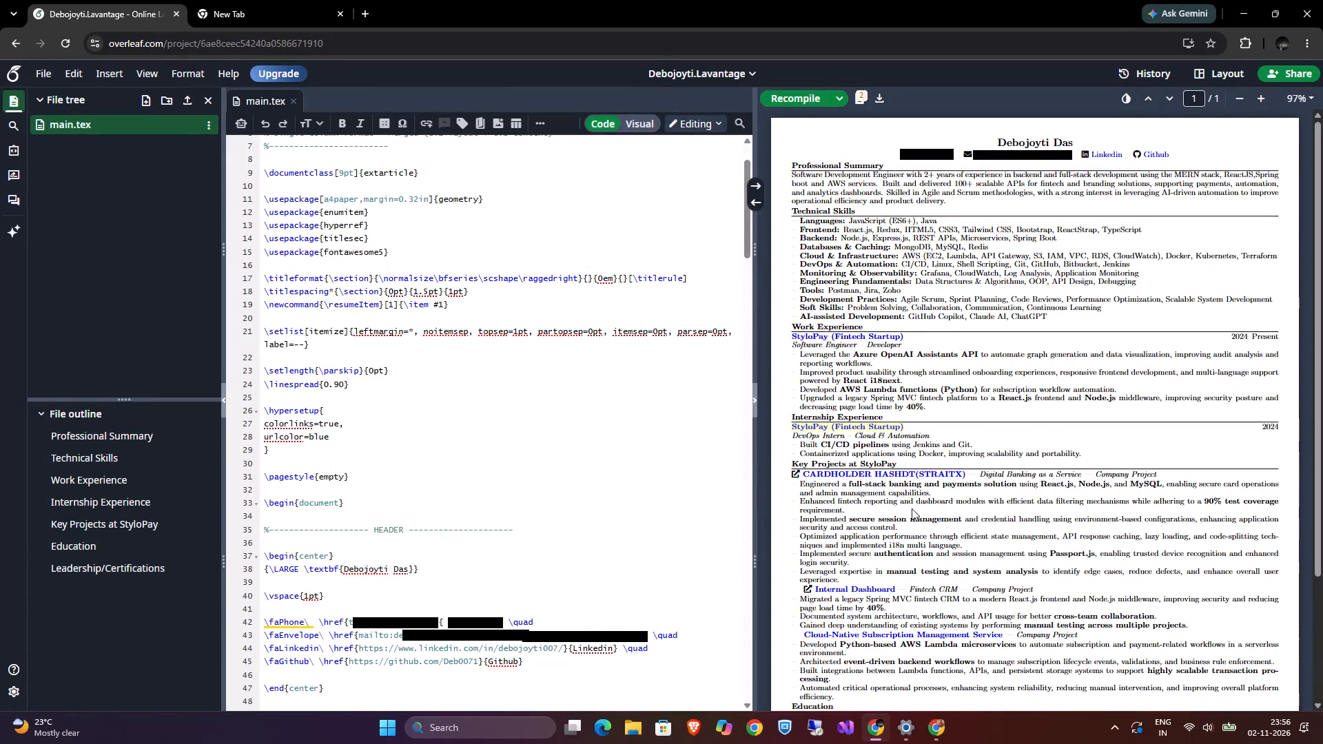
Leave the open resume project and return to the Overleaf list of all projects.
click(253, 1)
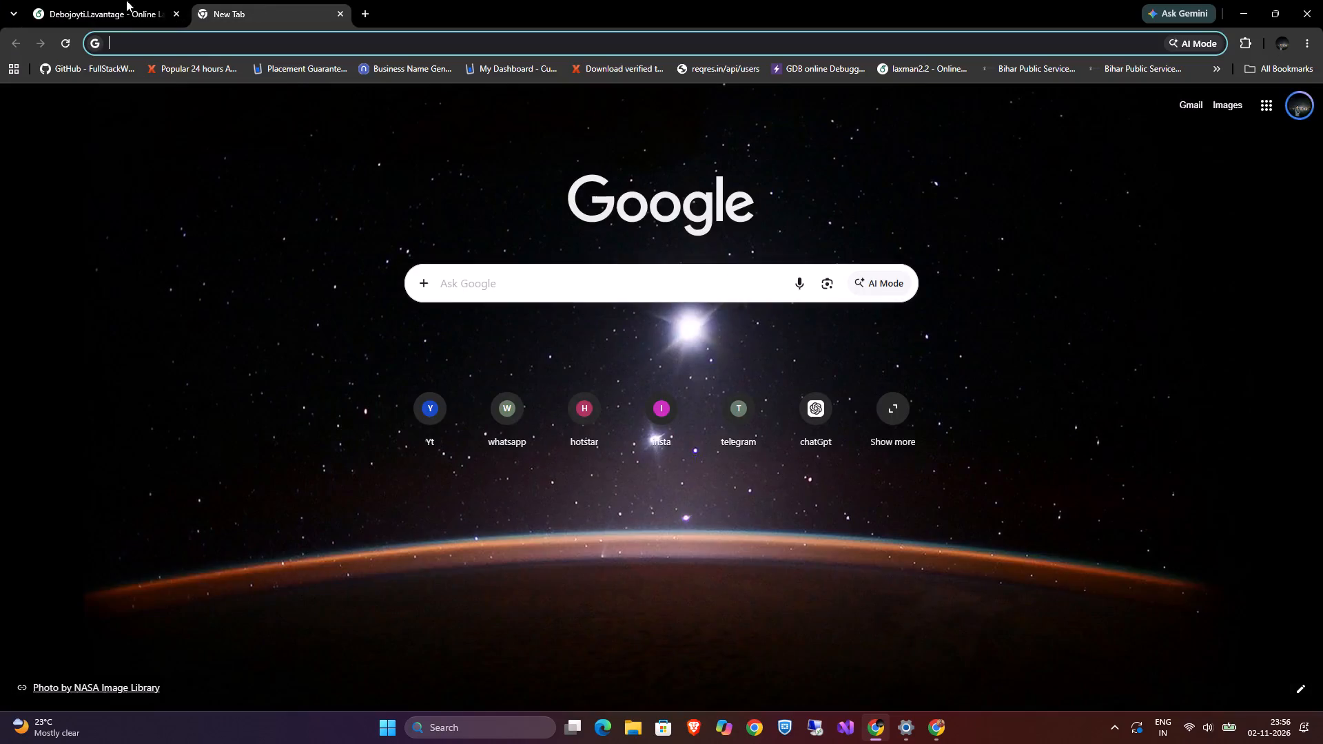
click(107, 0)
click(6, 74)
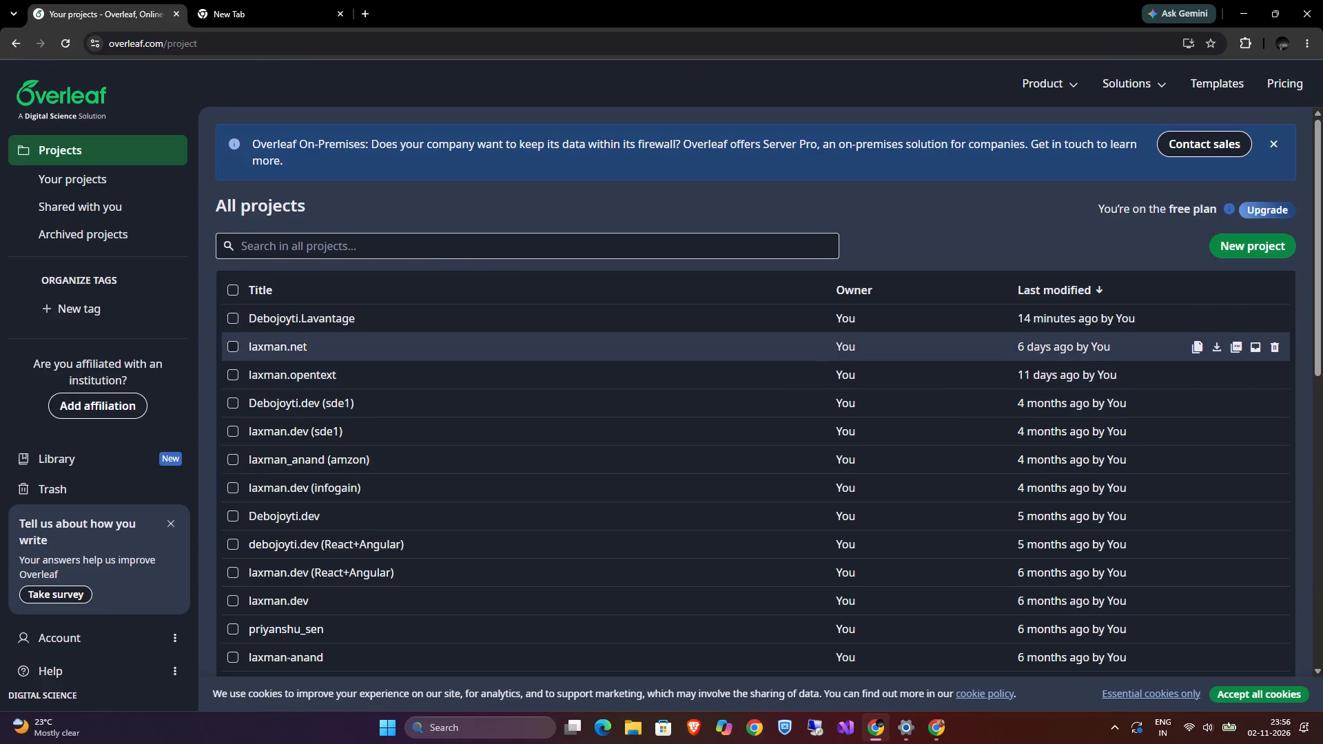
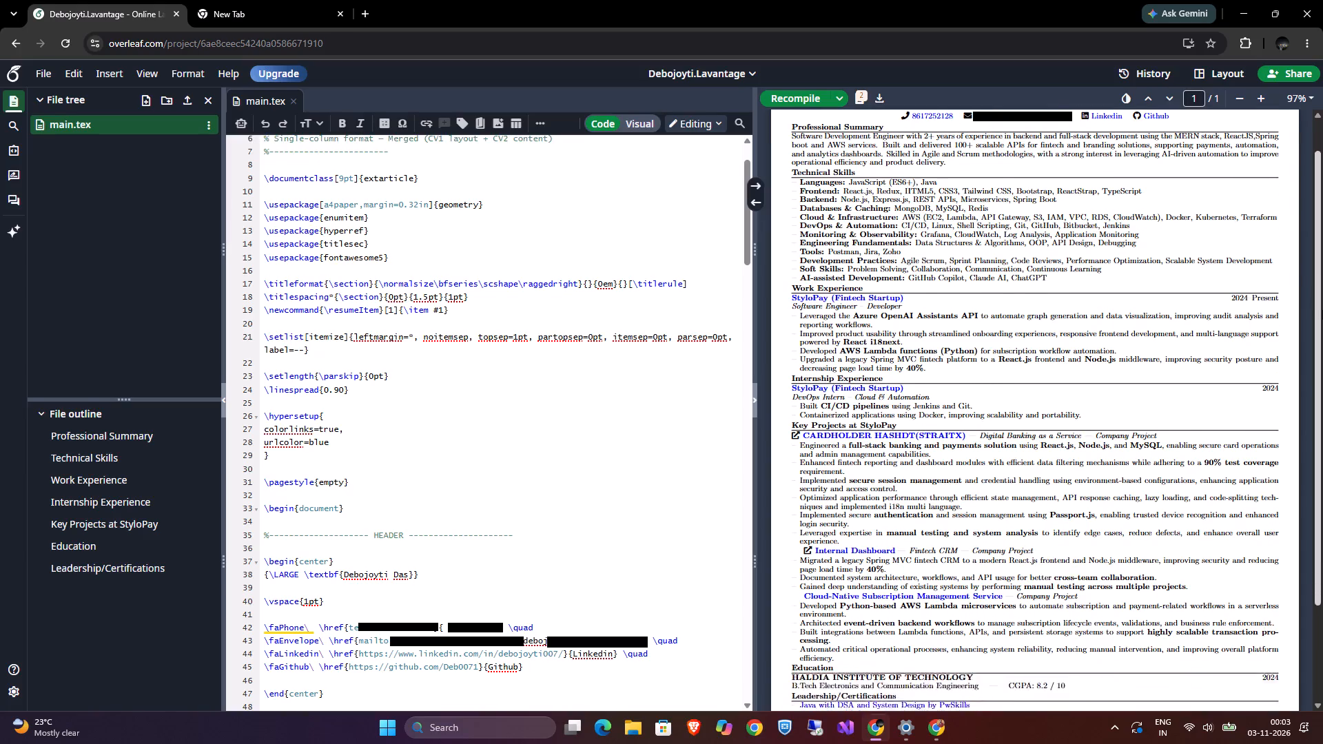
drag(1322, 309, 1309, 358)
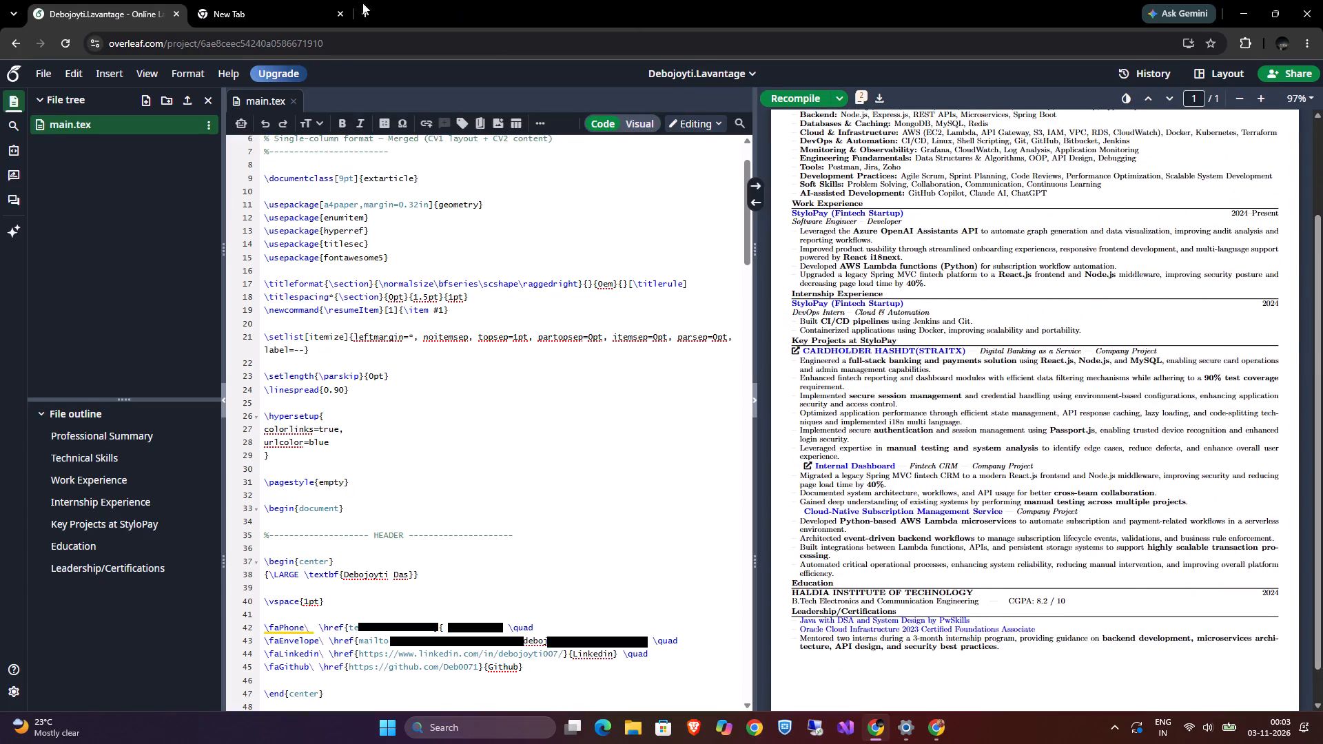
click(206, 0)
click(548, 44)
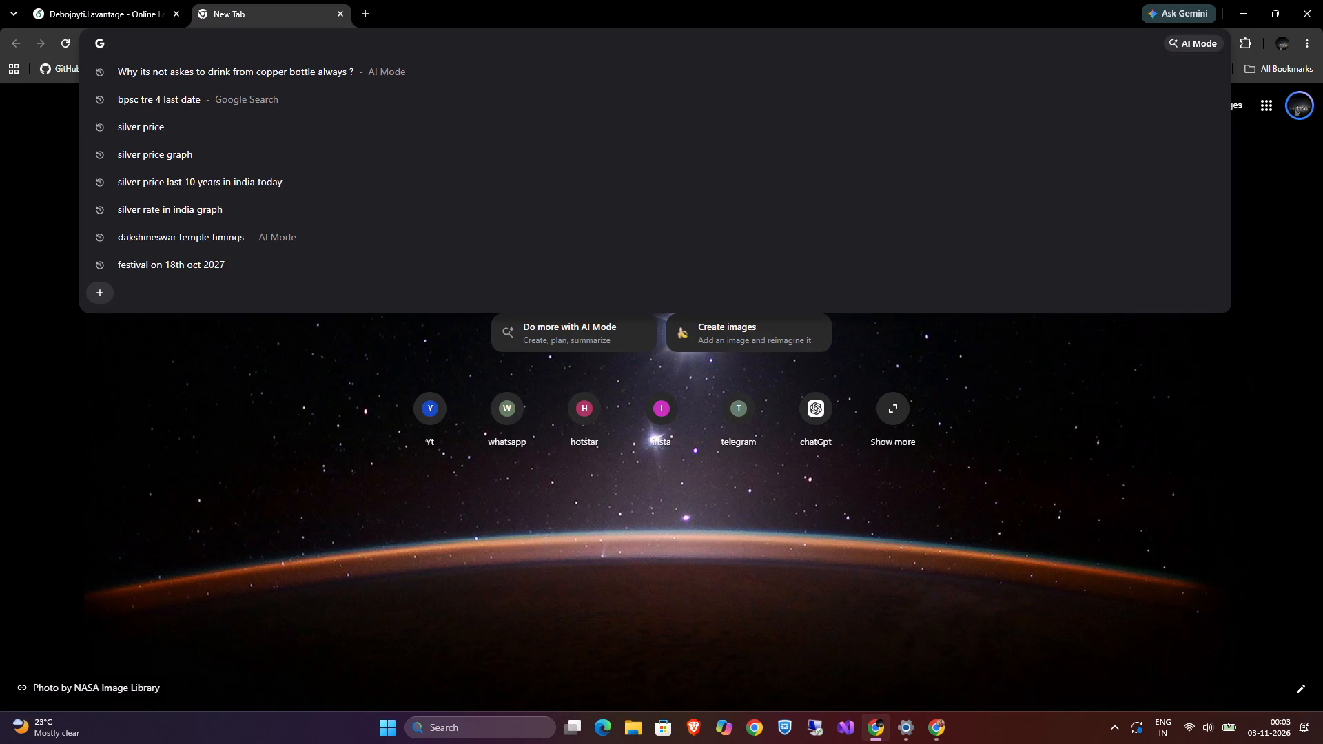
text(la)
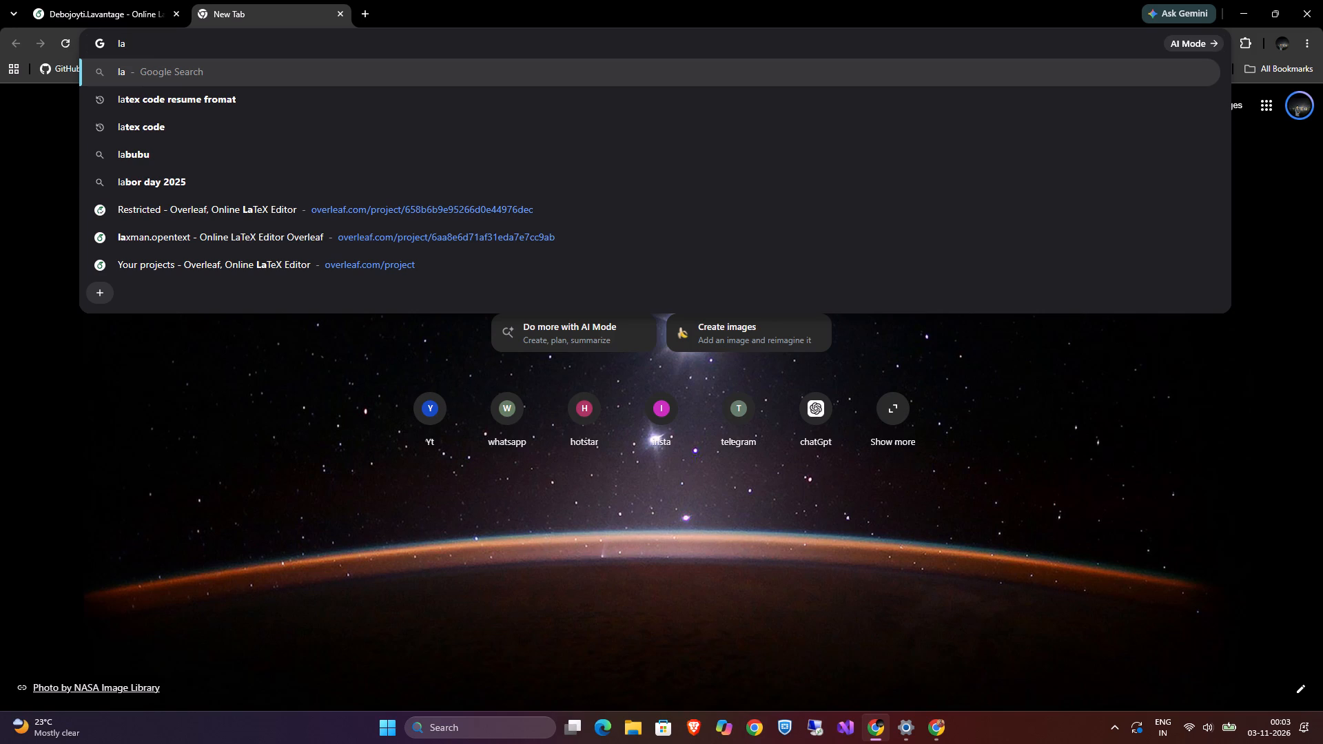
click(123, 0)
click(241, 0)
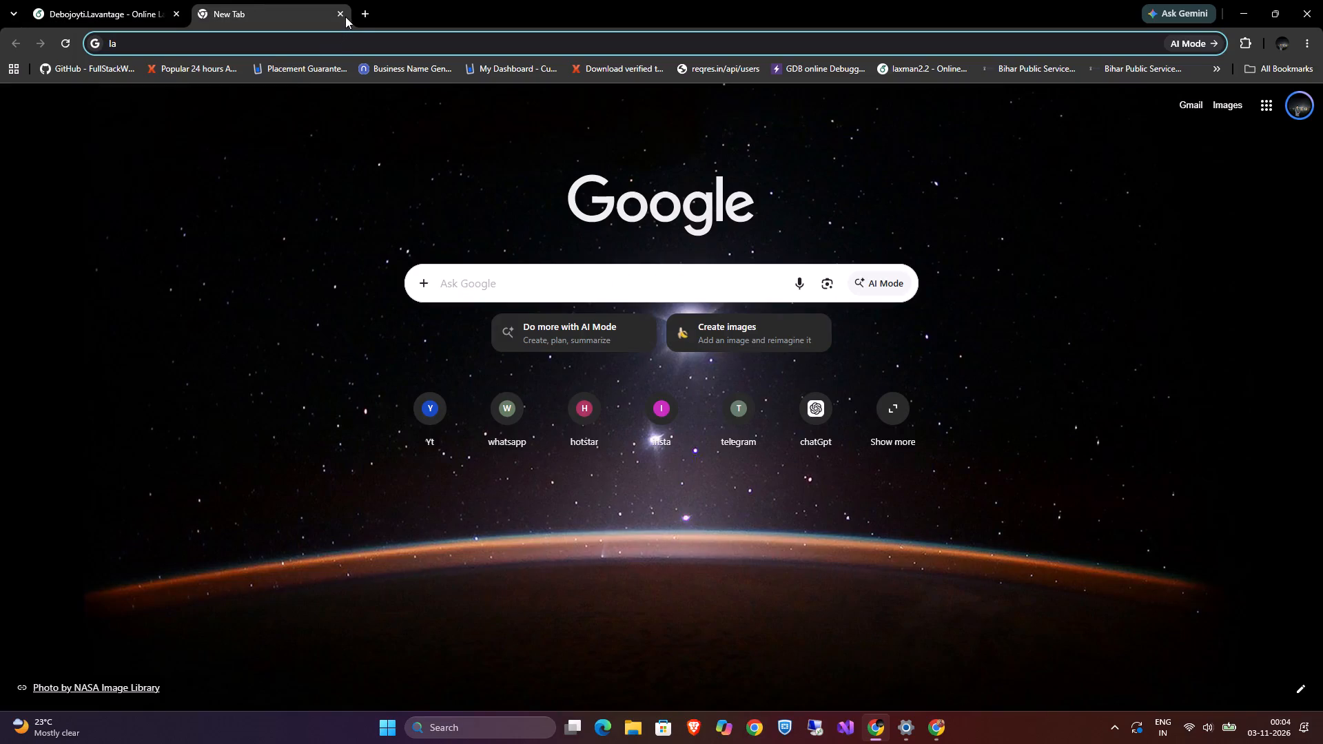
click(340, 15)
Open a fresh browser tab alongside the Overleaf project.
click(208, 0)
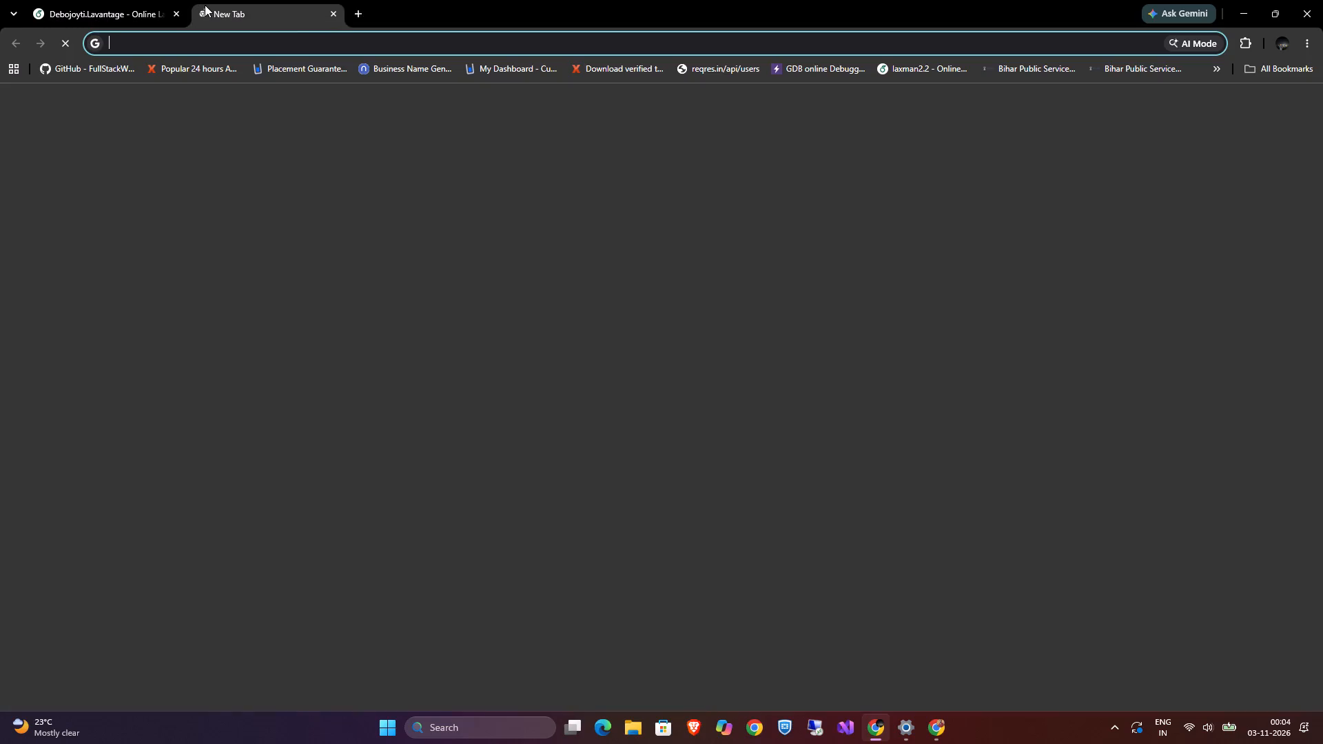
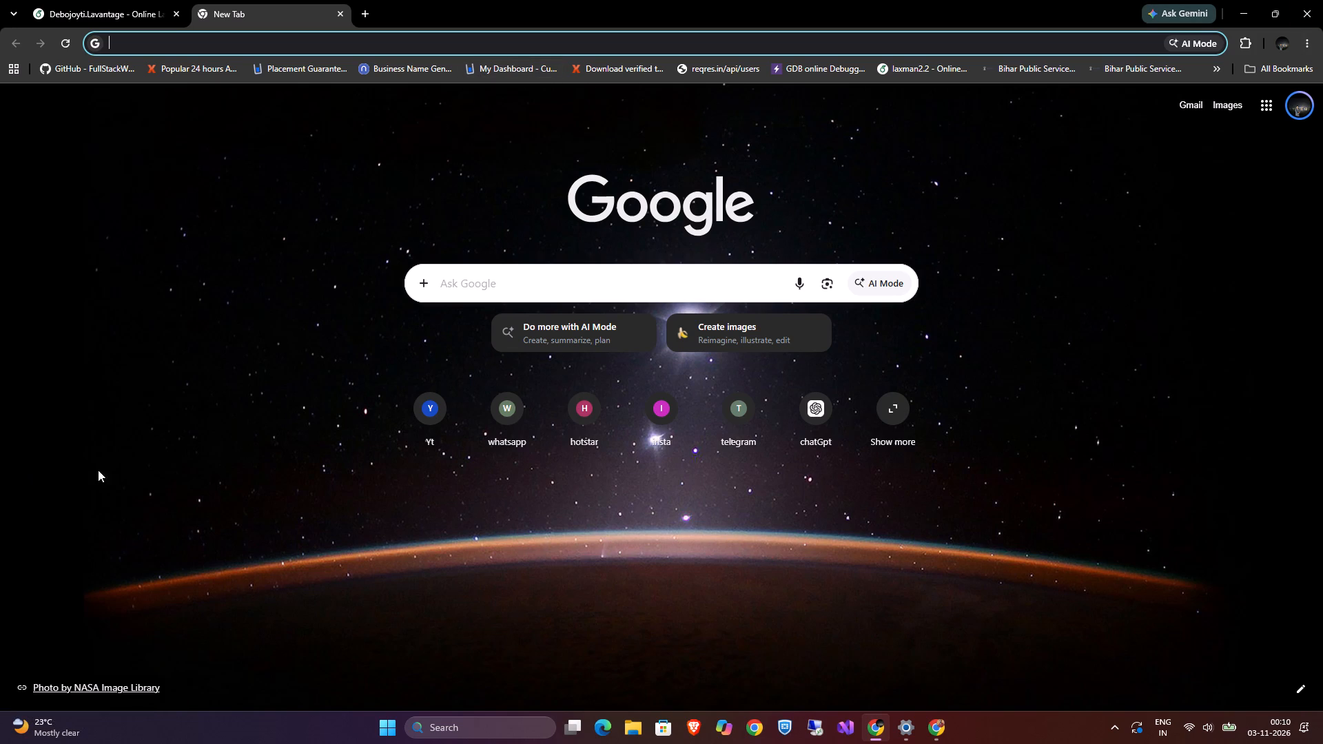
Review the compiled one-page resume in the Overleaf project from the header through Leadership/Certifications, then return to the blank browser tab.
click(119, 9)
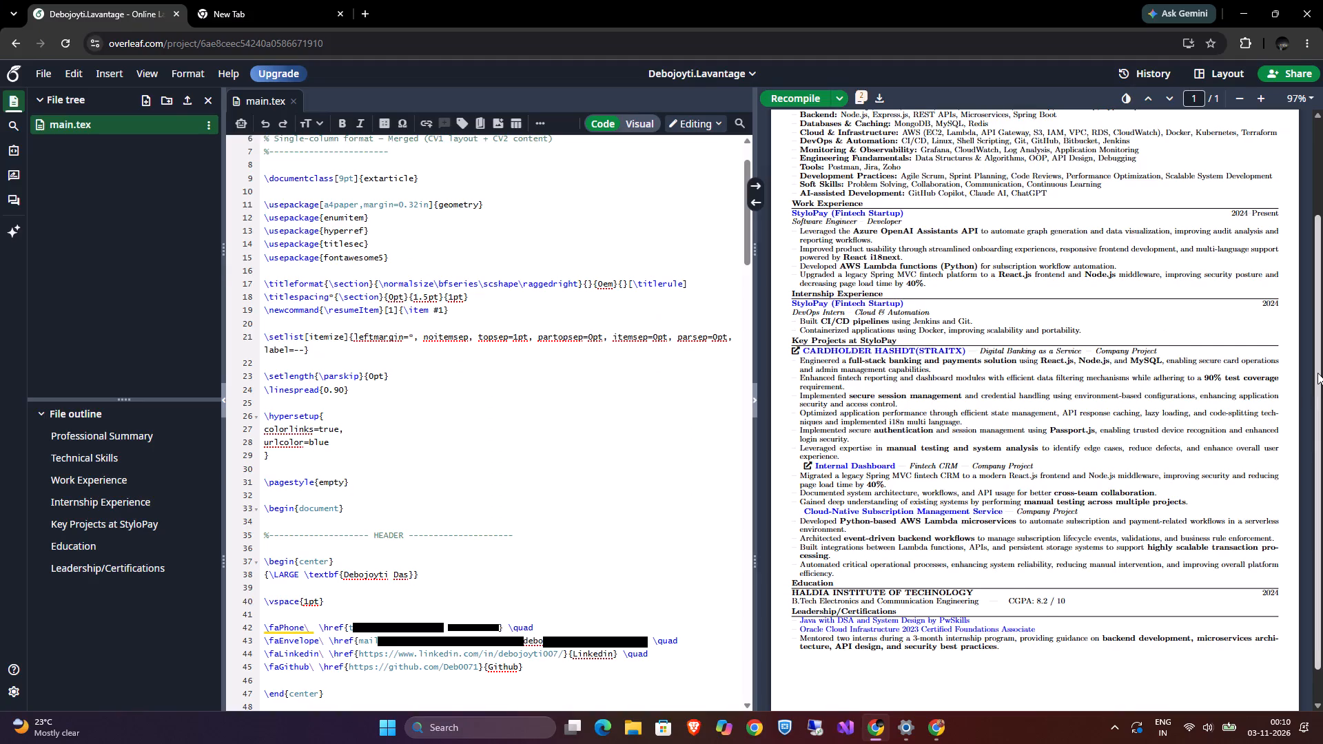
drag(1317, 373, 1322, 220)
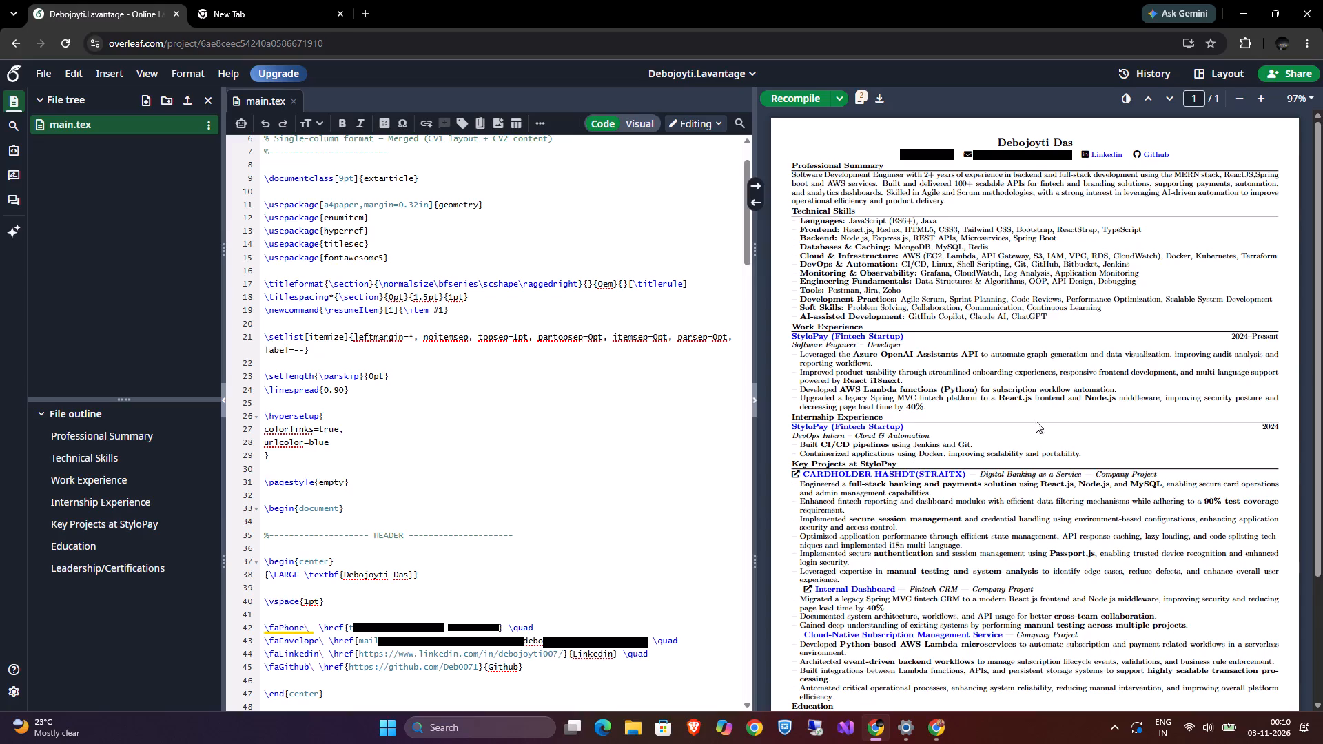
click(1315, 384)
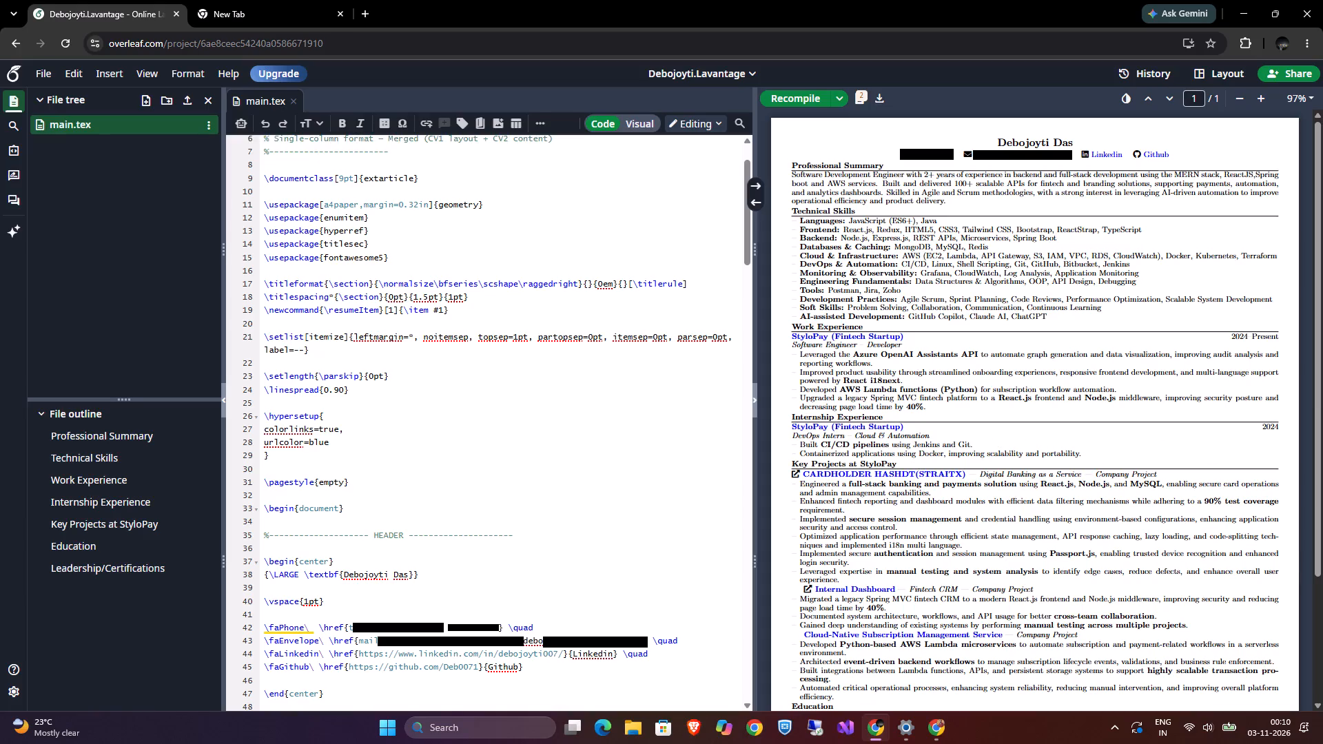
drag(1320, 460, 1322, 508)
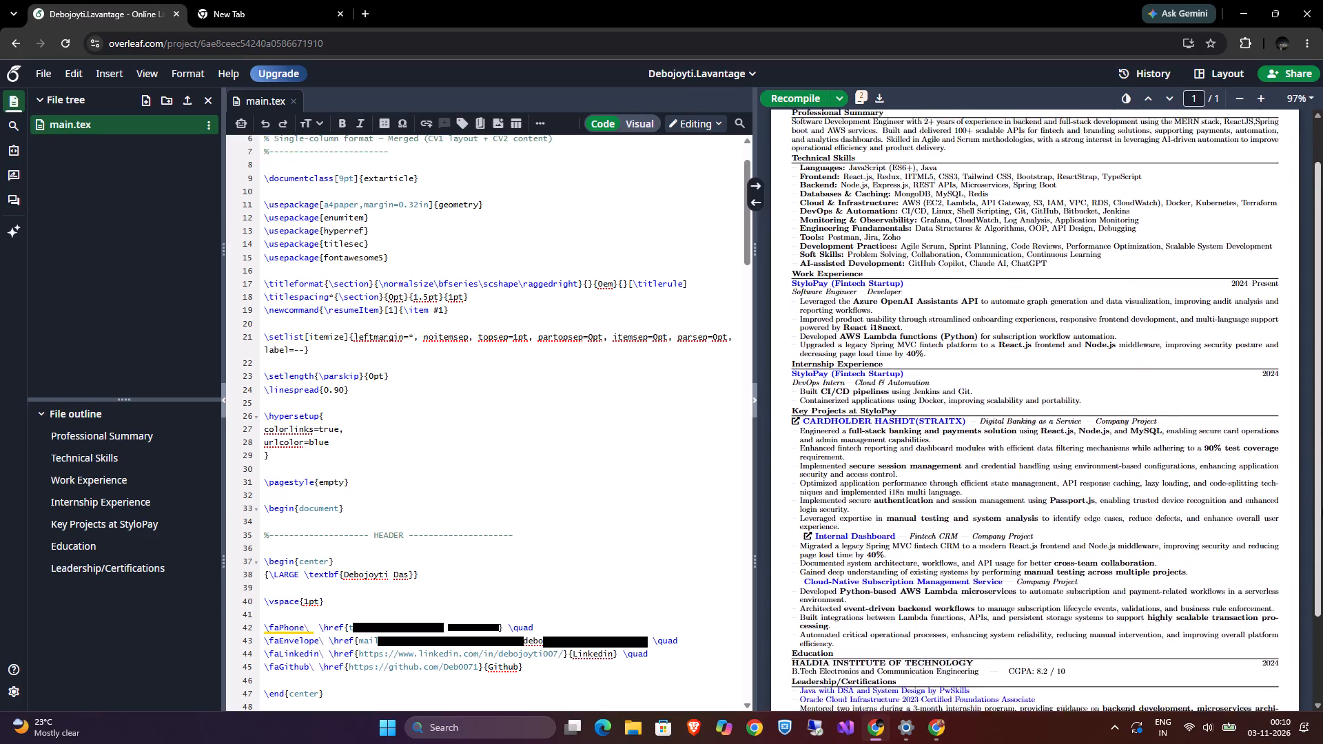
drag(1322, 508, 1318, 529)
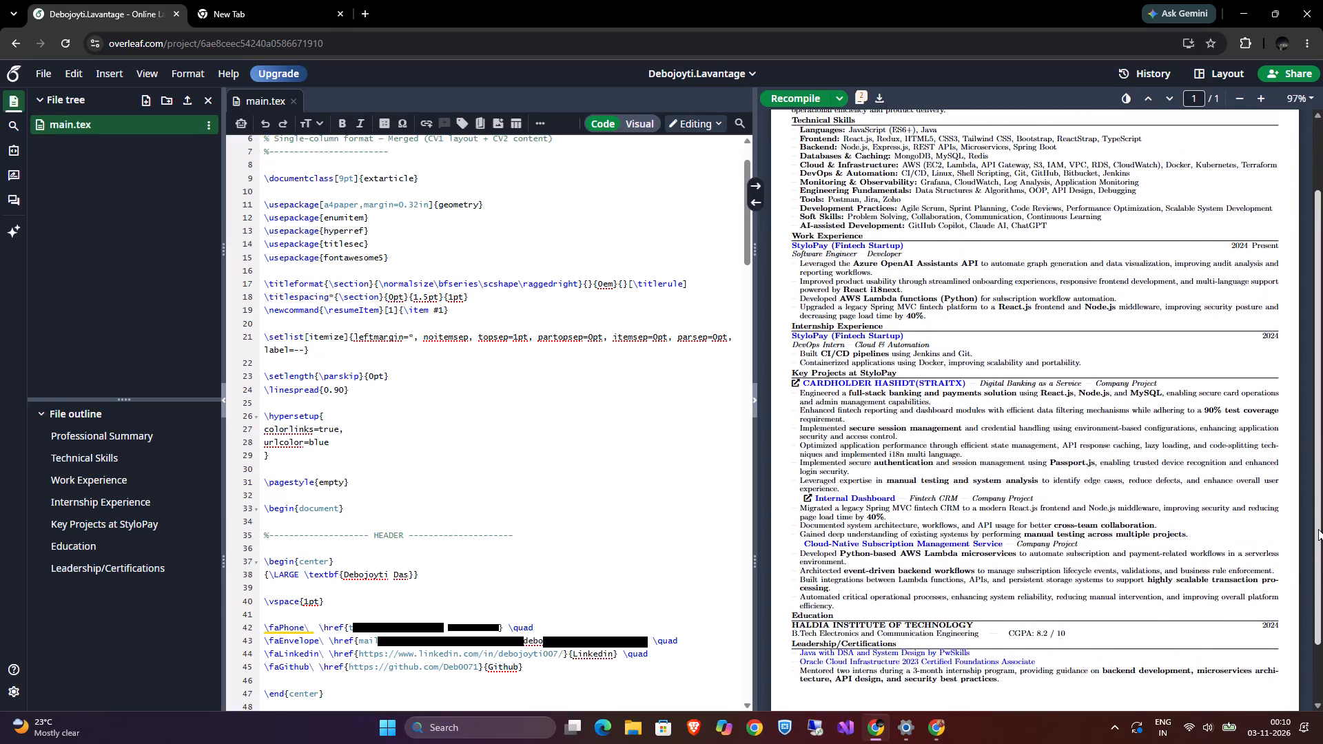
drag(1318, 529, 1304, 452)
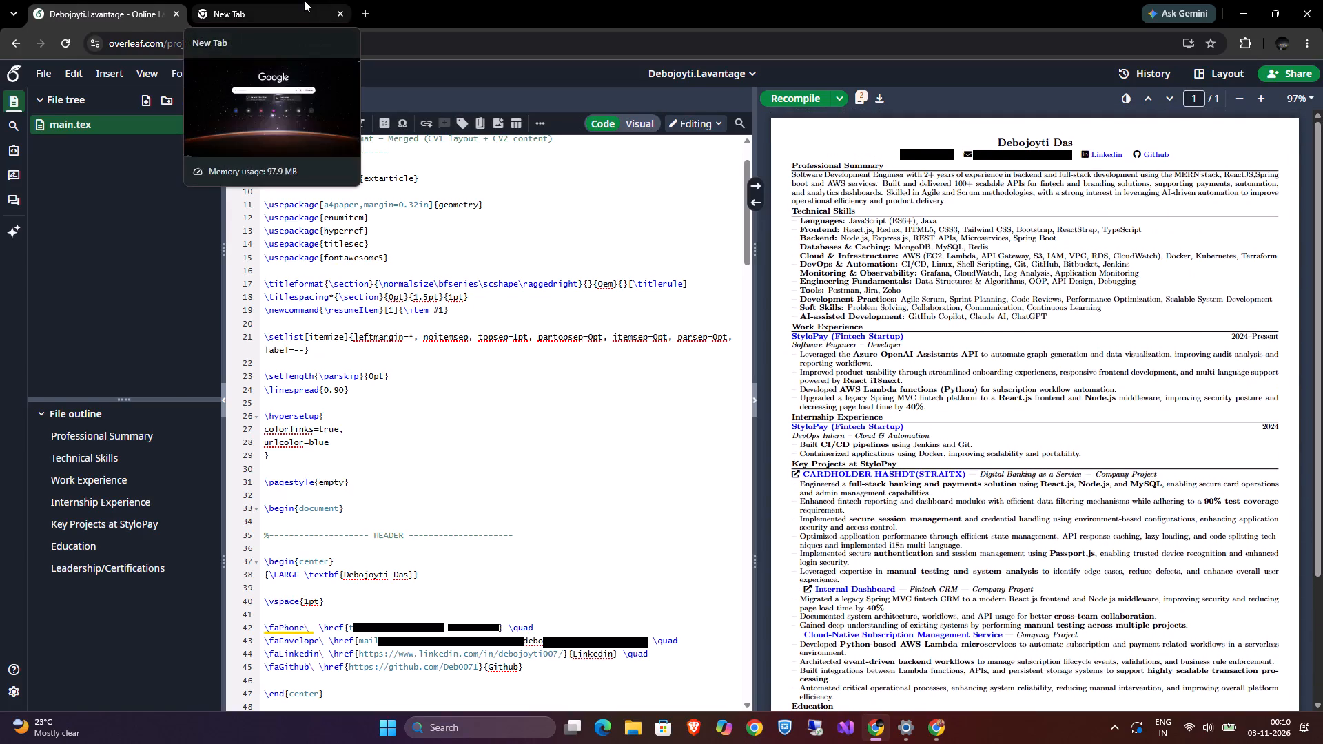
click(304, 0)
click(74, 0)
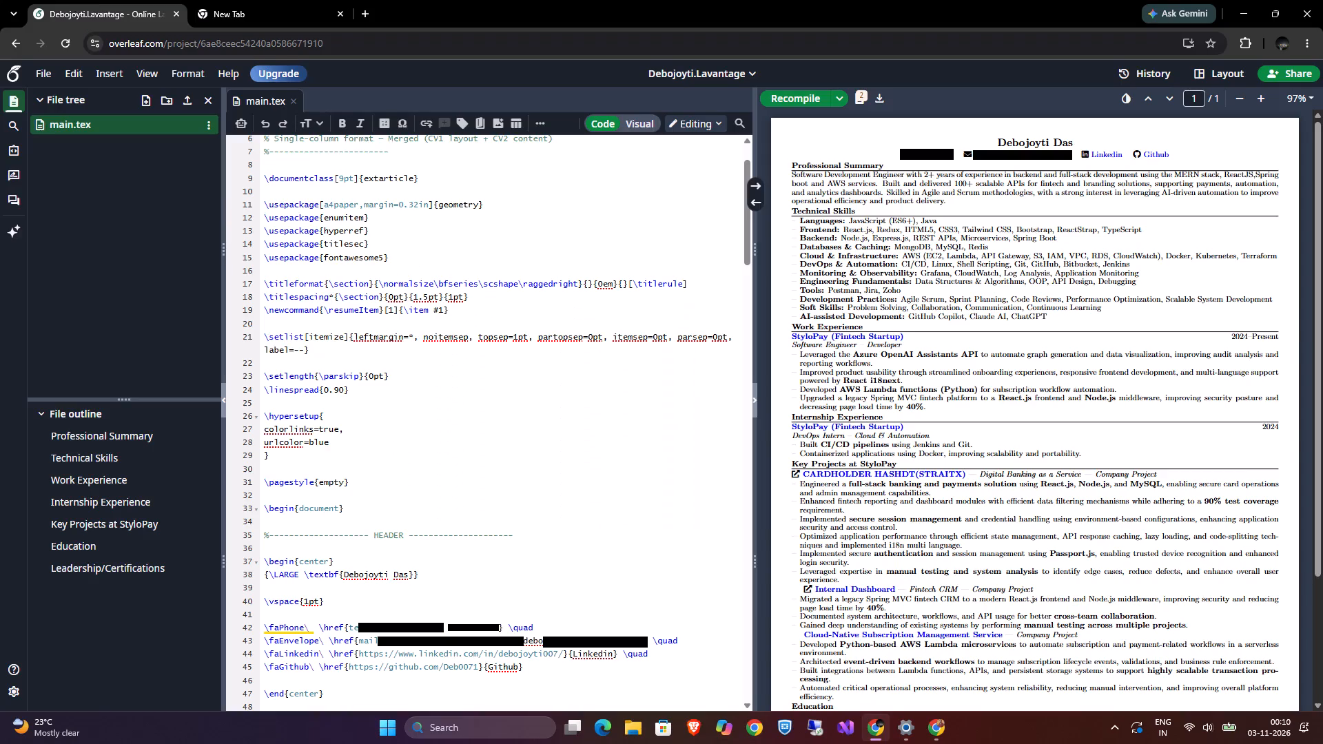
drag(1317, 374, 1313, 551)
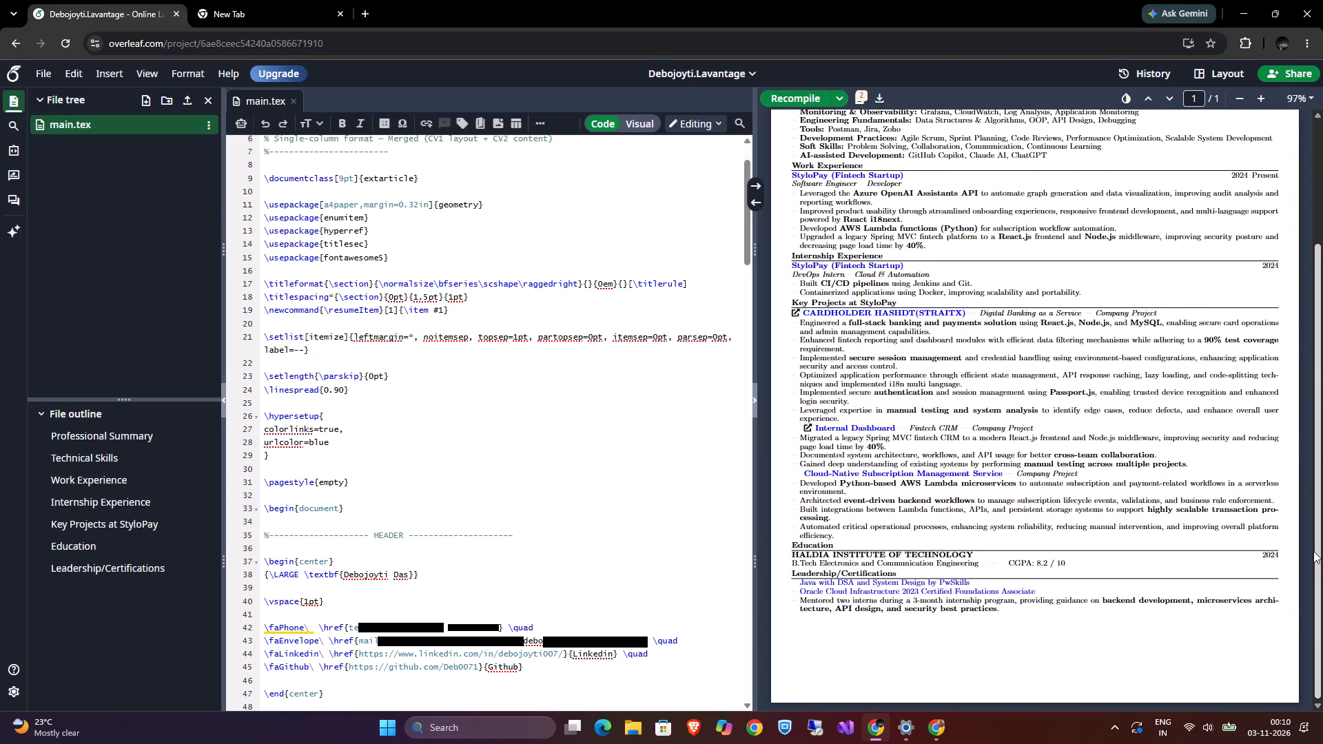
drag(1313, 551, 1283, 333)
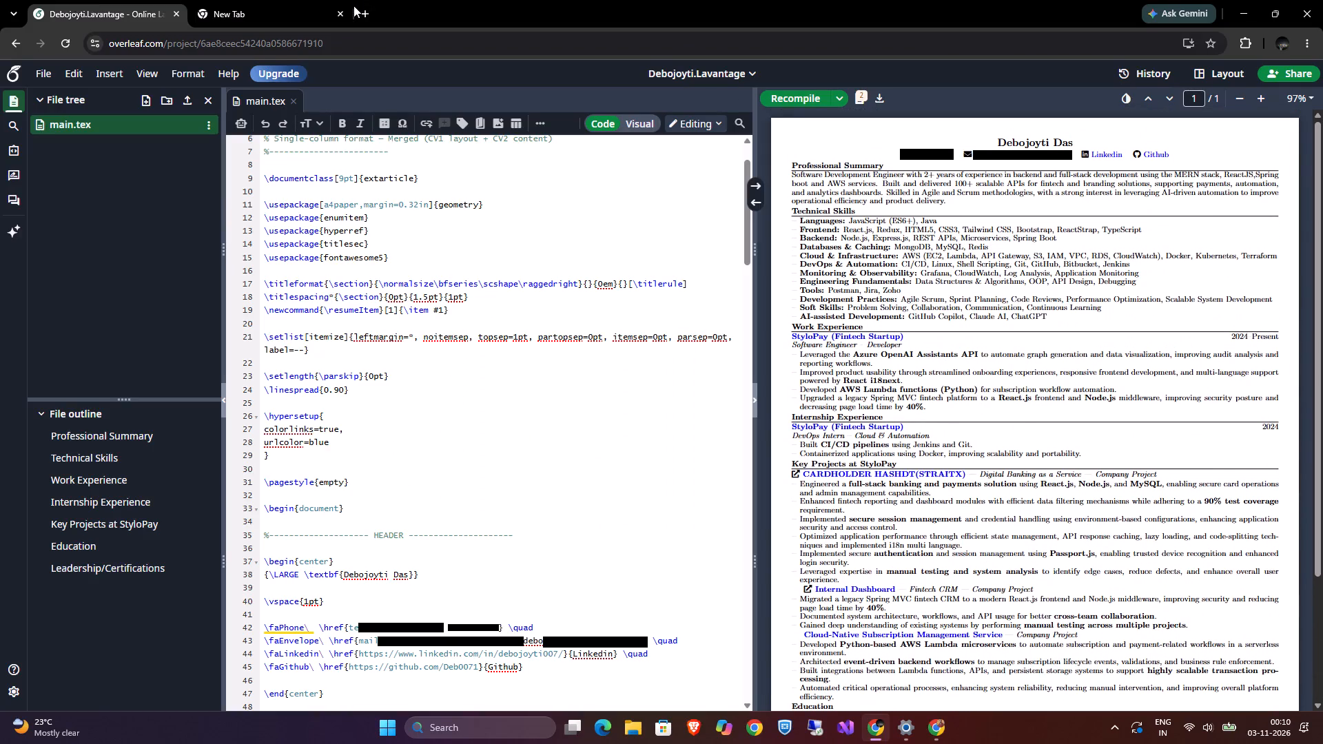
click(271, 8)
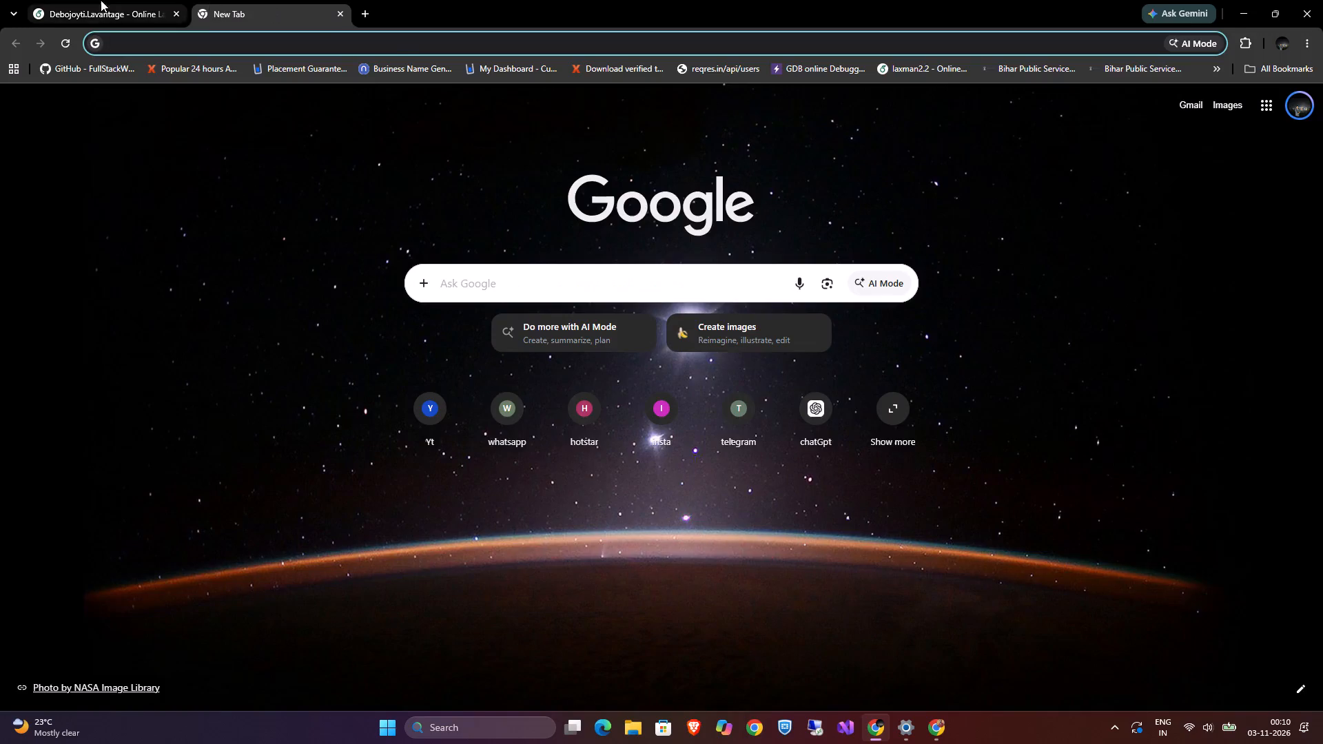
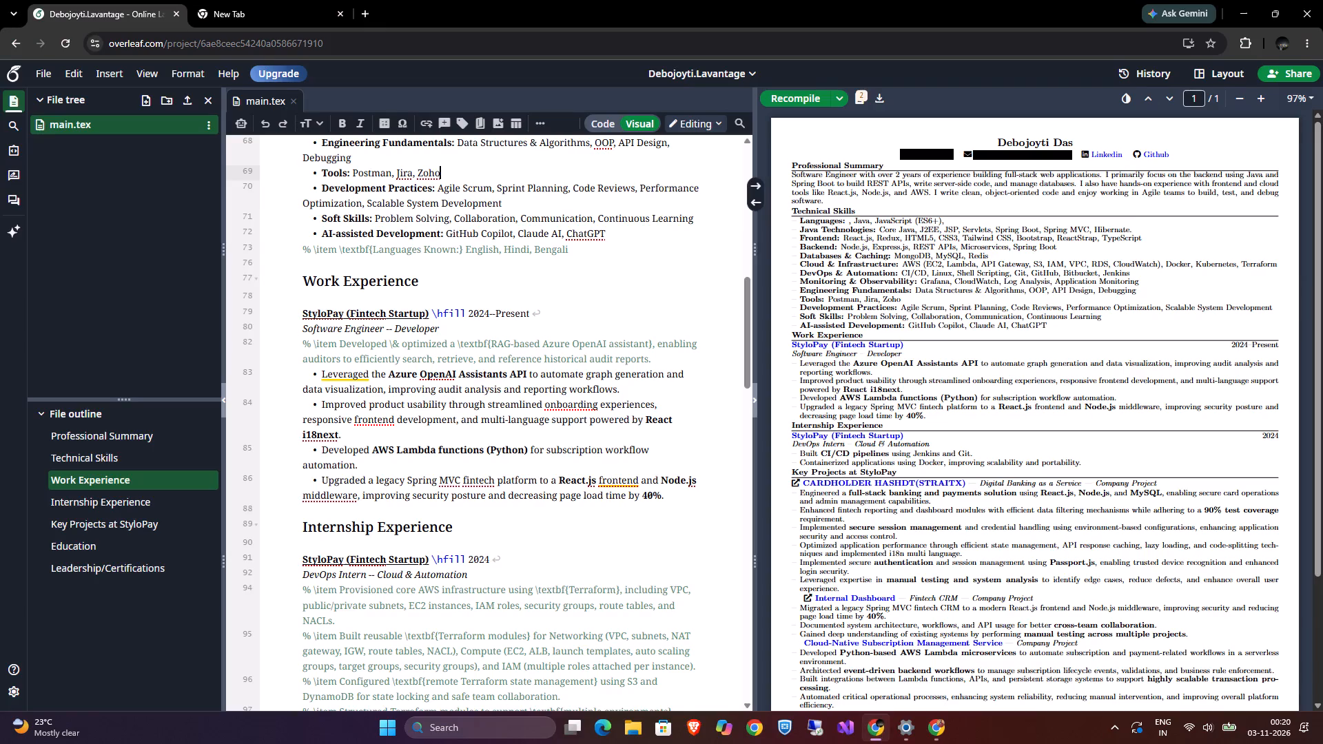
scroll(534, 479, down, 4)
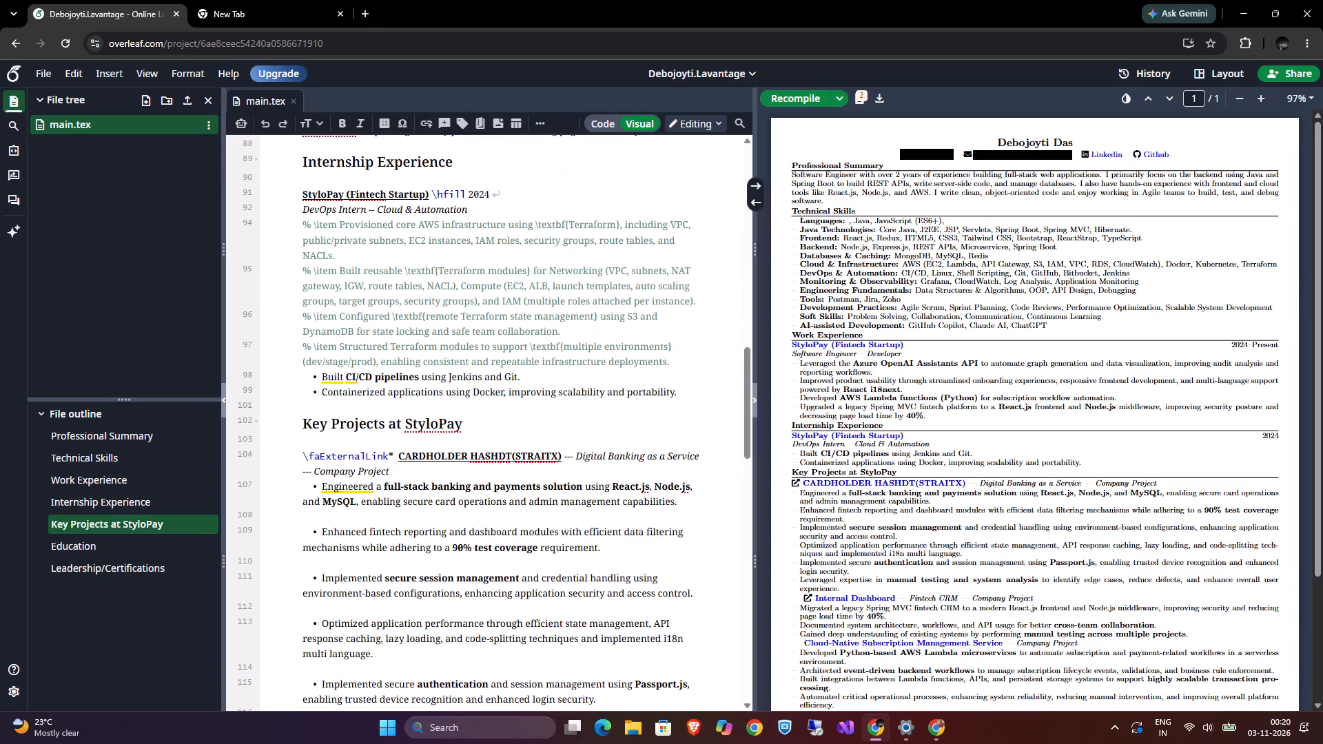
scroll(534, 479, up, 4)
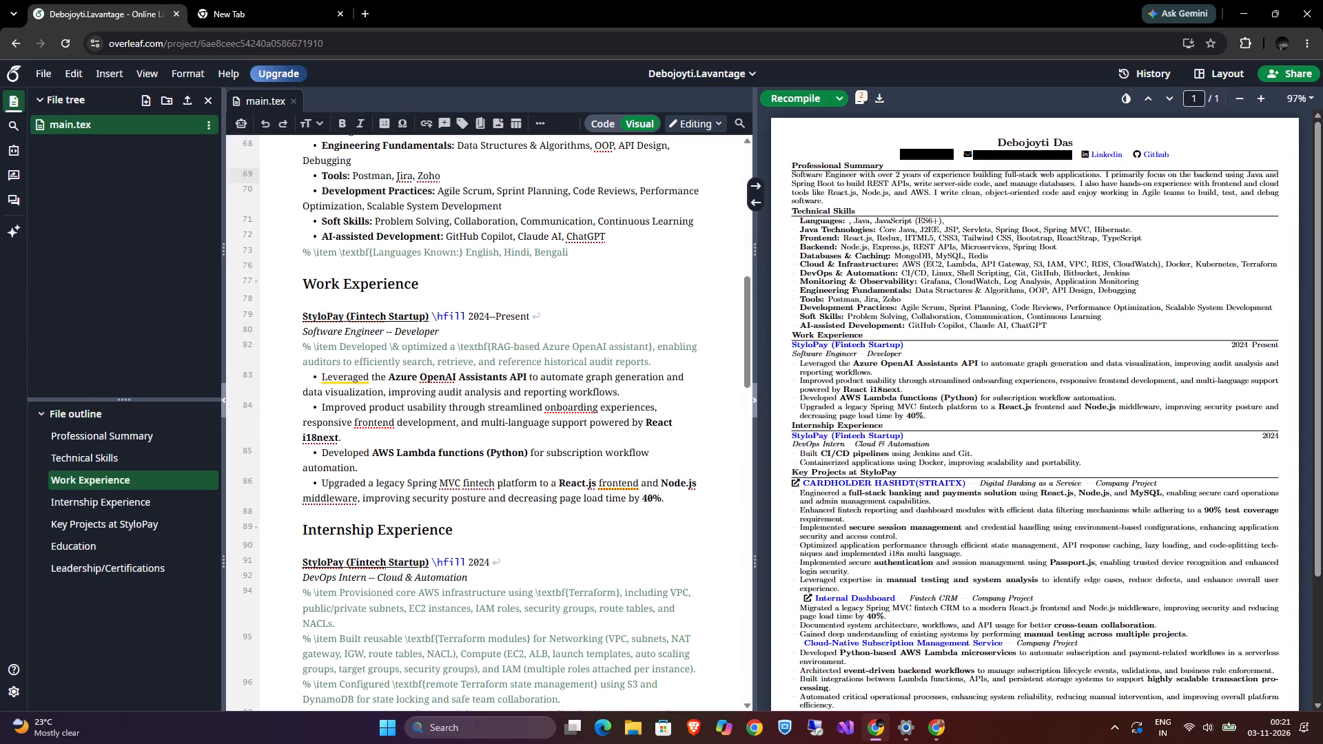
scroll(885, 415, down, 1)
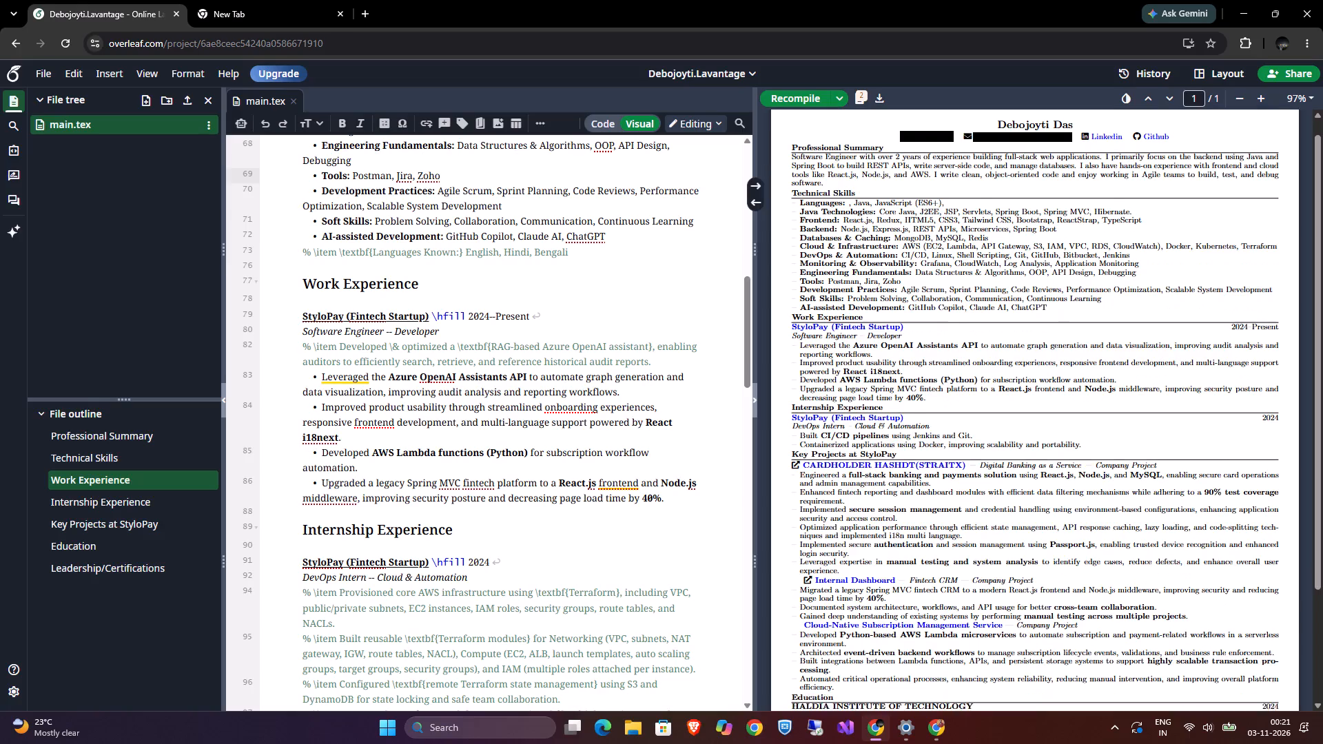
scroll(885, 415, down, 1)
scroll(885, 415, up, 3)
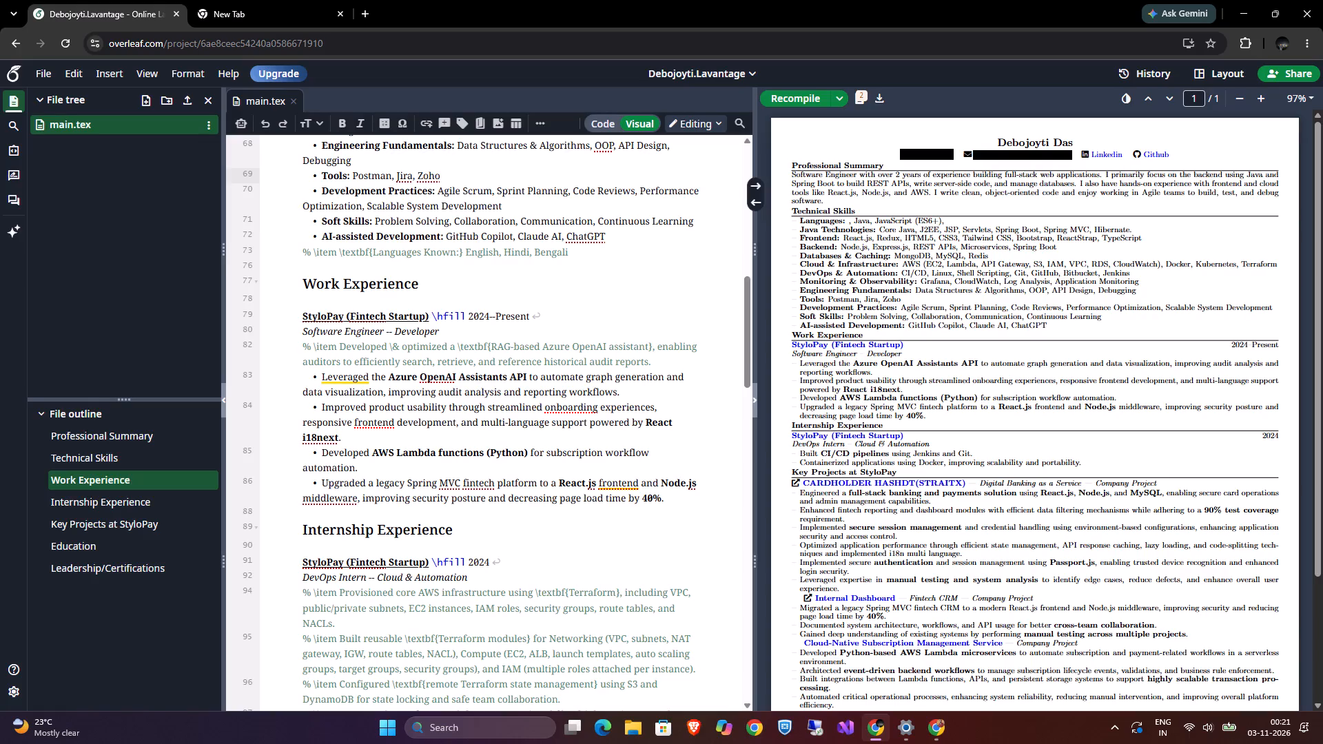
scroll(1045, 522, down, 1)
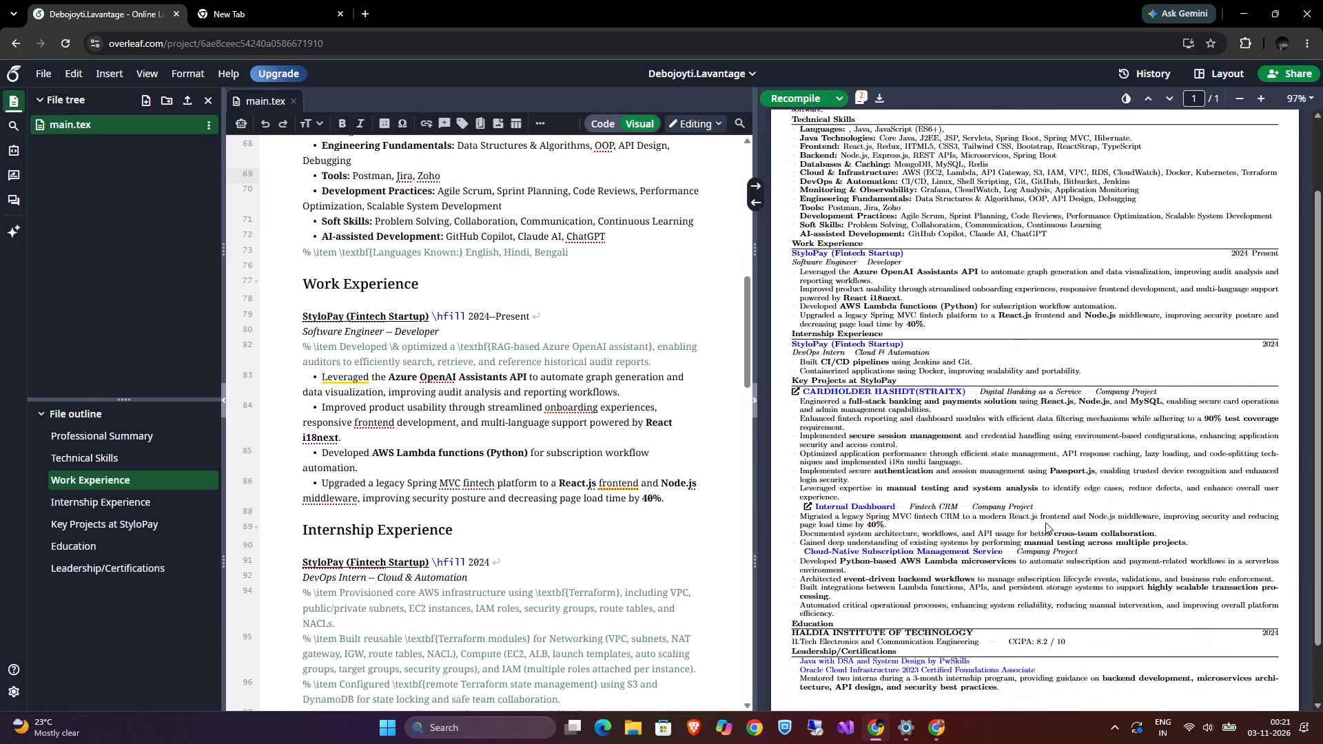
scroll(1045, 522, down, 1)
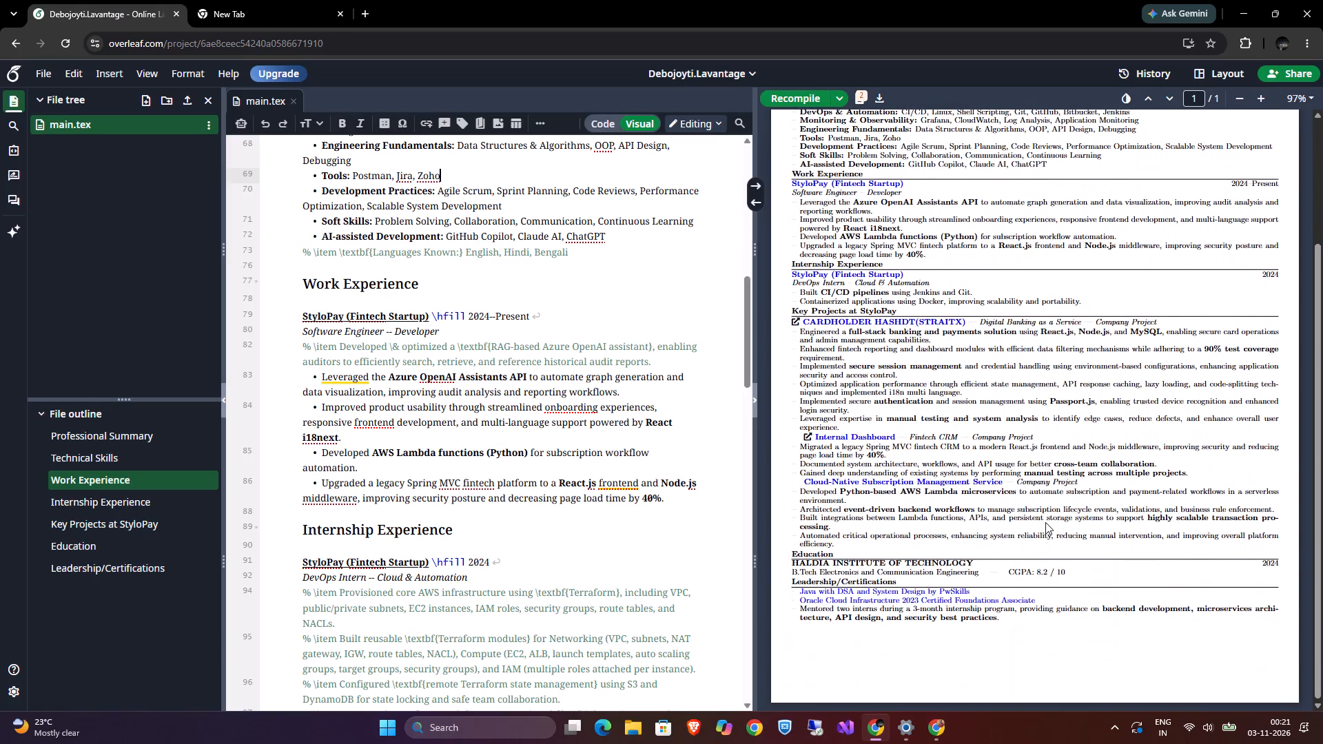
scroll(1045, 522, up, 1)
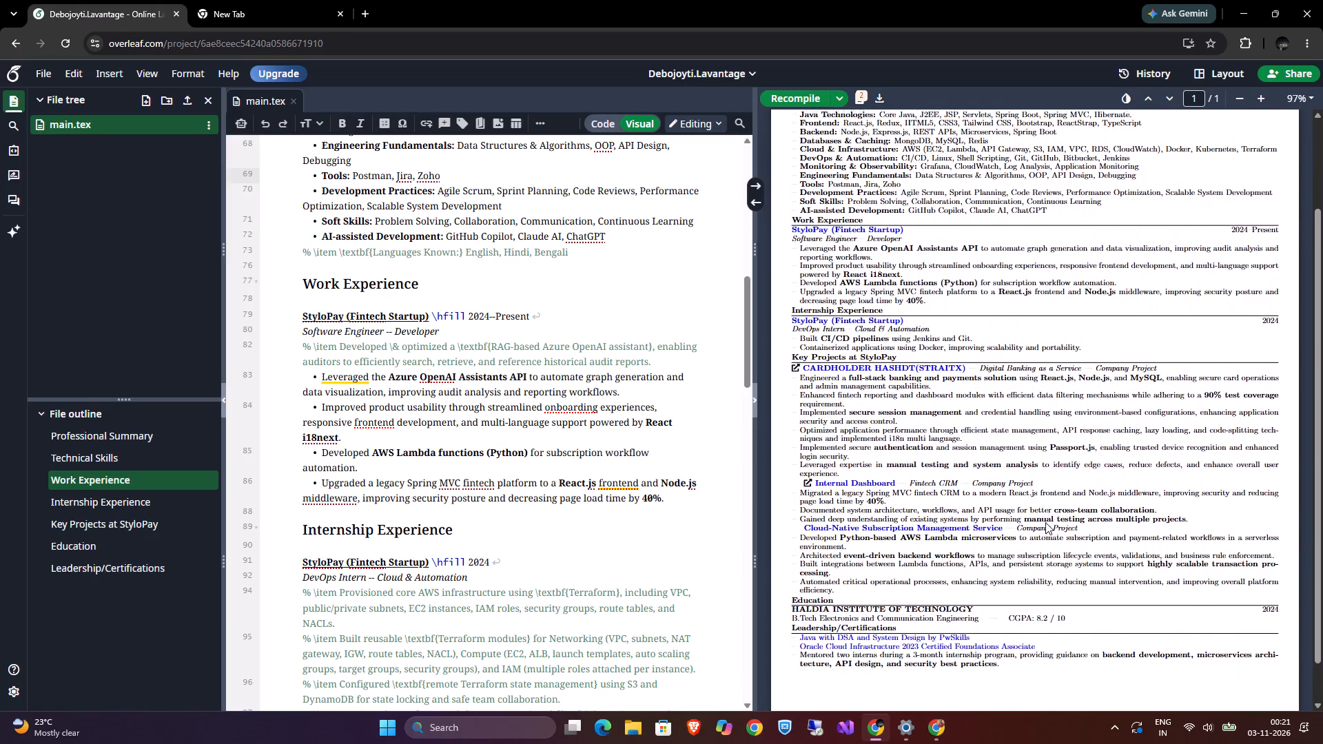
scroll(1045, 522, up, 2)
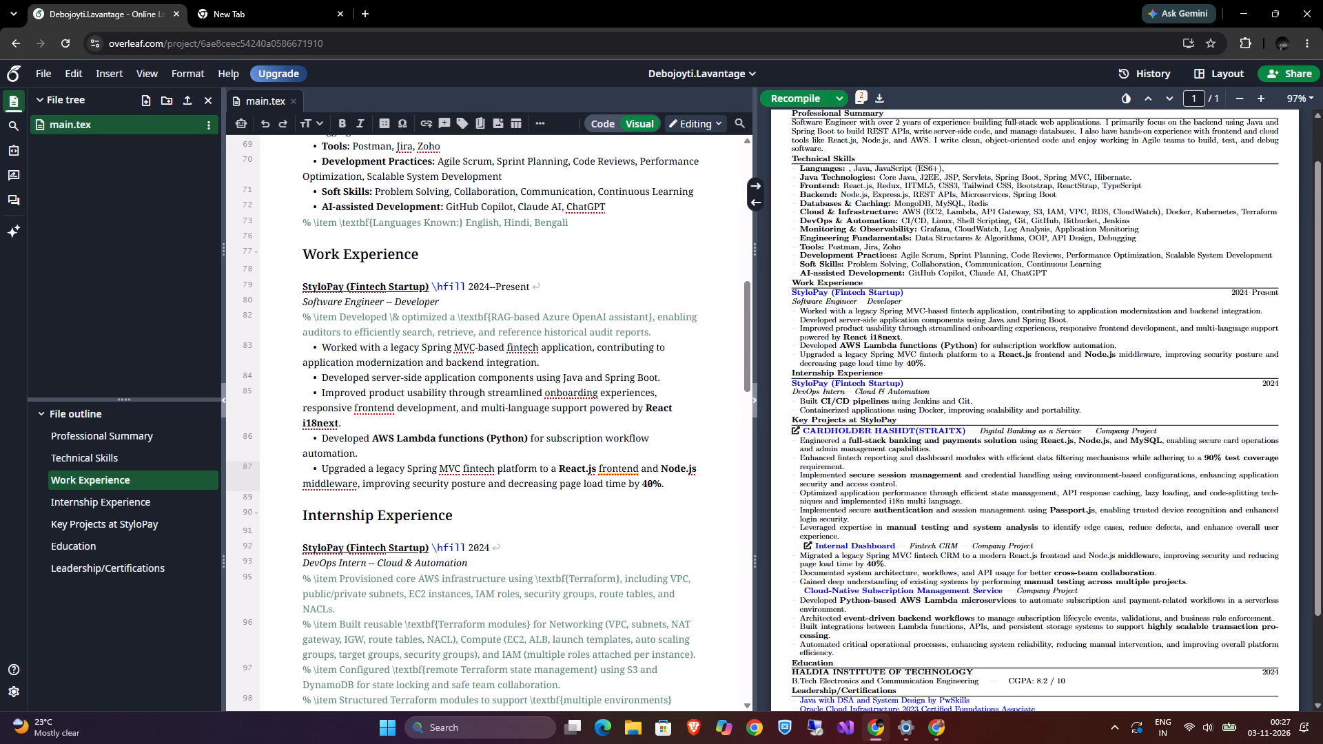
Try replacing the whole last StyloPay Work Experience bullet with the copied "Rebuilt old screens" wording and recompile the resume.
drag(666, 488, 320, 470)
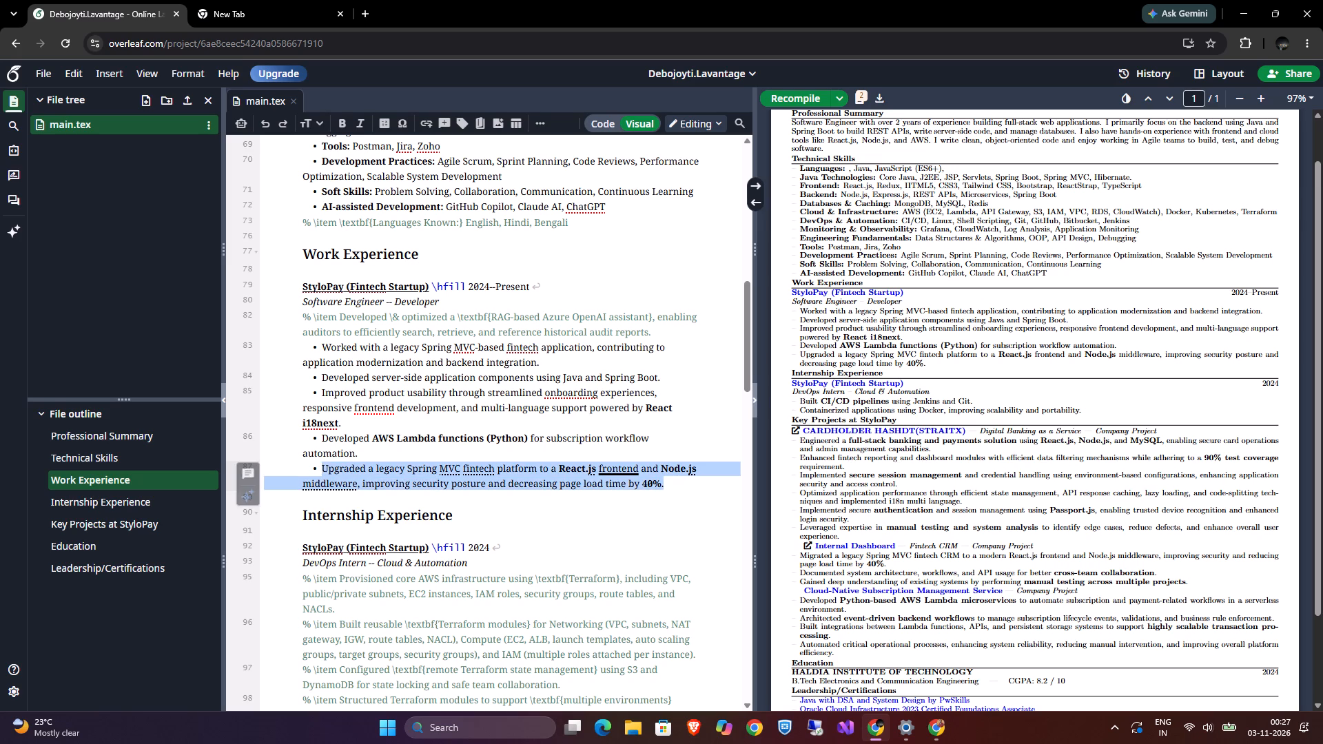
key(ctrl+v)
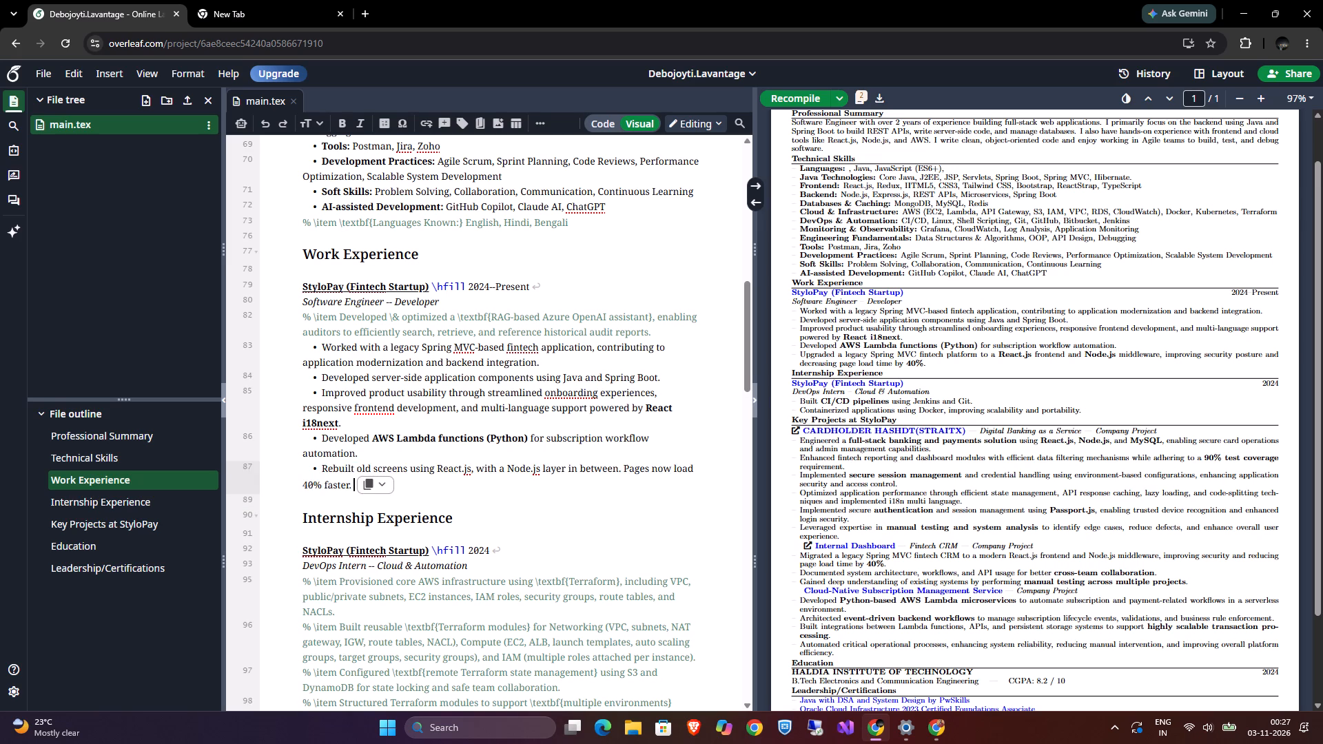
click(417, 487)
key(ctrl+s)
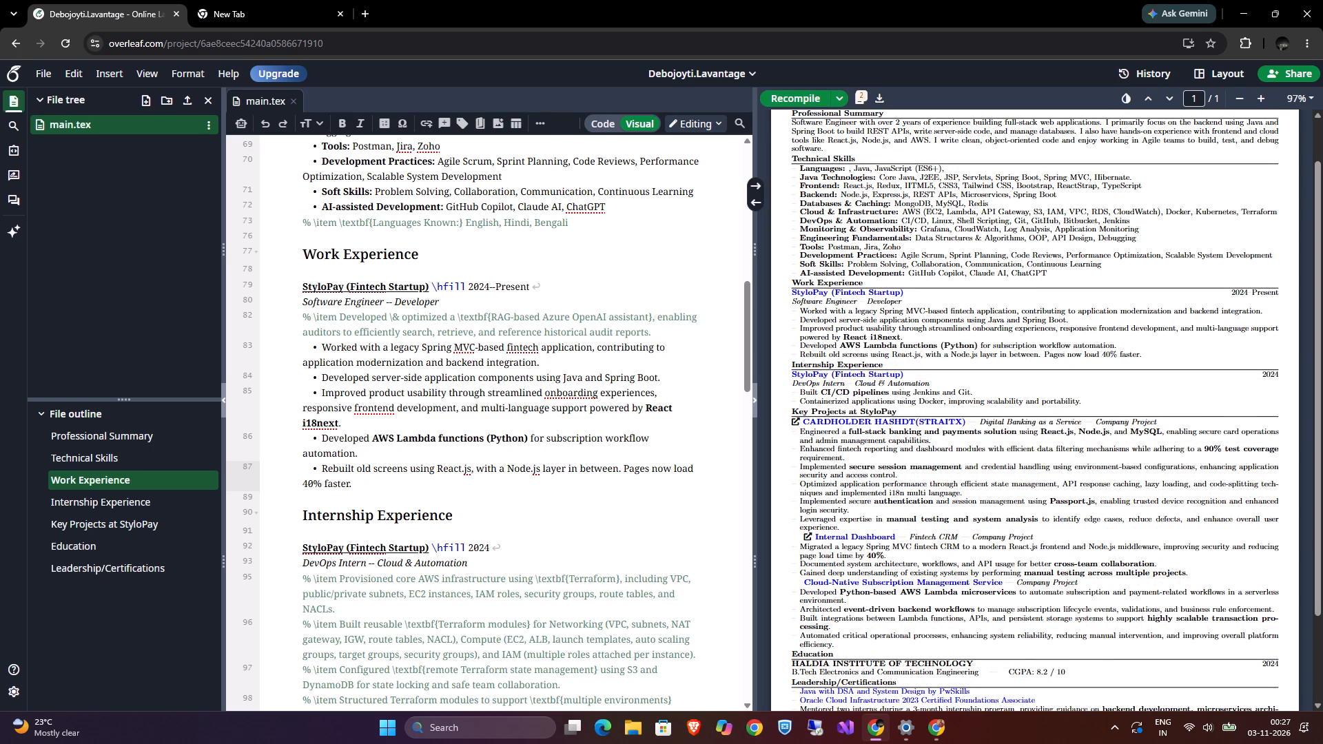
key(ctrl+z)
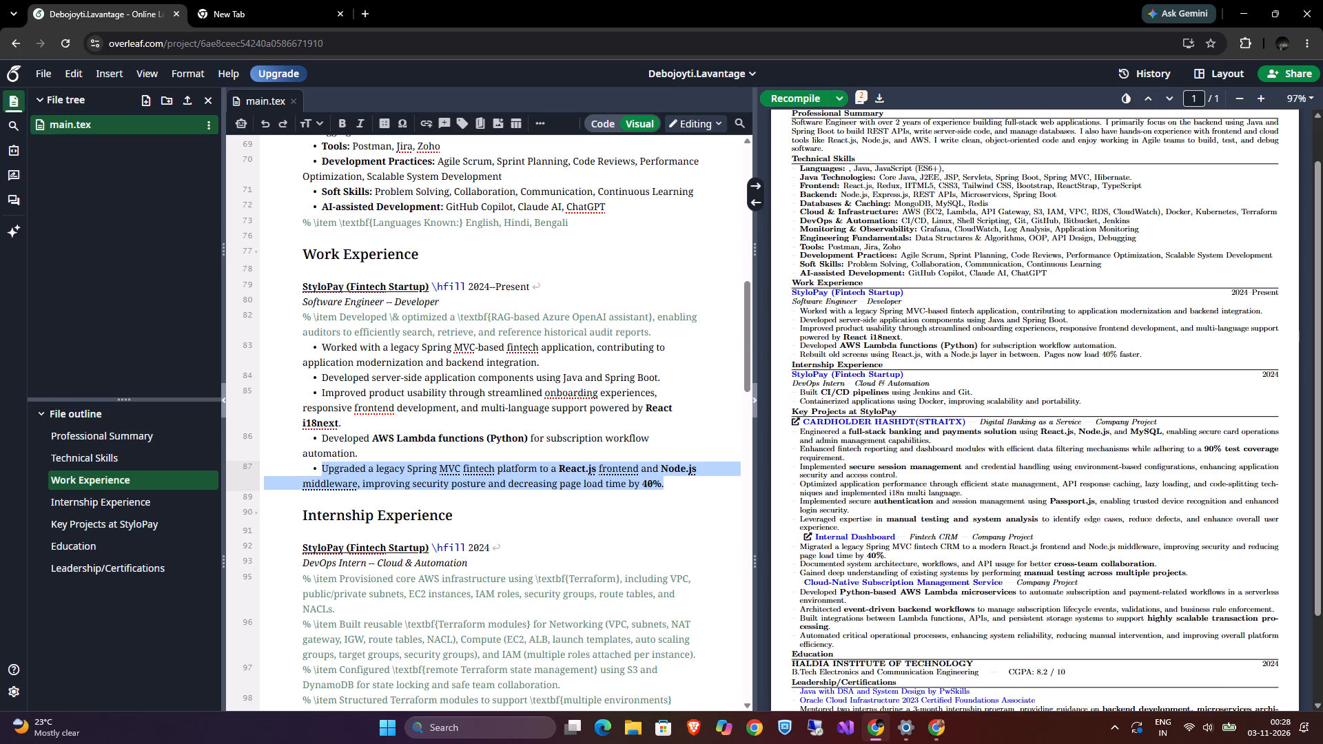
Replace the last StyloPay bullet's text before its bold 40% with "Rebuilt old screens using React.js, with a Node.js layer in between. Pages now load 40% faster.".
click(597, 118)
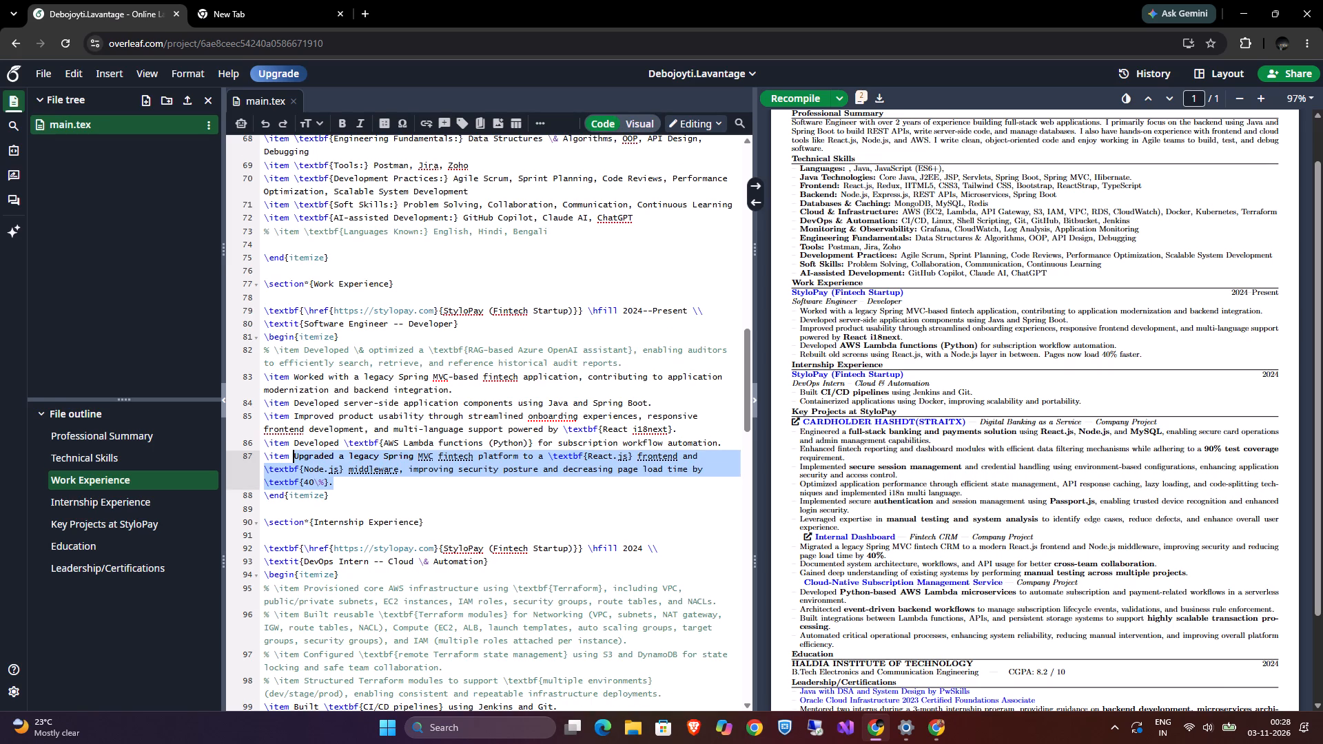
click(357, 496)
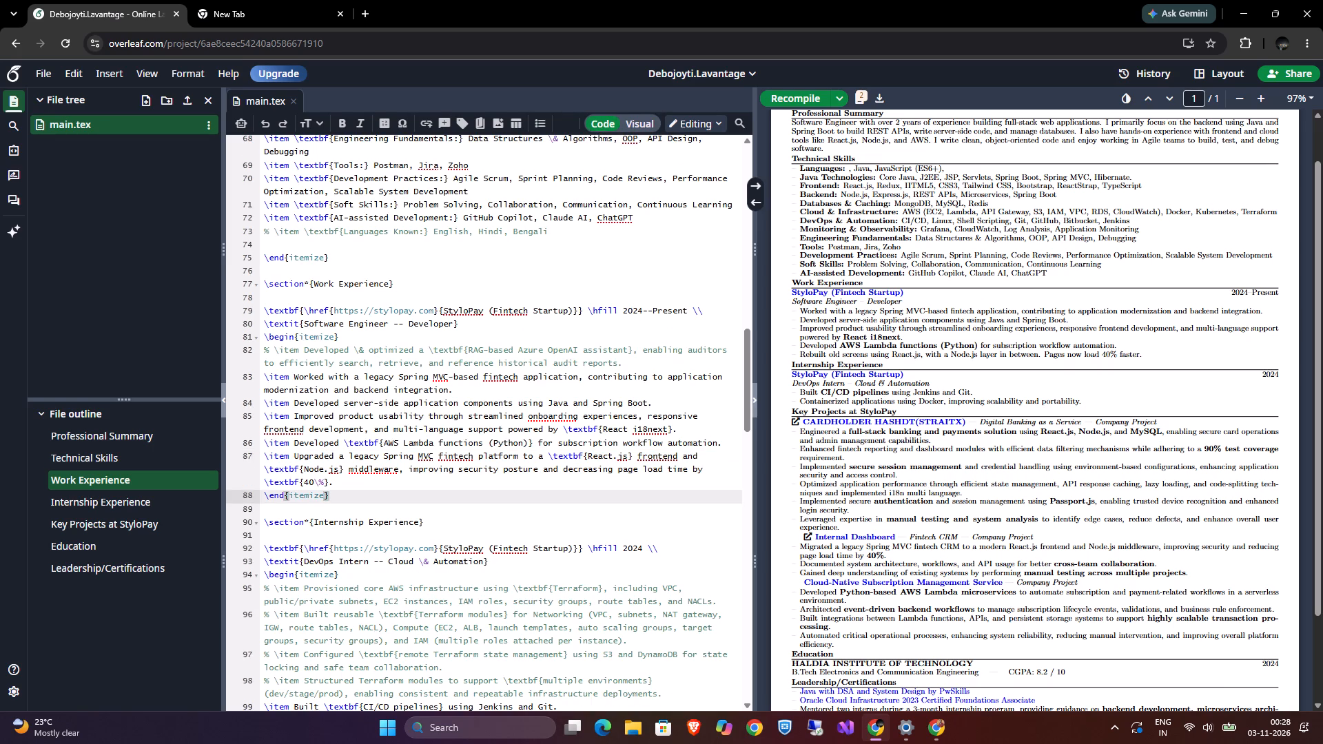
click(644, 119)
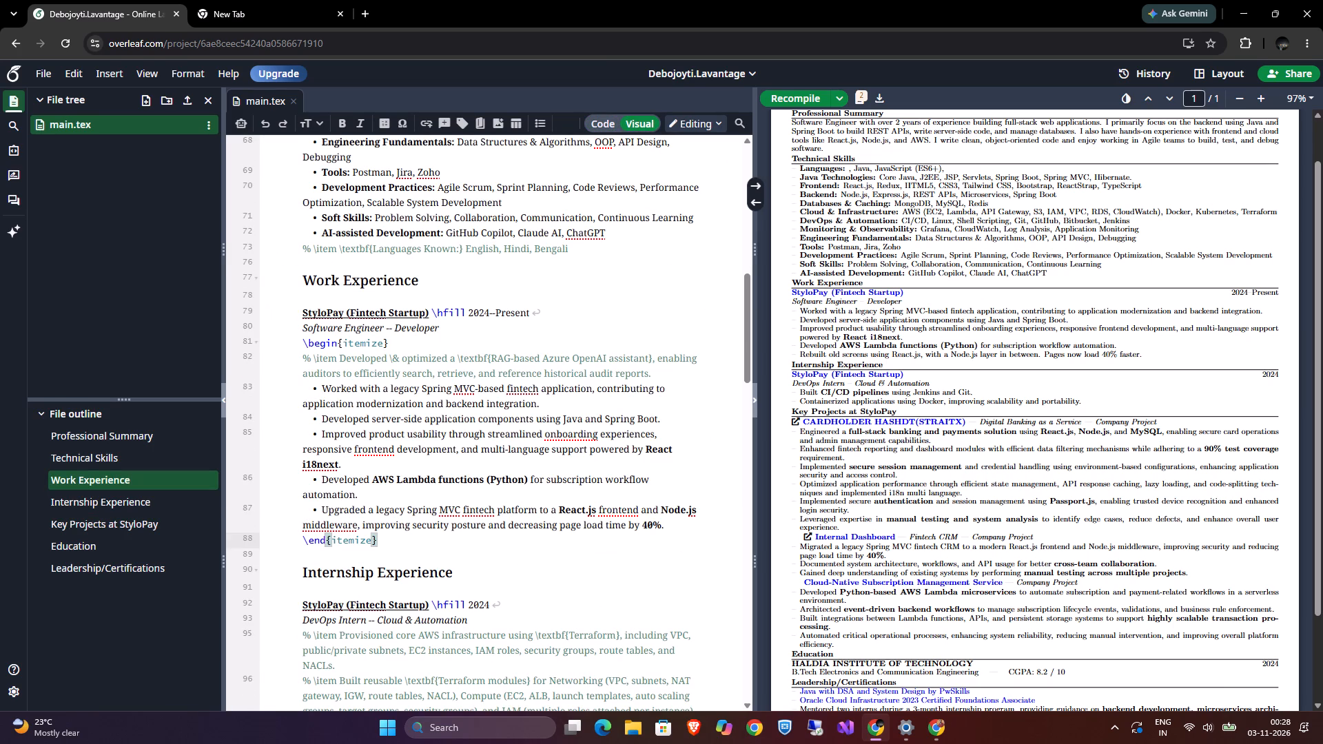
drag(639, 529, 340, 516)
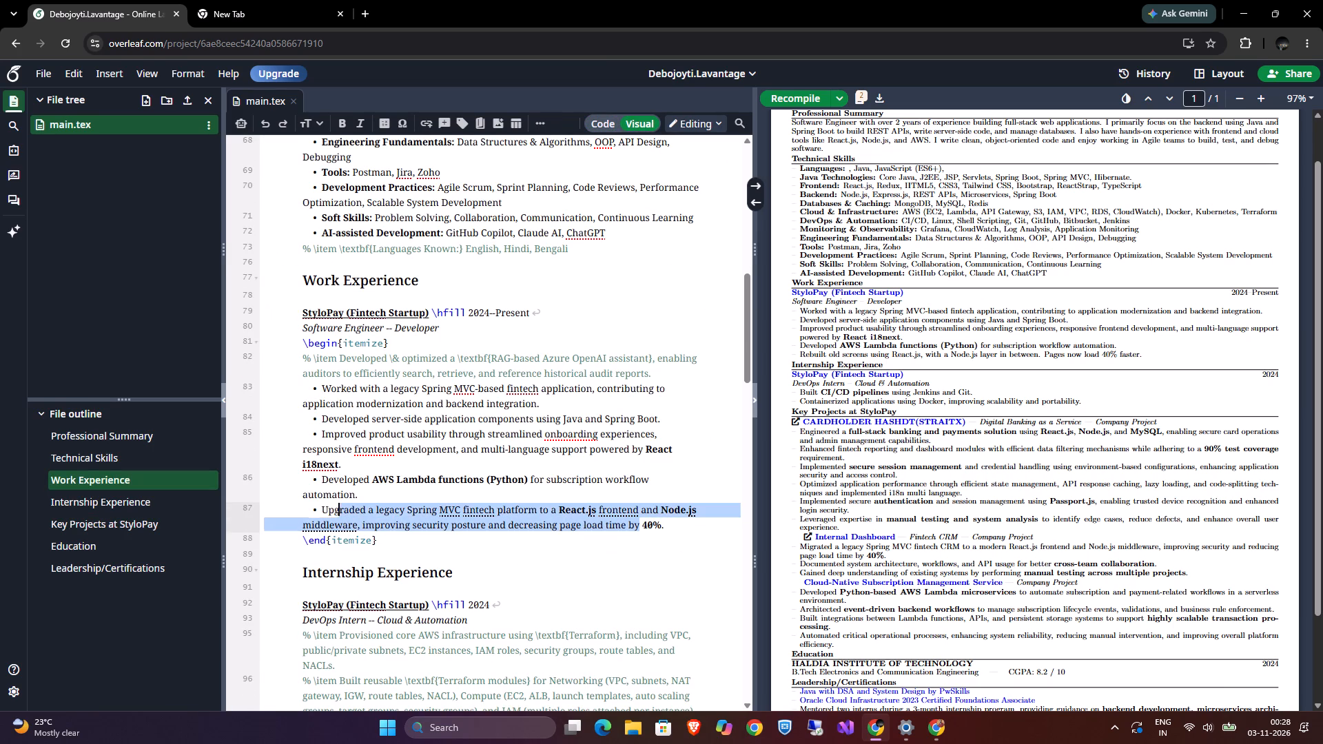
drag(340, 516, 327, 513)
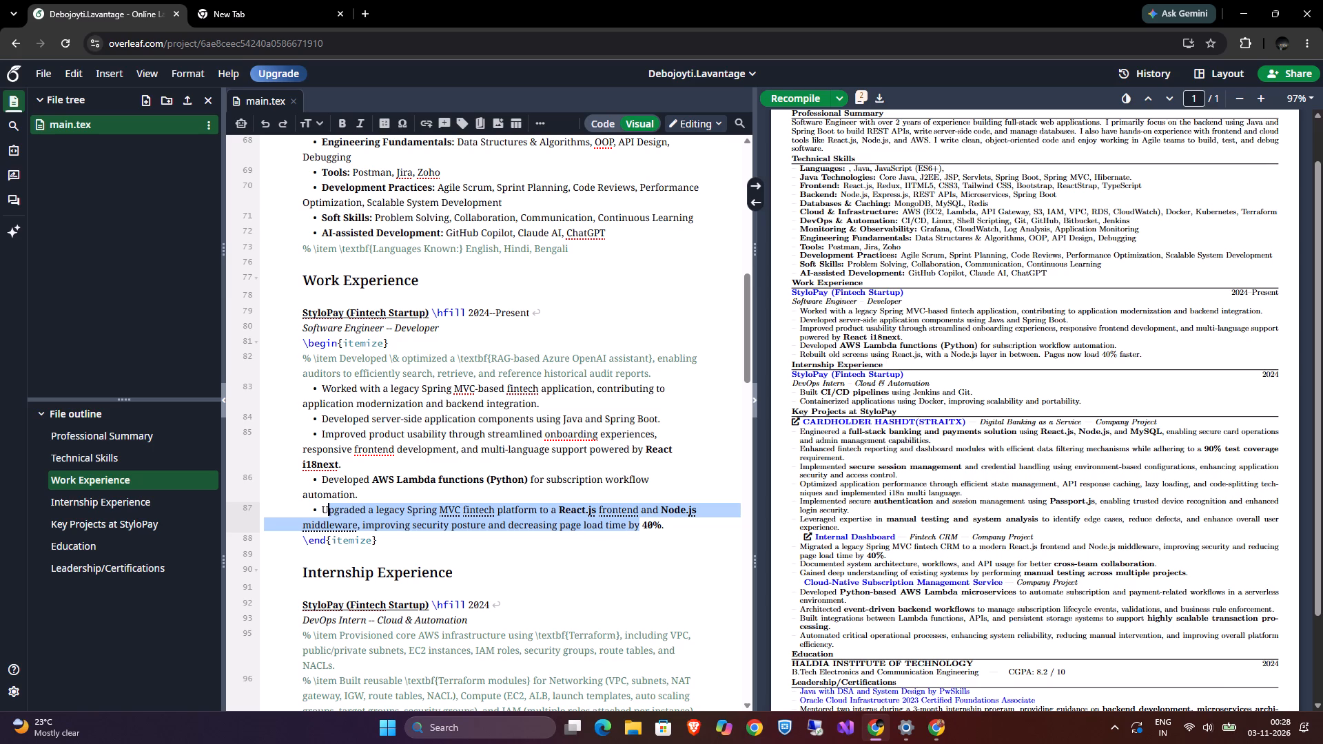
drag(327, 513, 322, 513)
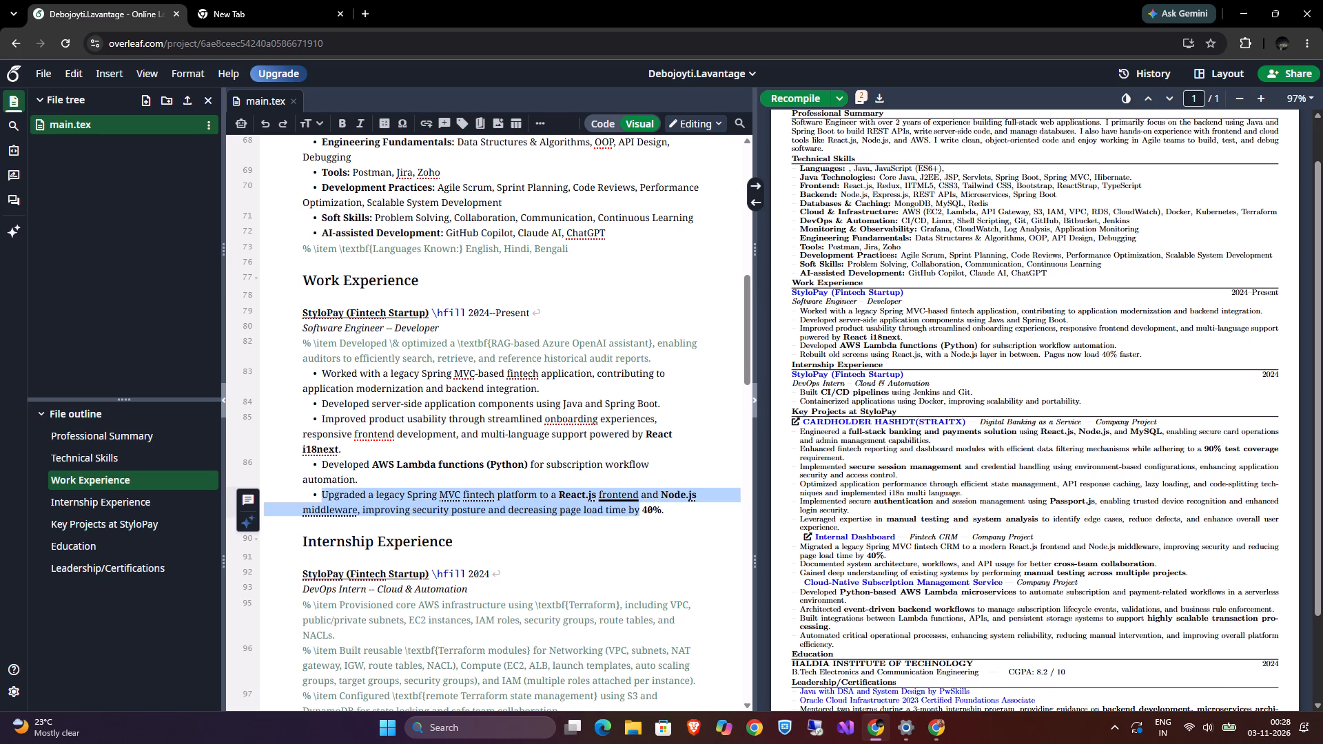
key(ctrl+v)
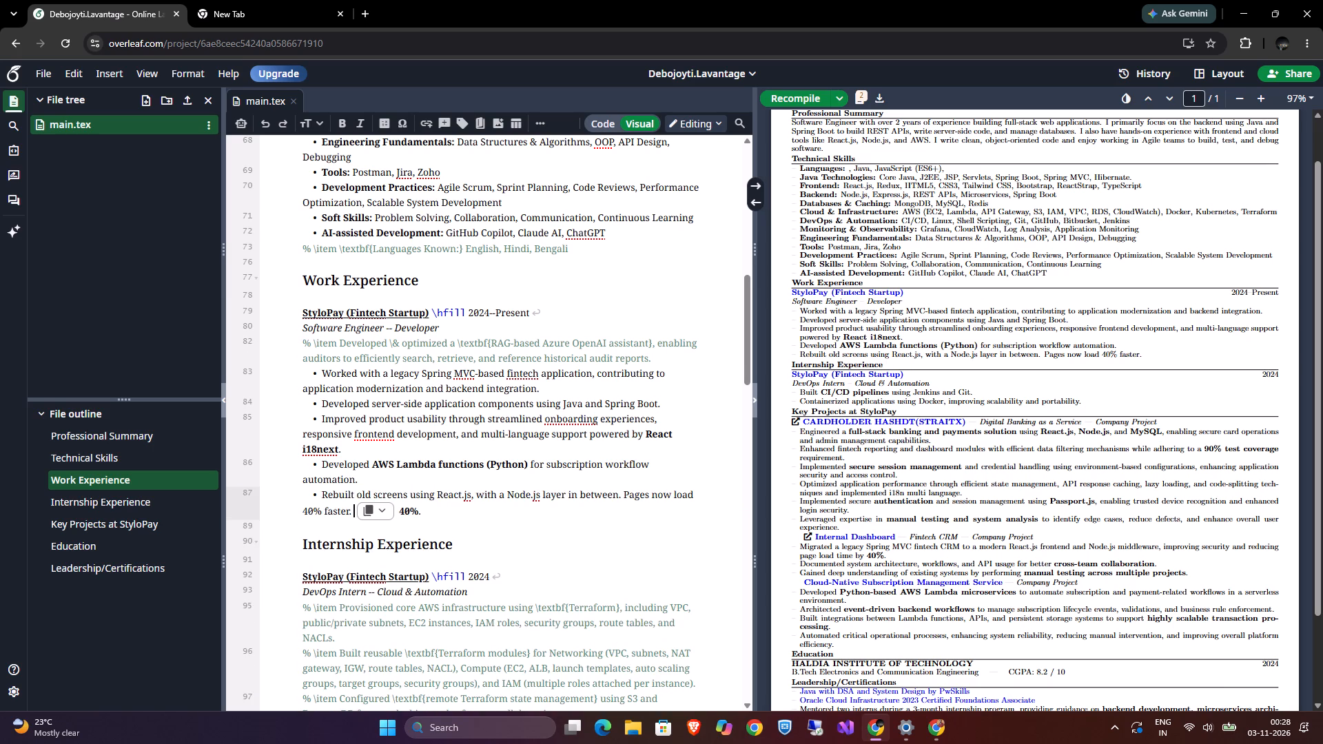
click(422, 523)
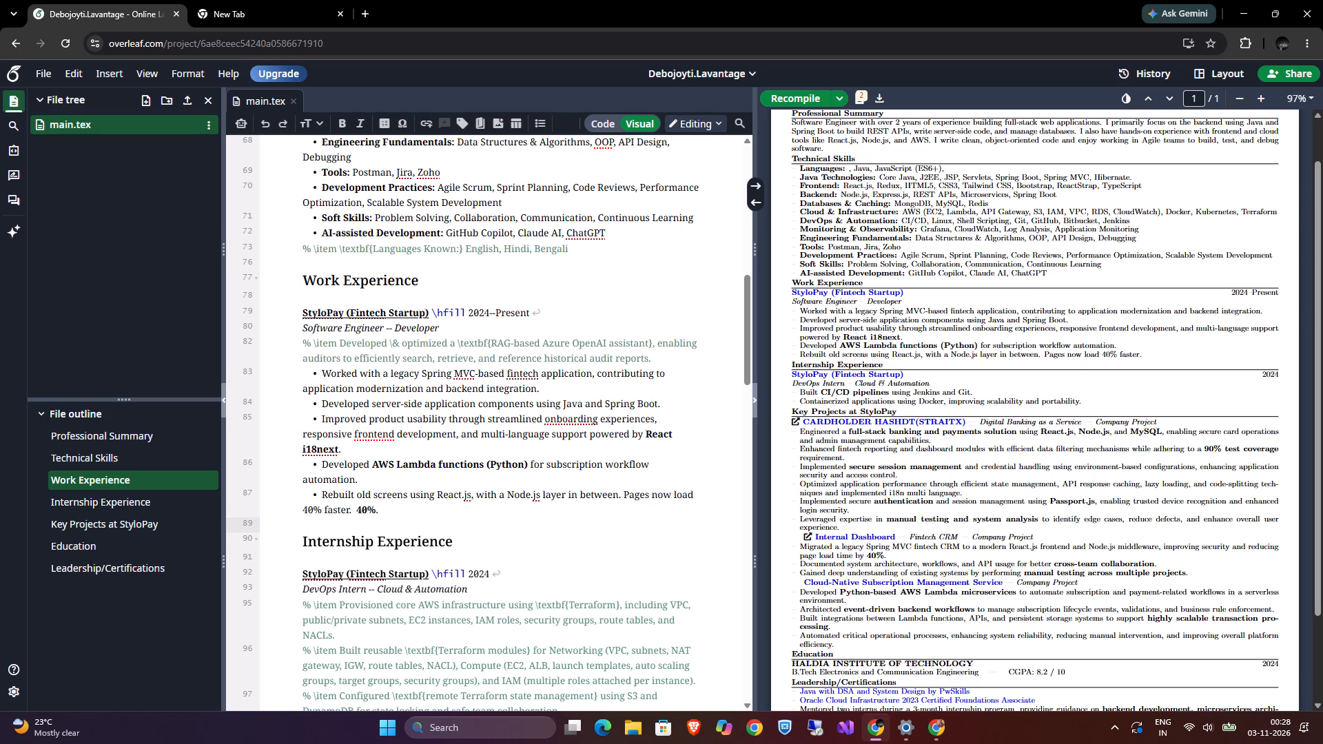
Replace the plain 40% in the rebuilt-screens bullet with a copy of the bold "40%." at its end.
drag(355, 513, 383, 510)
key(ctrl+c)
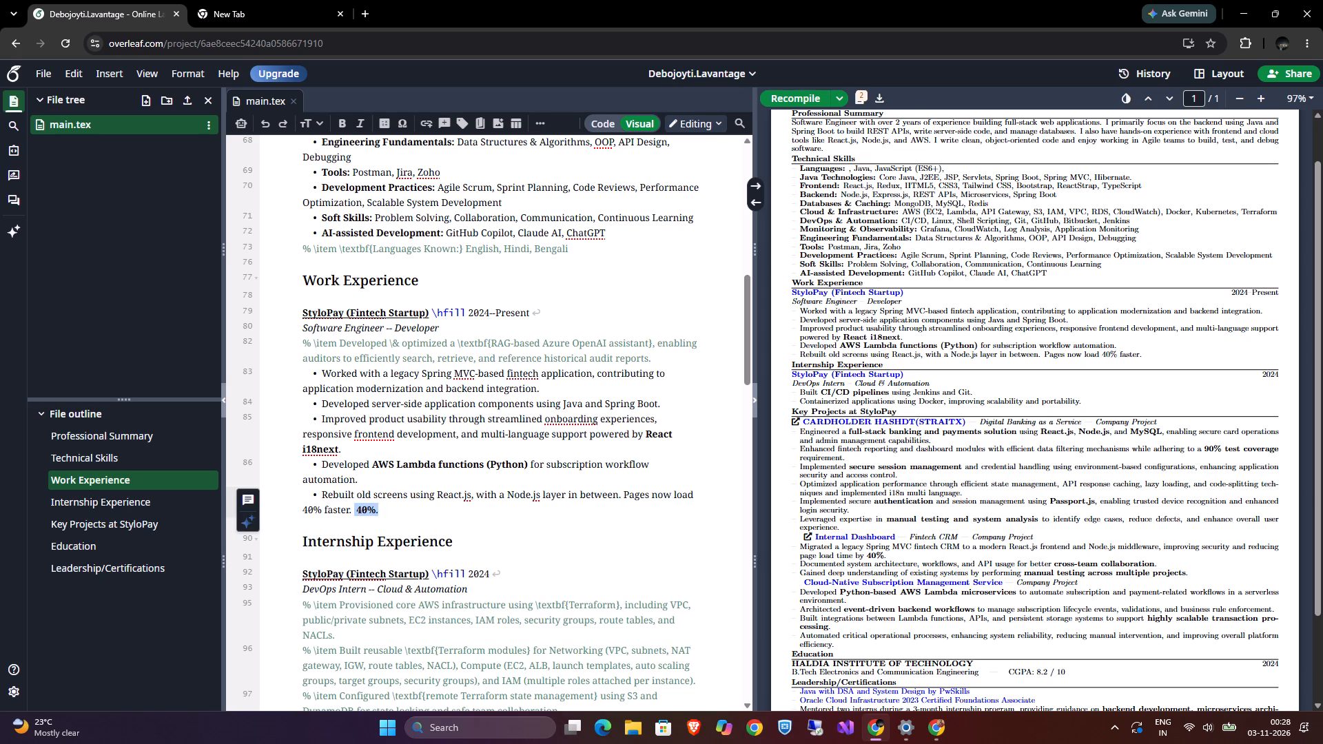
drag(320, 511, 303, 511)
key(ctrl+v)
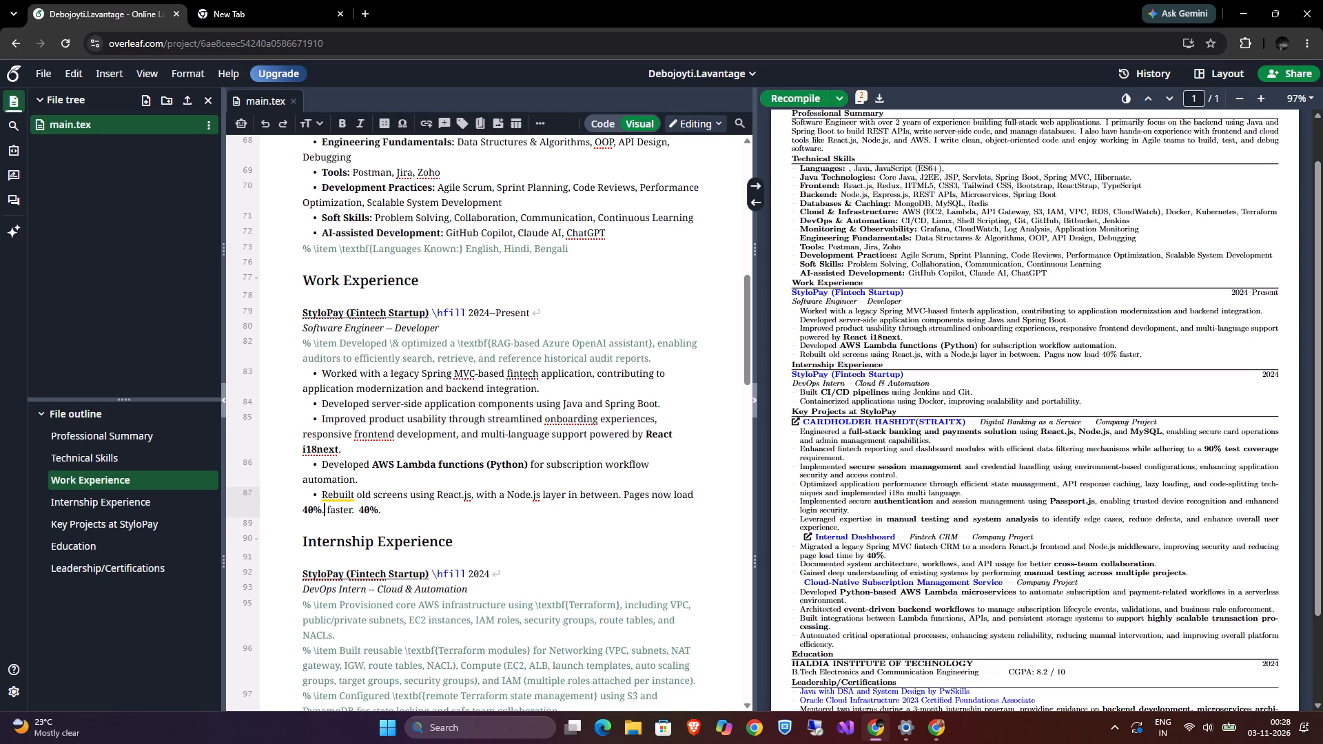
Delete the leftover bold "40%." and its formatting code after "faster." in the rebuilt-screens bullet.
click(384, 508)
key(BackSpace)
key(BackSpace)
key(BackSpace)
key(BackSpace)
key(BackSpace)
key(BackSpace)
key(BackSpace)
key(BackSpace)
key(BackSpace)
key(BackSpace)
key(BackSpace)
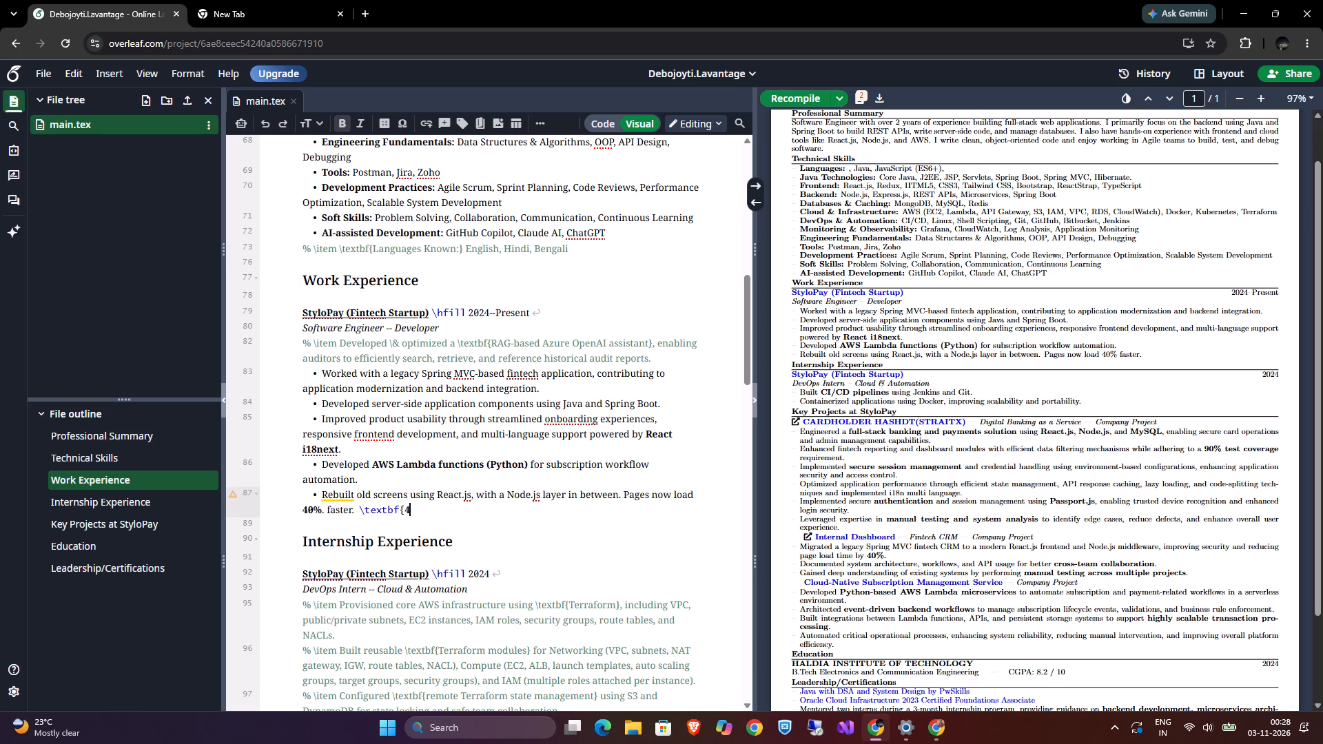
key(BackSpace)
key(BackSpace)
key(BackSpace)
key(BackSpace)
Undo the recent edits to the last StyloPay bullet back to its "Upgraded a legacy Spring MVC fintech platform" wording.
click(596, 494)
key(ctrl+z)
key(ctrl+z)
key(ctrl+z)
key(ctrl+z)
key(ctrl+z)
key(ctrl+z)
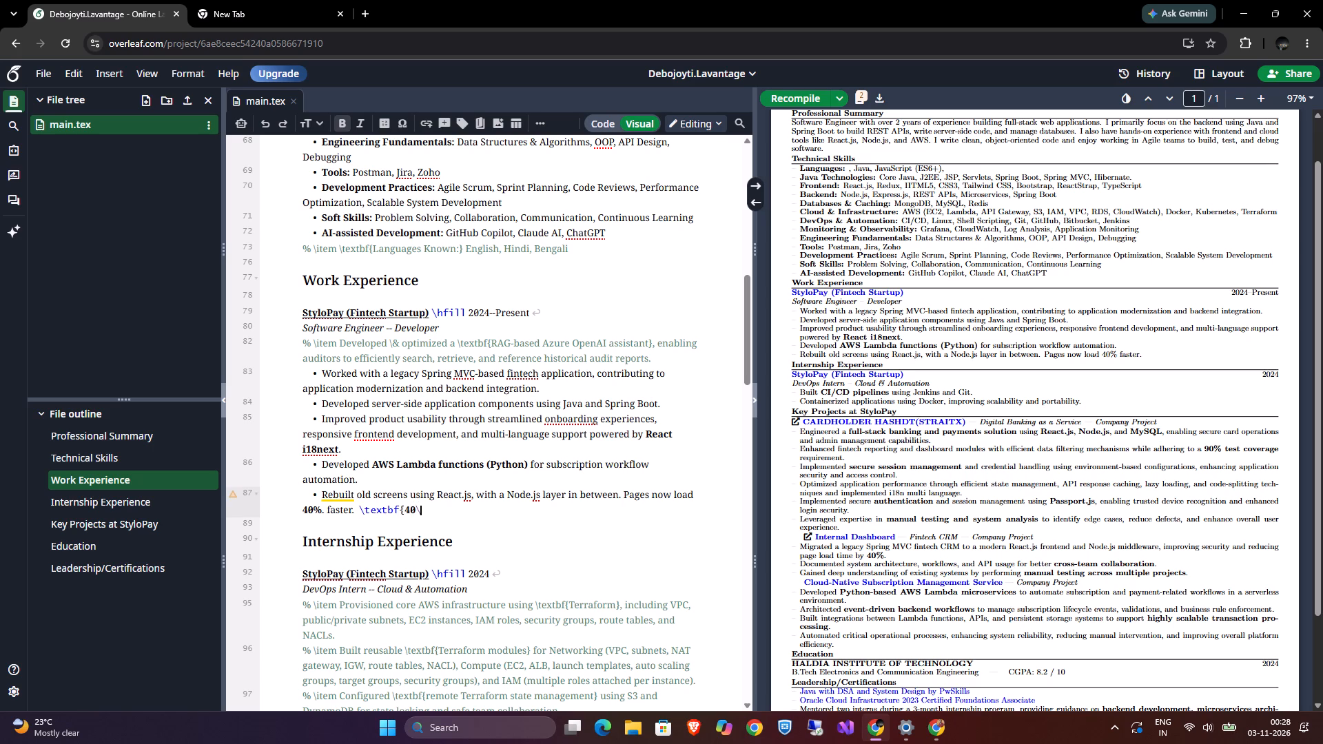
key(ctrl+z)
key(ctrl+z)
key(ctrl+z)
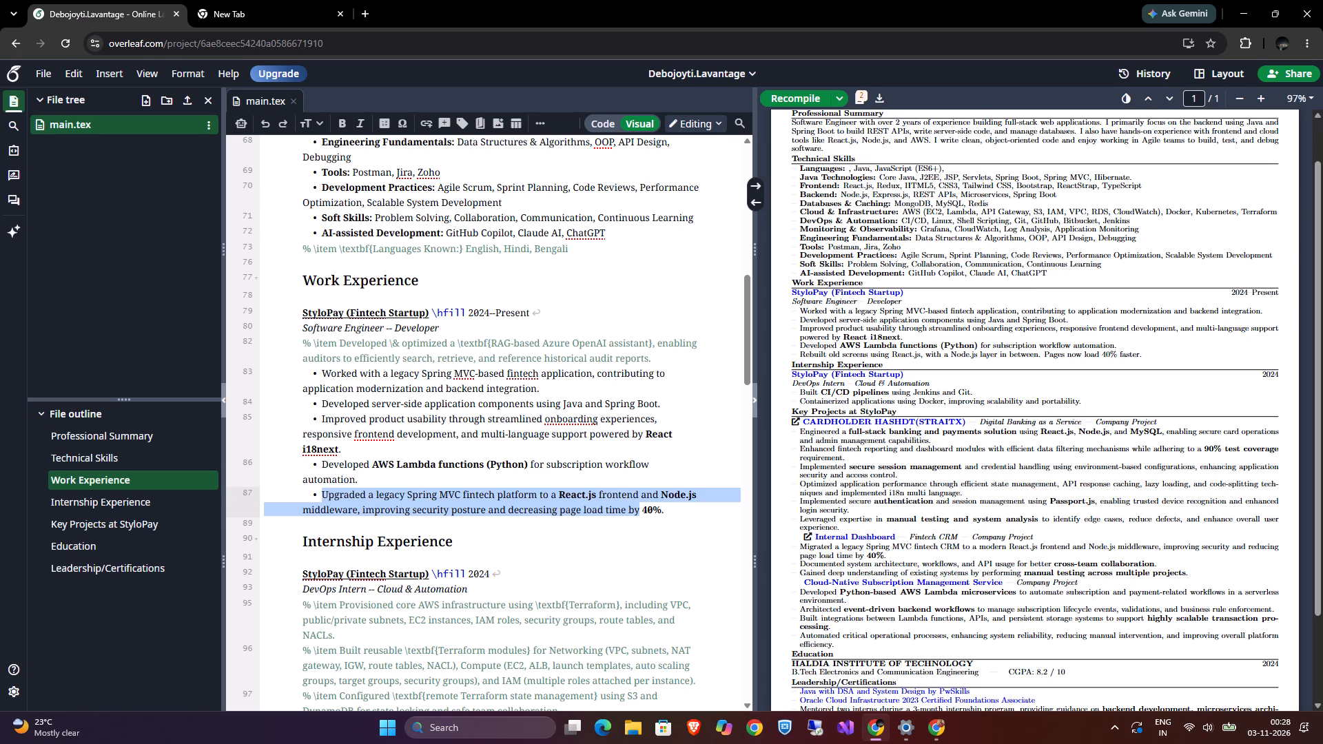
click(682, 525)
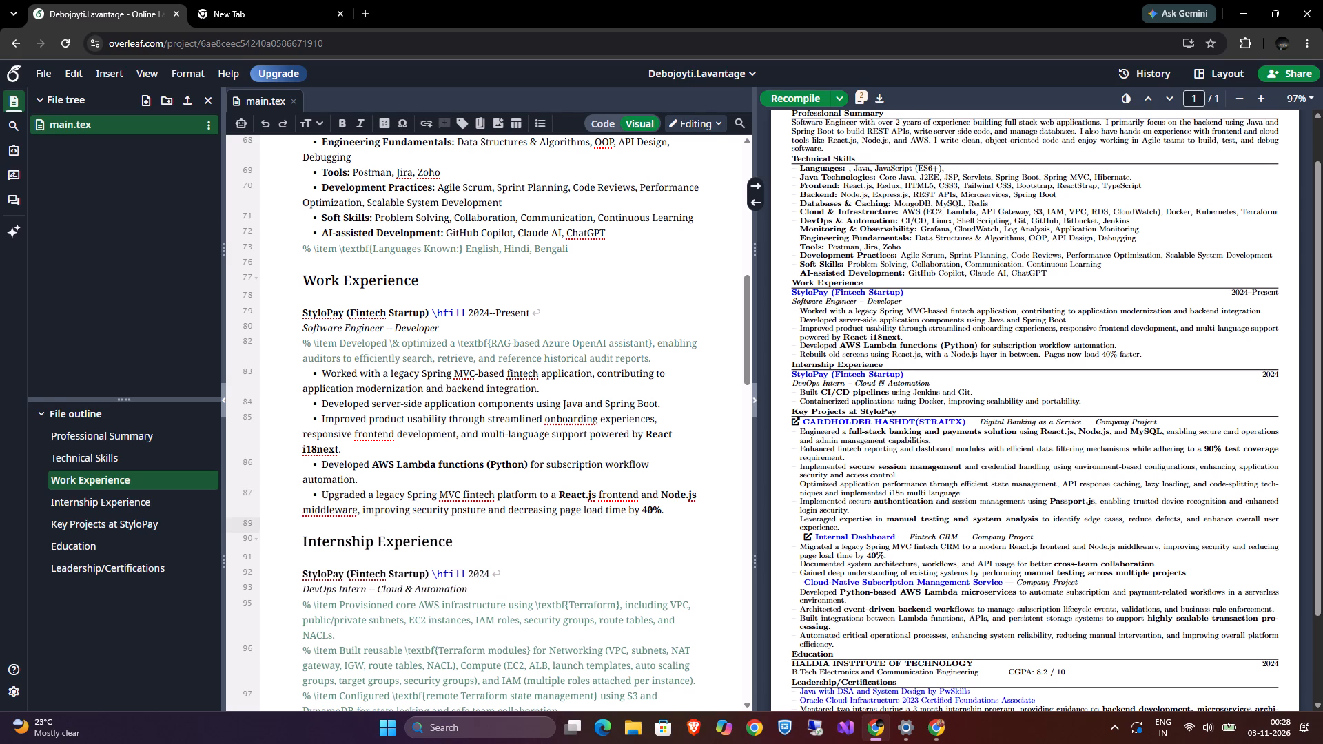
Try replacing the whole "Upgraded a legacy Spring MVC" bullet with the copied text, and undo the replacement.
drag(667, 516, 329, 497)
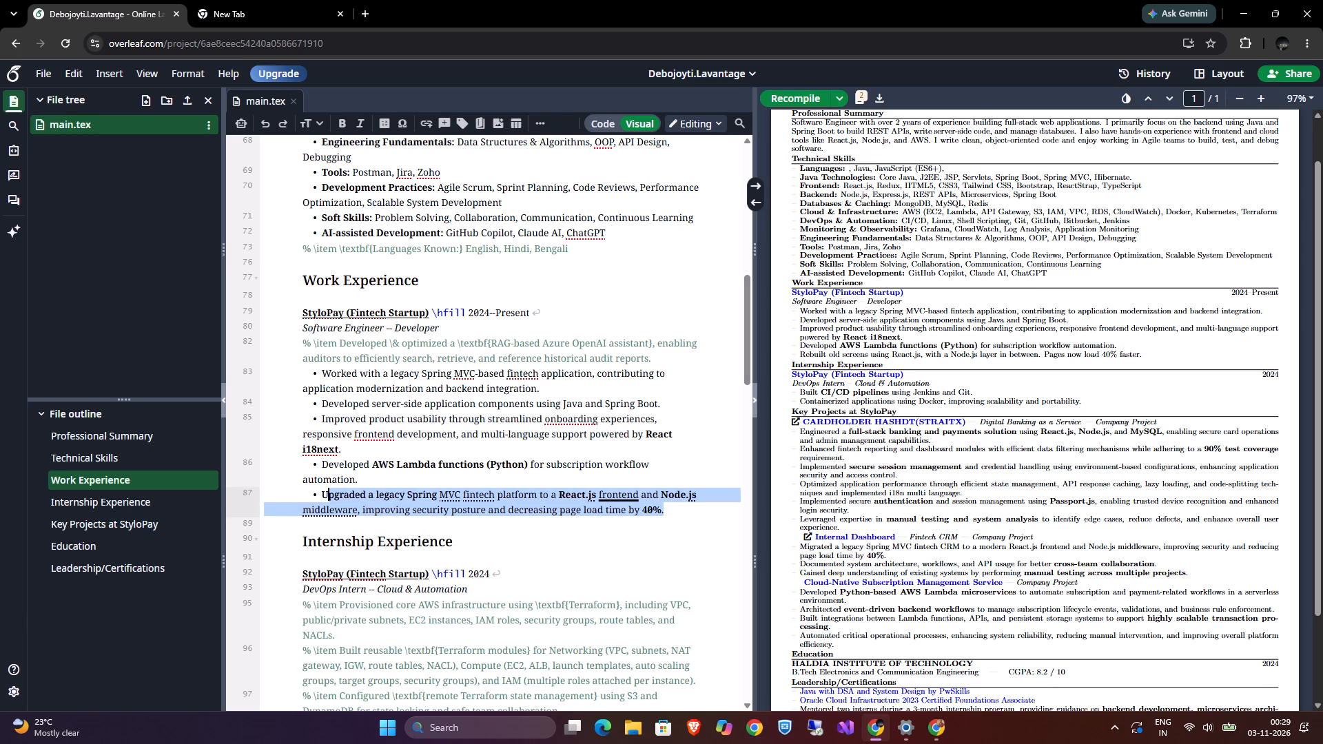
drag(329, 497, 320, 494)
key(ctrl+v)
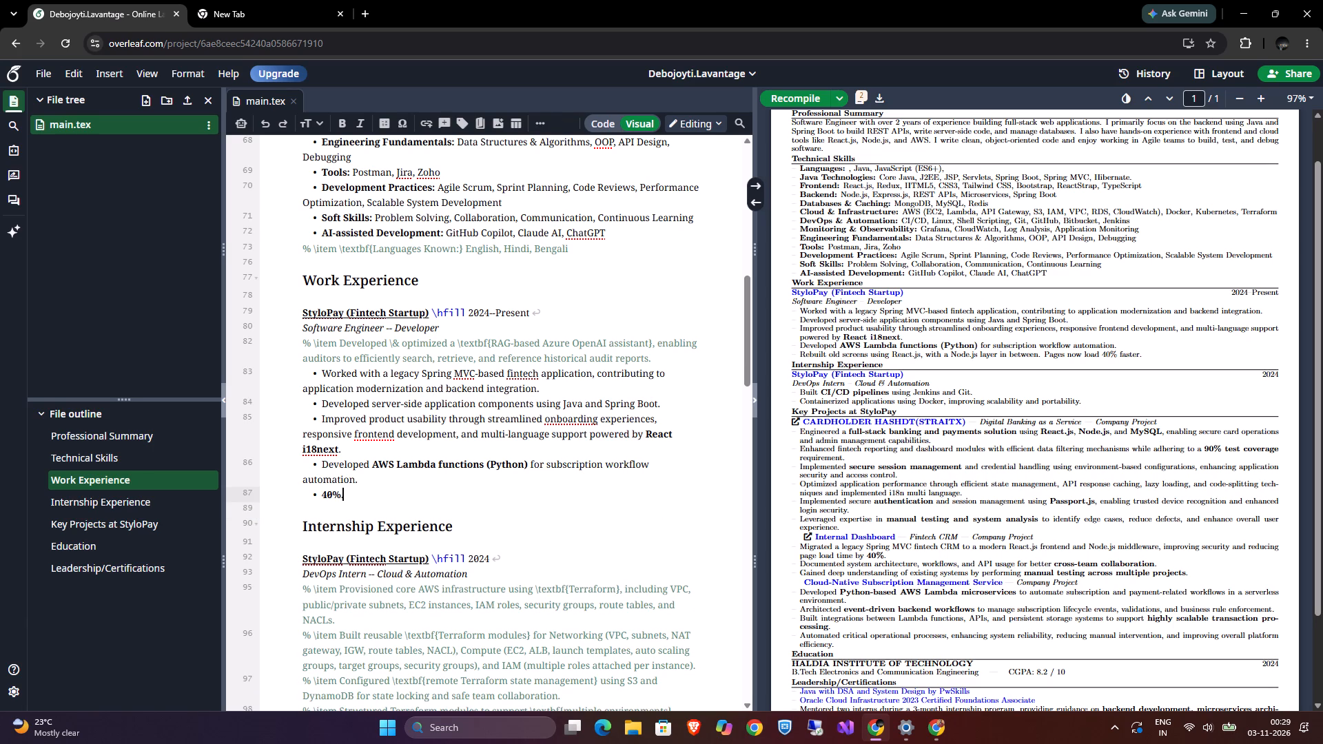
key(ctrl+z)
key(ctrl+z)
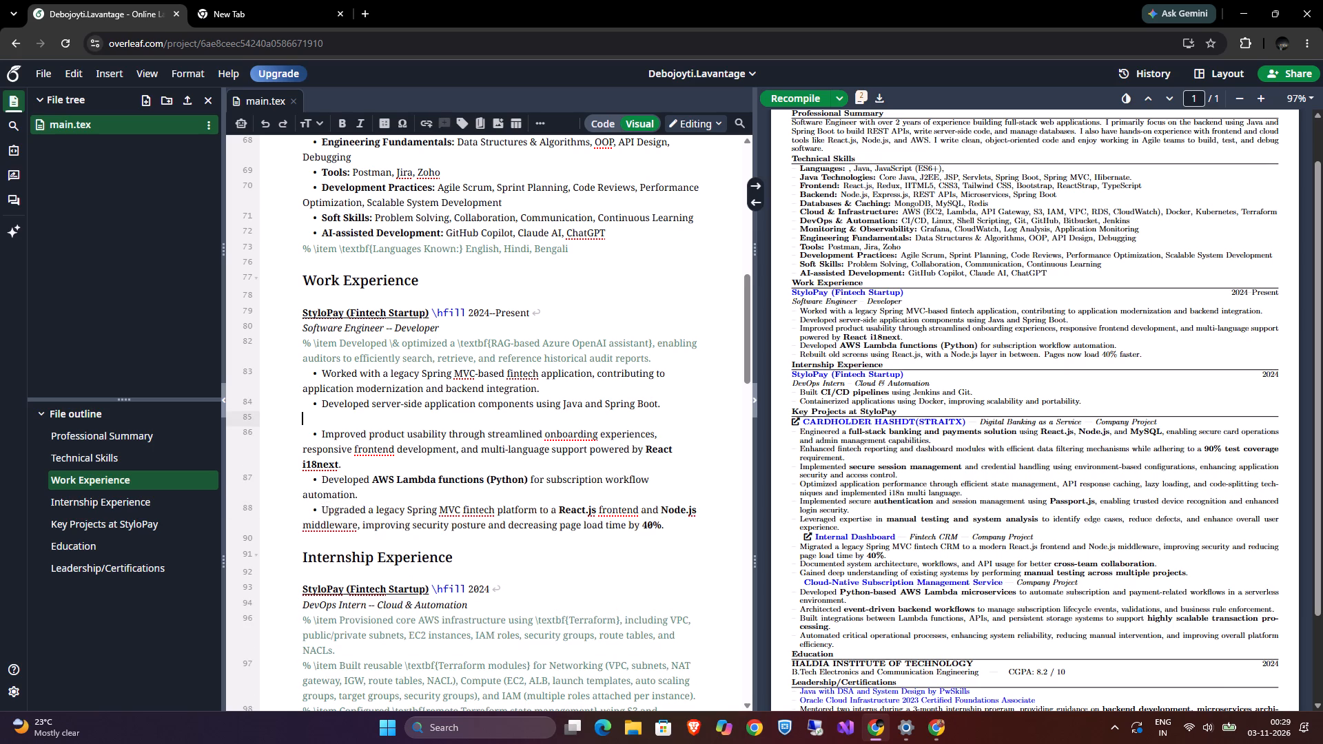
Delete the blank line between the "Java and Spring Boot" bullet and the "Improved product usability" bullet.
key(BackSpace)
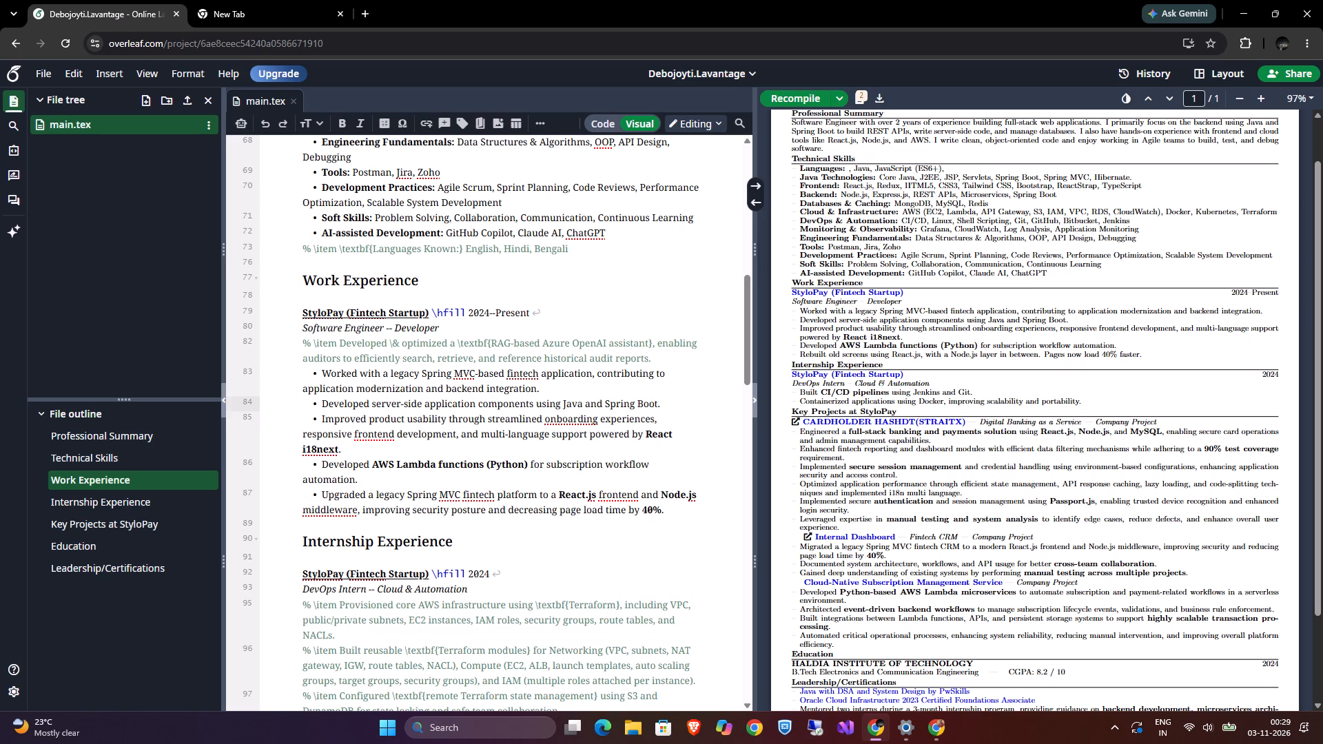
key(ctrl+z)
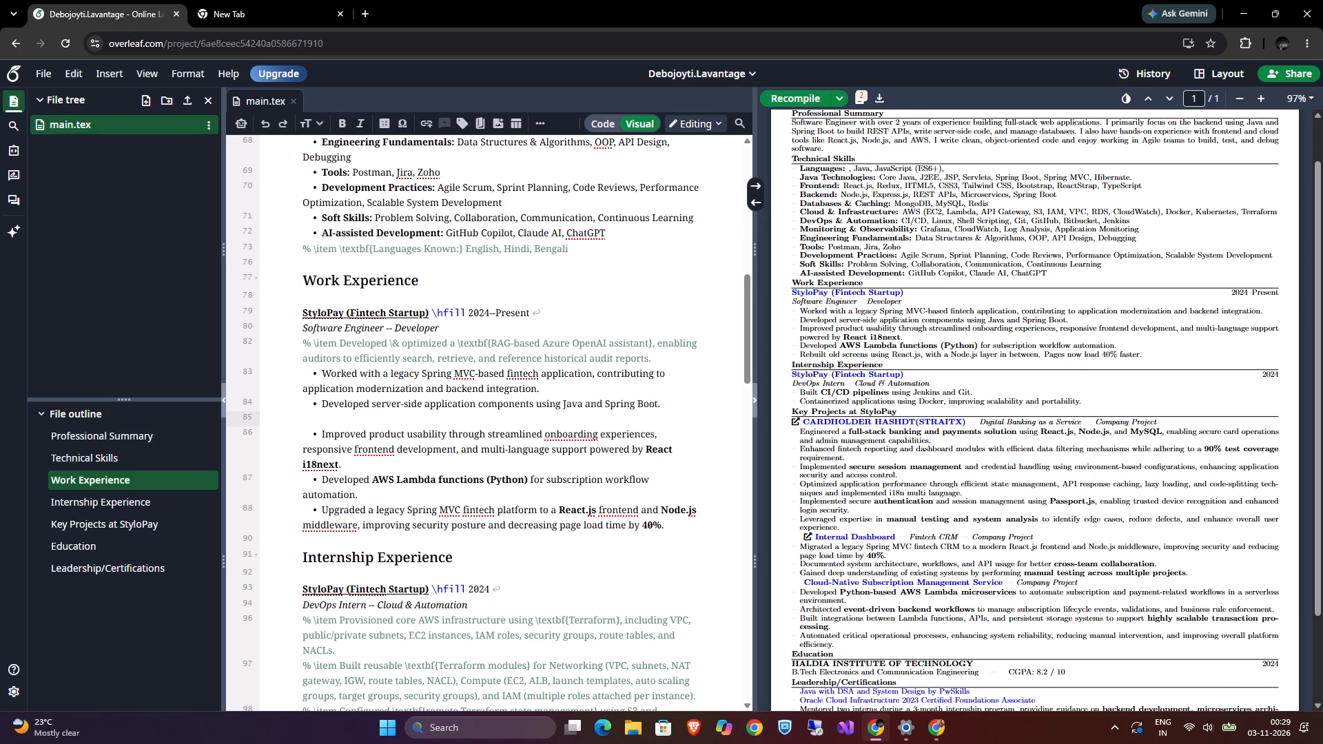
key(BackSpace)
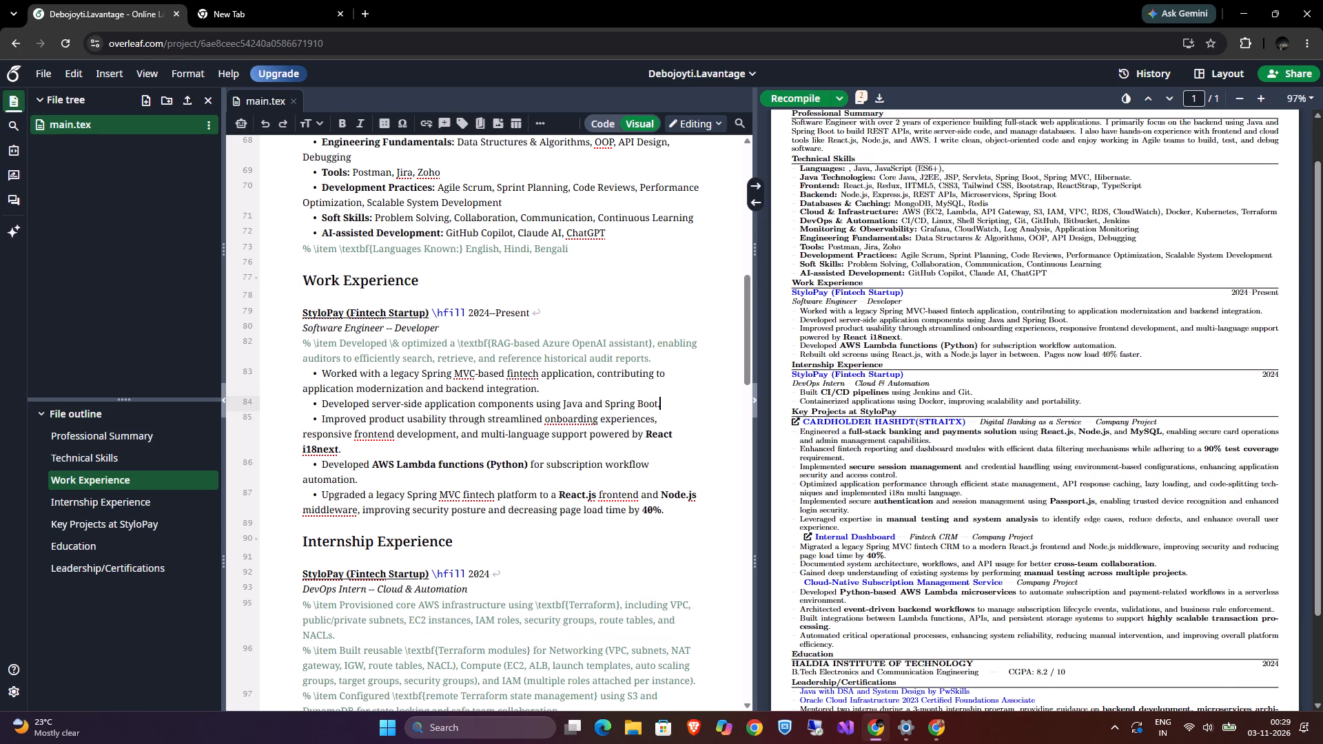
click(258, 0)
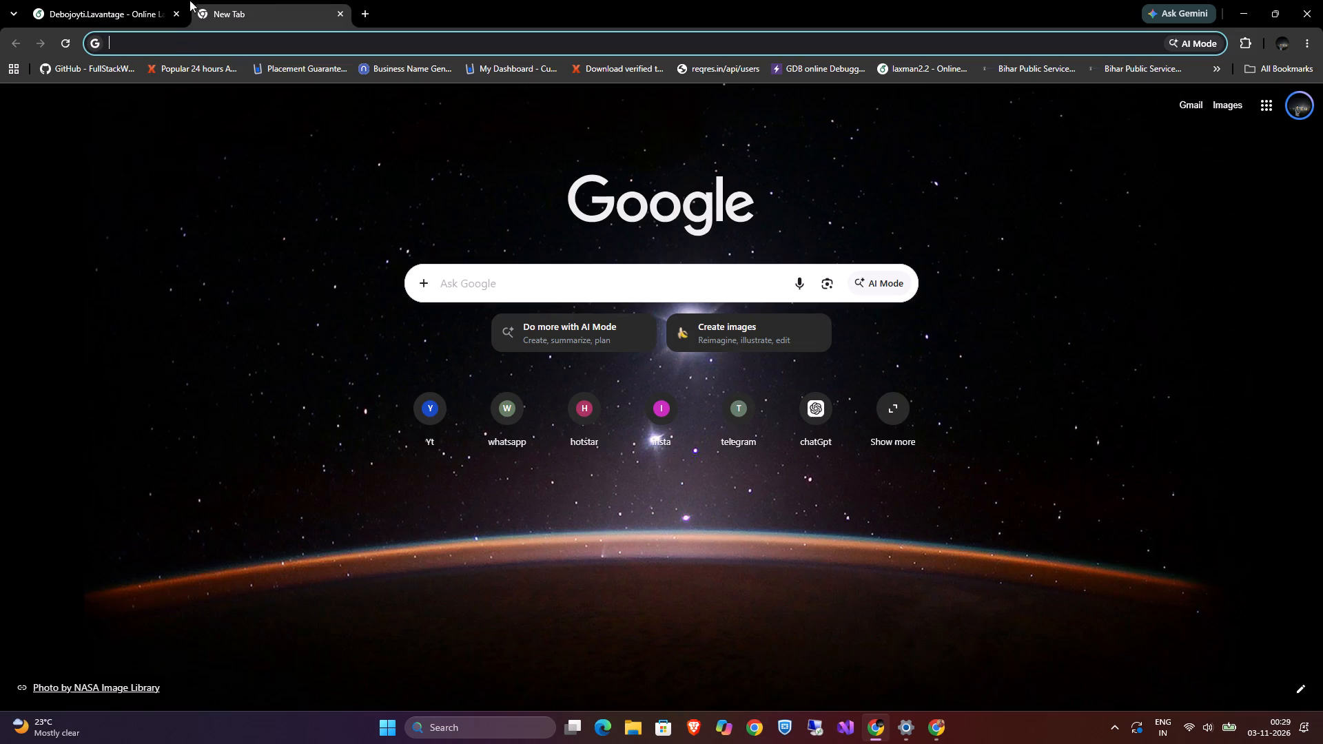
click(121, 0)
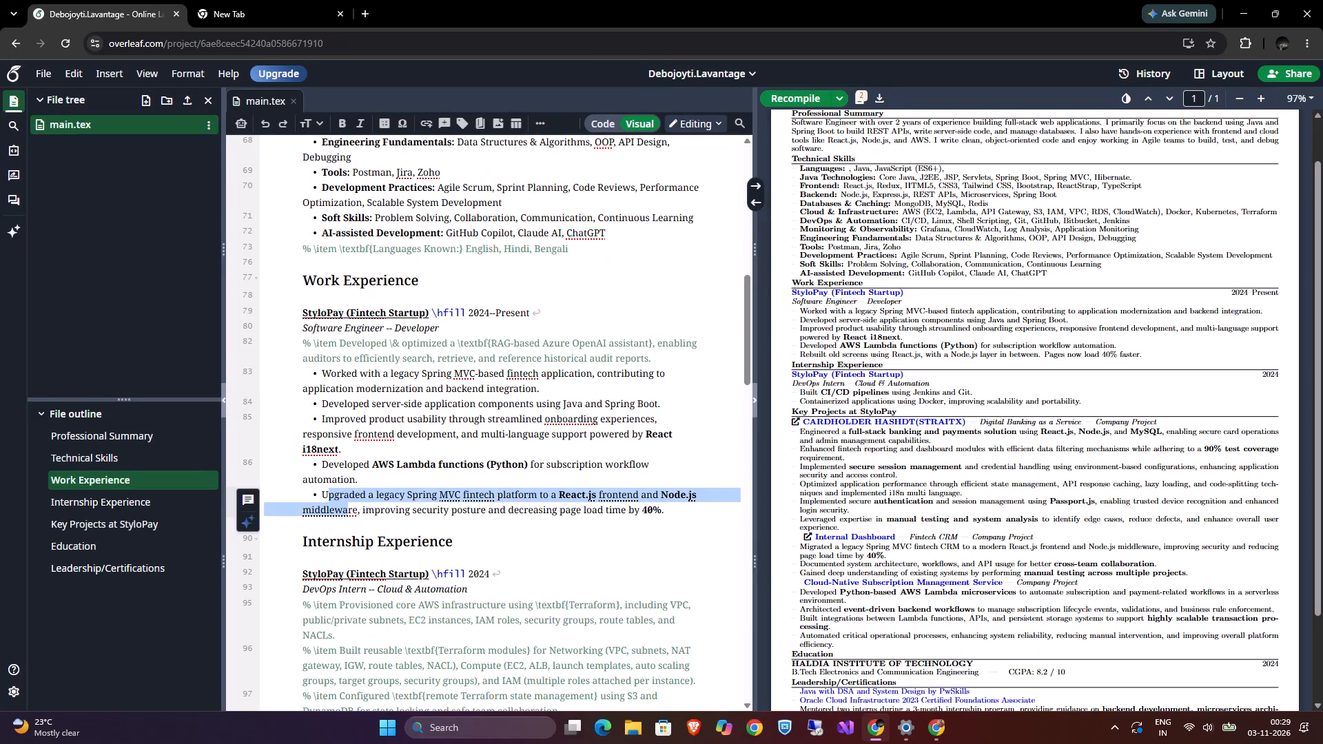
click(570, 510)
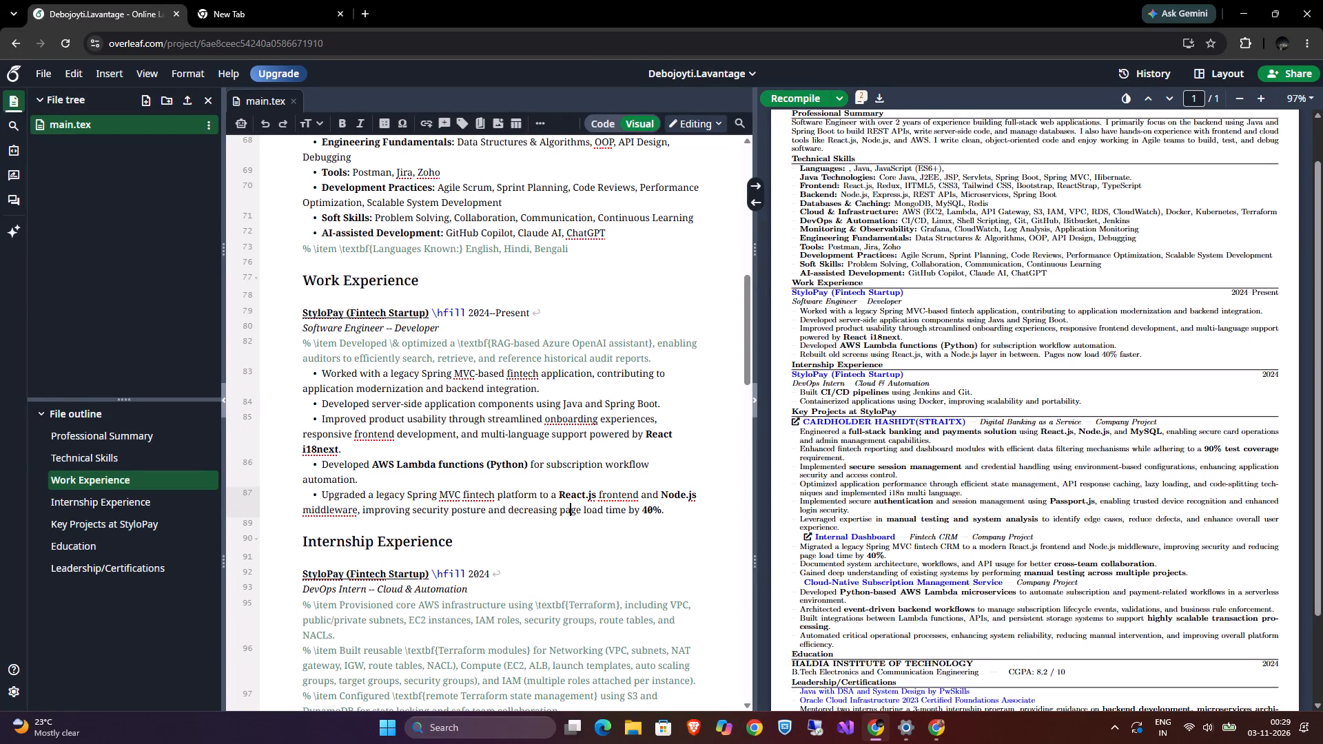
drag(322, 494, 686, 513)
key(ctrl+v)
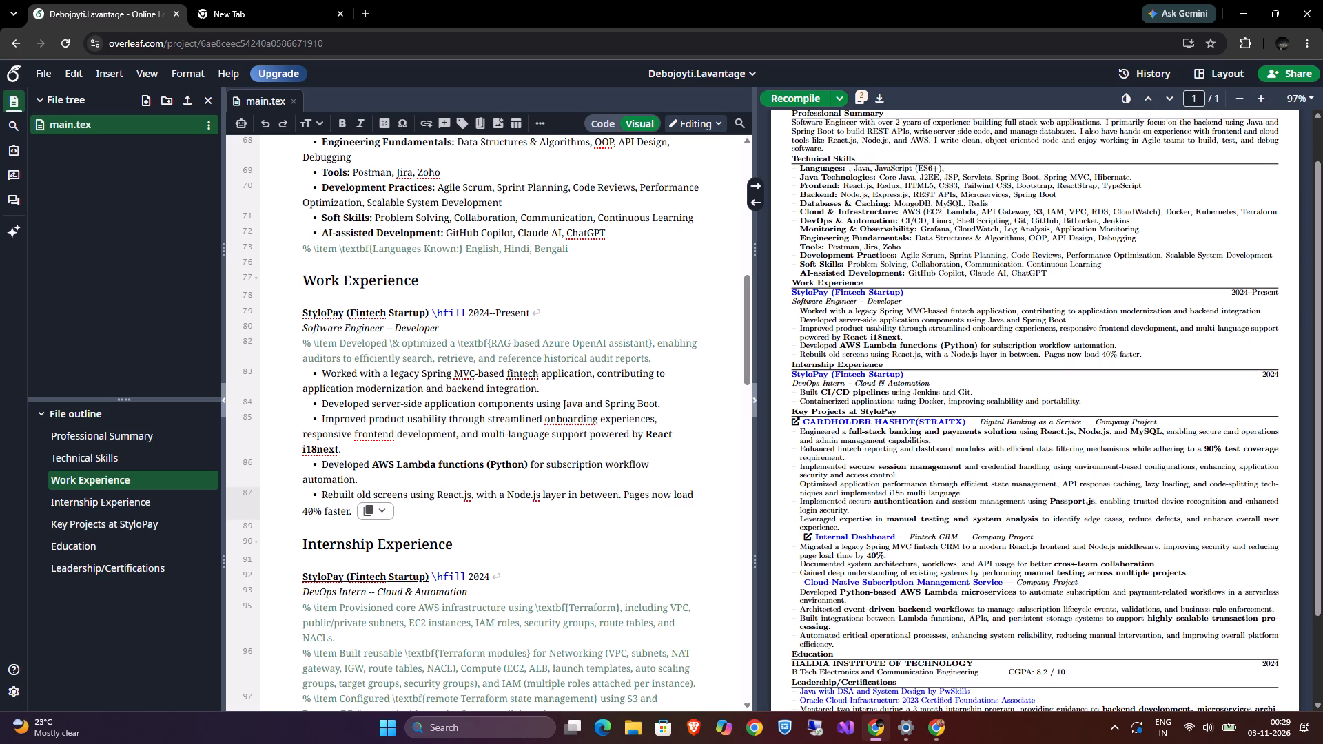
key(Right)
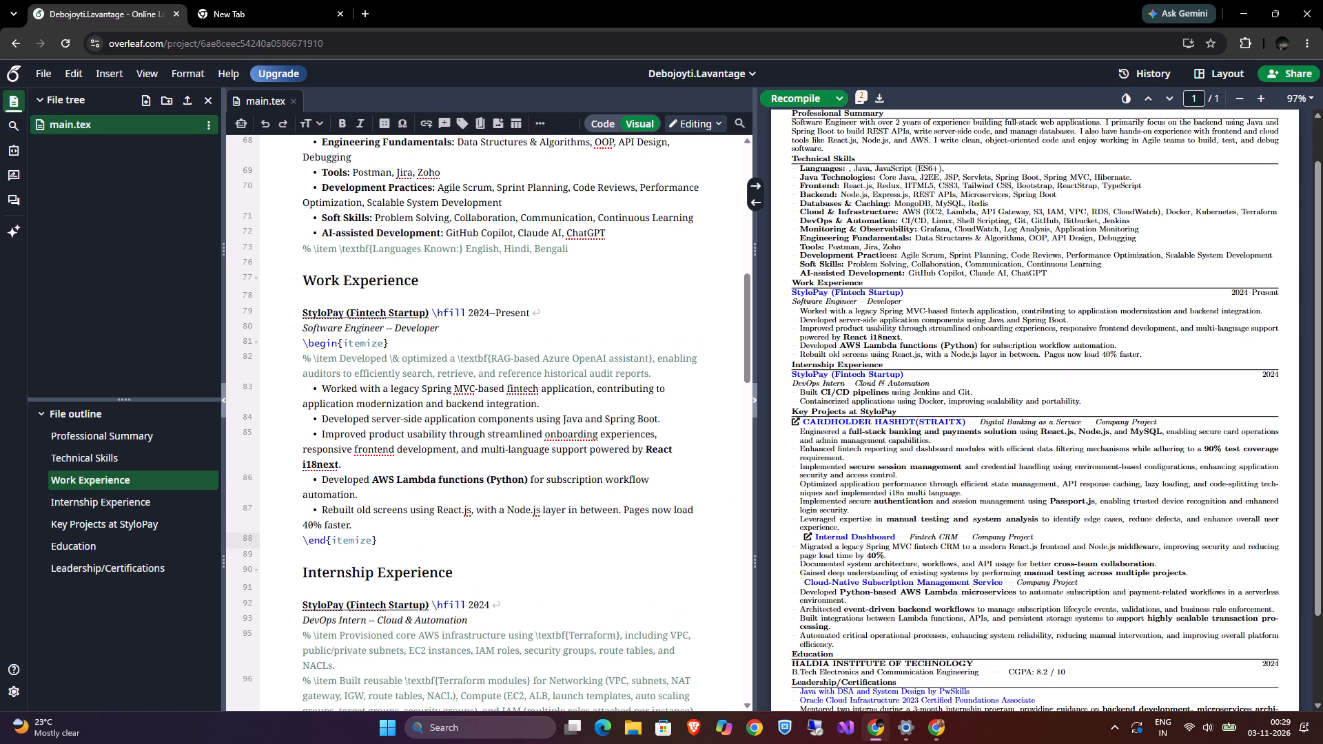
key(ctrl+z)
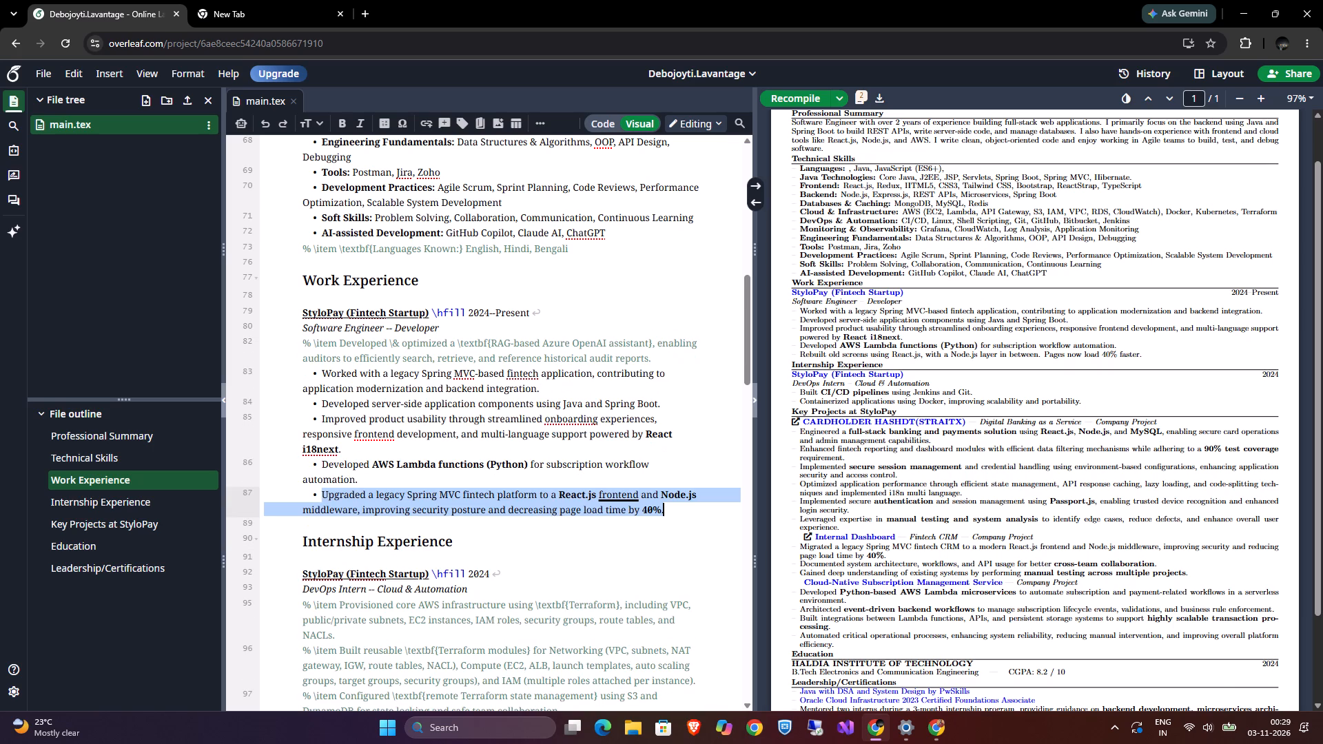
key(ctrl+v)
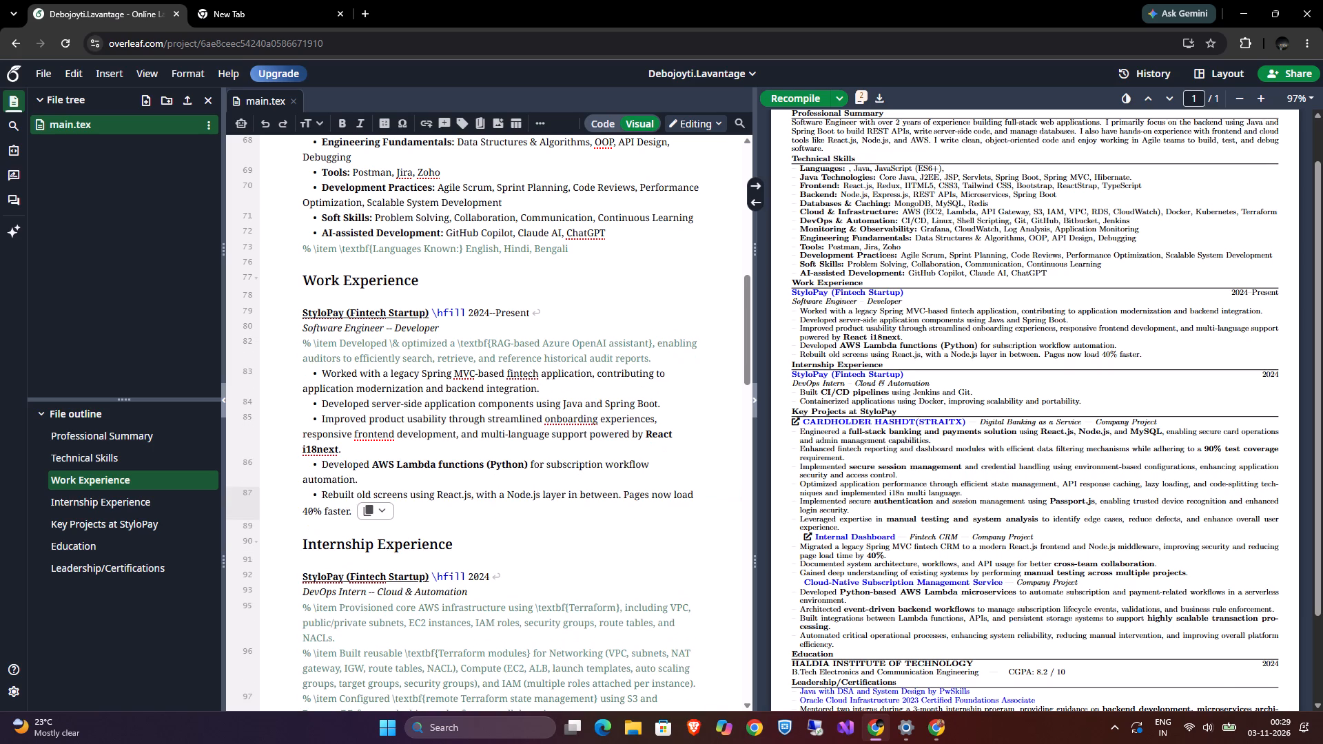
click(505, 515)
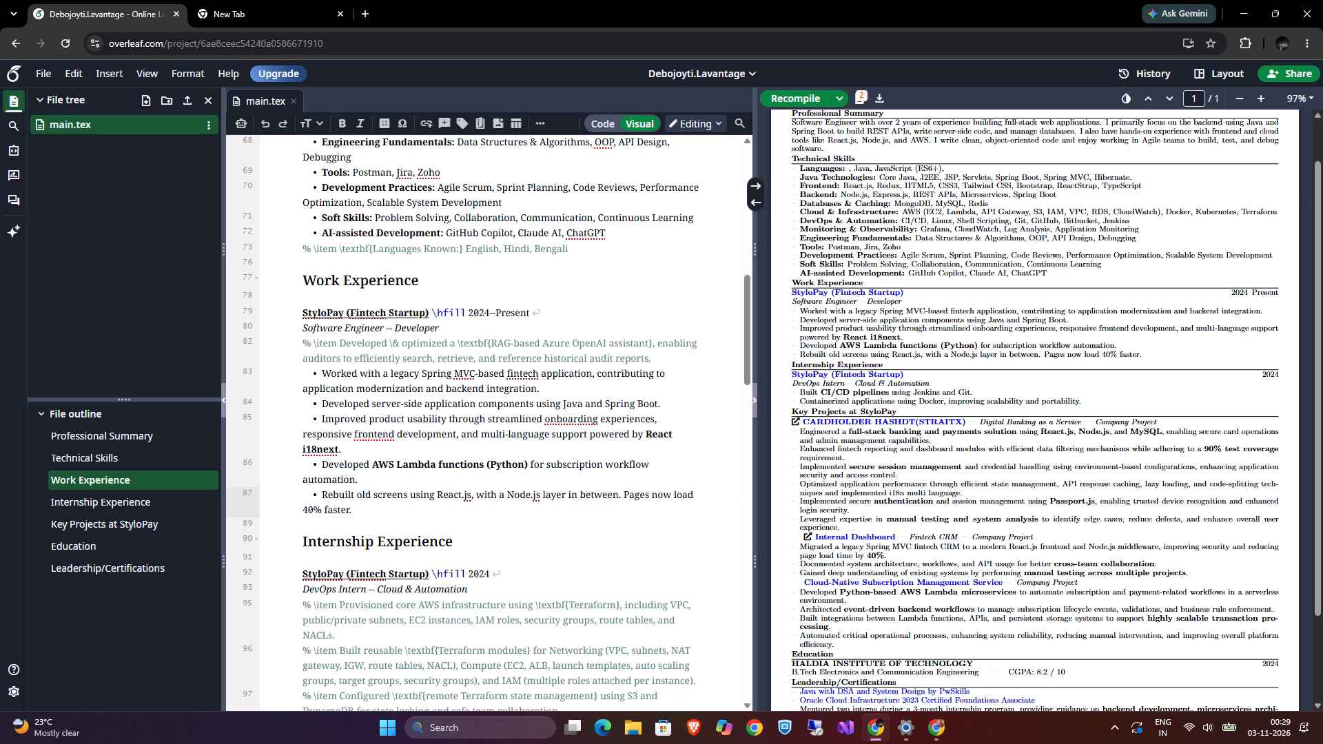
In the LaTeX source code, make the rebuilt-screens bullet's percentage bold by wrapping it as \textbf{40\%}.
click(609, 123)
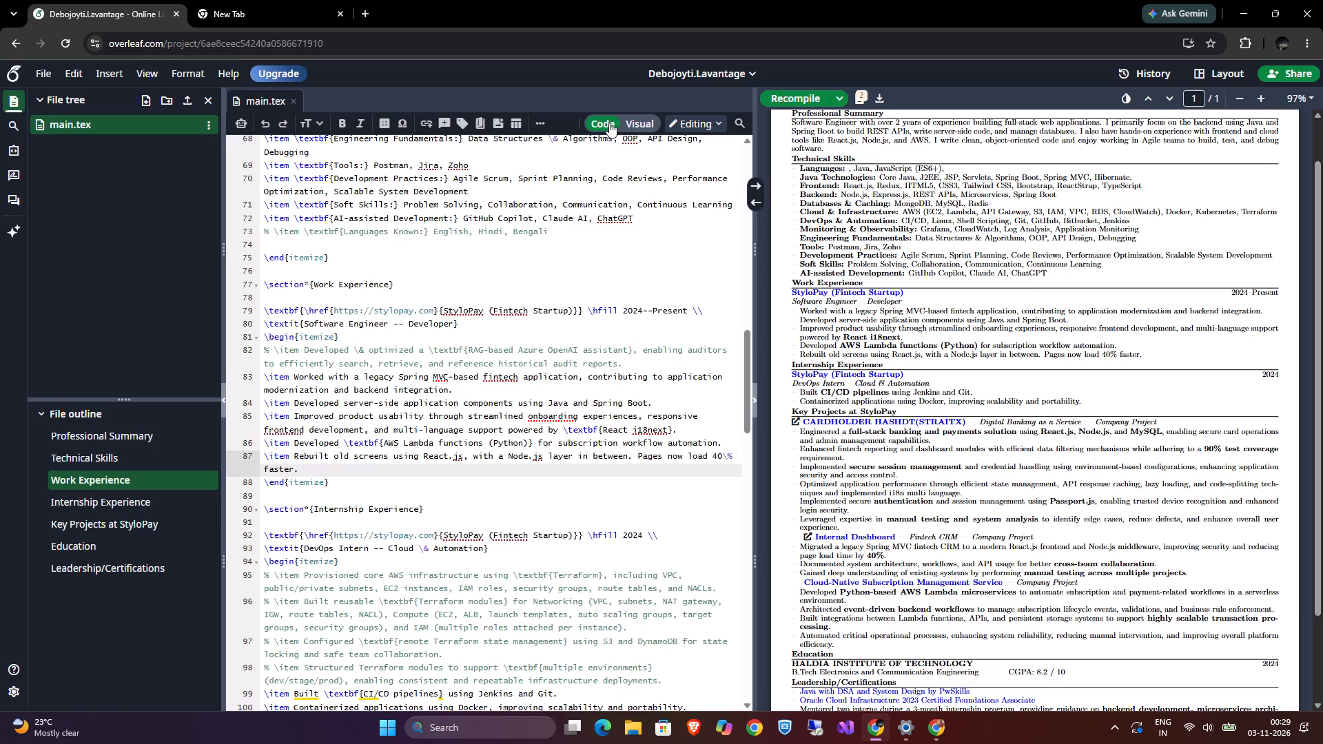
click(711, 459)
text(te)
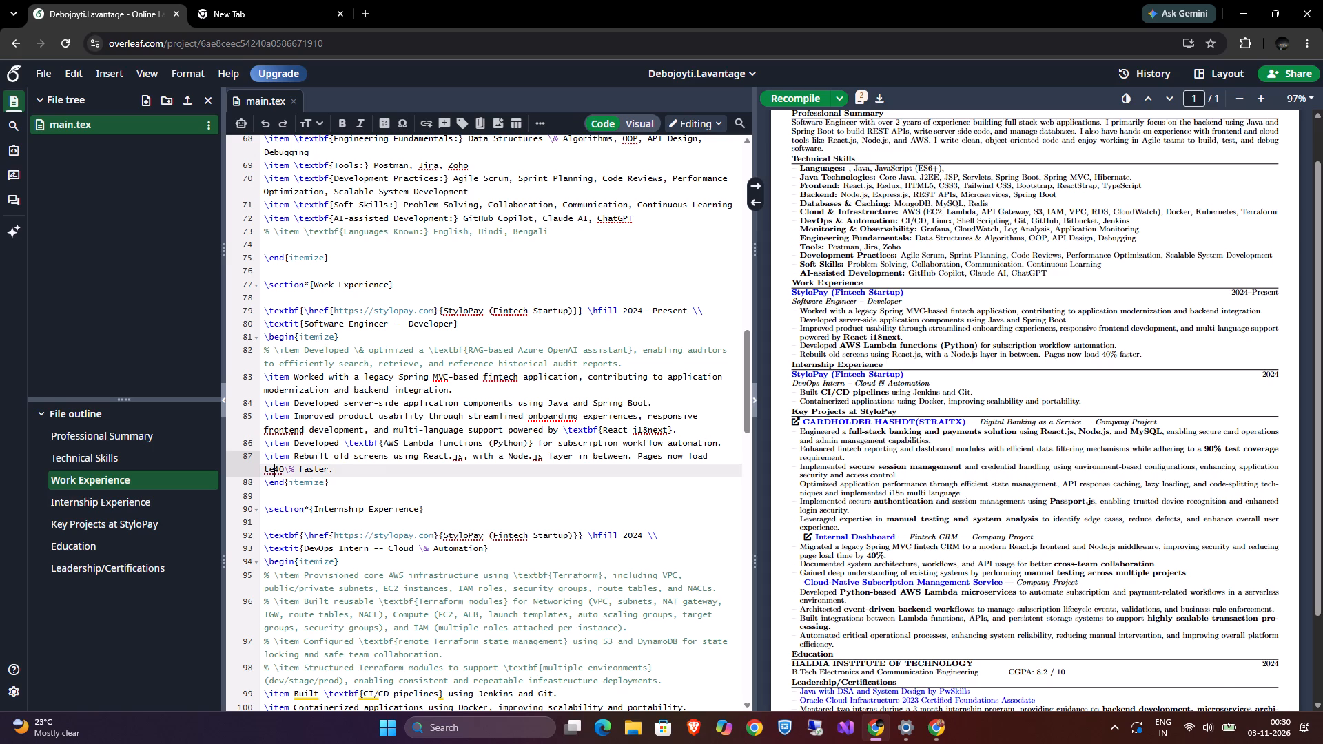
text(xt)
text(bf)
key(backslash)
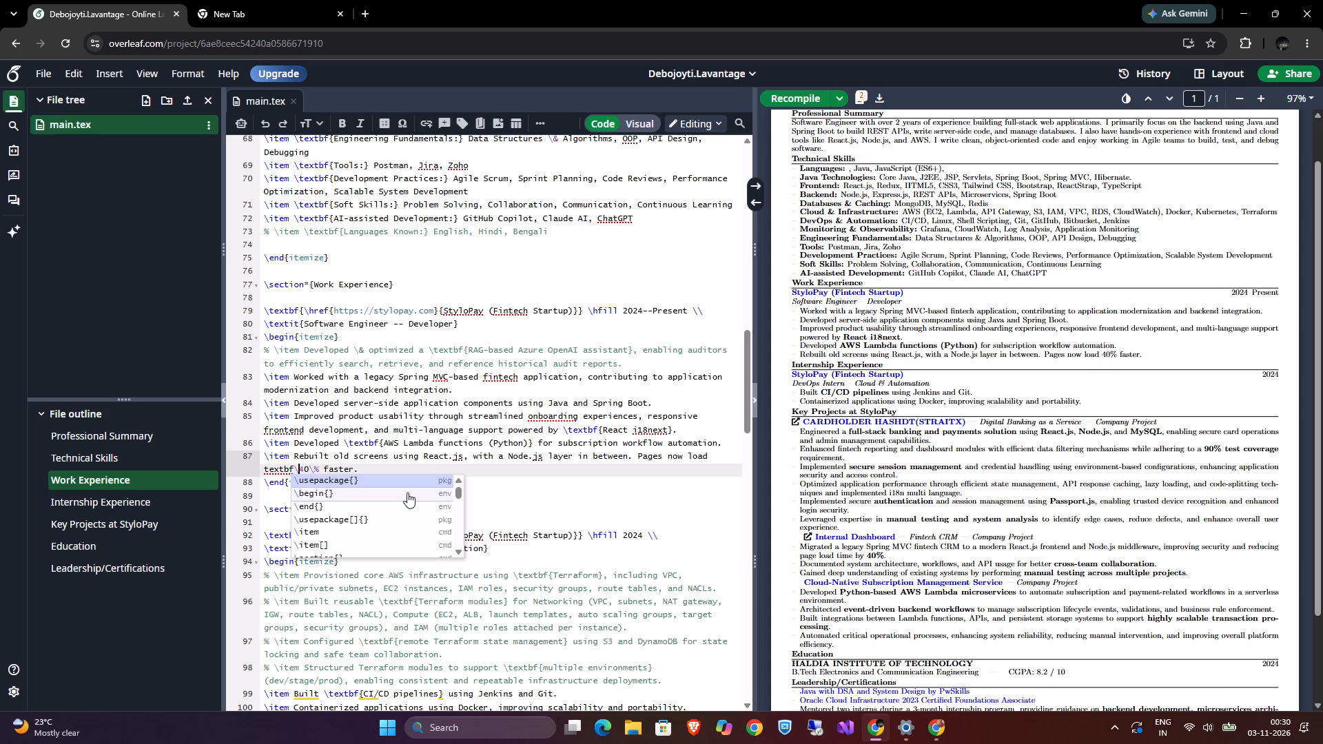
key(BackSpace)
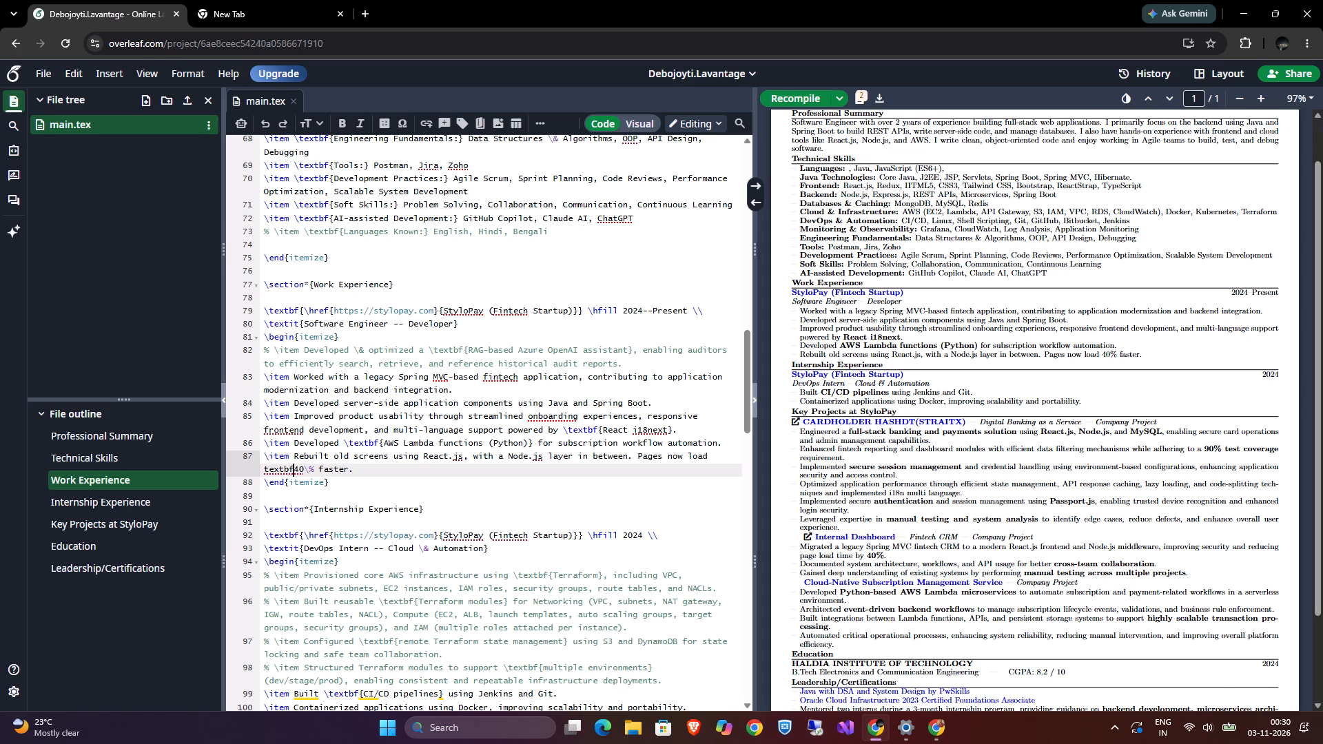
click(263, 470)
key(backslash)
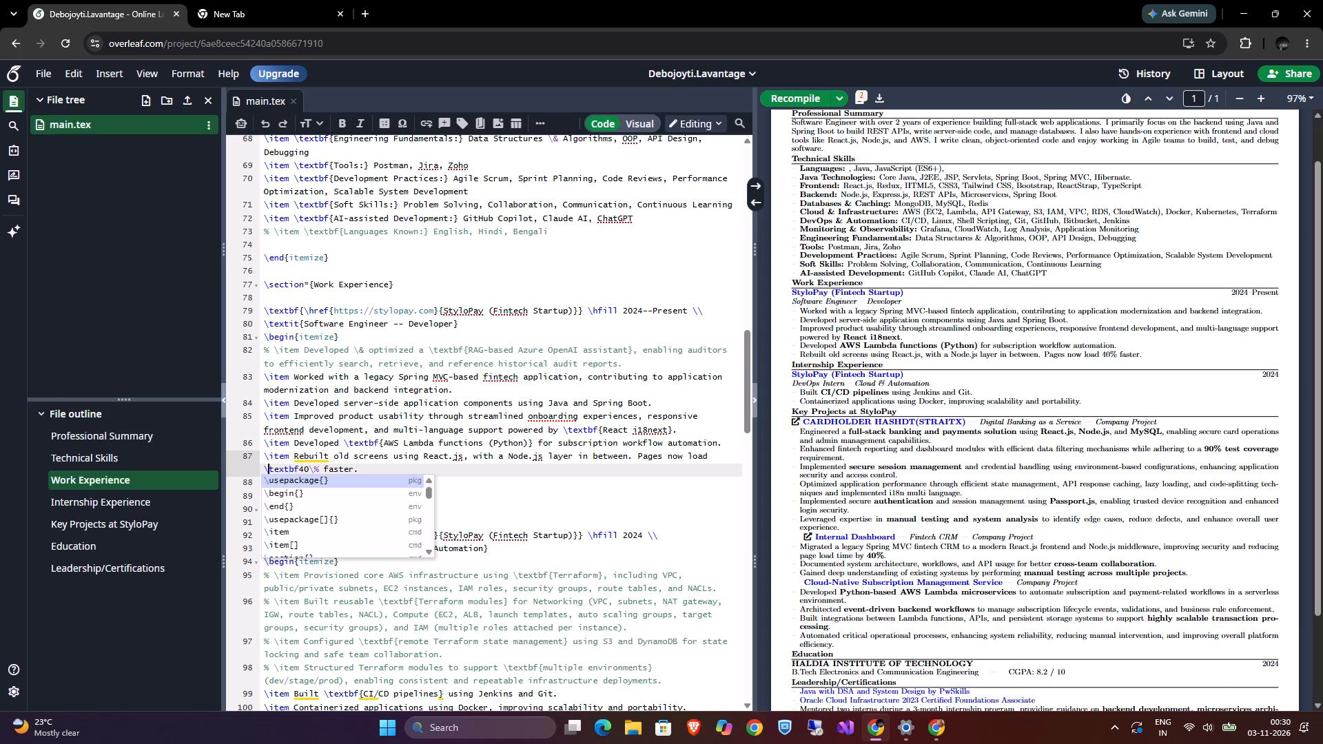
click(299, 466)
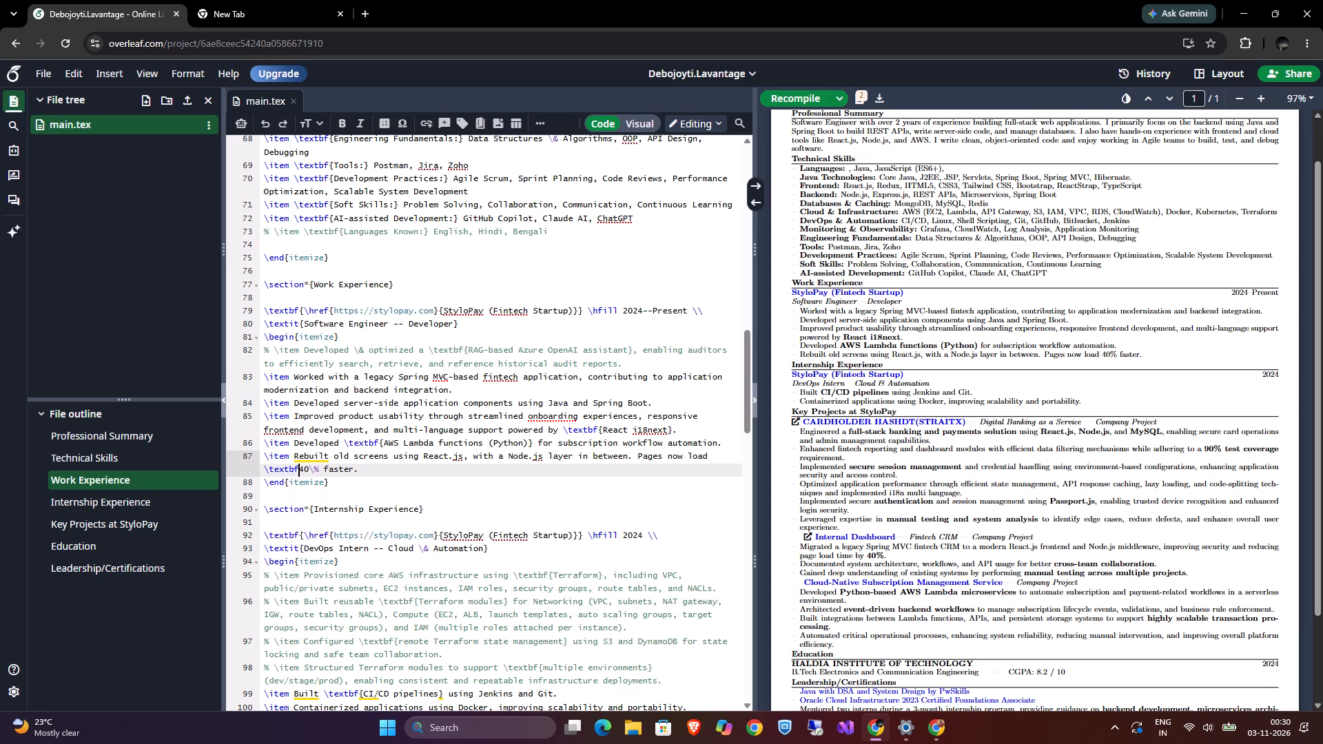
key(shift+braceleft)
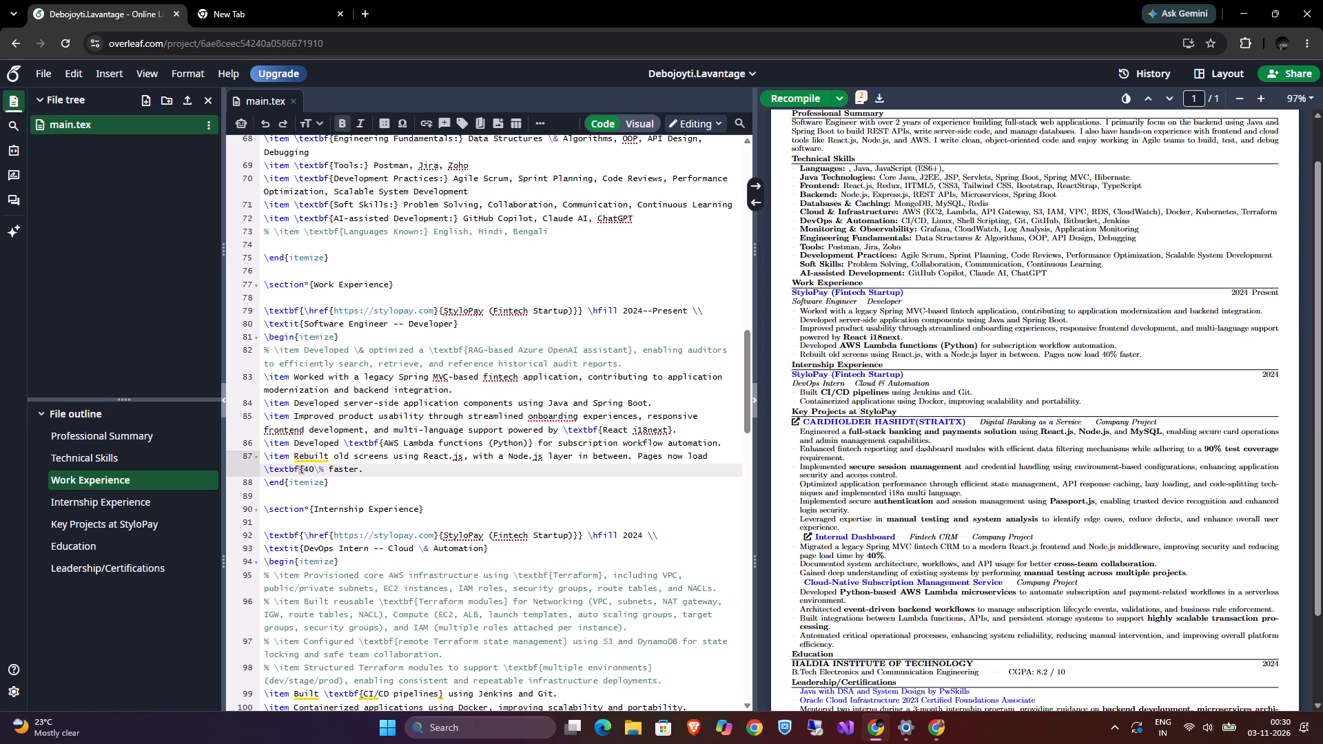
click(326, 471)
key(shift+braceright)
click(422, 455)
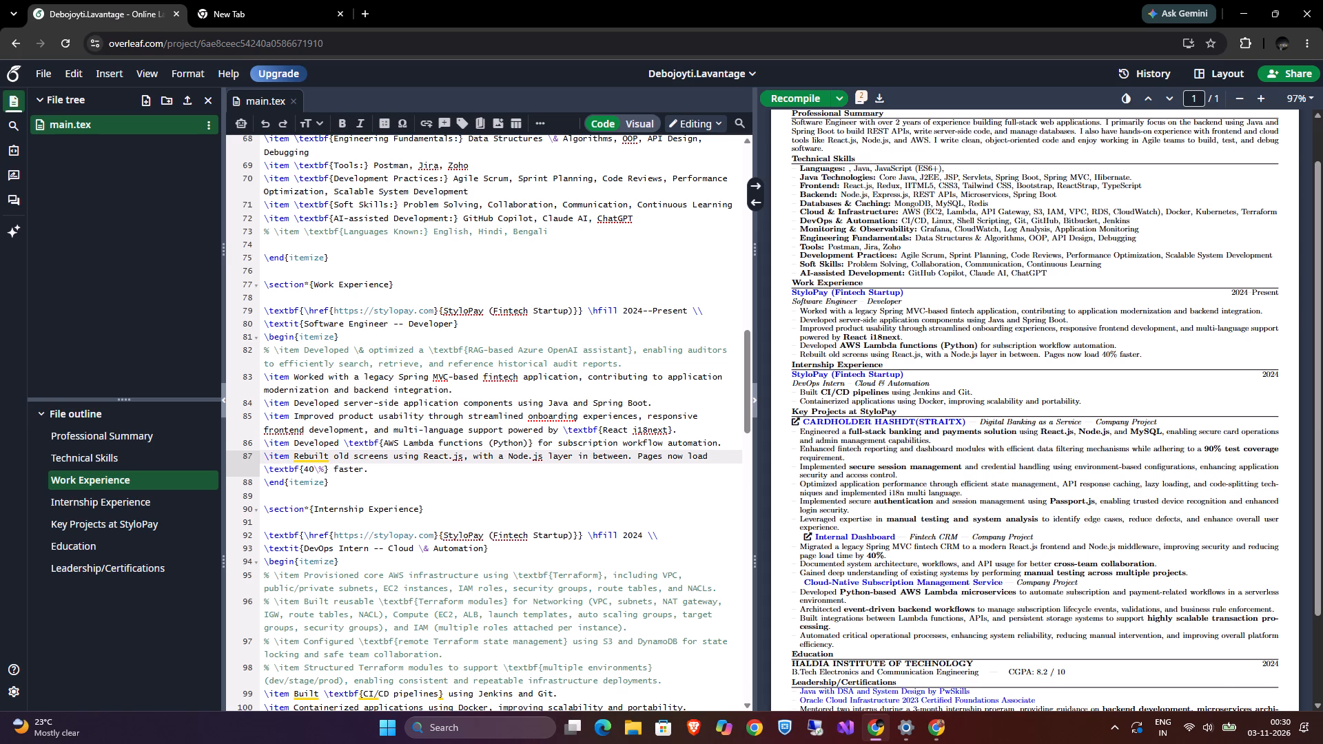
In the rebuilt-screens bullet of the StyloPay experience, make React.js bold by wrapping it as \textbf{React.js}.
key(backslash)
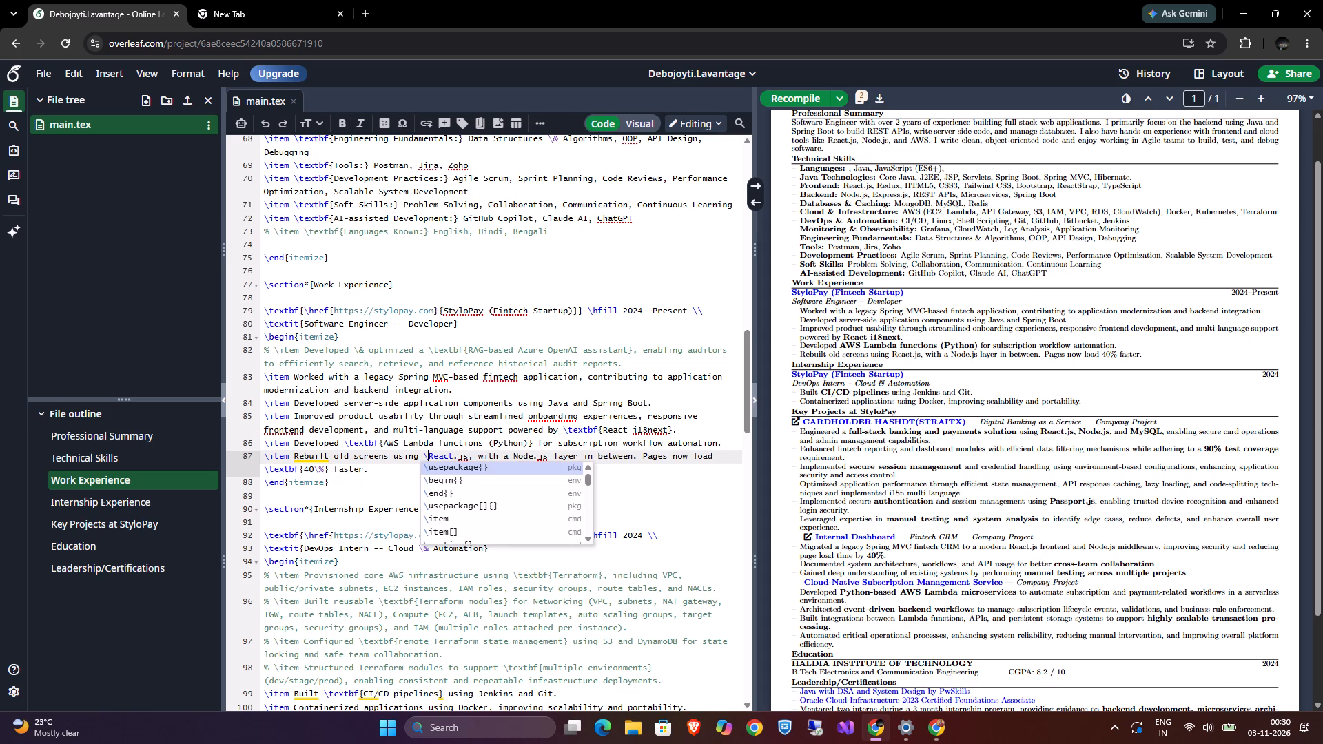
text(tes)
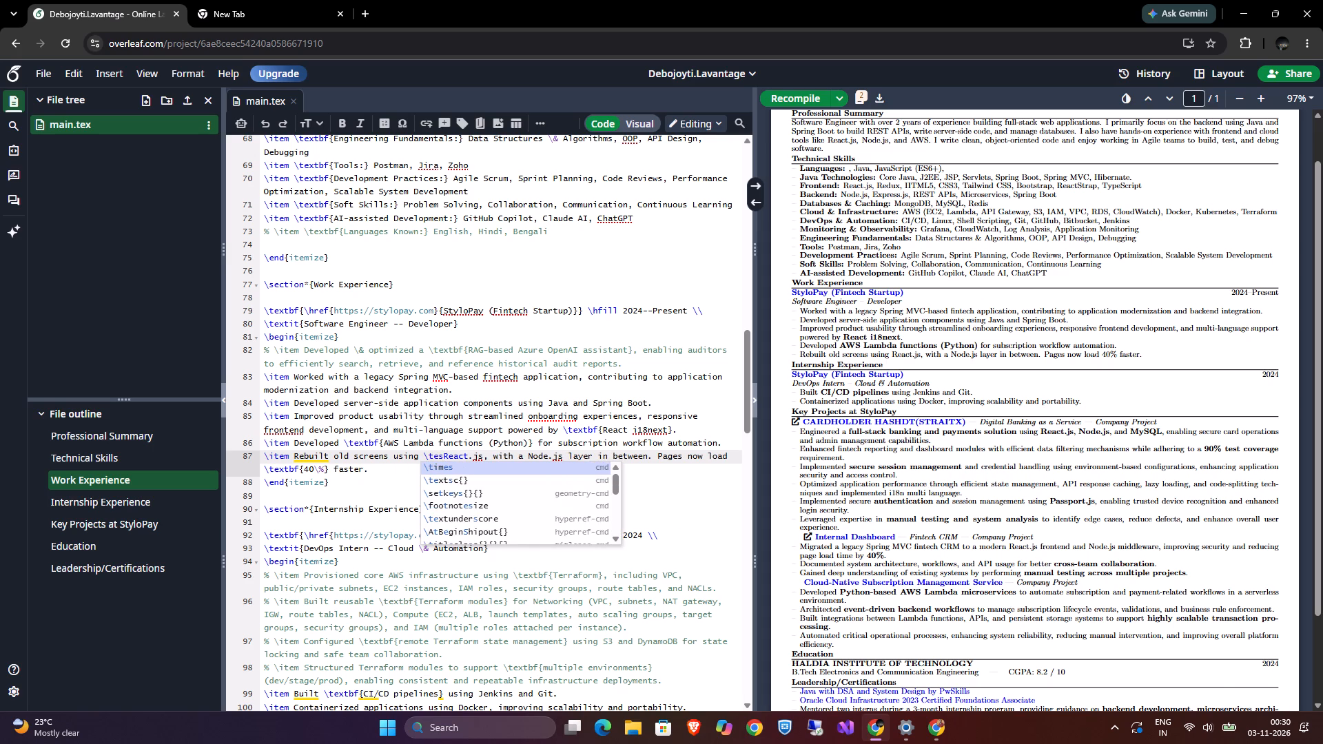
key(BackSpace)
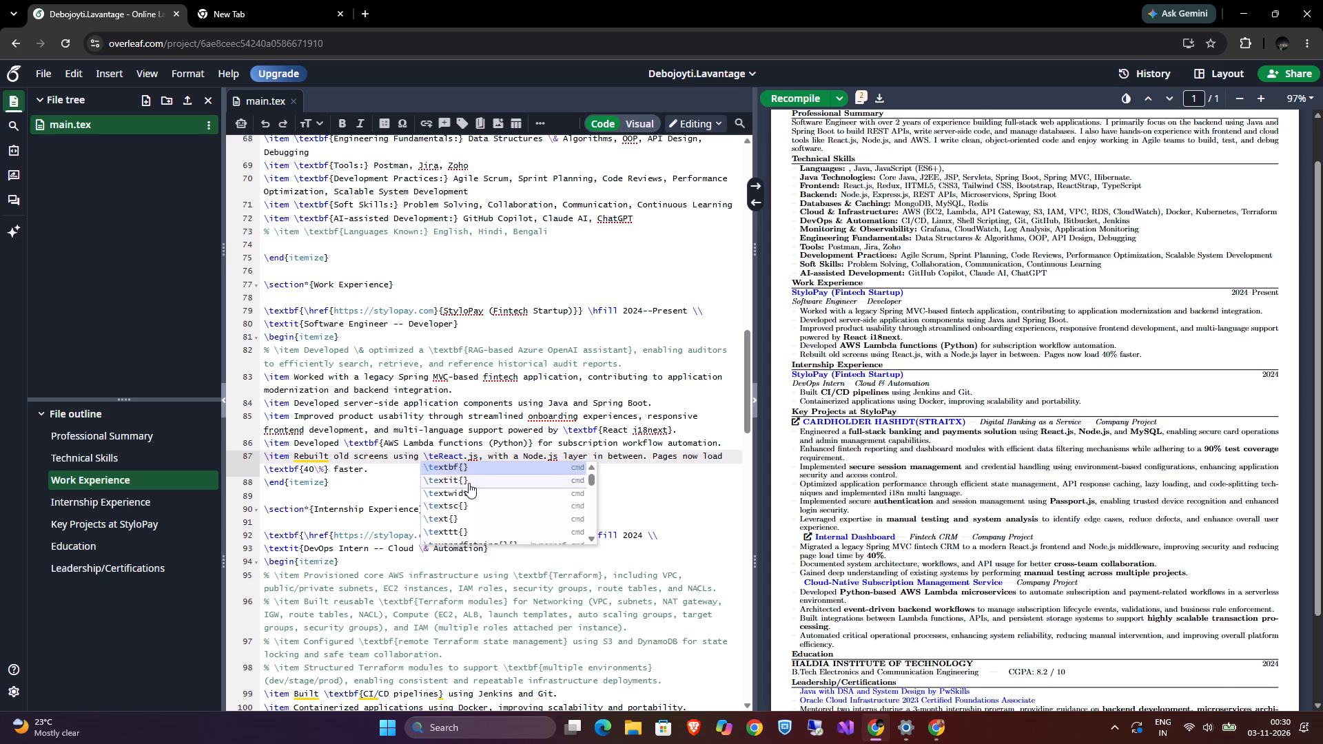
click(464, 472)
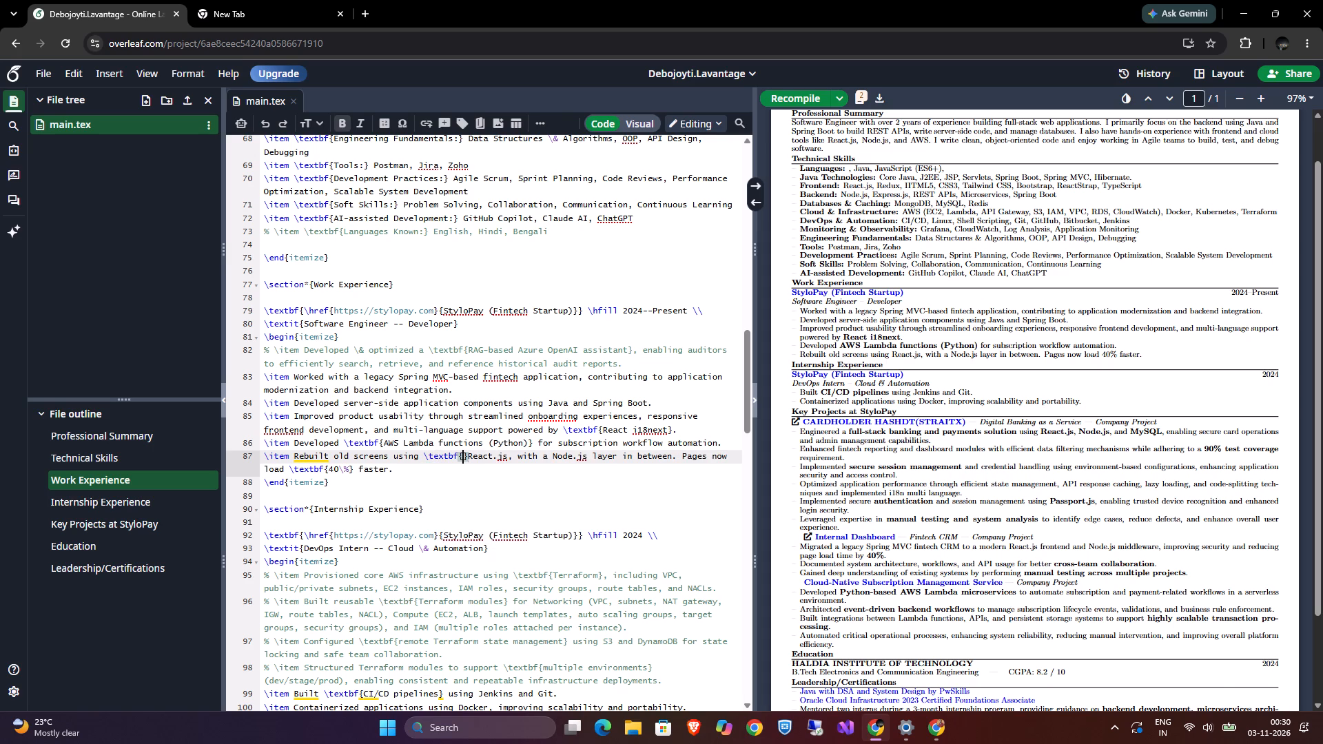
key(Right)
key(BackSpace)
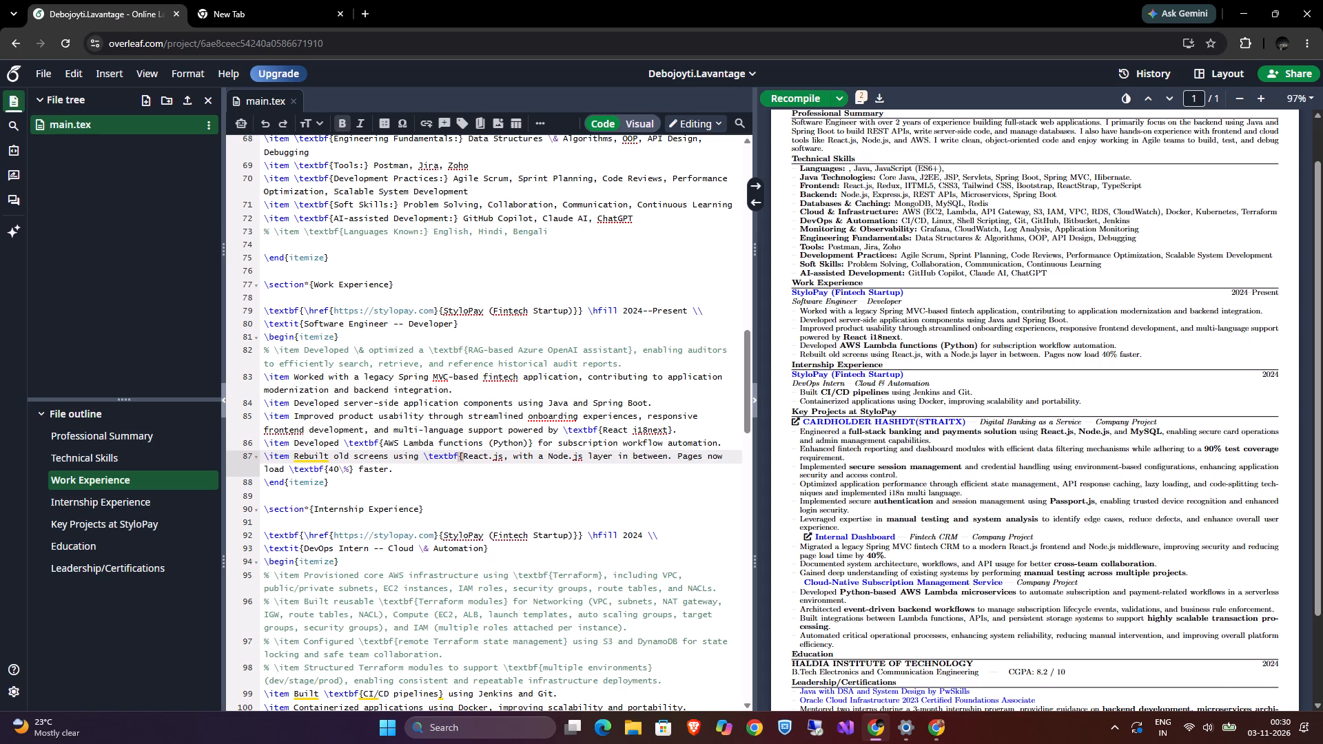
click(506, 455)
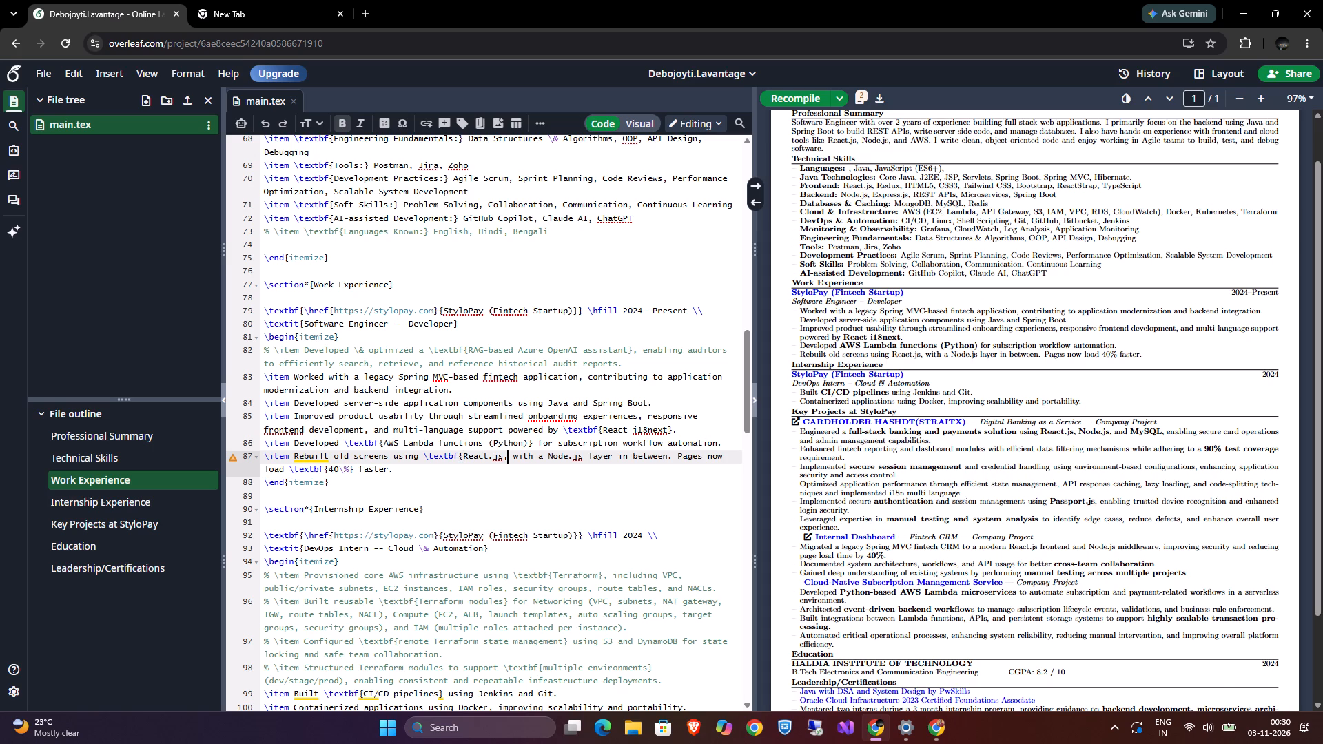
click(502, 457)
key(shift+braceright)
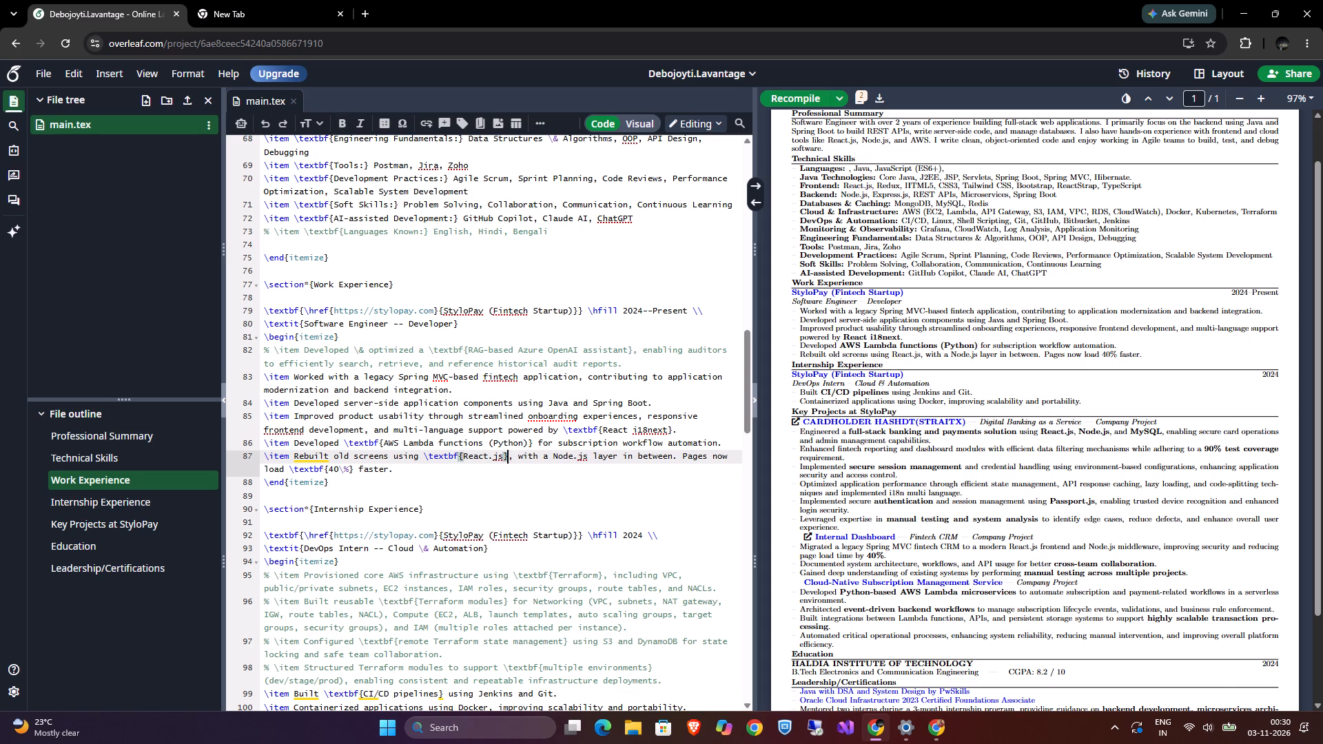
In the same bullet, make Node.js bold by wrapping it as \textbf{Node.js}, and recompile the resume.
click(551, 456)
text(test)
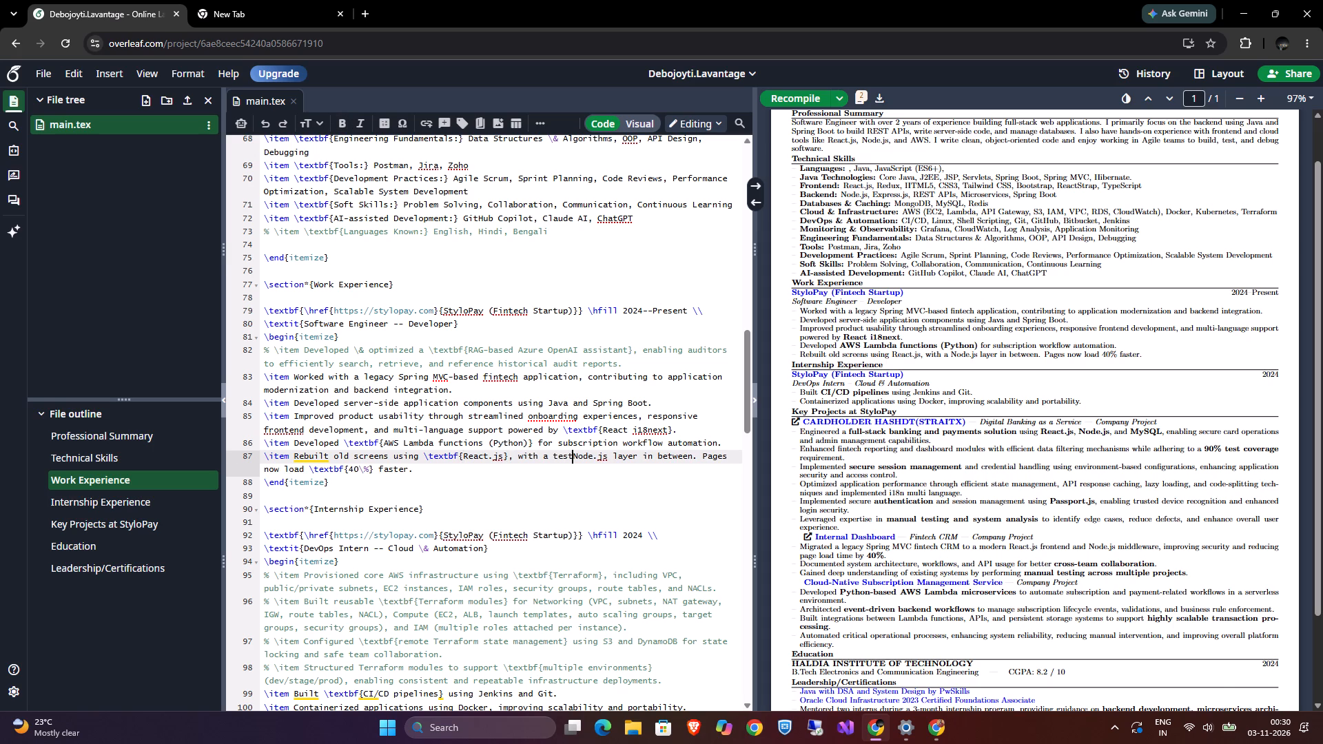
key(BackSpace)
key(BackSpace)
key(BackSpace)
key(BackSpace)
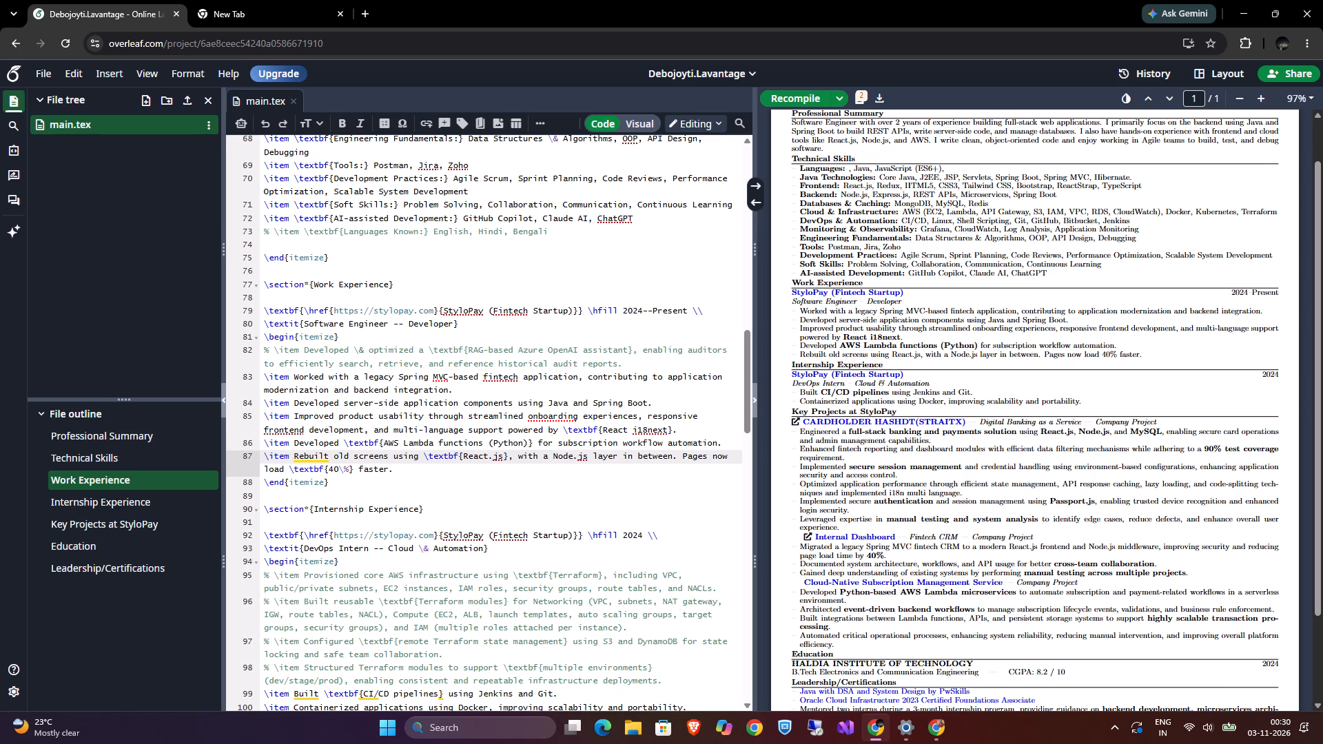
key(backslash)
text(test)
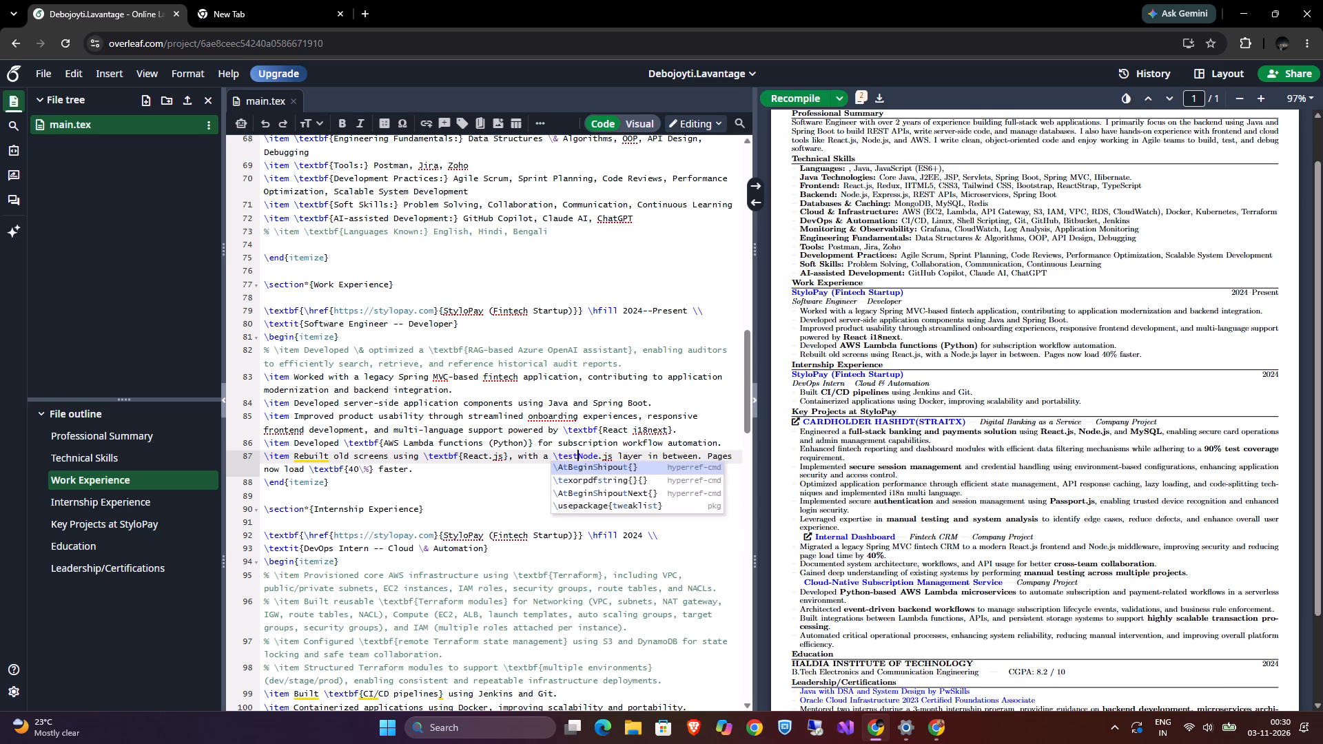
key(BackSpace)
key(BackSpace)
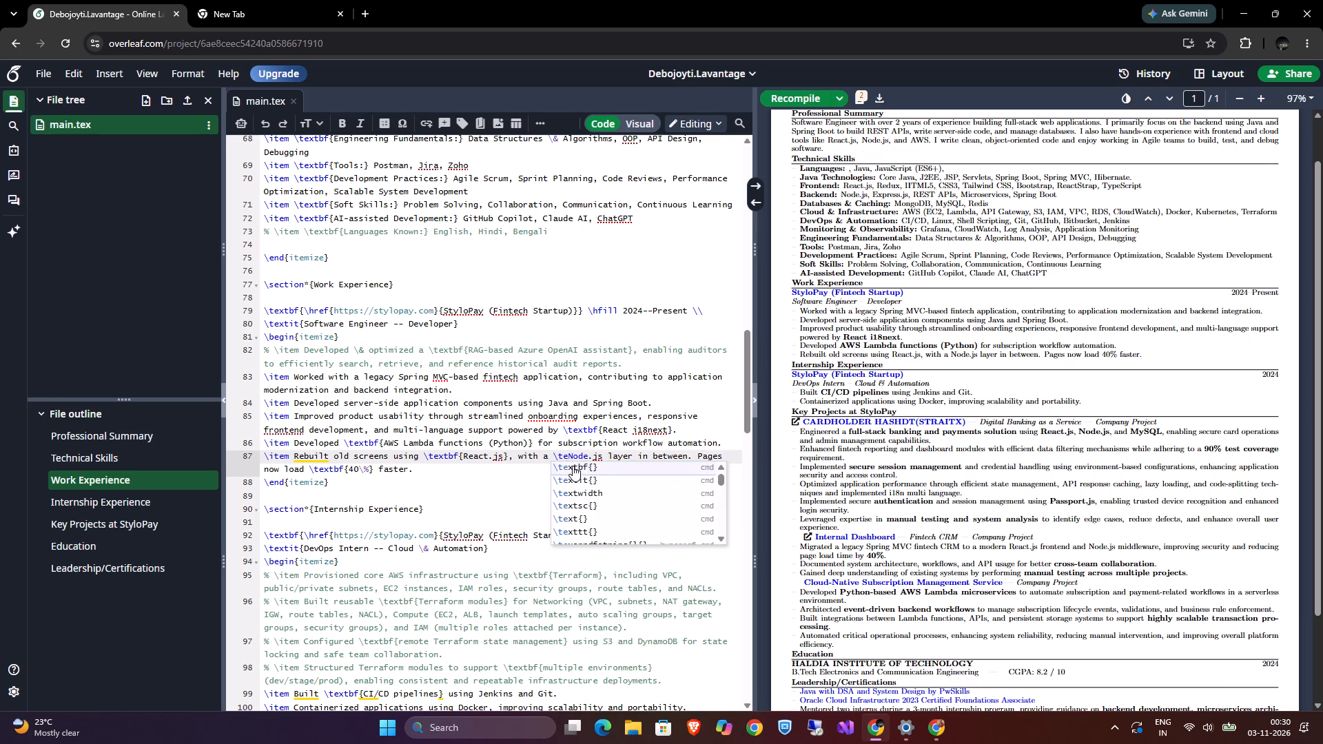
click(575, 469)
key(Right)
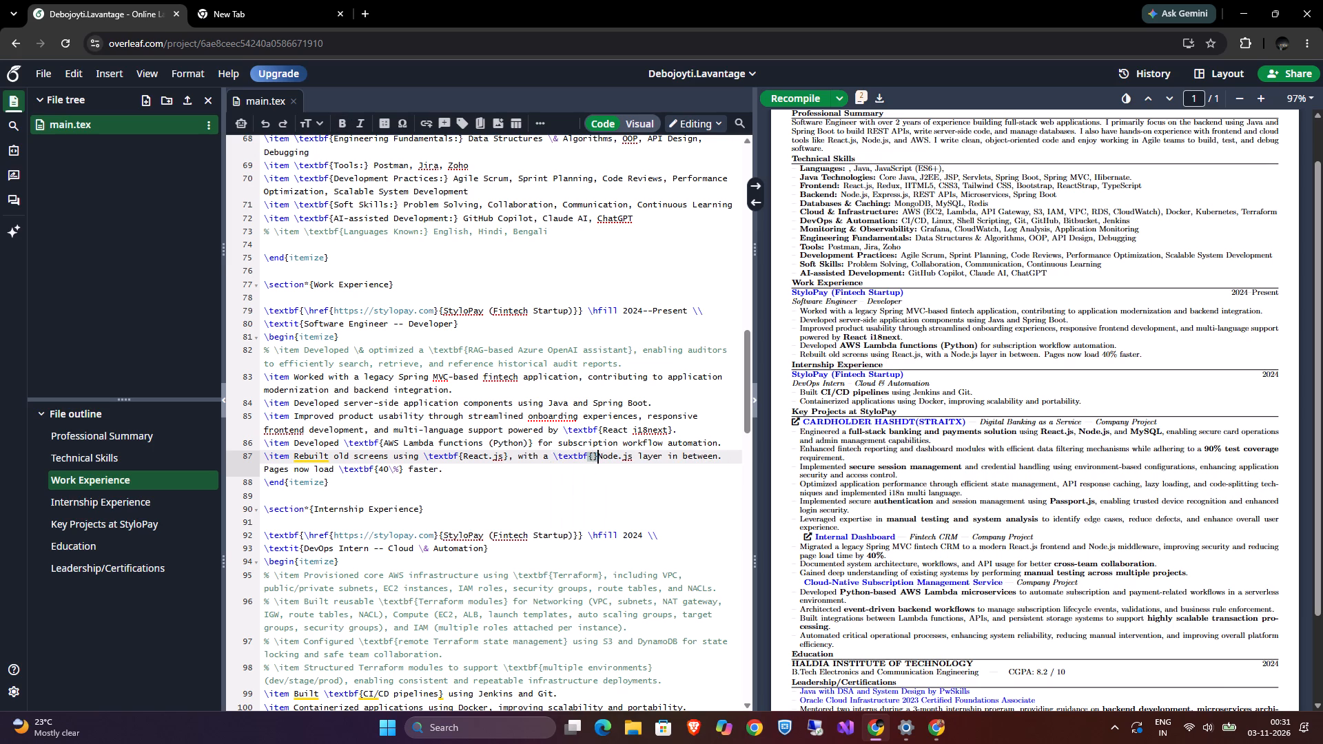
key(BackSpace)
click(627, 453)
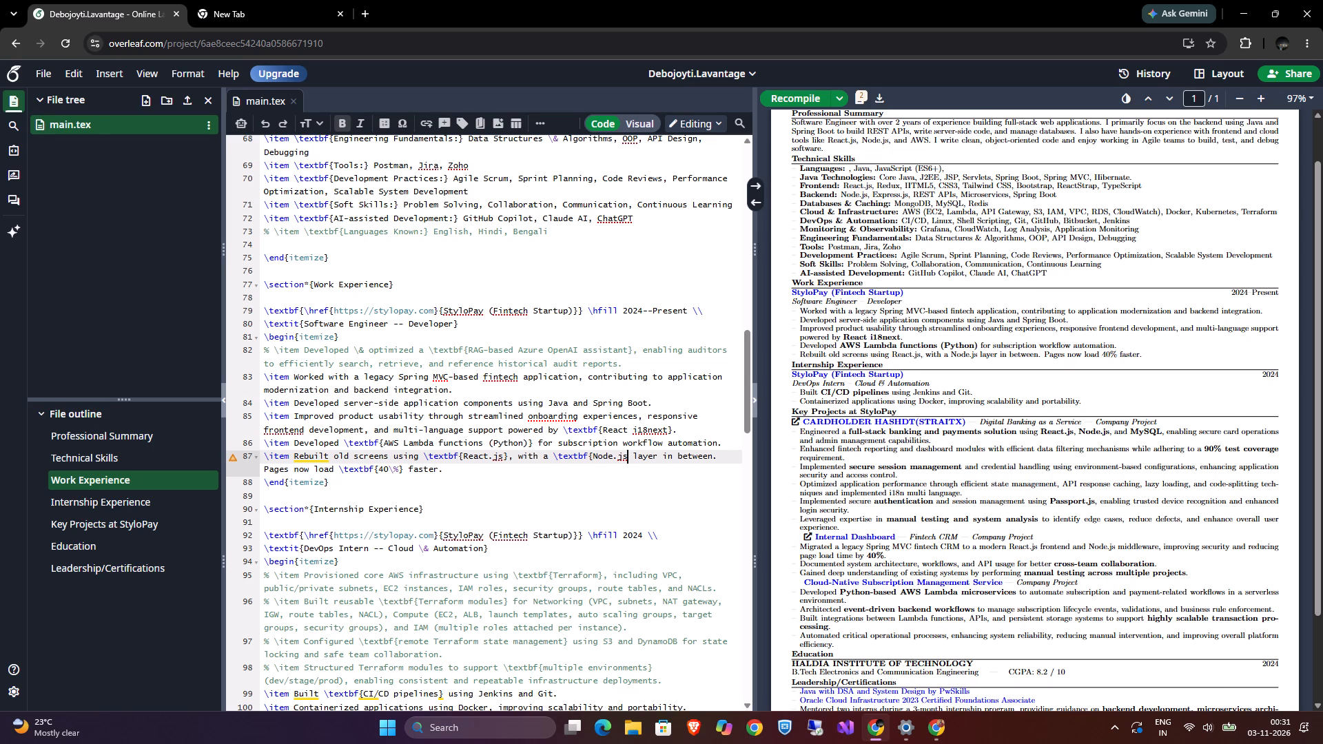
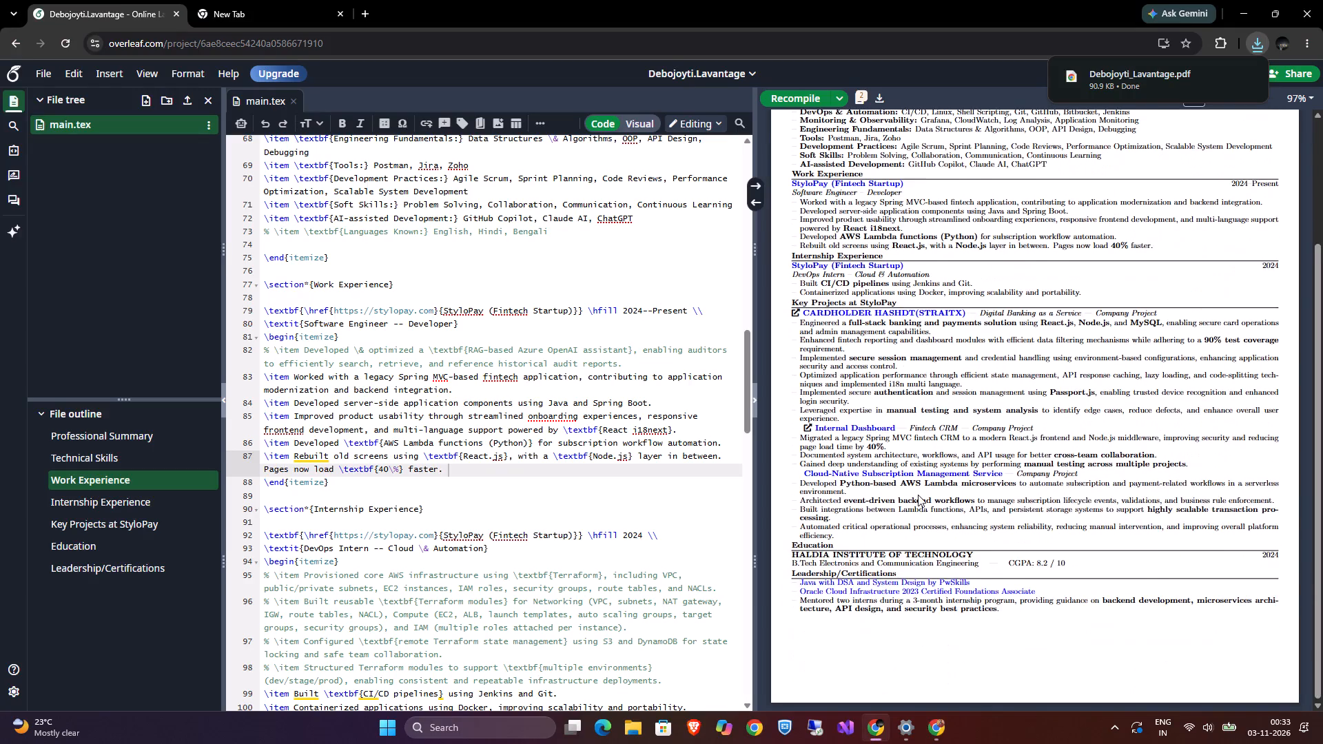
Change the experience in the Professional Summary's opening sentence to "over 2+ years".
scroll(918, 495, up, 3)
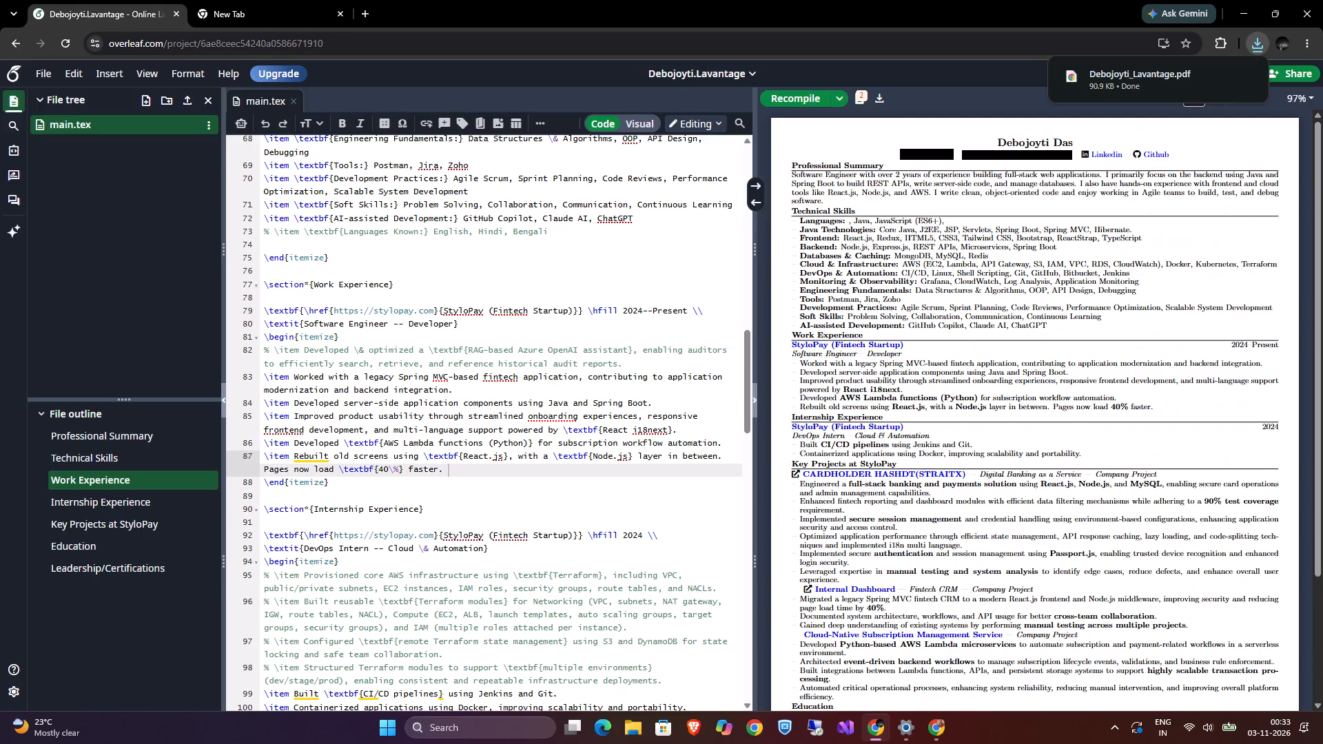
scroll(622, 257, up, 6)
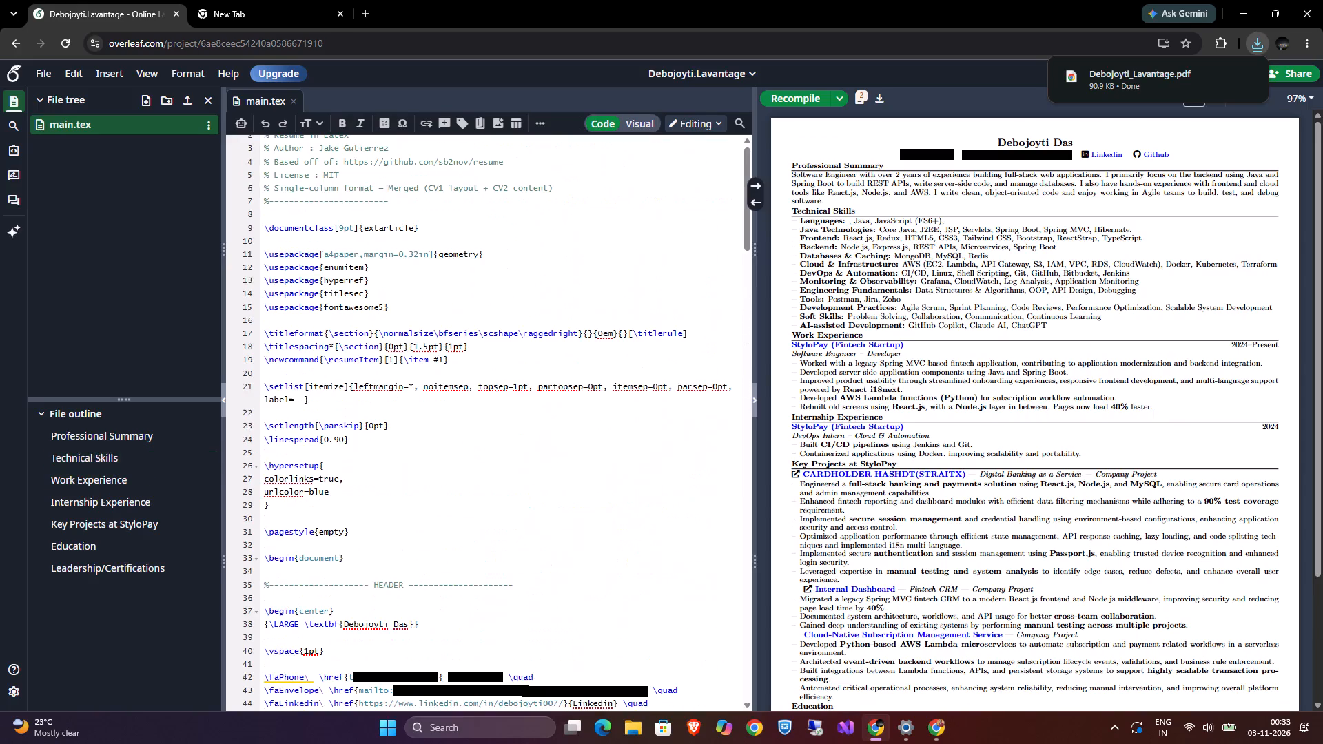
scroll(622, 257, down, 4)
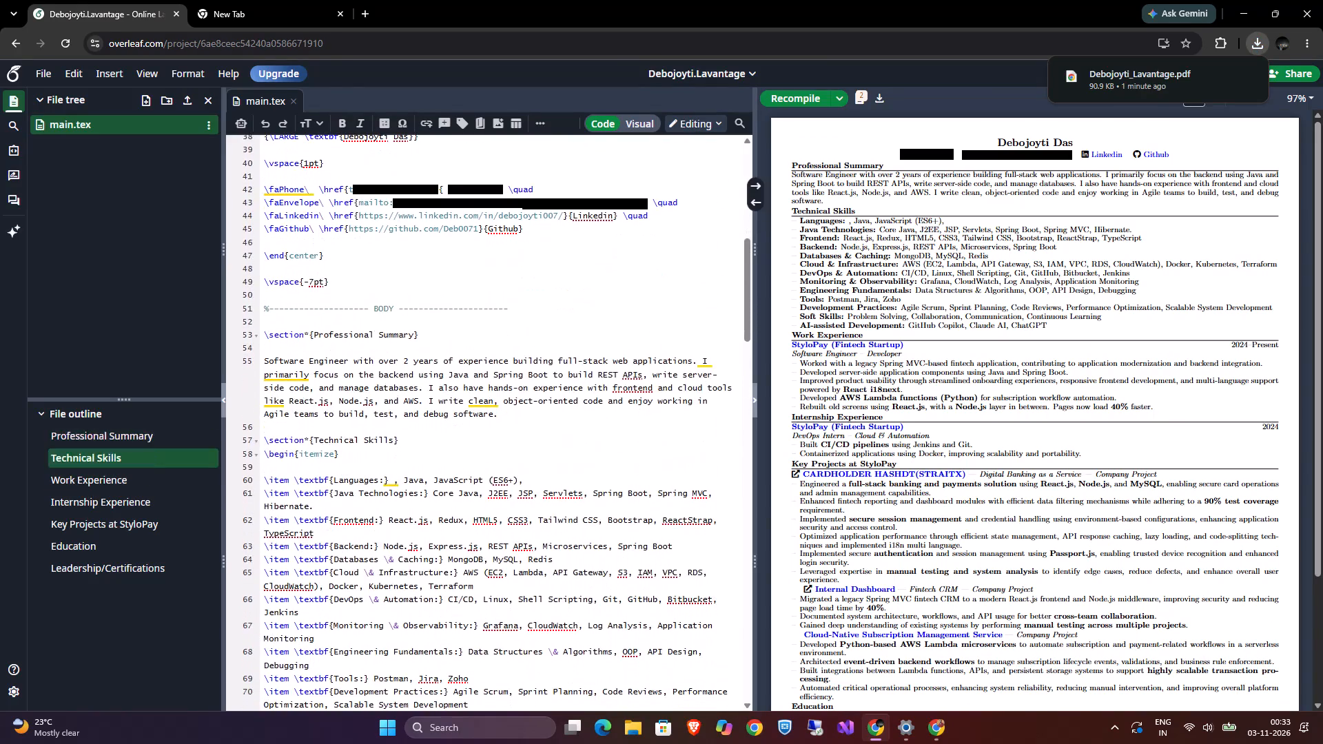
click(407, 366)
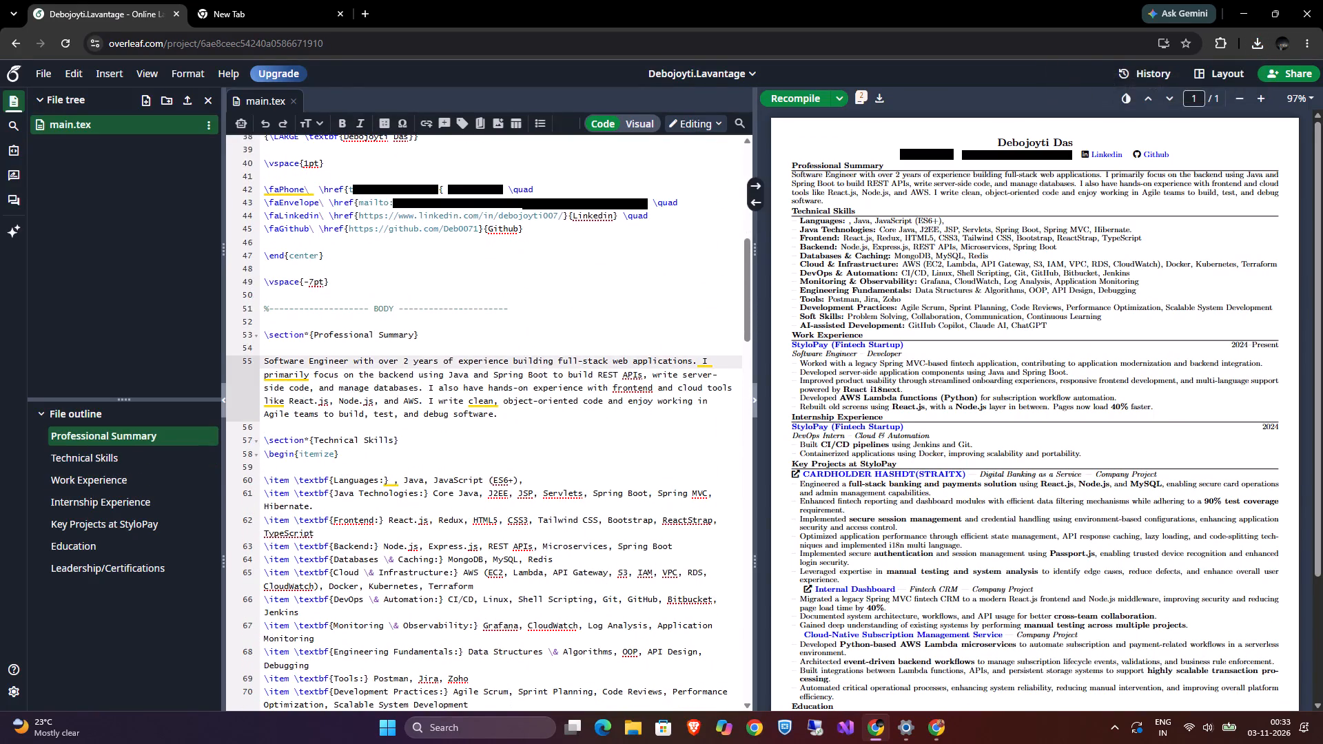
key(plus)
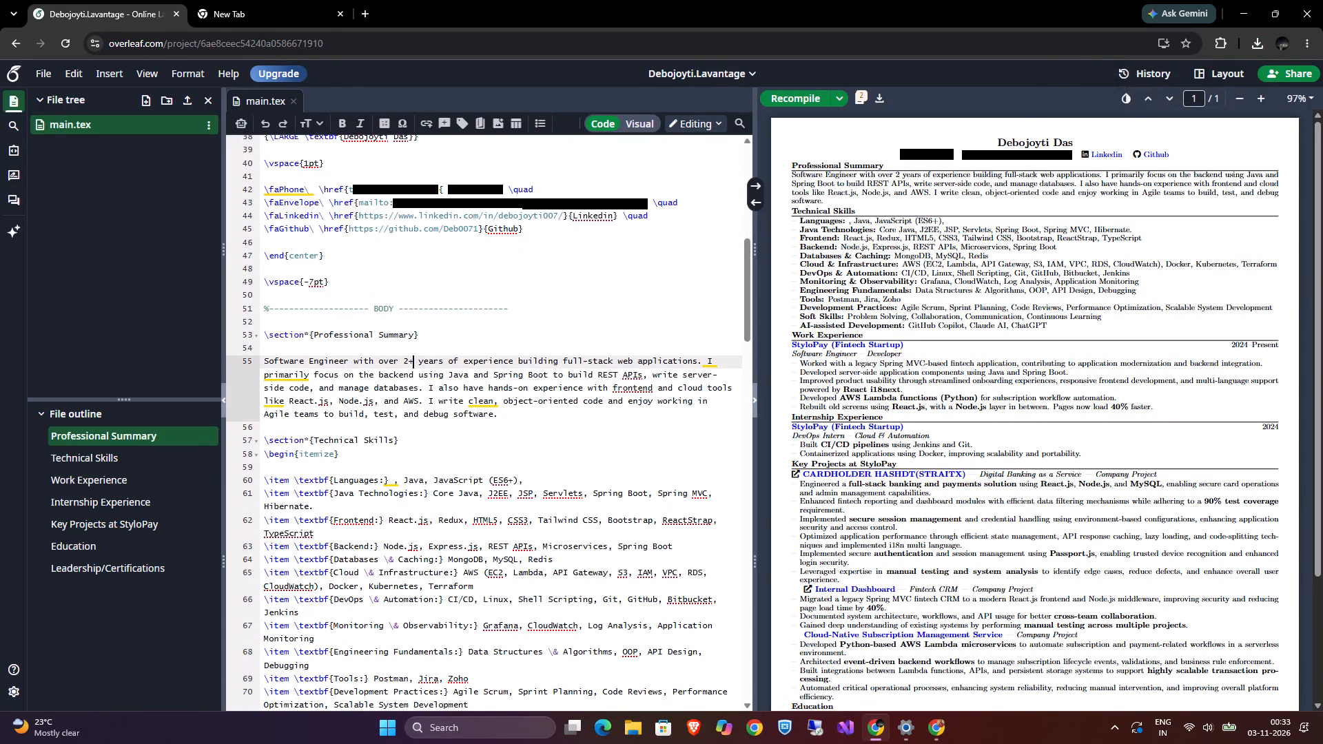
Review the resume source and compiled preview, particularly the Technical Skills, Work Experience and Internship Experience sections.
scroll(648, 442, down, 1)
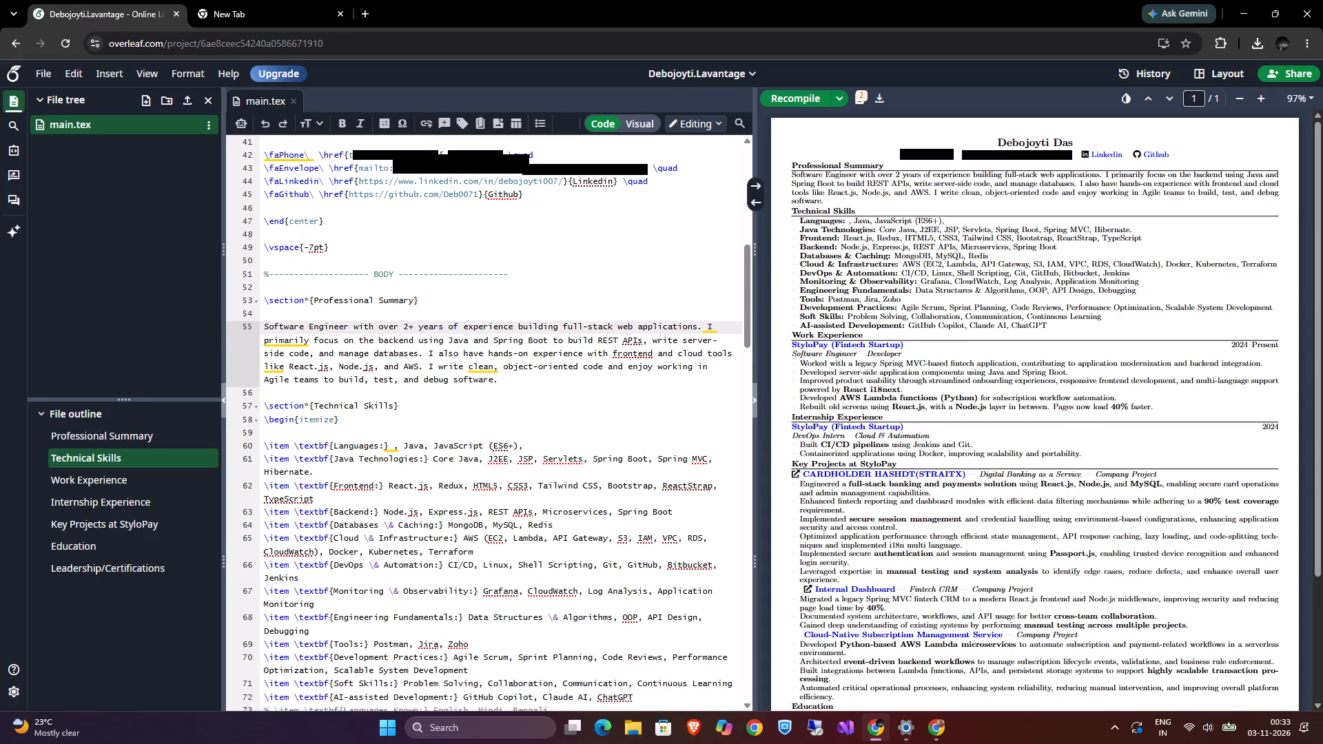
scroll(648, 442, down, 2)
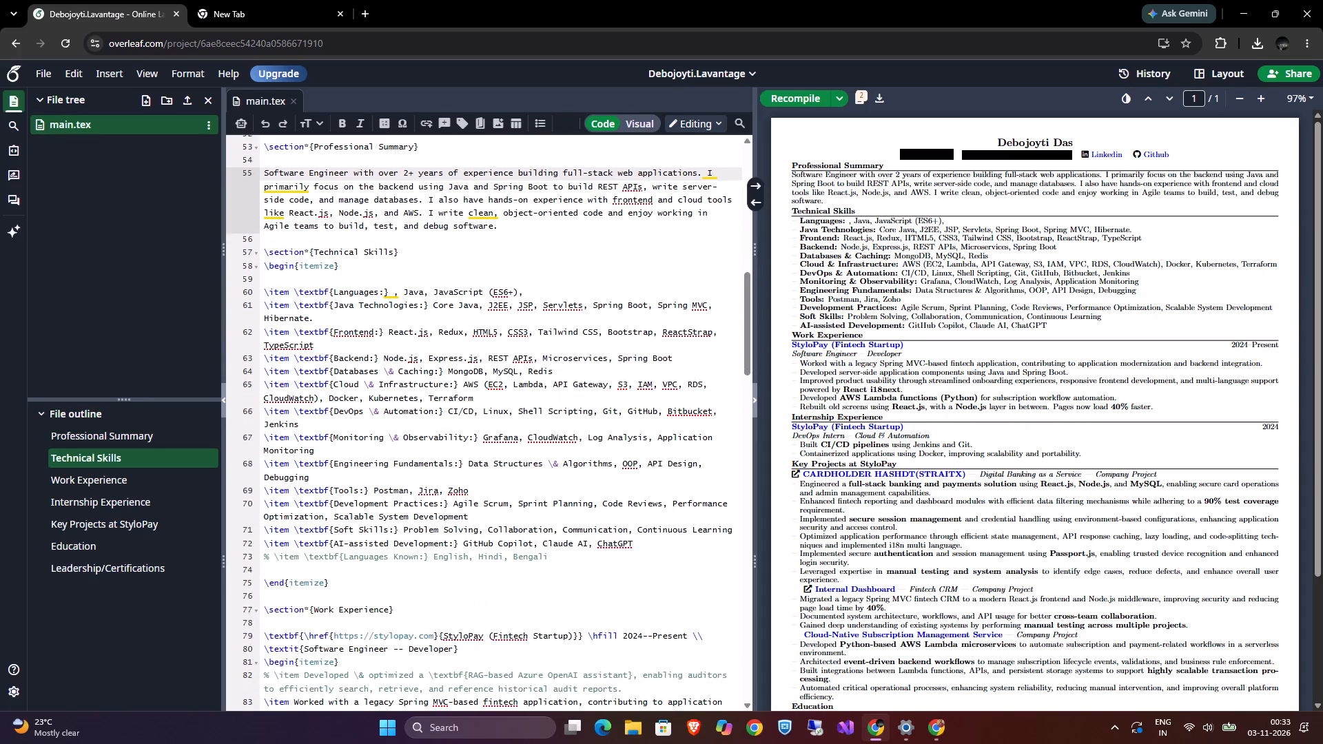
scroll(648, 442, down, 2)
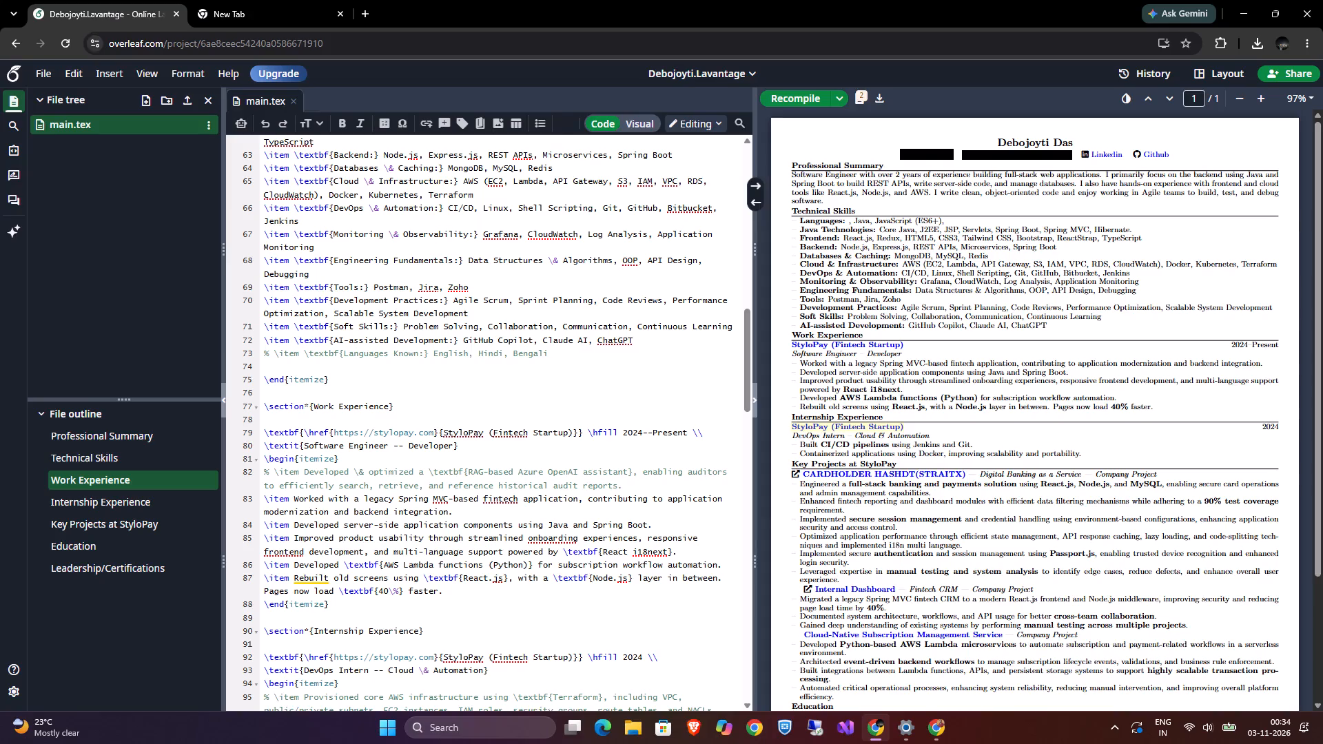
scroll(989, 489, down, 1)
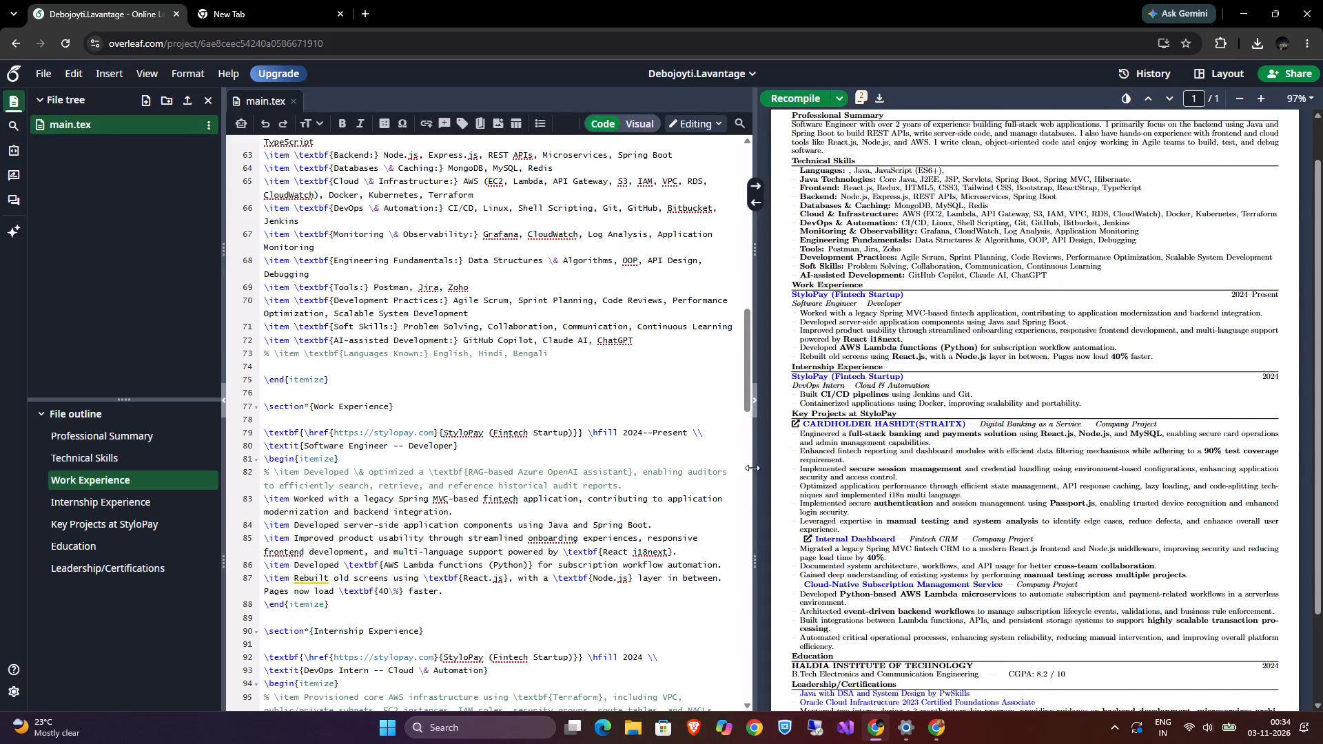
scroll(752, 468, down, 2)
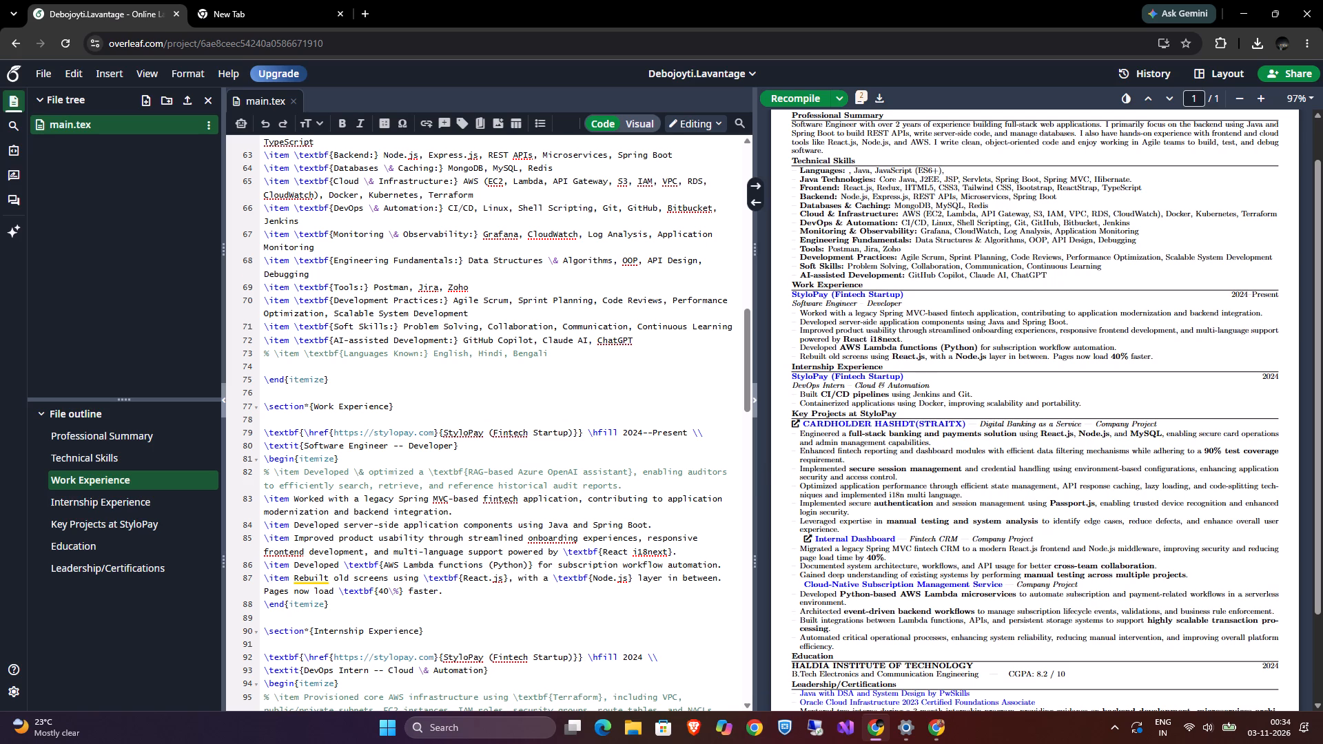
scroll(528, 488, down, 2)
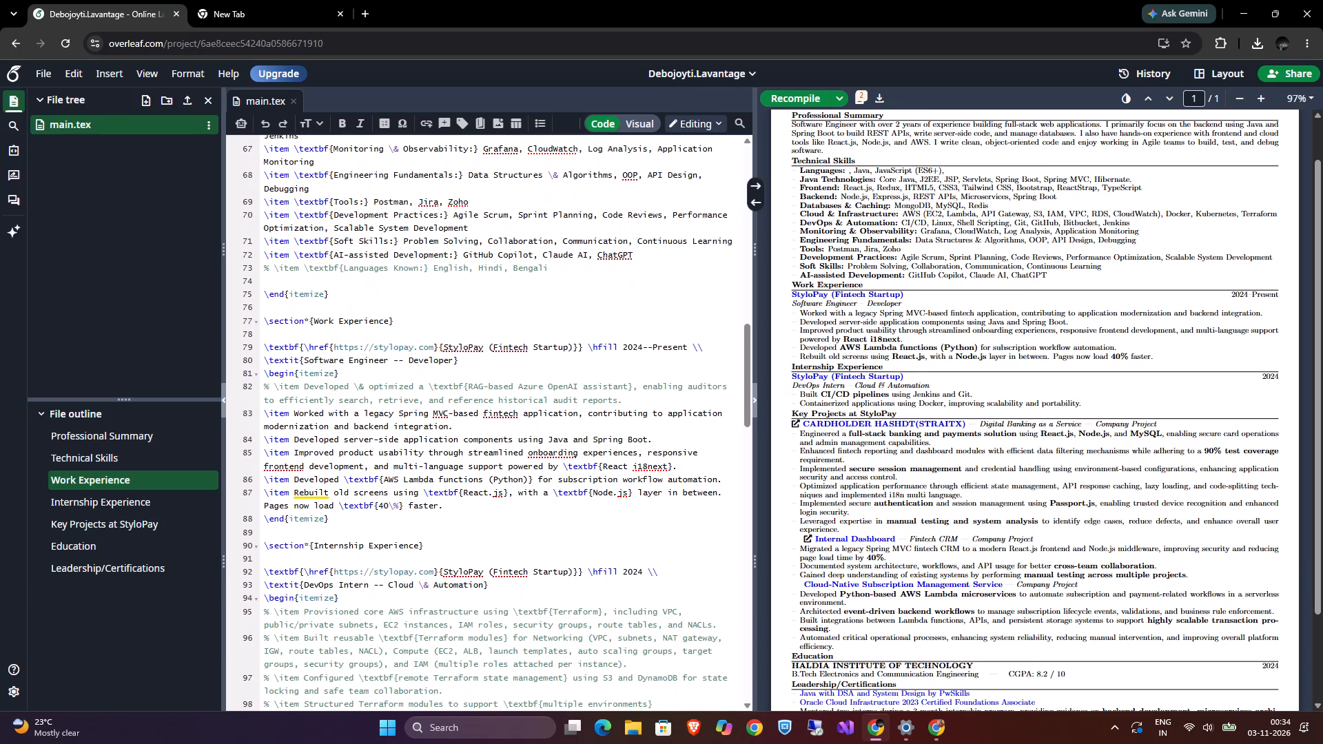
scroll(528, 488, down, 1)
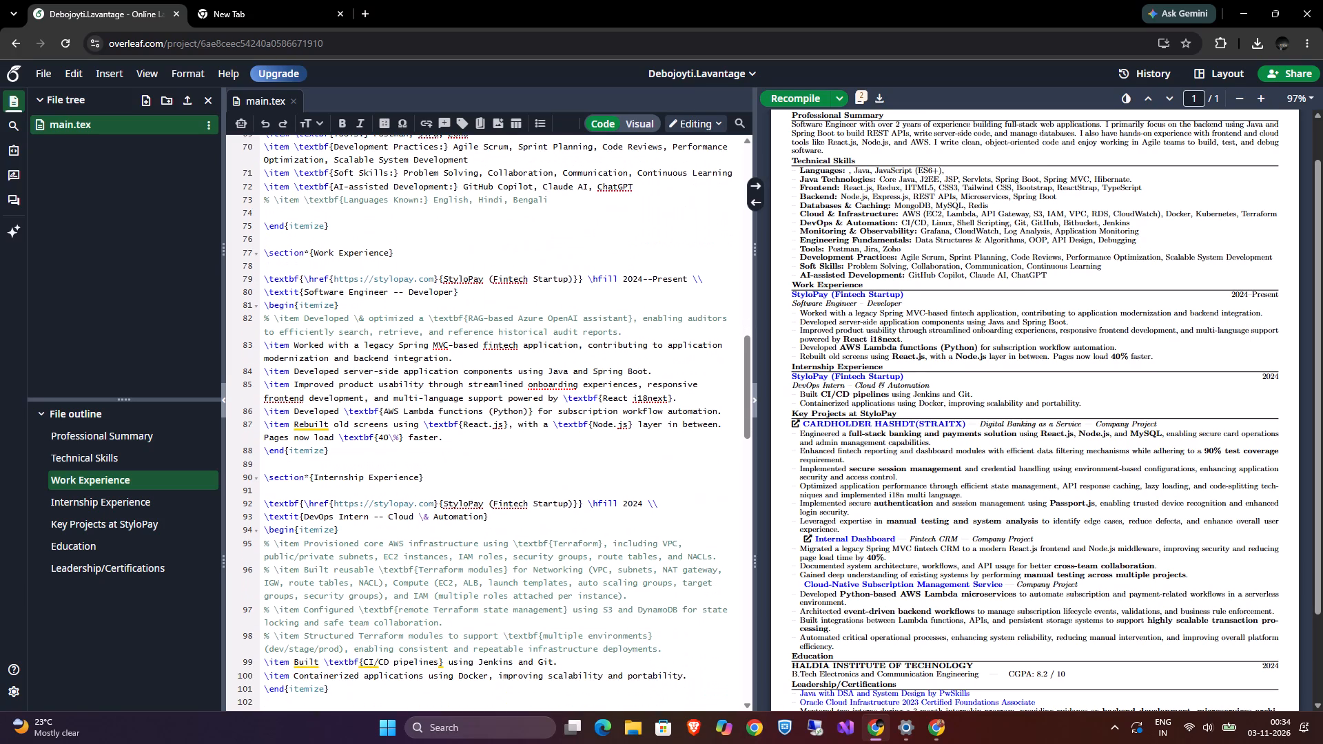
scroll(528, 488, down, 1)
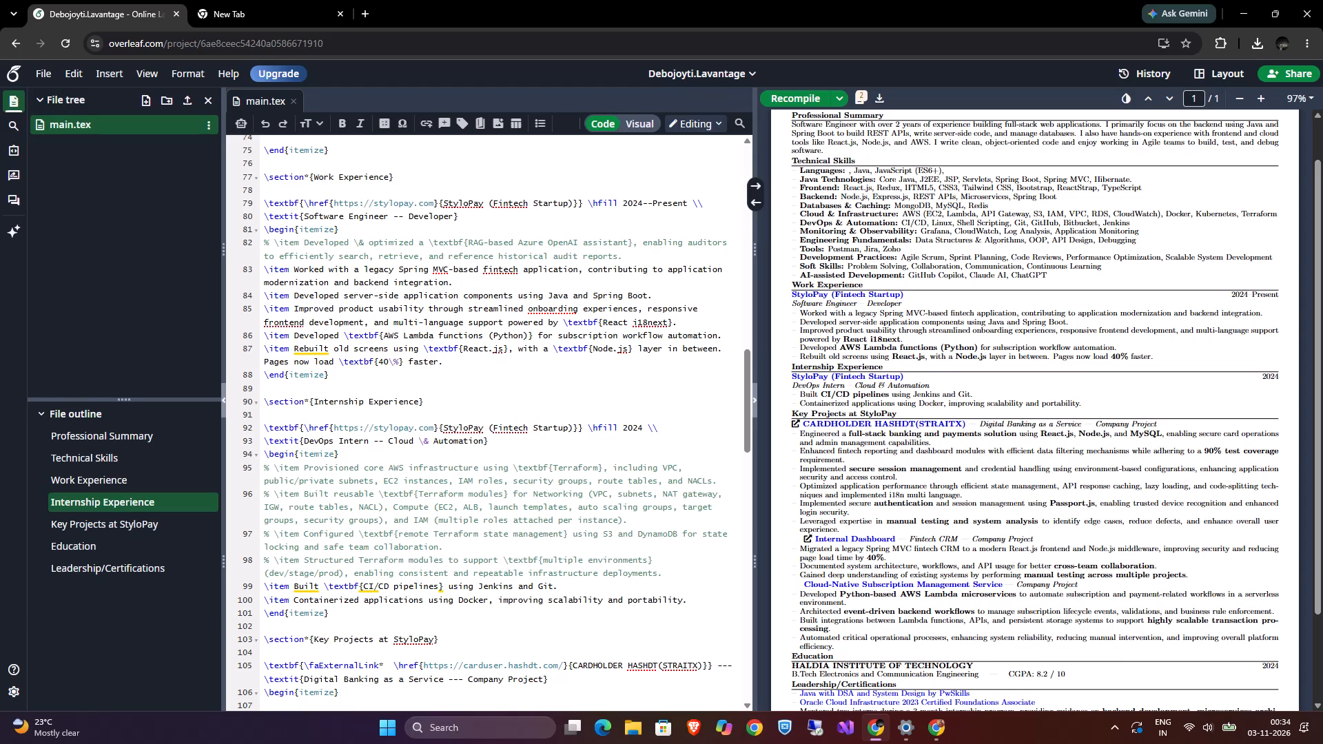
scroll(528, 488, up, 1)
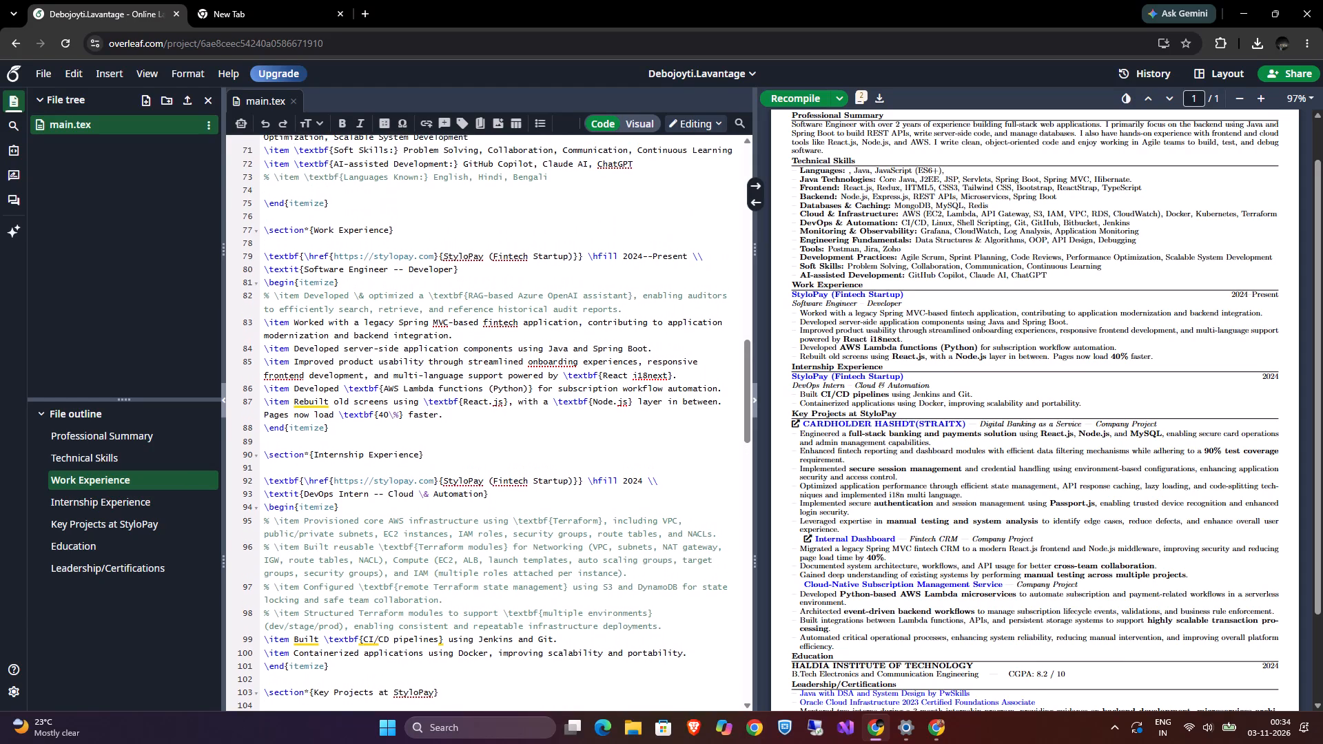
scroll(528, 488, up, 1)
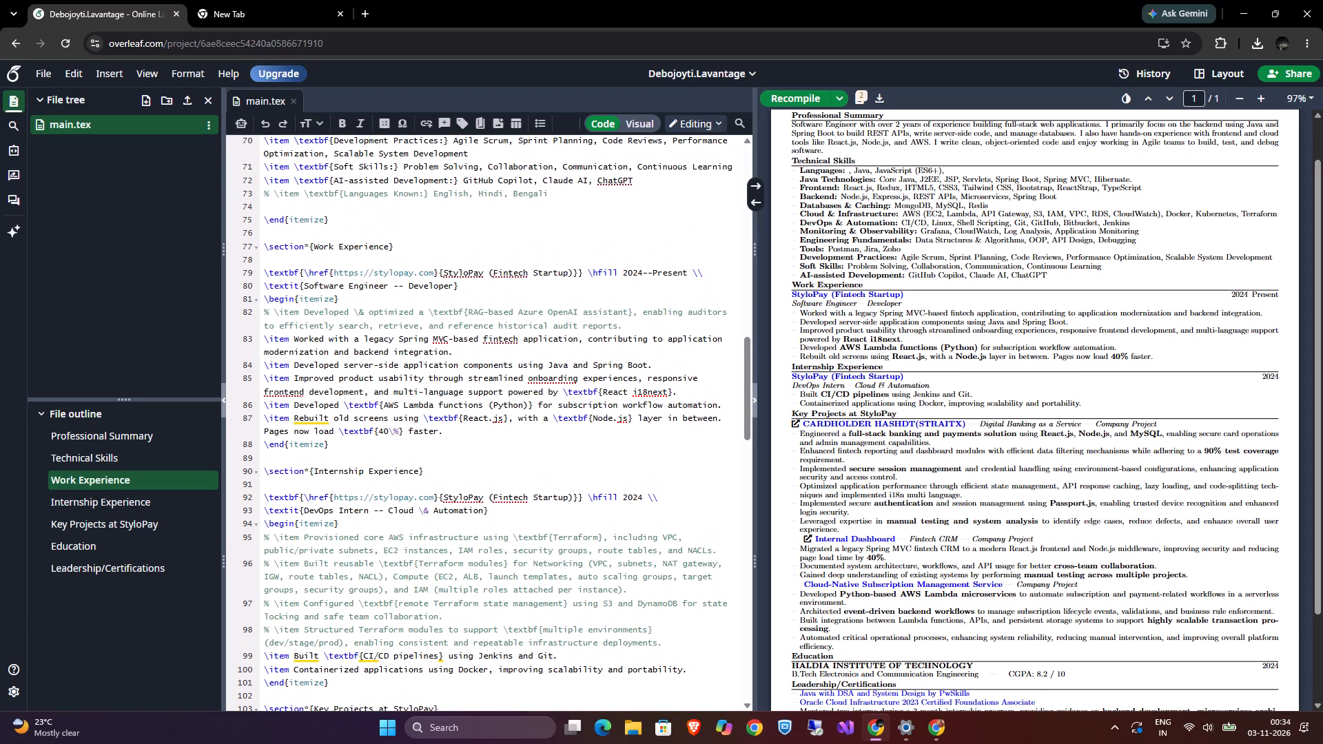
scroll(528, 488, down, 1)
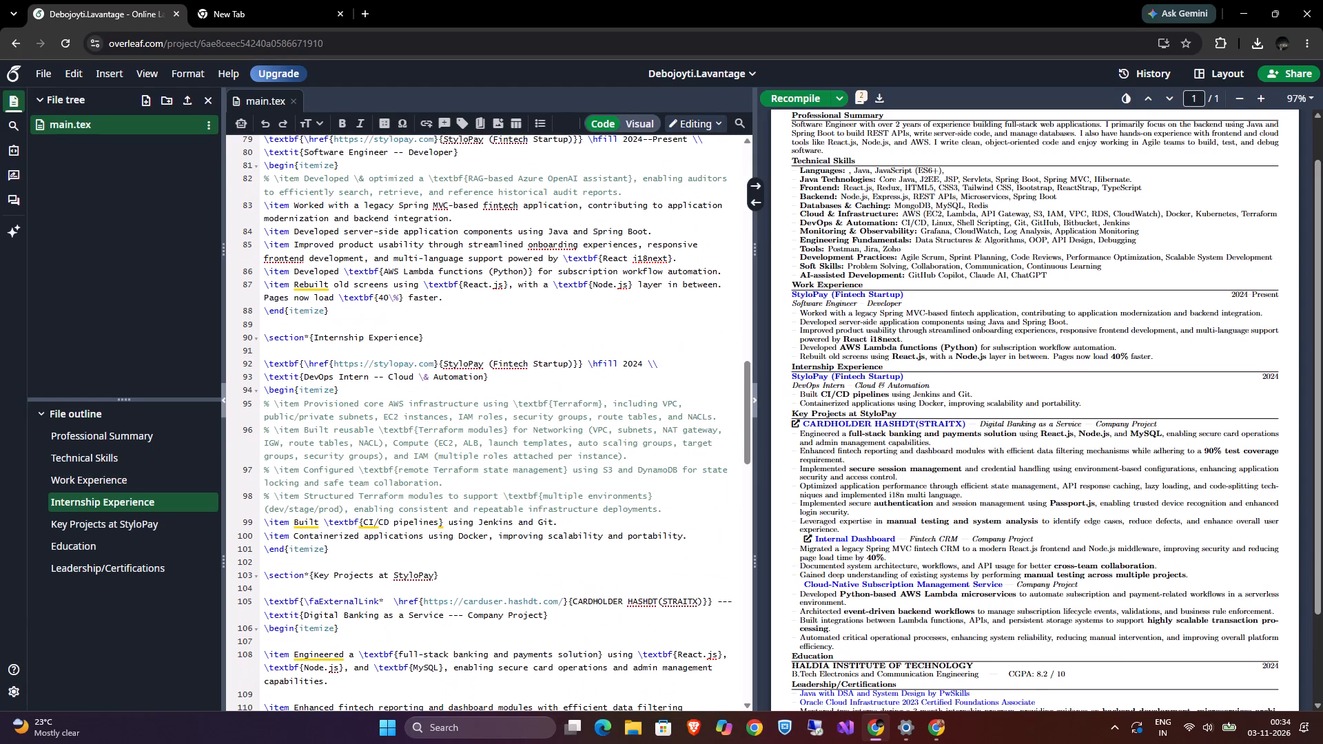
scroll(528, 488, down, 1)
scroll(528, 488, up, 3)
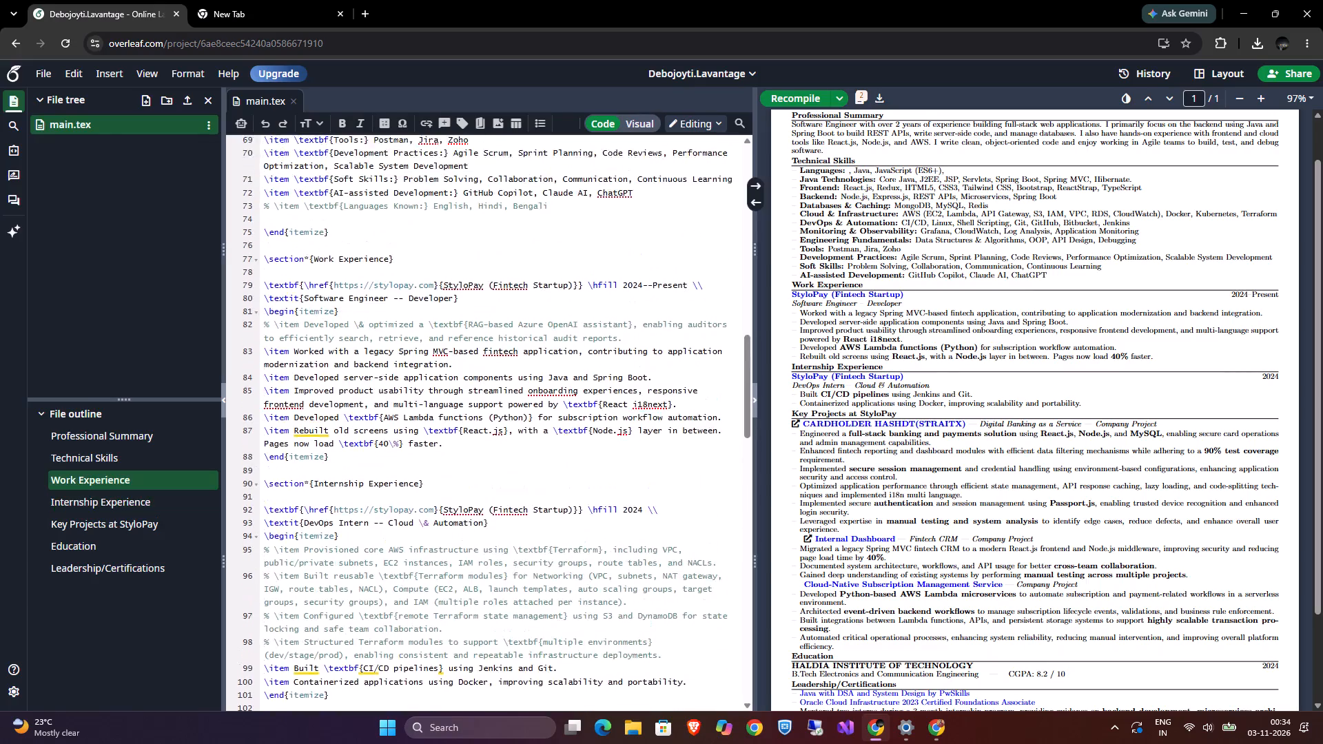
scroll(528, 488, up, 2)
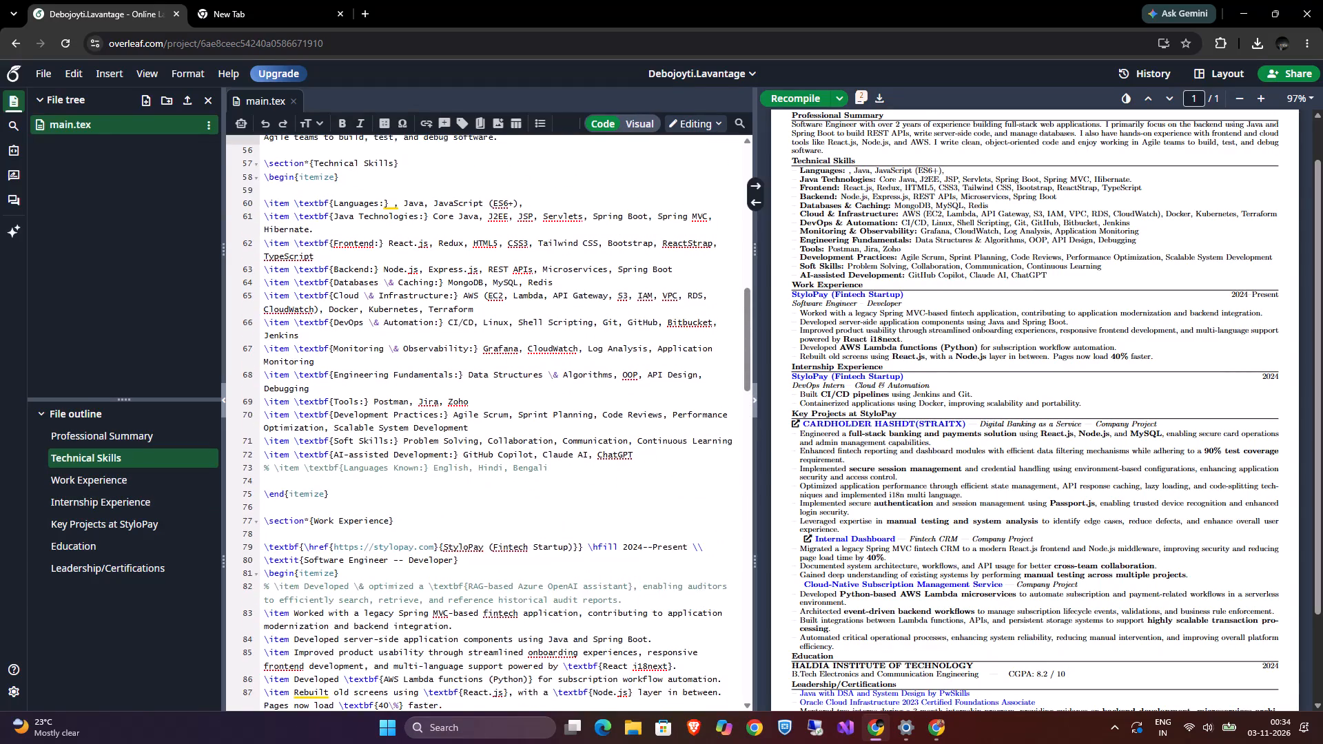
scroll(528, 488, up, 2)
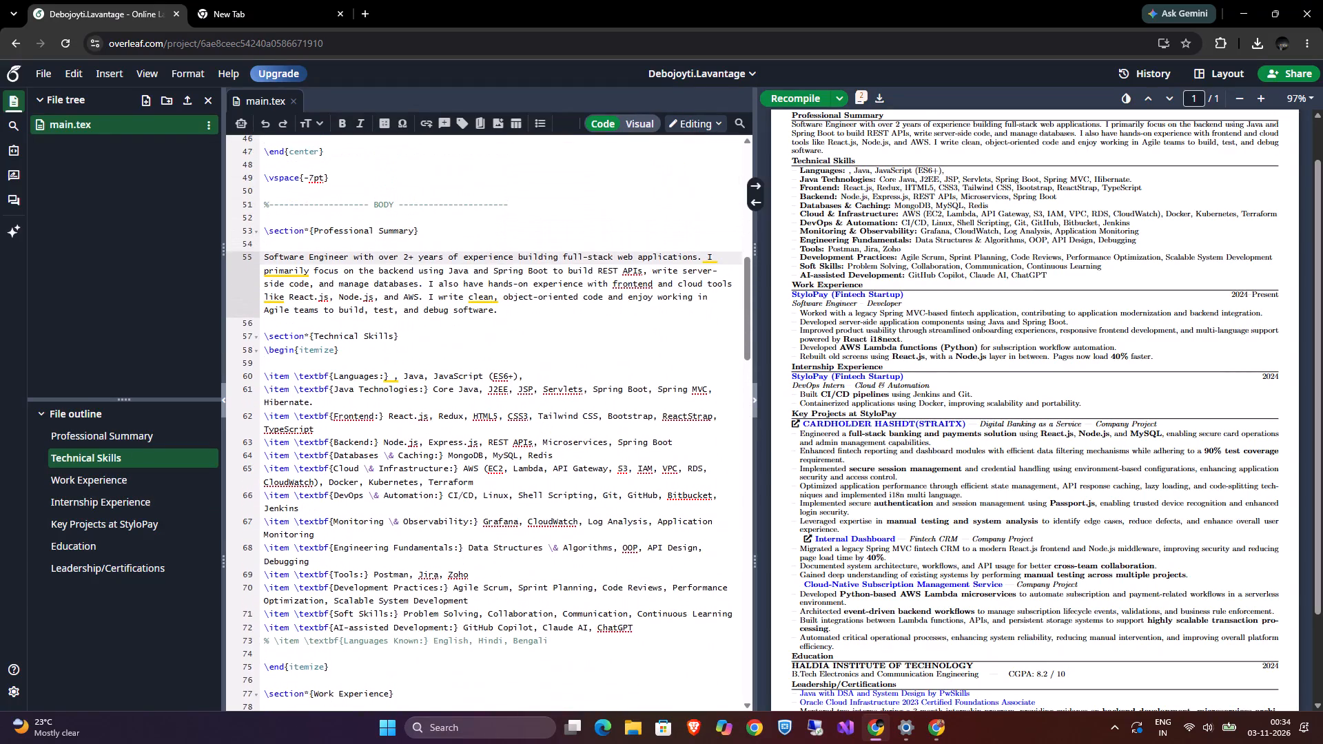
scroll(592, 292, up, 1)
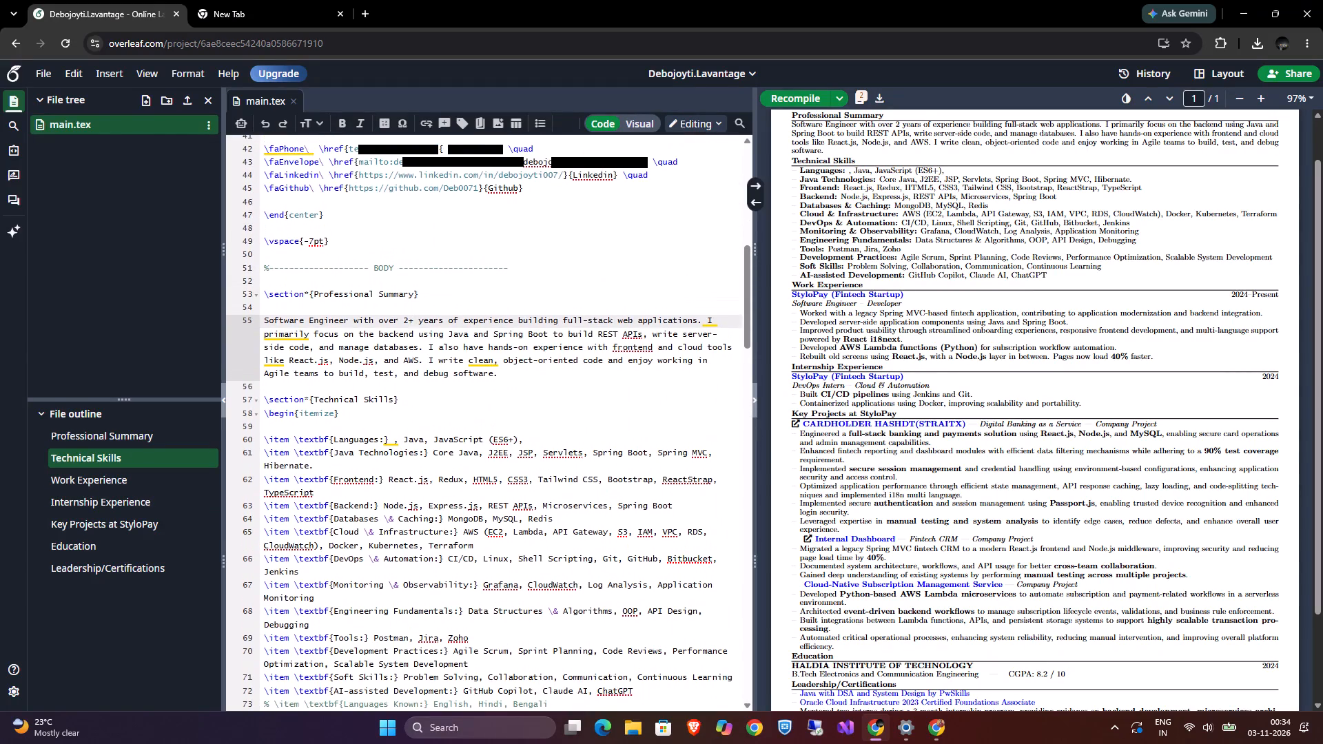
Bold "Java" in the Work Experience bullet on server-side application components, reusing the \textbf command copied from the React i18next bullet.
scroll(592, 292, down, 4)
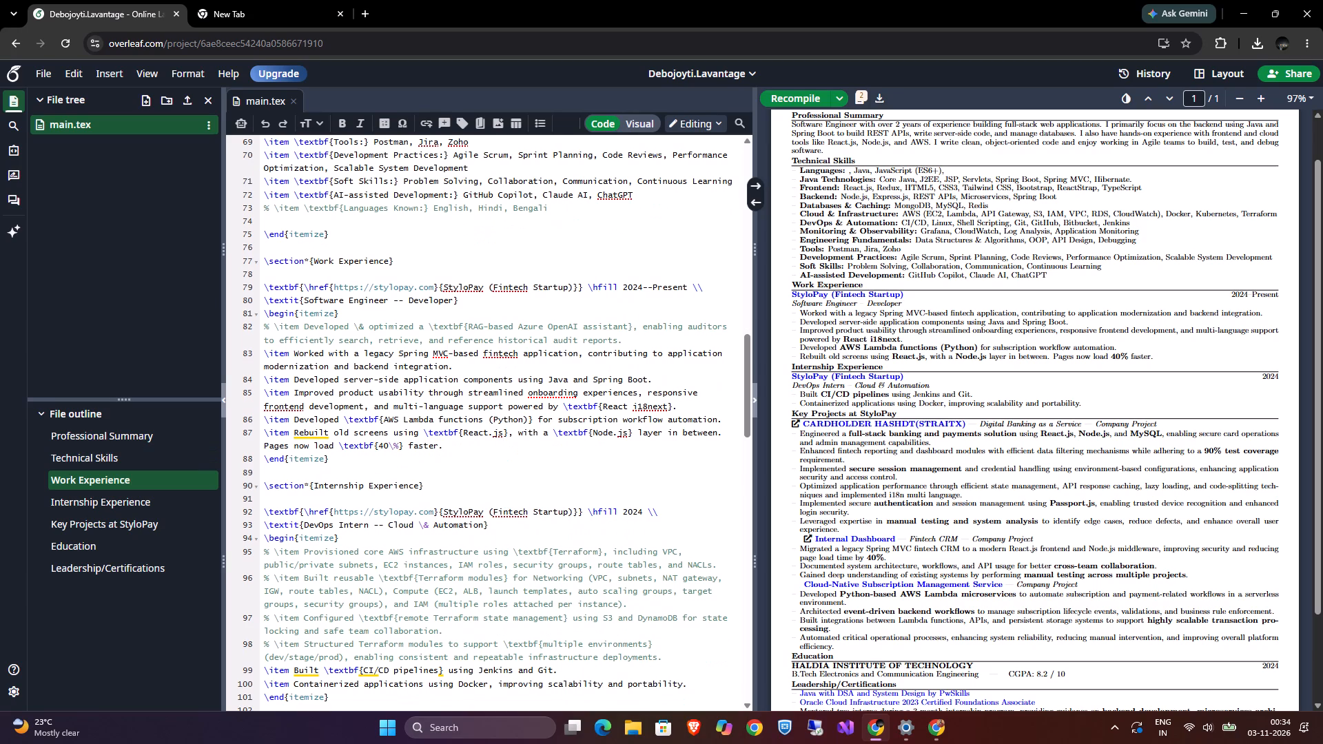
click(546, 376)
drag(560, 406, 597, 407)
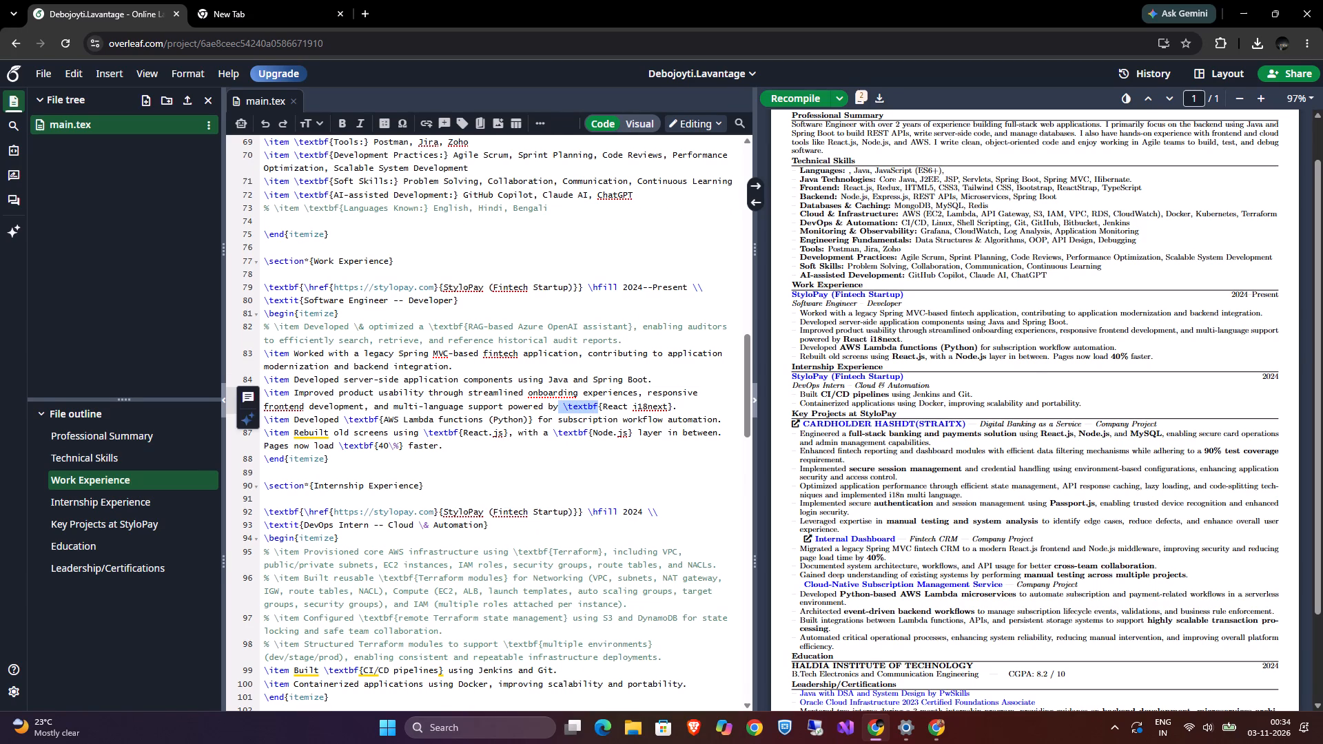
key(ctrl+c)
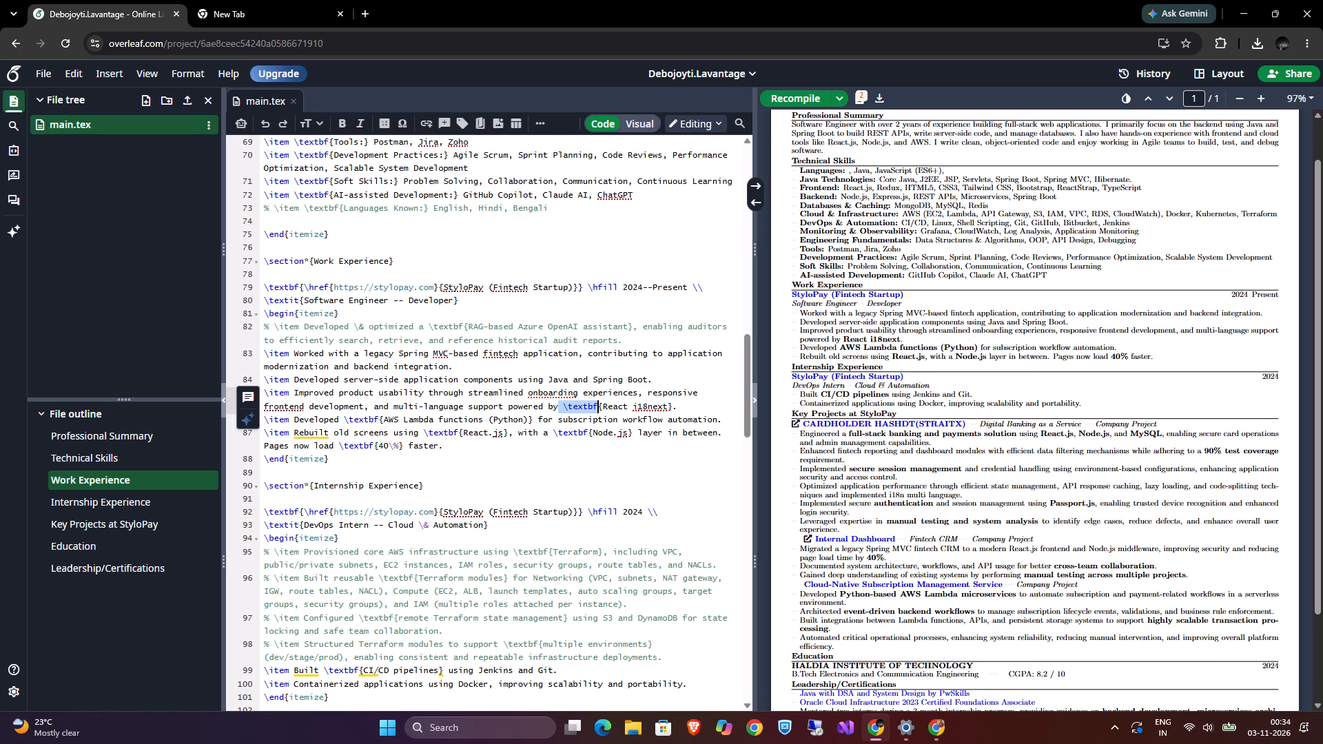
click(551, 378)
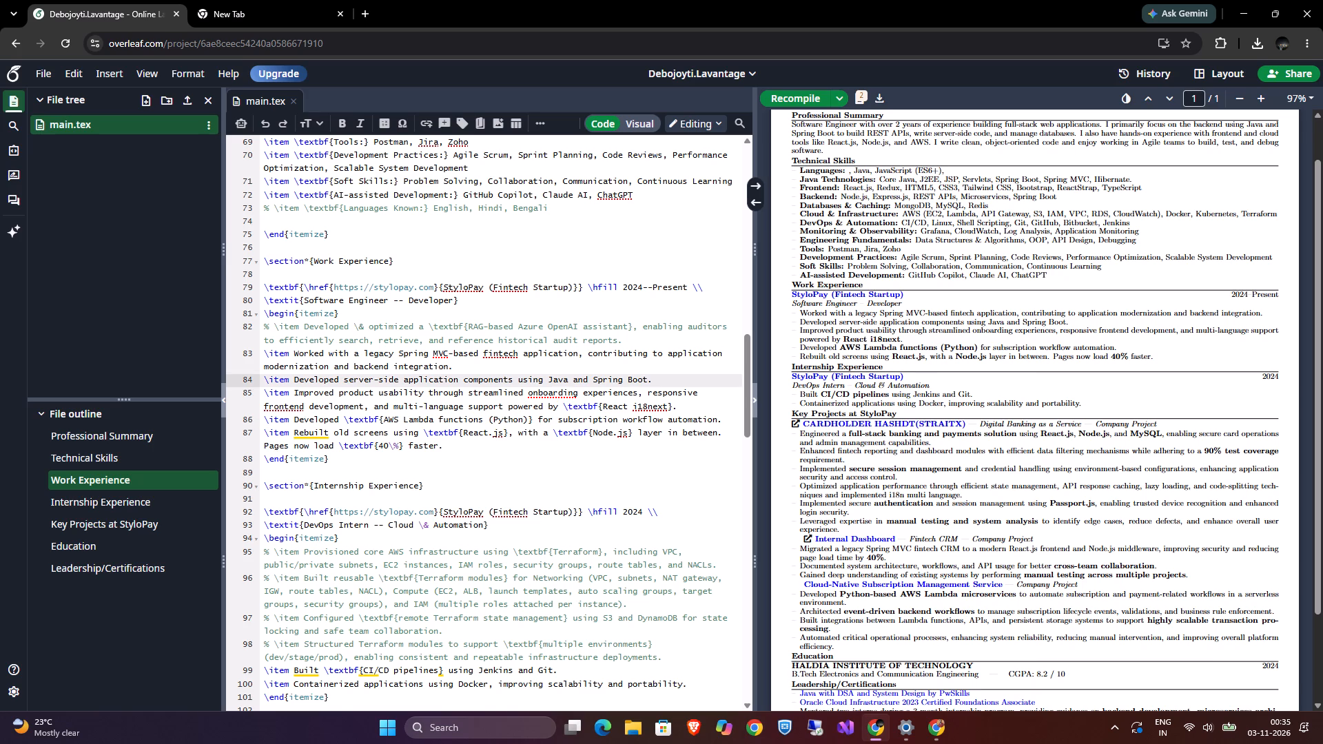
click(548, 380)
key(ctrl+v)
key(shift+braceleft)
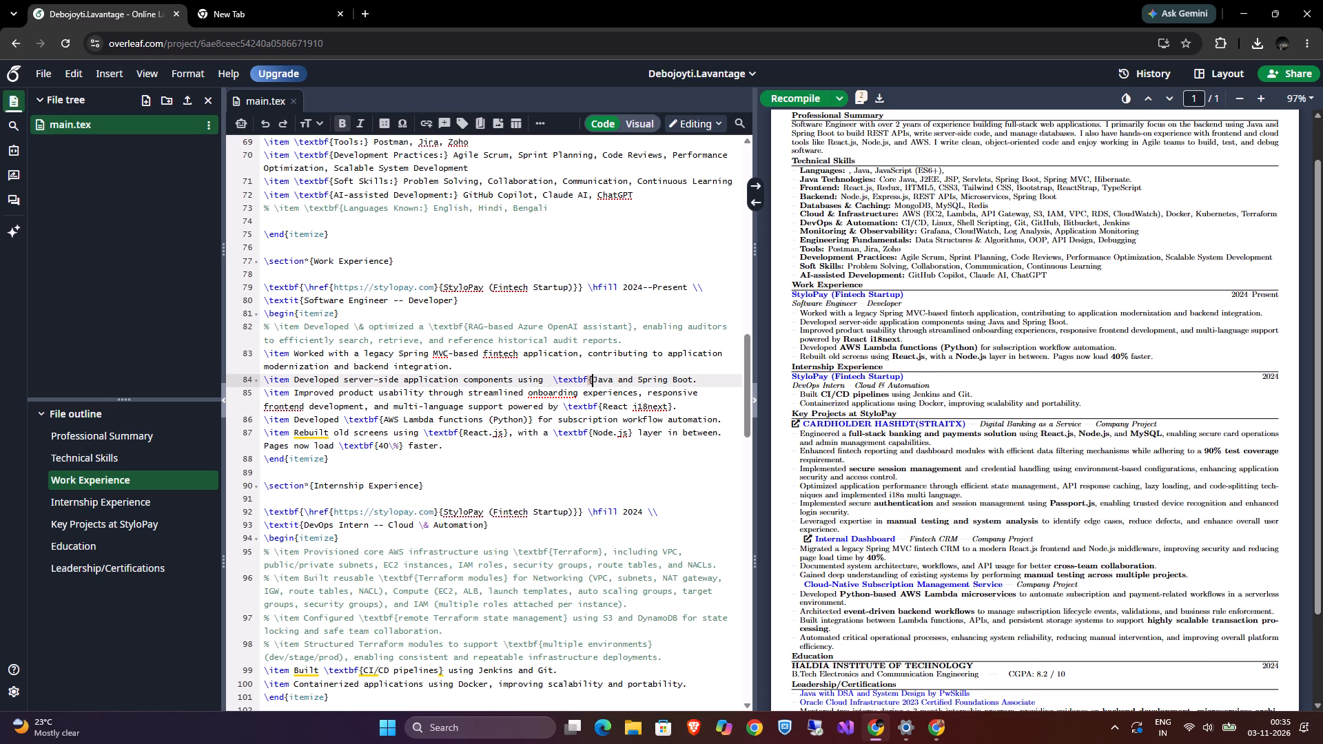
click(617, 377)
click(611, 380)
key(shift+braceright)
Bold "Spring Boot." in the same server-side components bullet by wrapping it in \textbf{}.
click(642, 380)
key(ctrl+v)
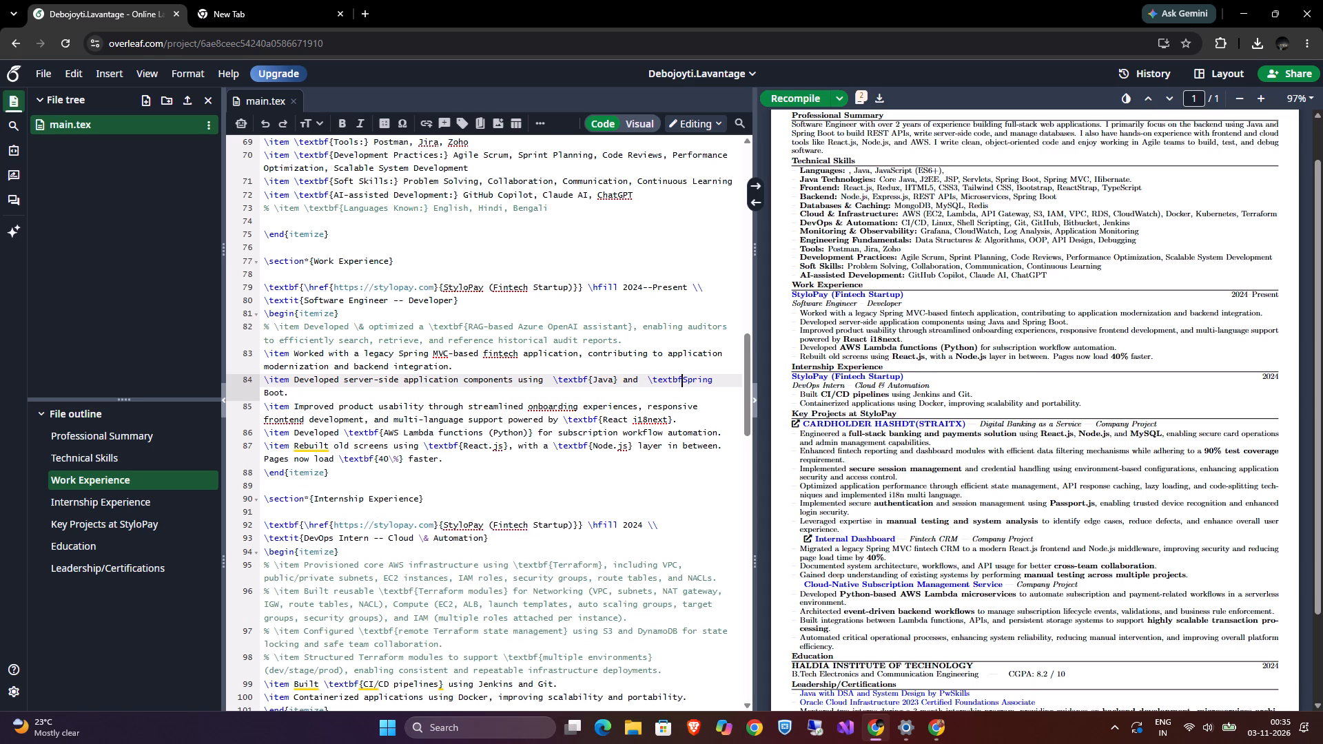
key(shift+braceleft)
click(724, 380)
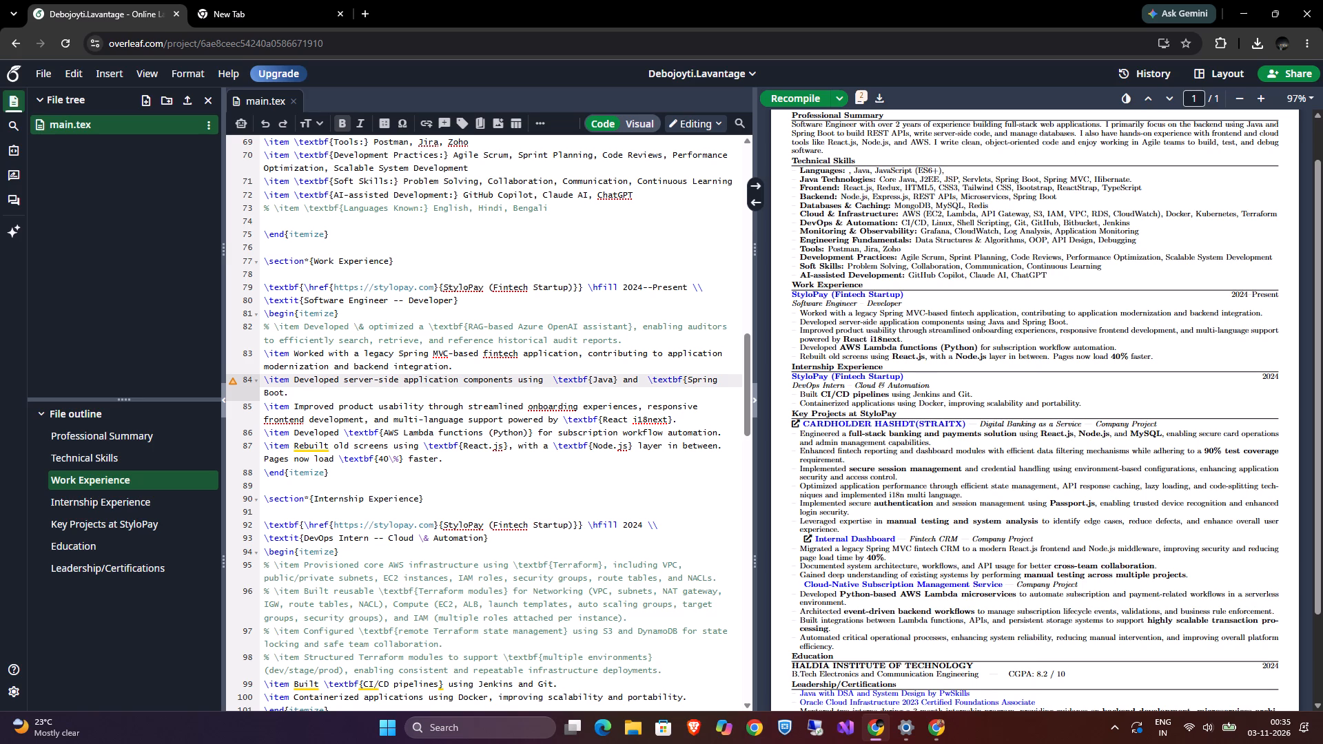
click(283, 394)
click(291, 394)
key(shift+braceright)
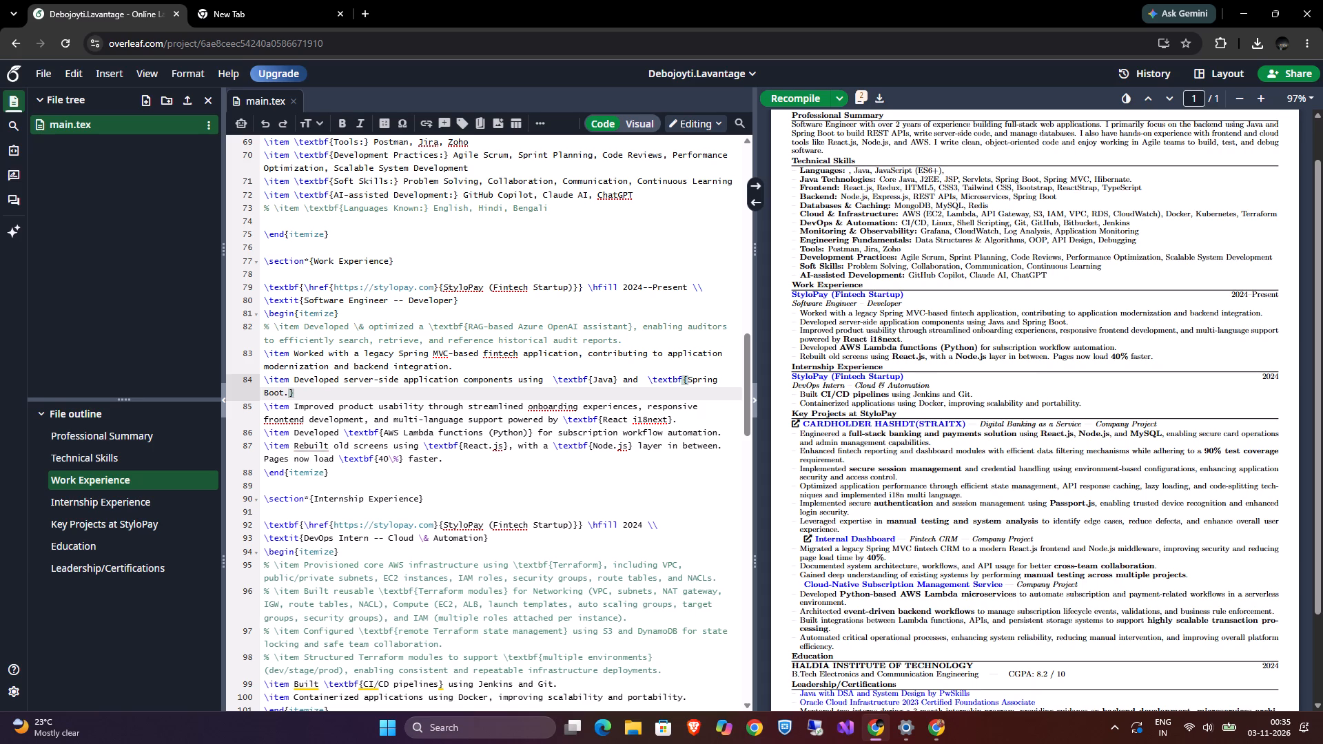
click(340, 380)
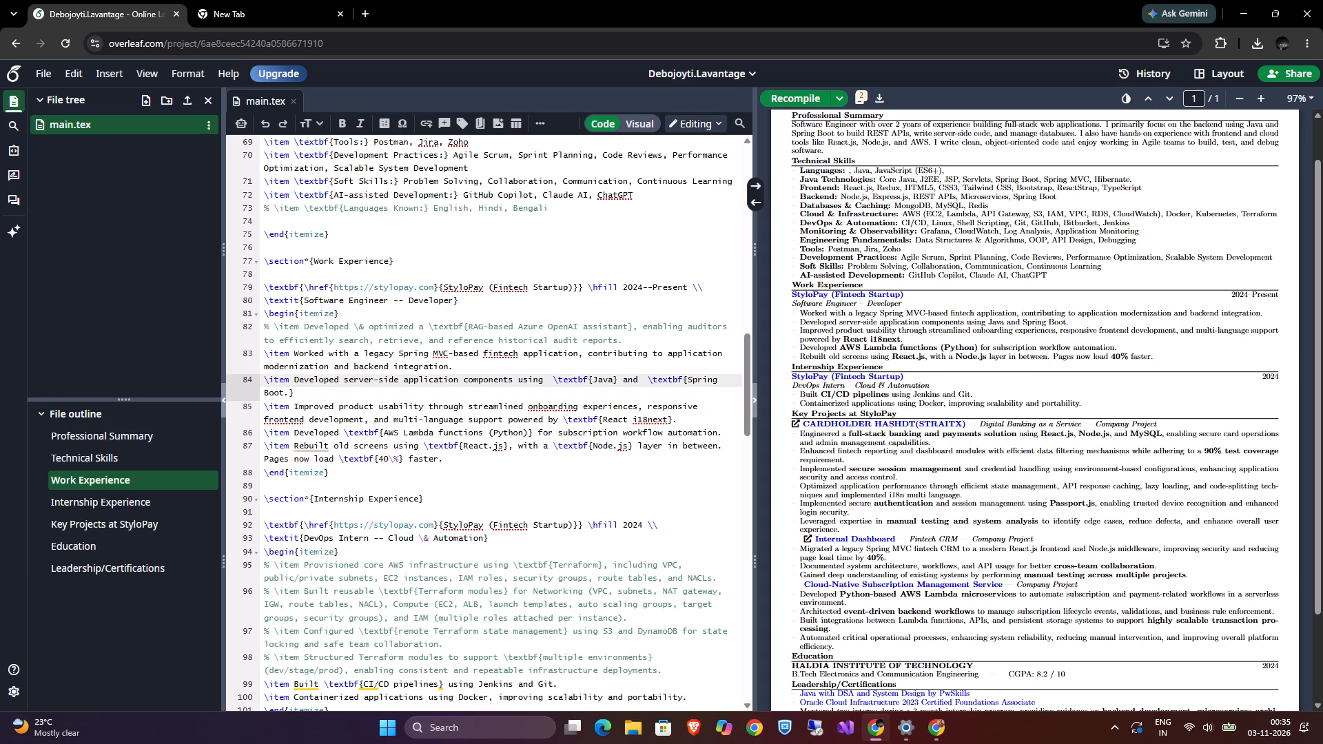
Insert "REST APIS," after "Developed" in the Work Experience bullet on server-side application components, and recompile the resume.
key(space)
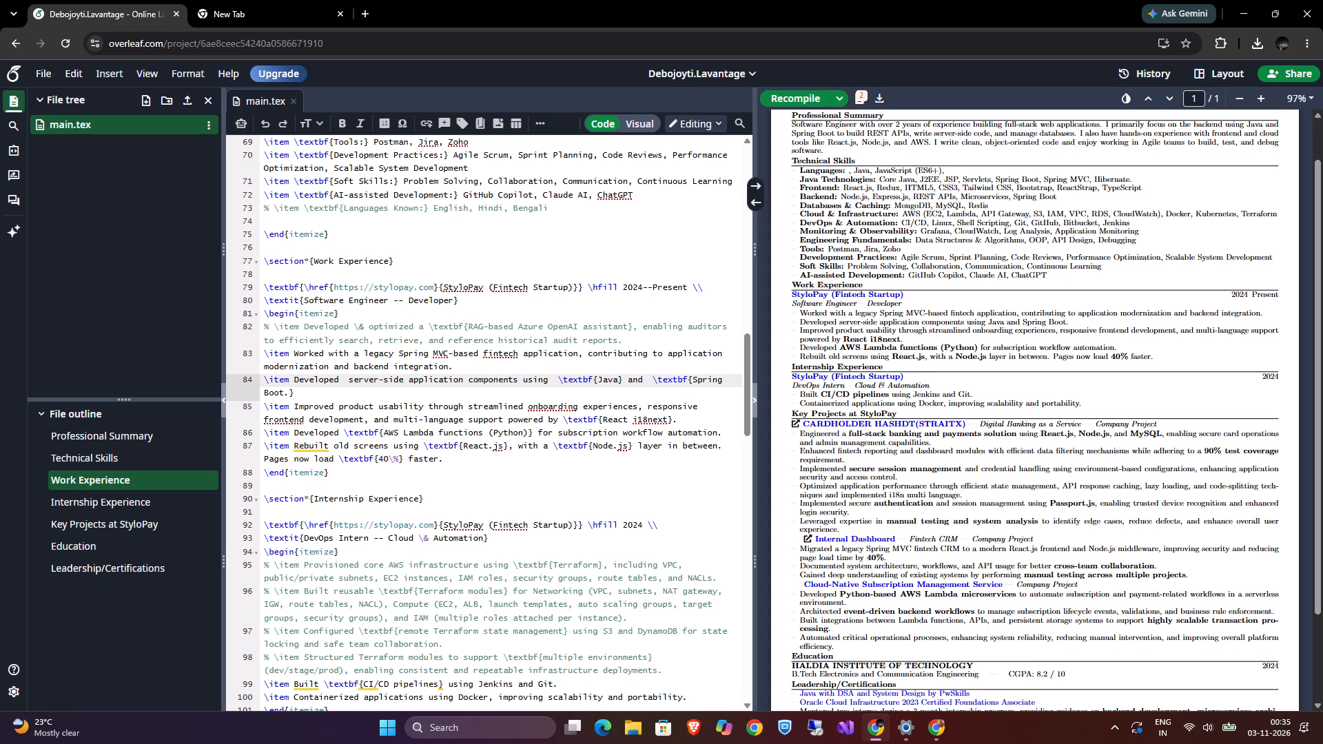
text(Re)
key(BackSpace)
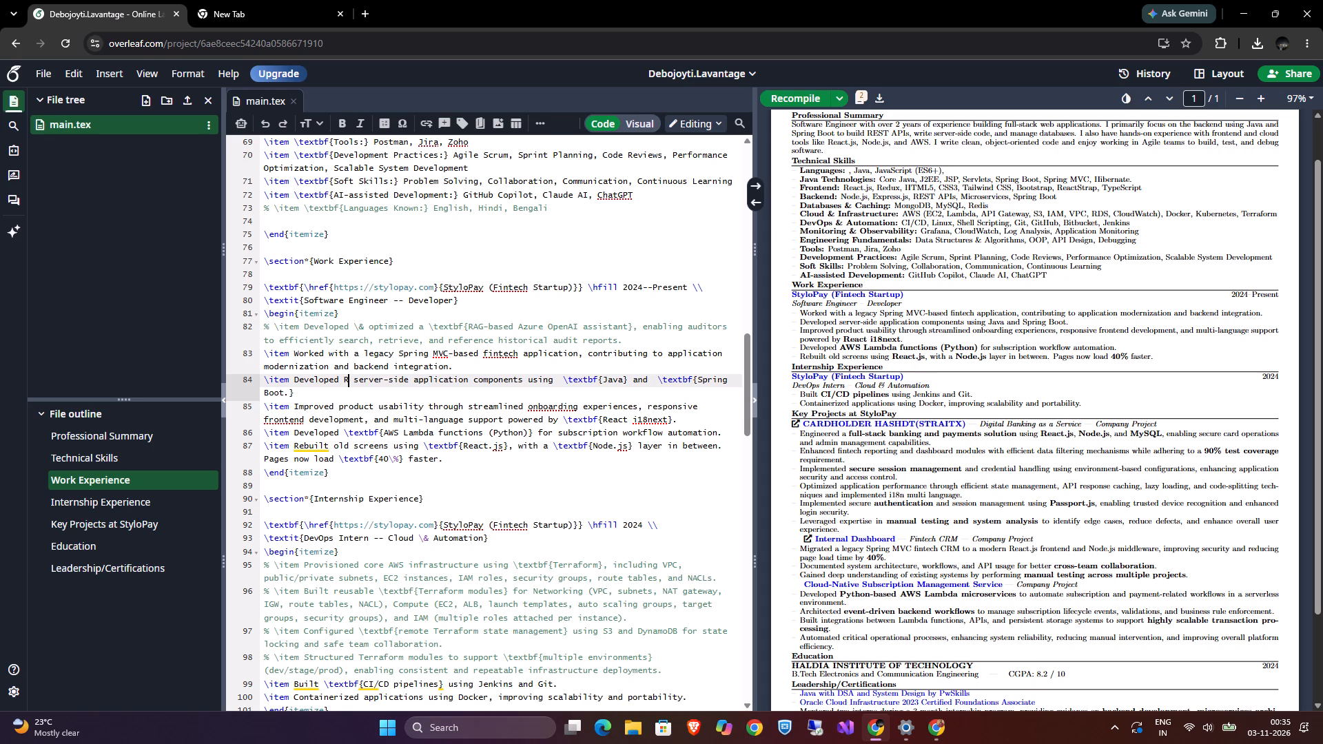
text(ET)
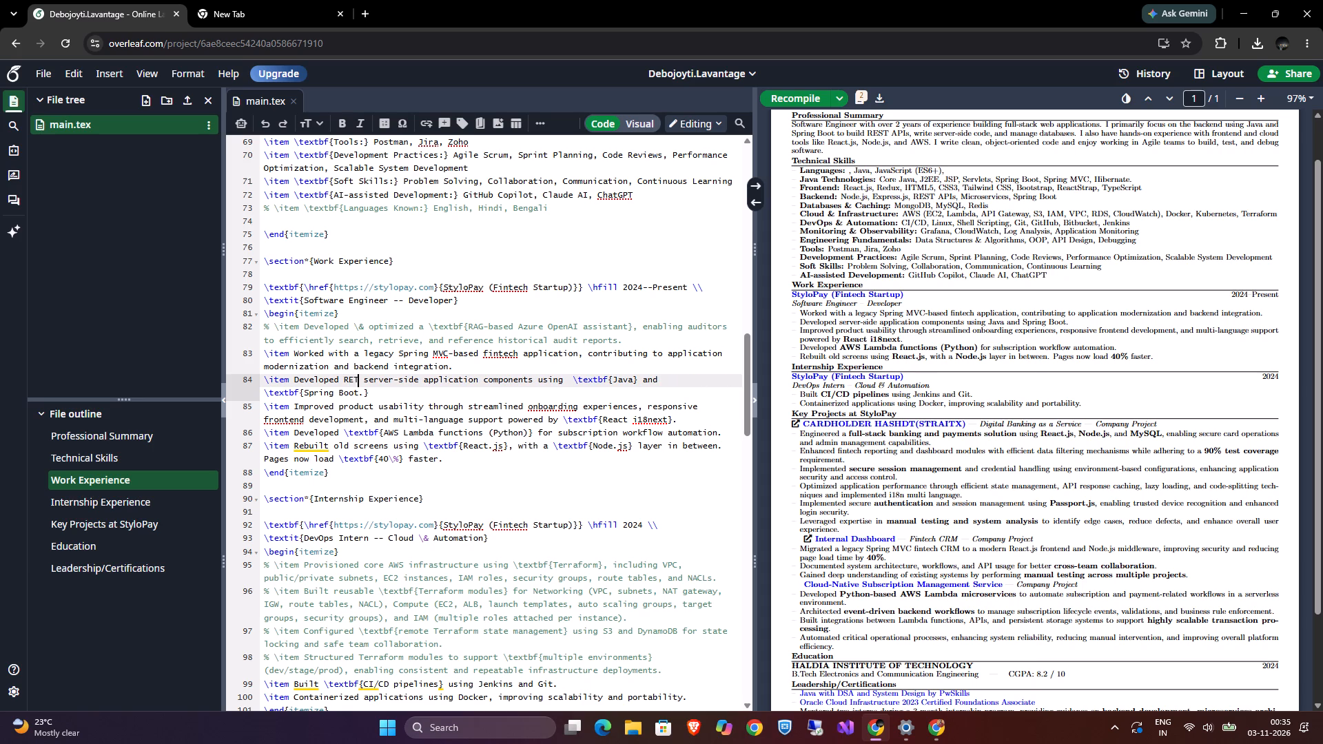
key(BackSpace)
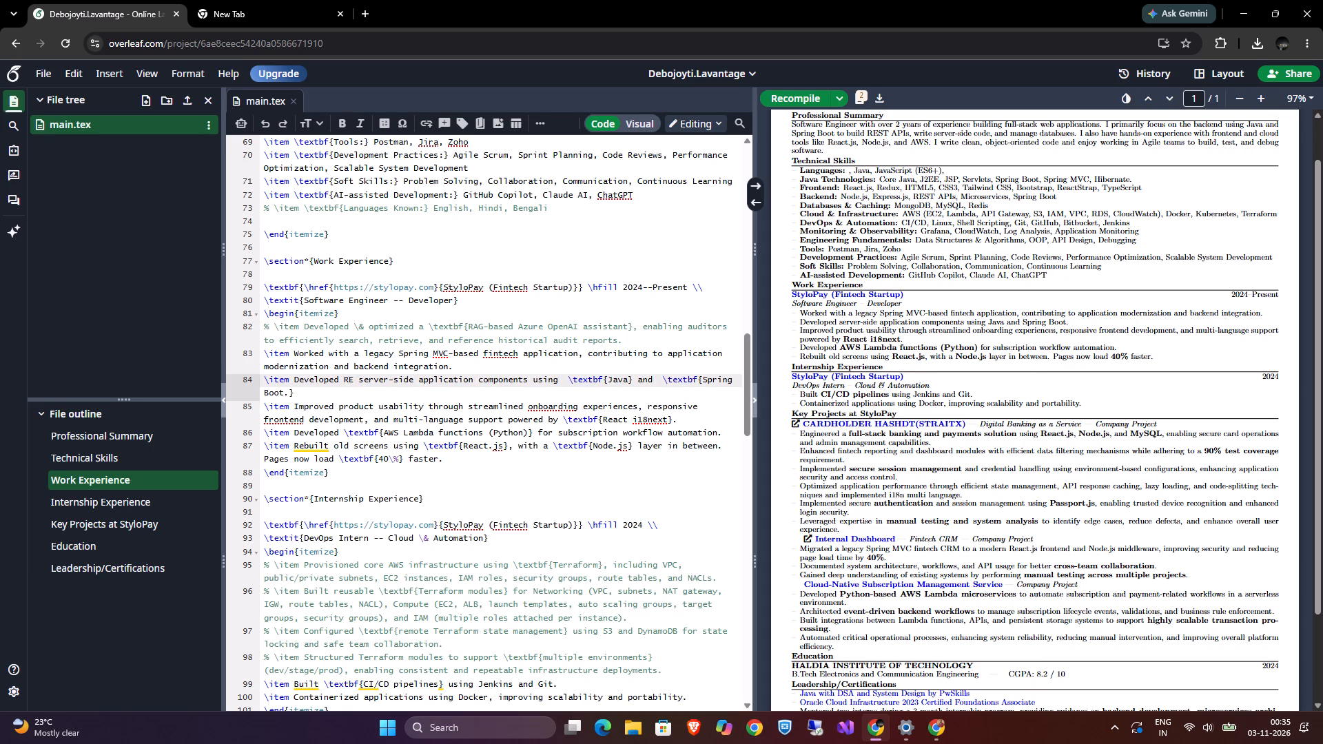
text(ES)
key(BackSpace)
key(BackSpace)
key(BackSpace)
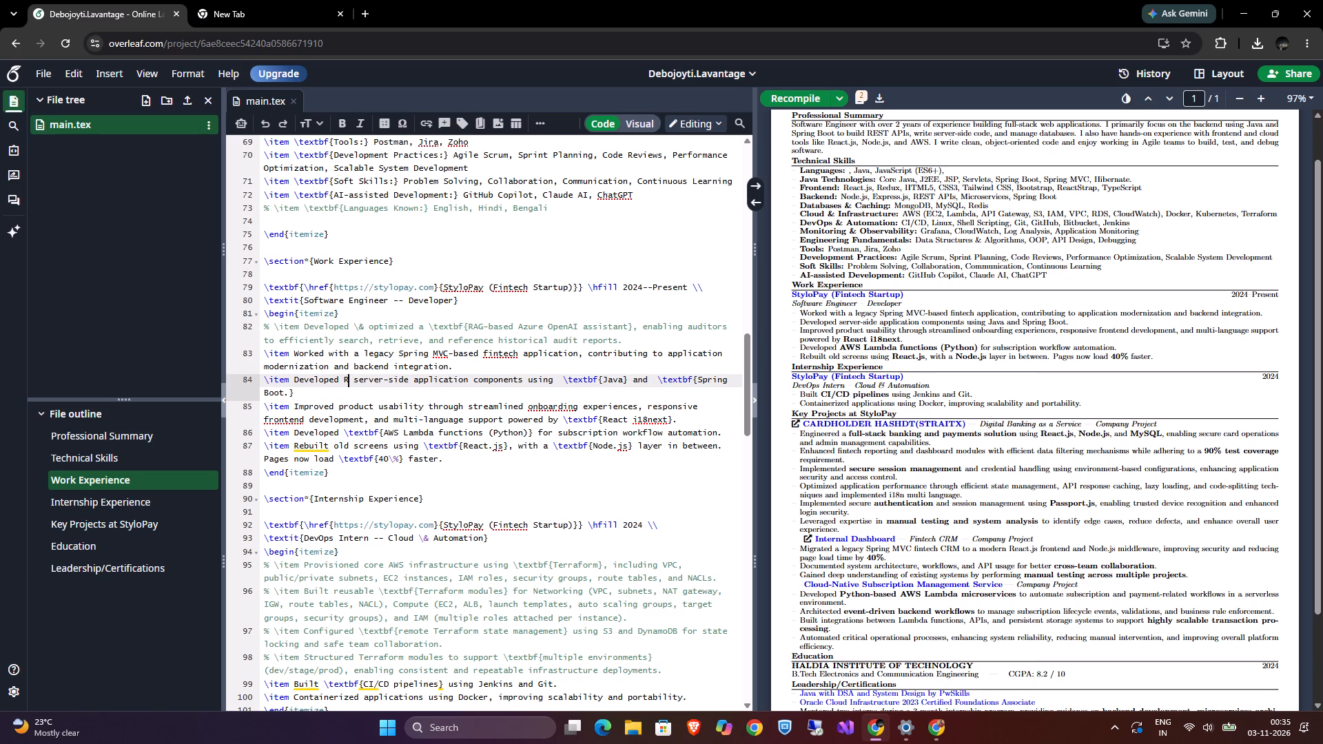
key(BackSpace)
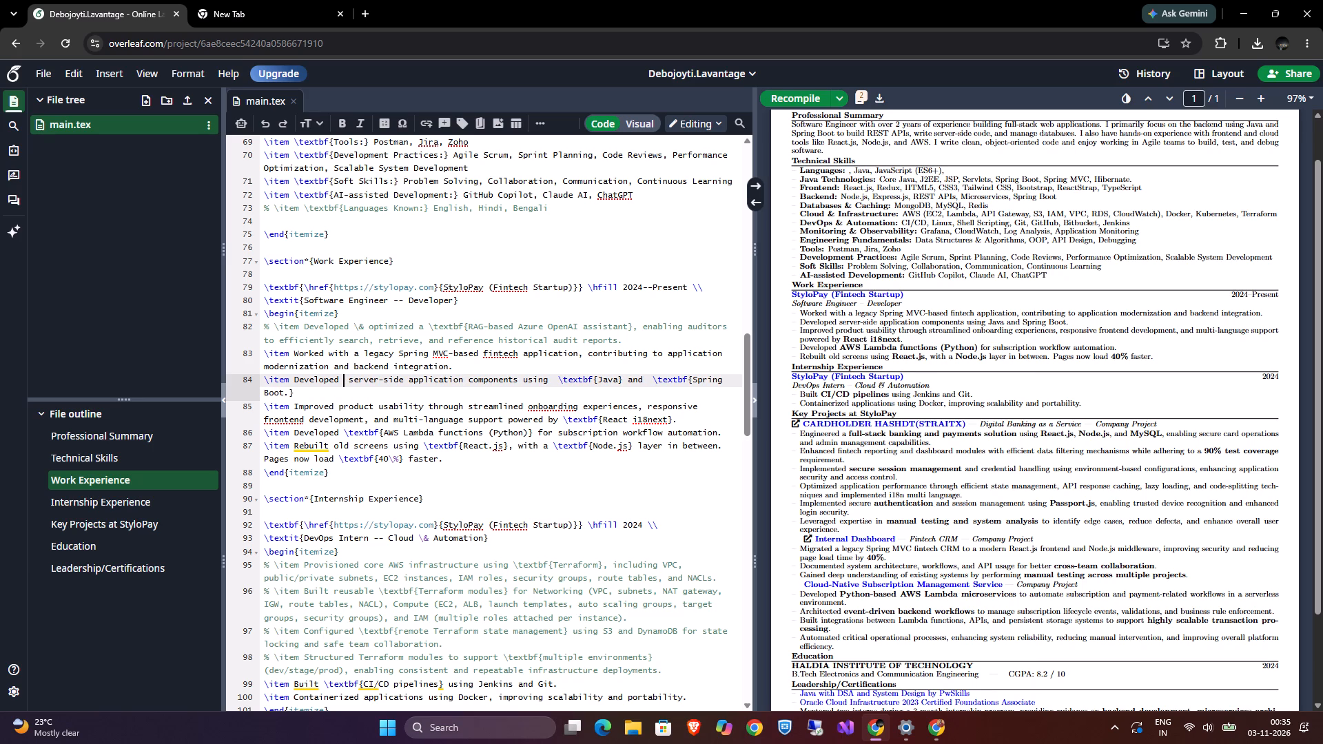
text(EST)
key(BackSpace)
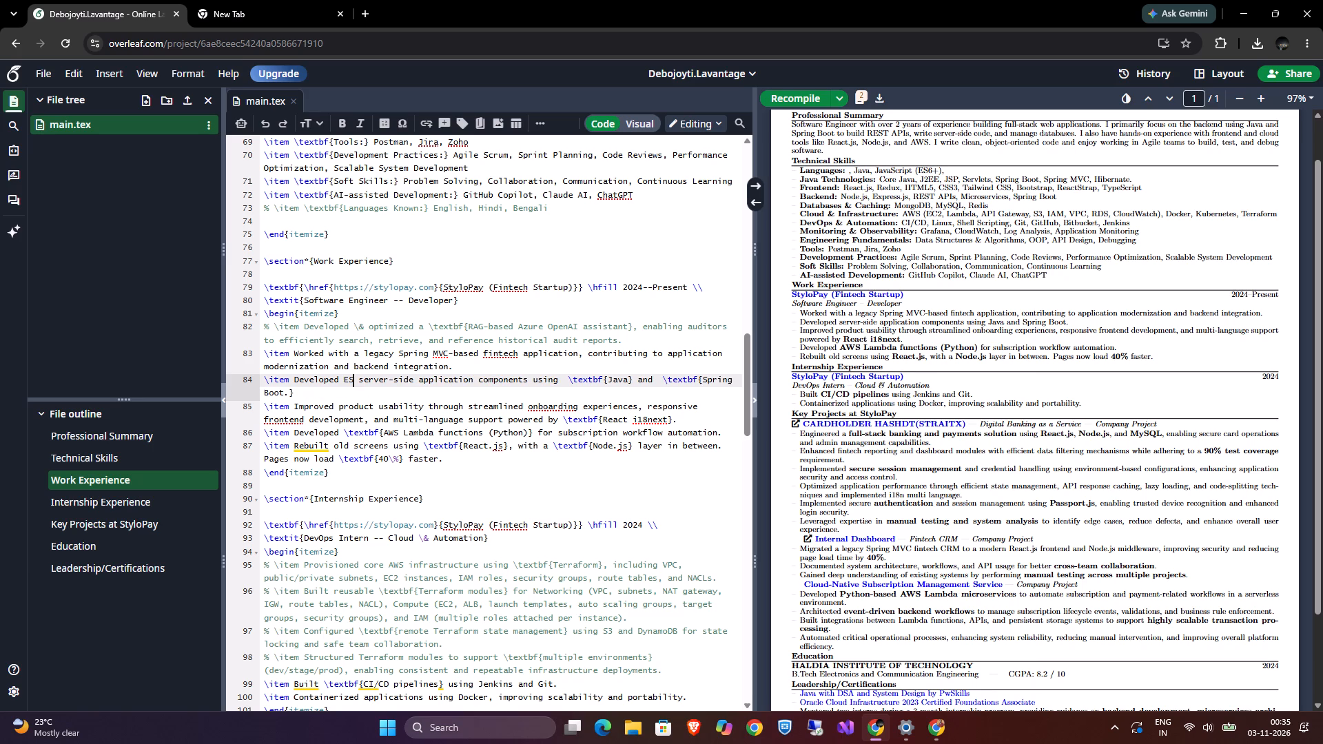
key(BackSpace)
key(BackSpace)
text(REST)
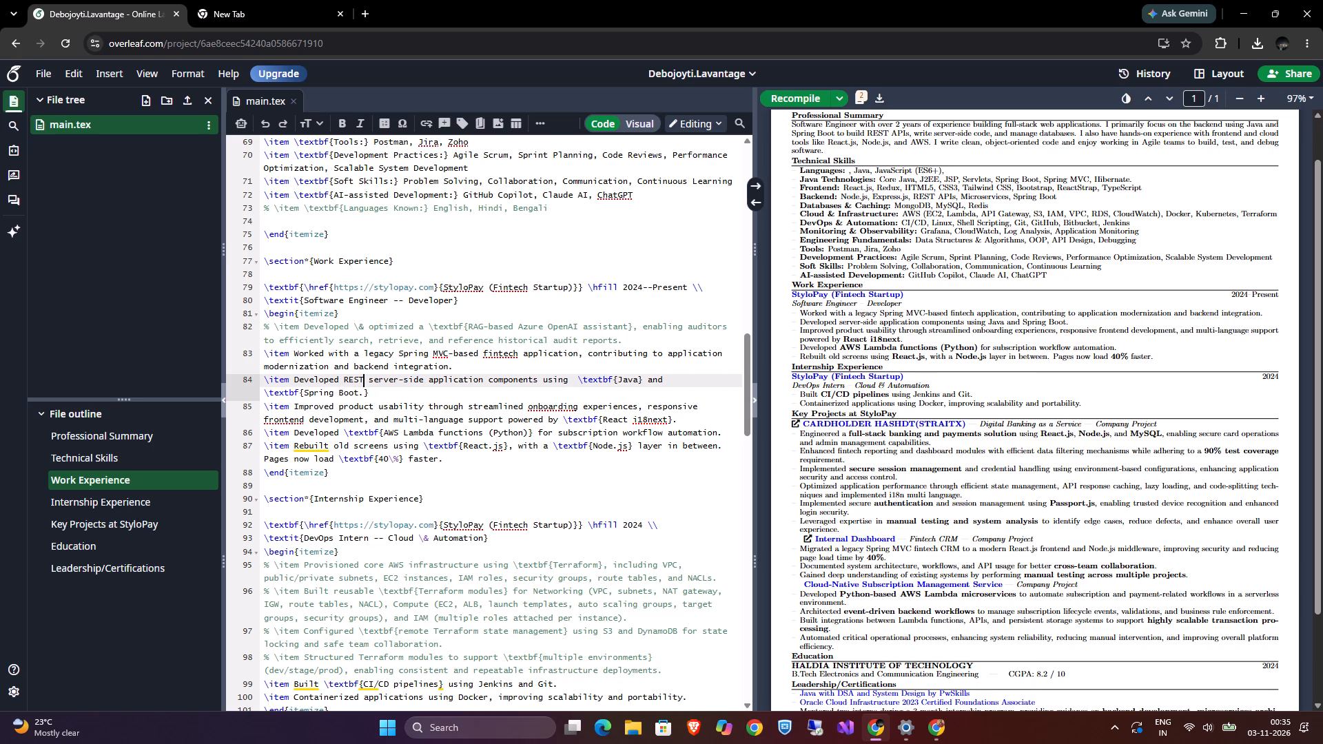
key(space)
text(APIS)
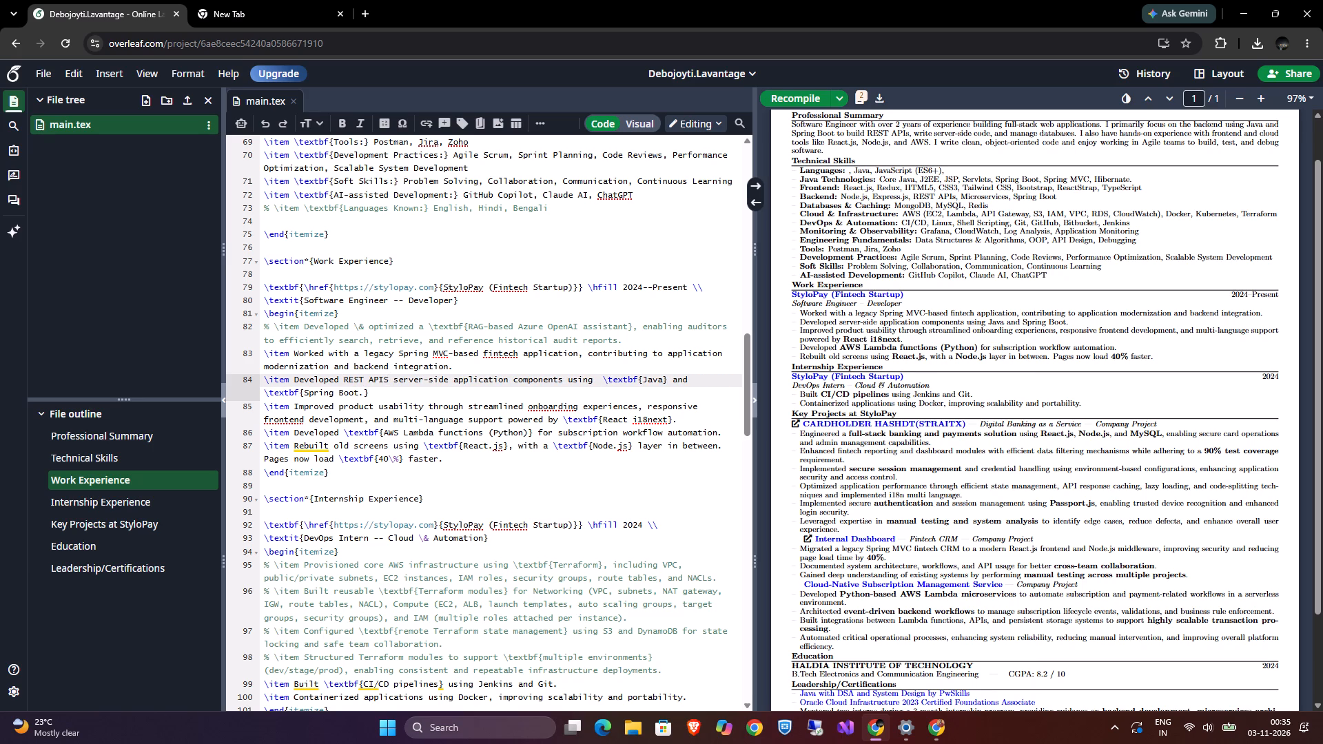
key(comma)
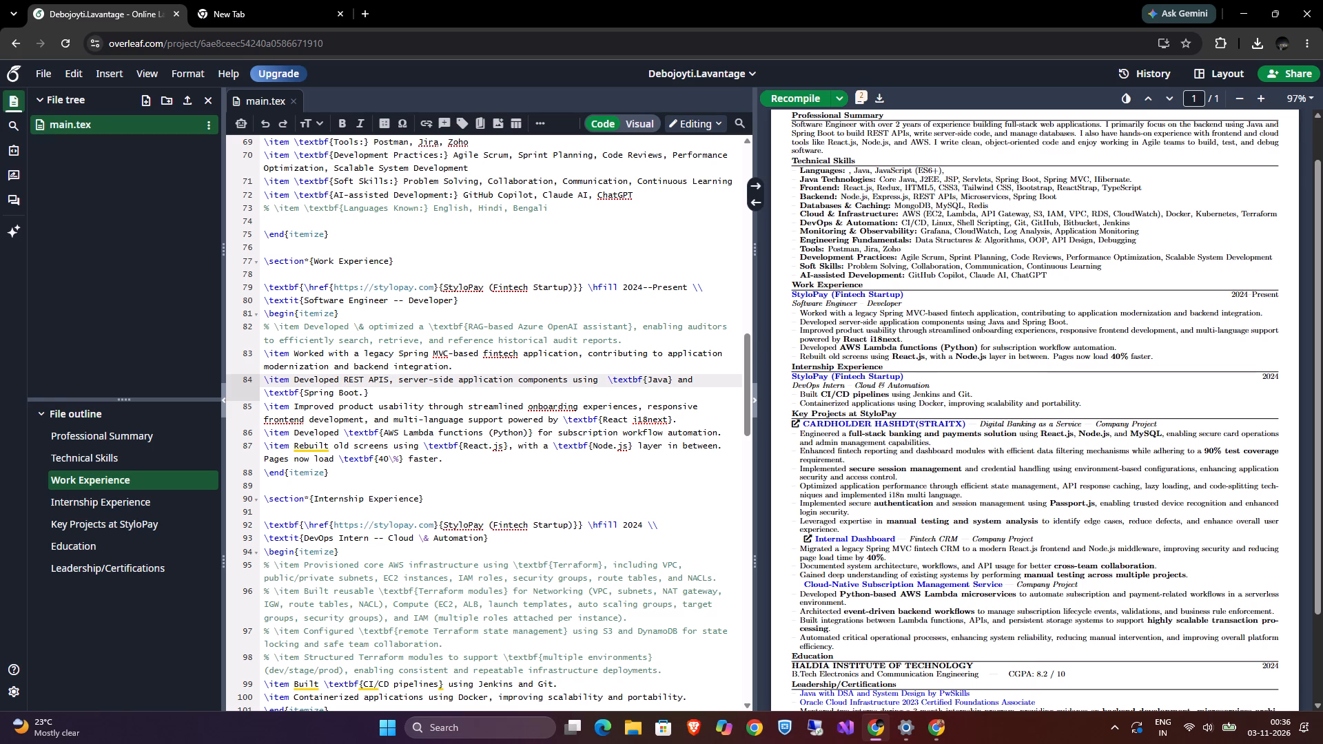
scroll(407, 431, down, 1)
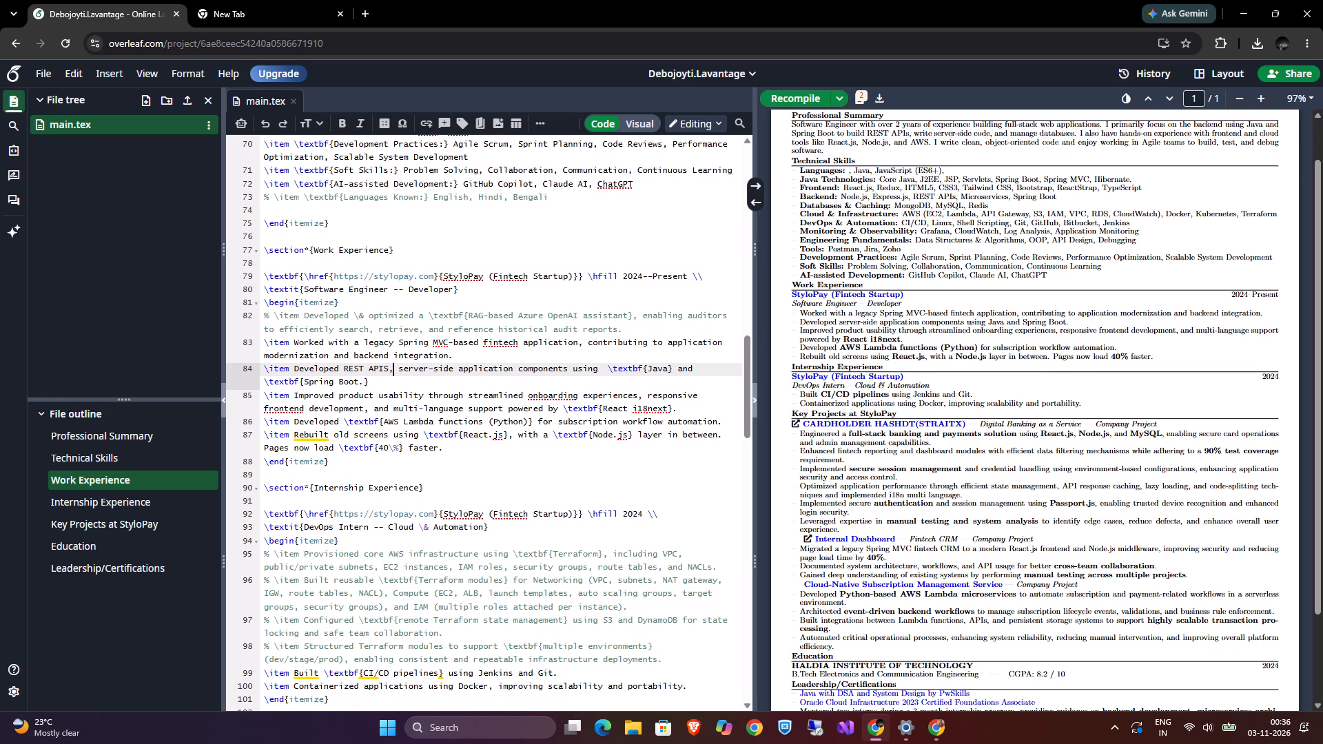
scroll(407, 431, down, 2)
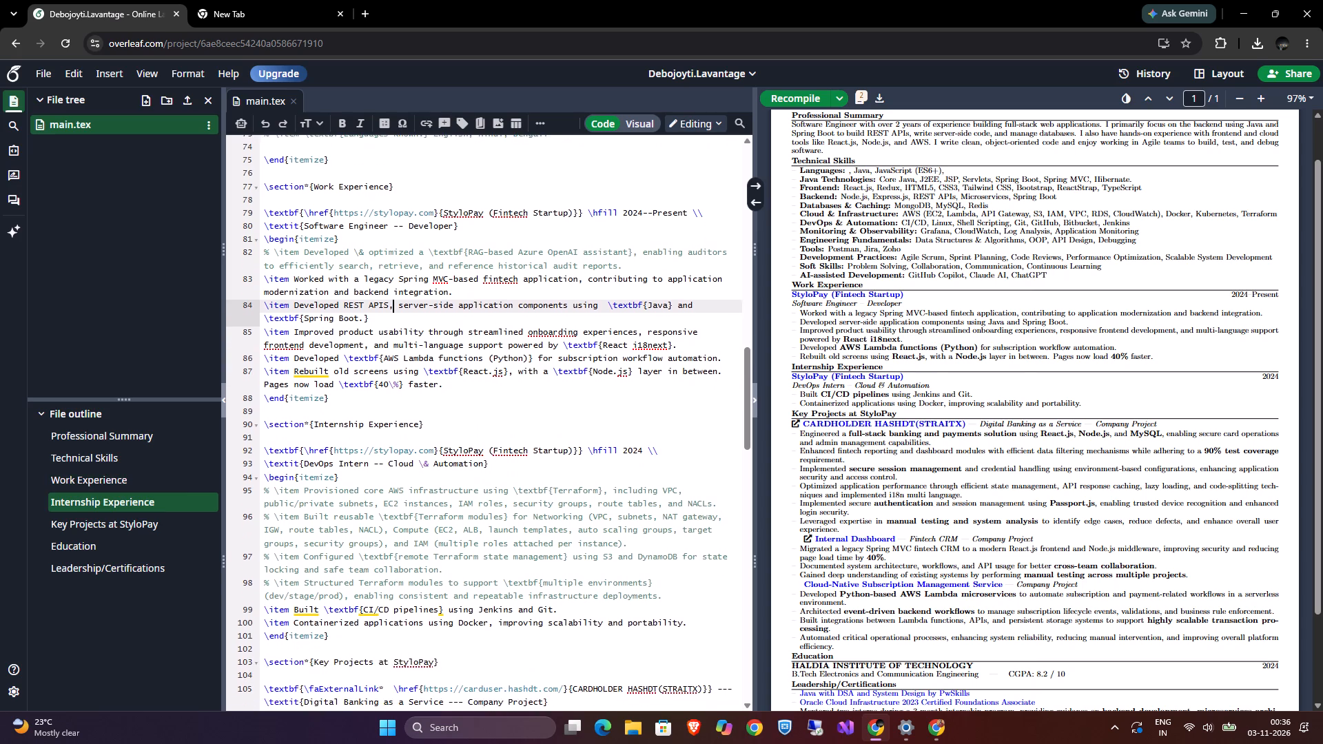
scroll(407, 431, down, 1)
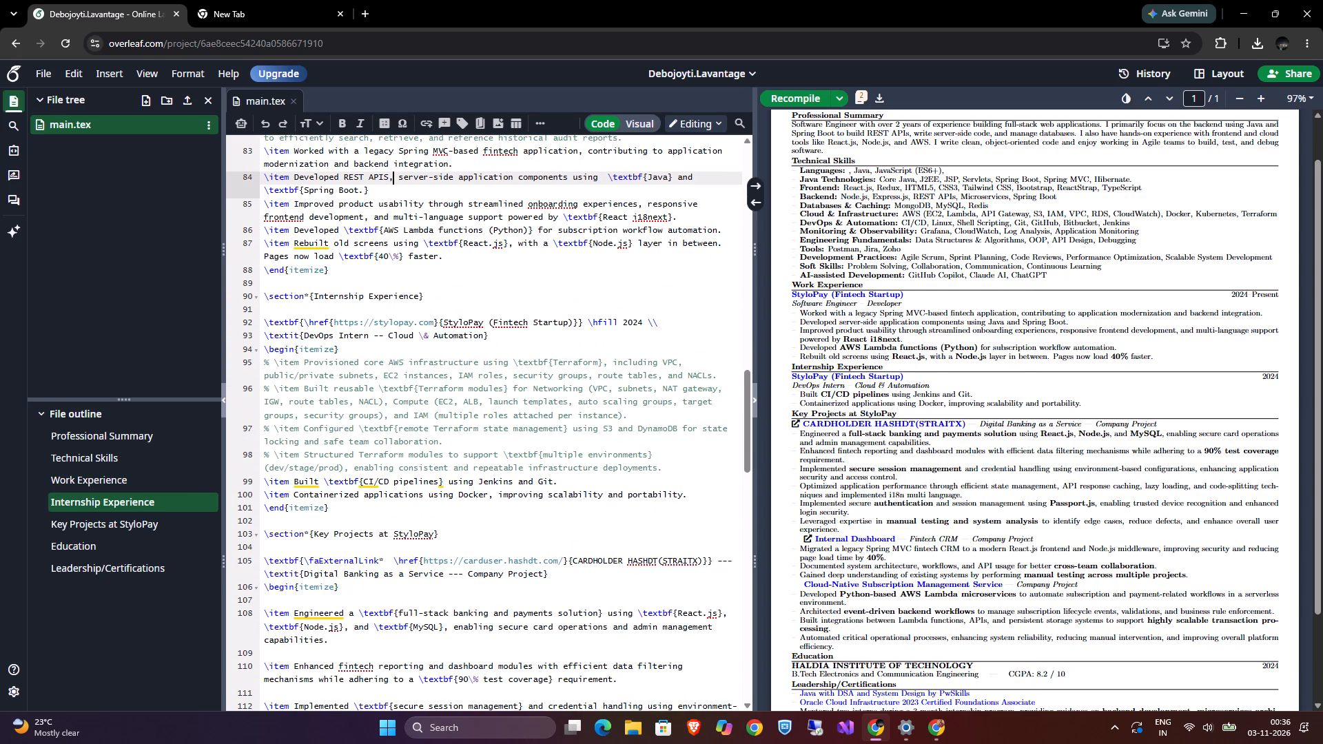
scroll(407, 431, up, 1)
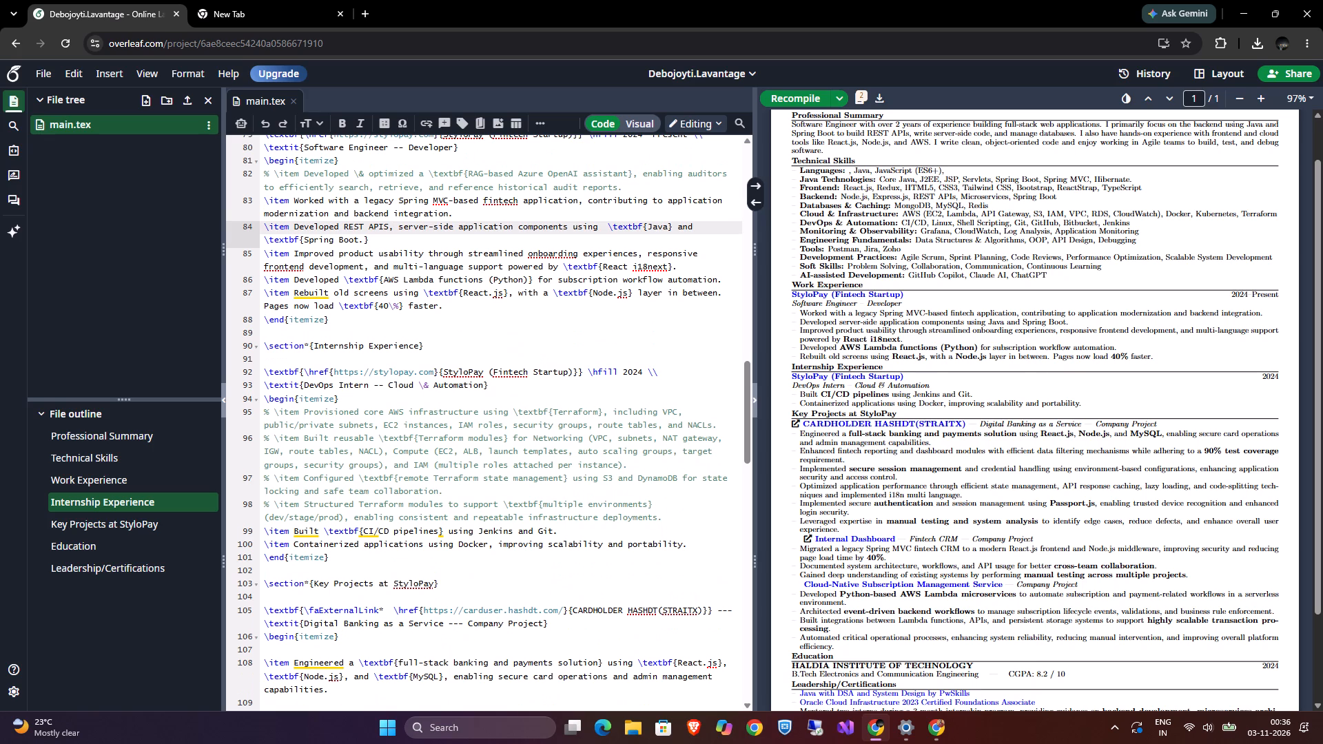
key(ctrl+s)
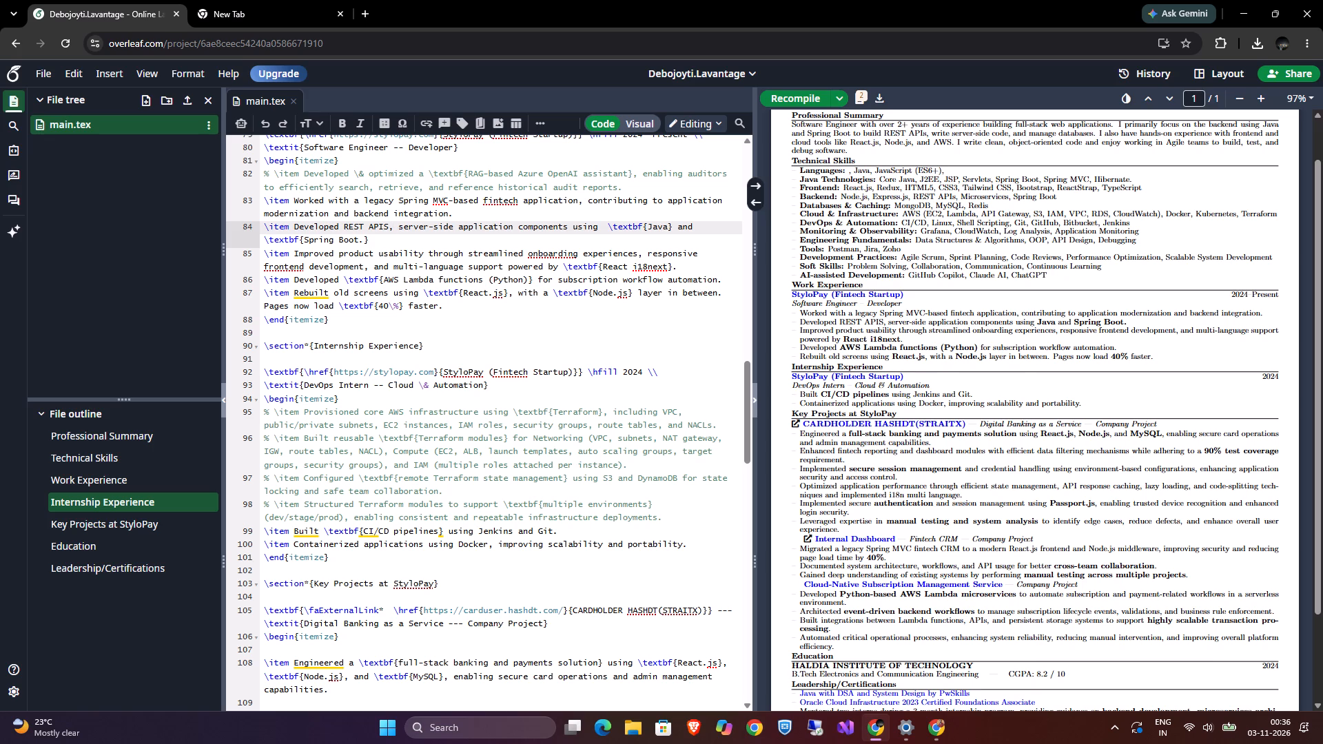
Bold "REST APIS," in the server-side components bullet by wrapping it in \textbf{}, and recompile the resume.
scroll(524, 342, up, 1)
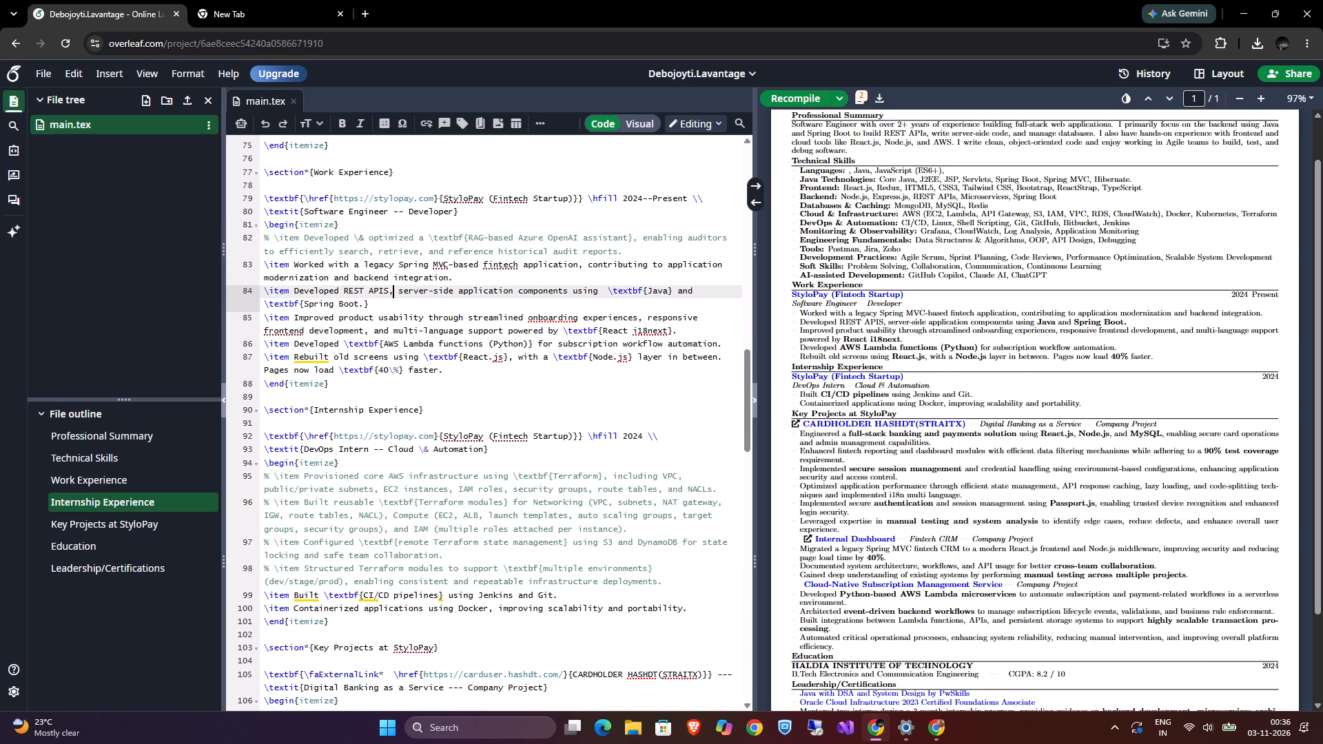
click(345, 295)
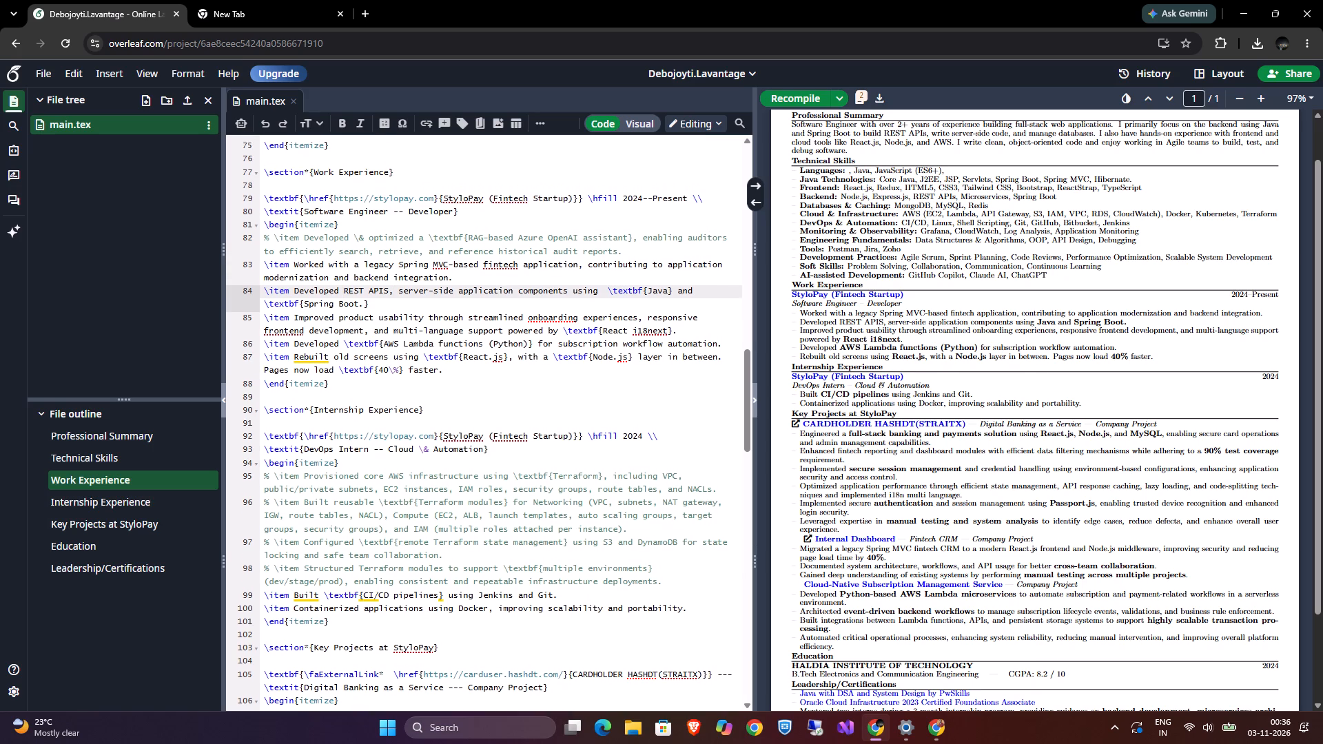
key(ctrl+v)
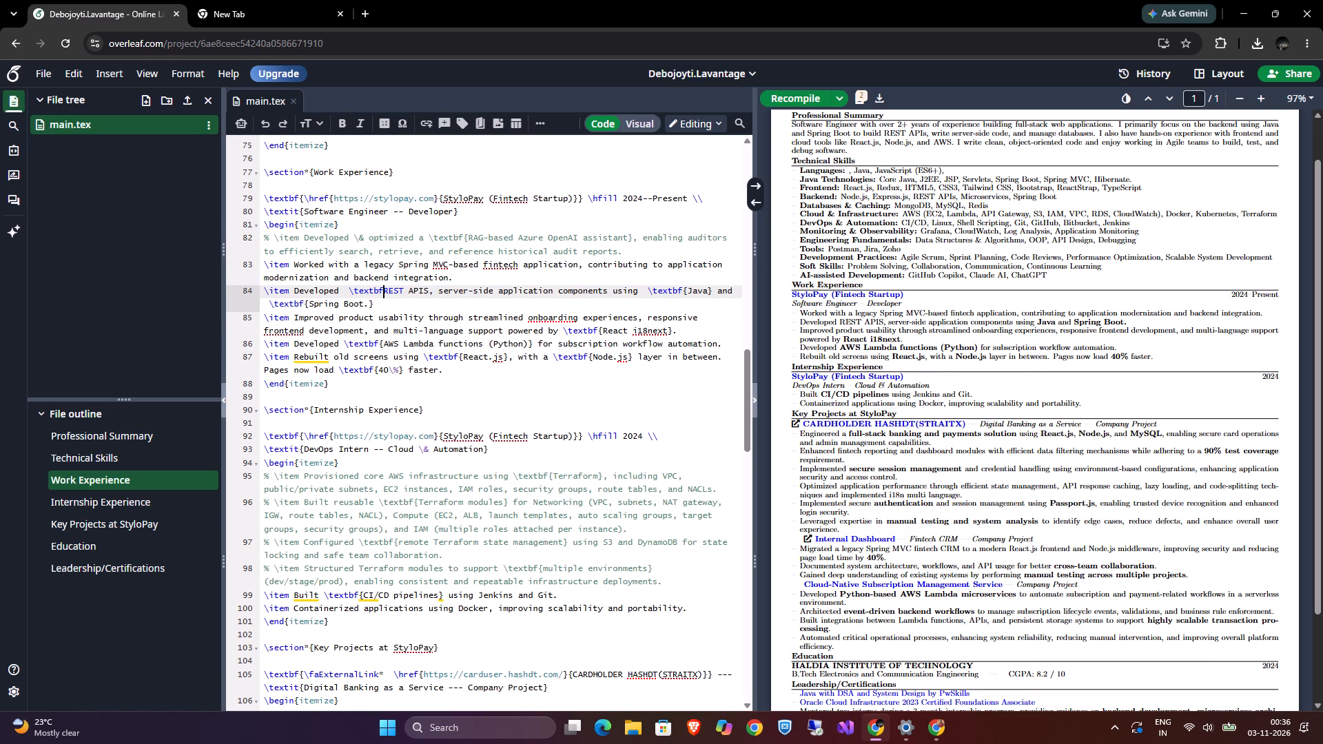
key(shift+braceleft)
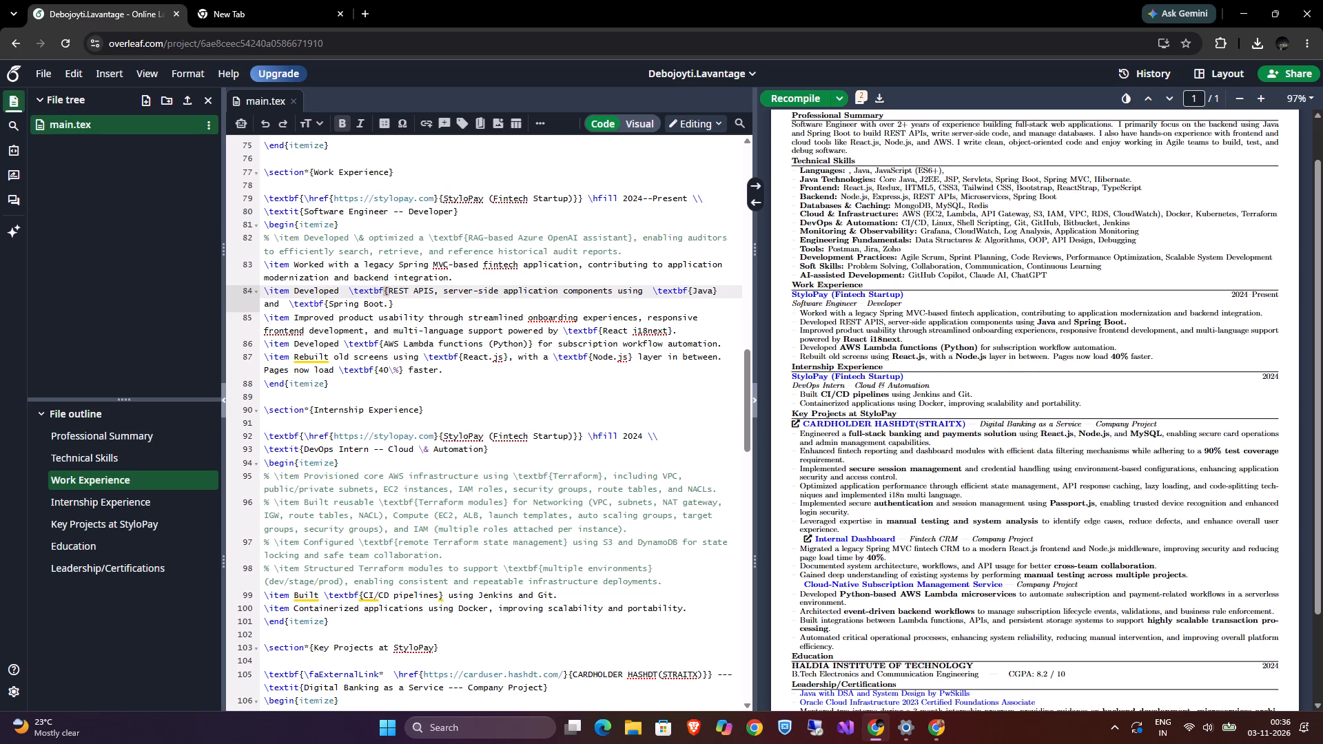
click(440, 289)
key(shift+braceright)
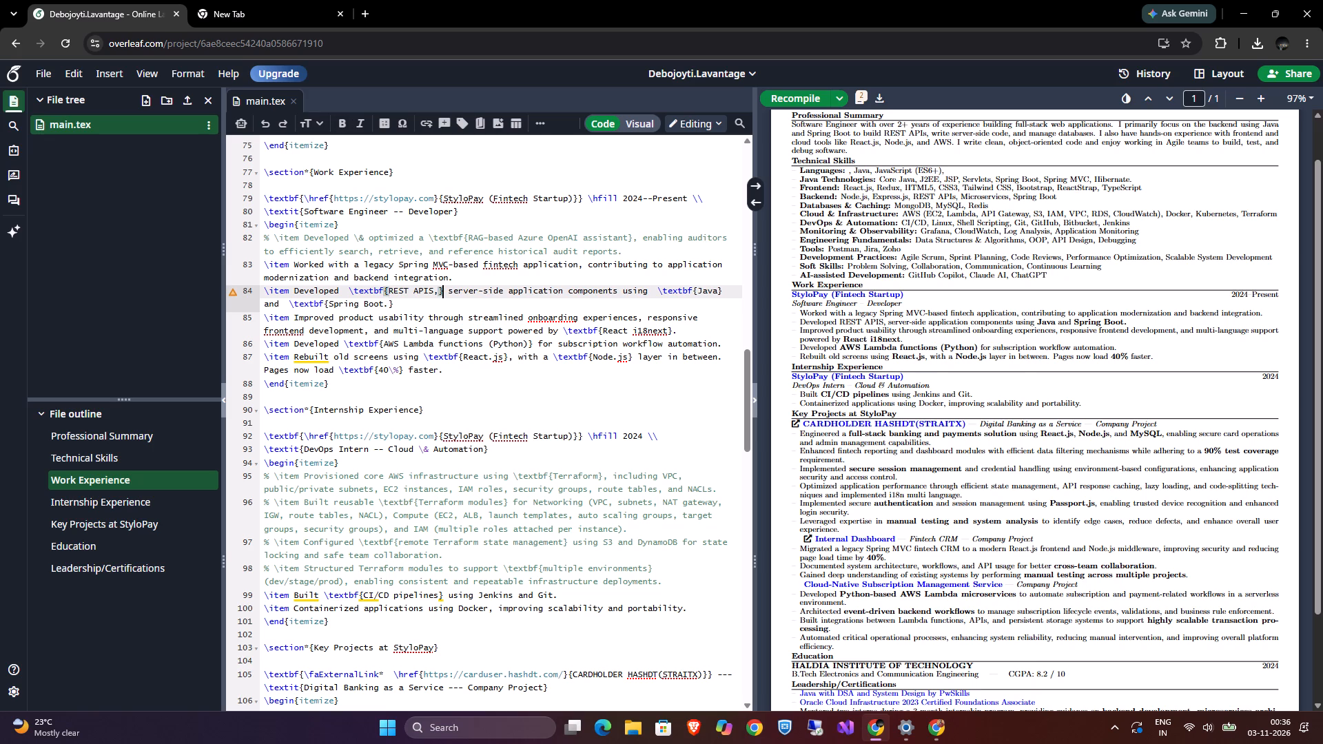
key(ctrl+s)
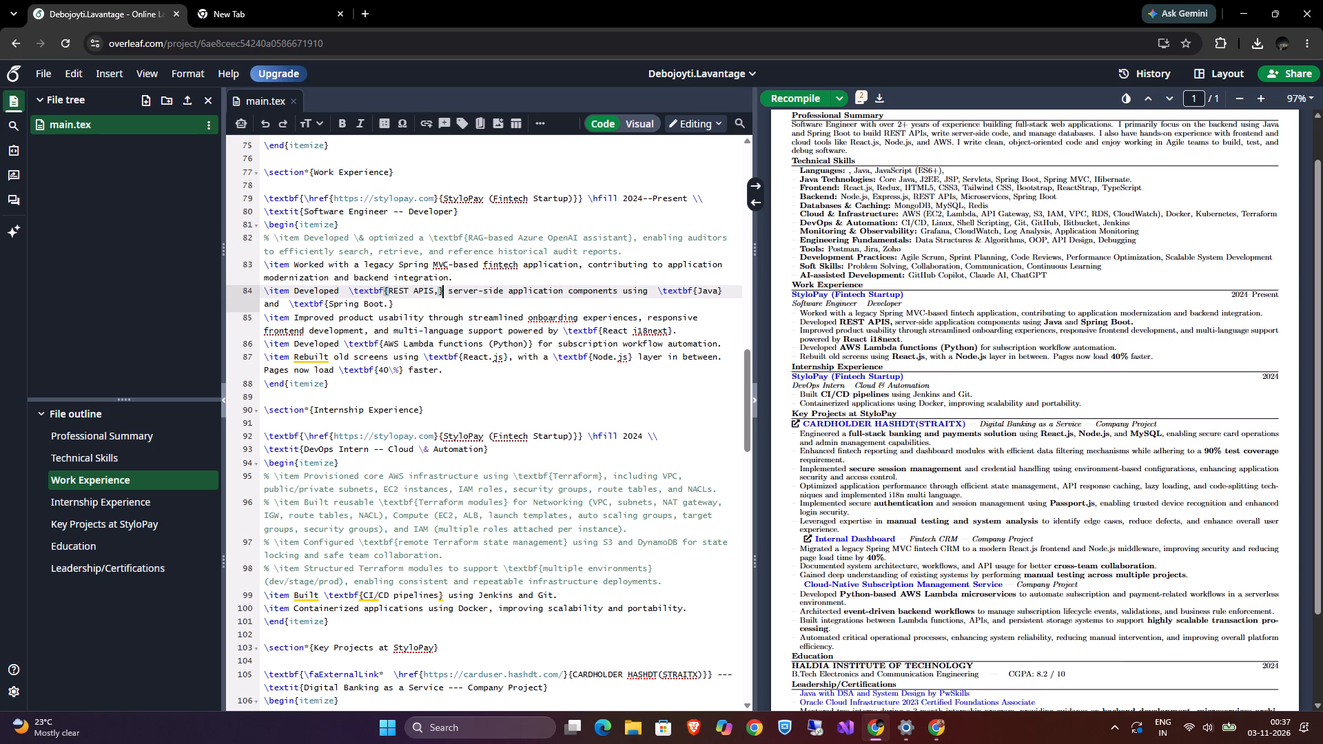
Fold the Internship Experience section, copy it together with the Key Projects at StyloPay heading, and comment out both heading lines.
scroll(382, 380, down, 1)
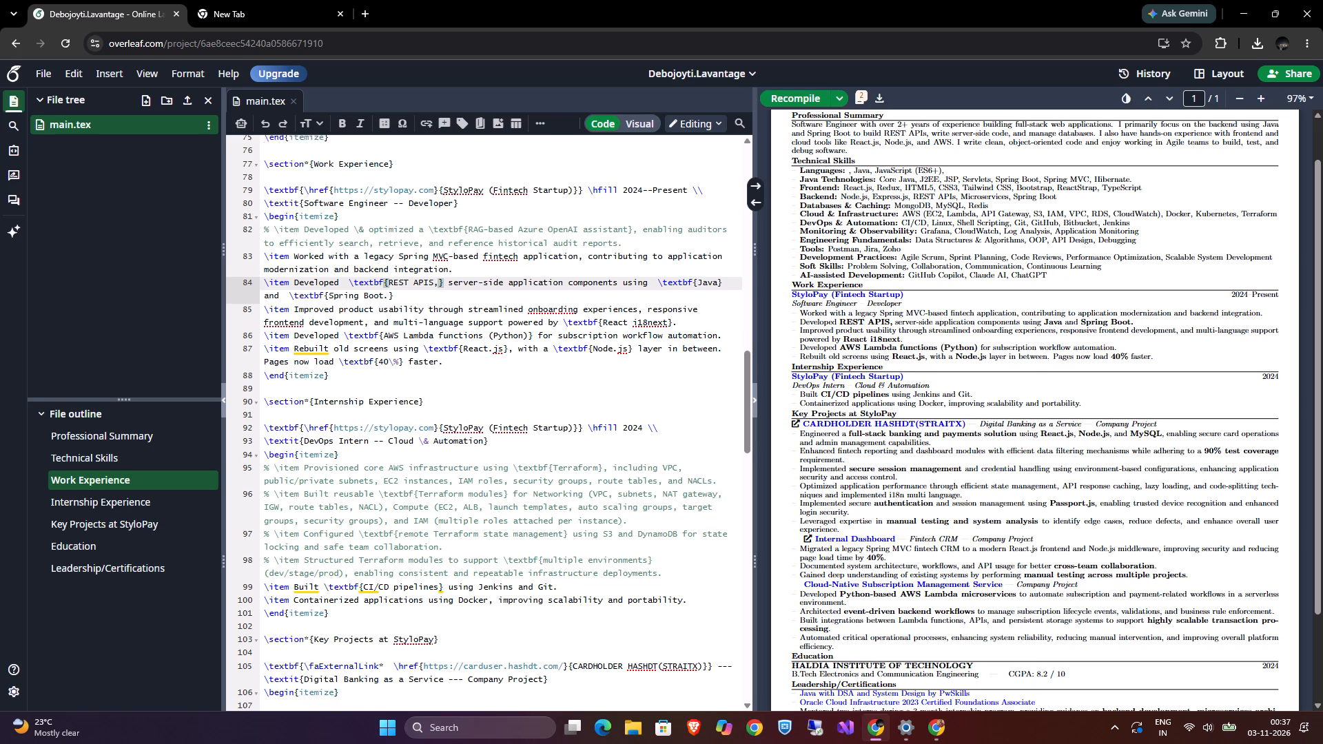
scroll(382, 380, down, 1)
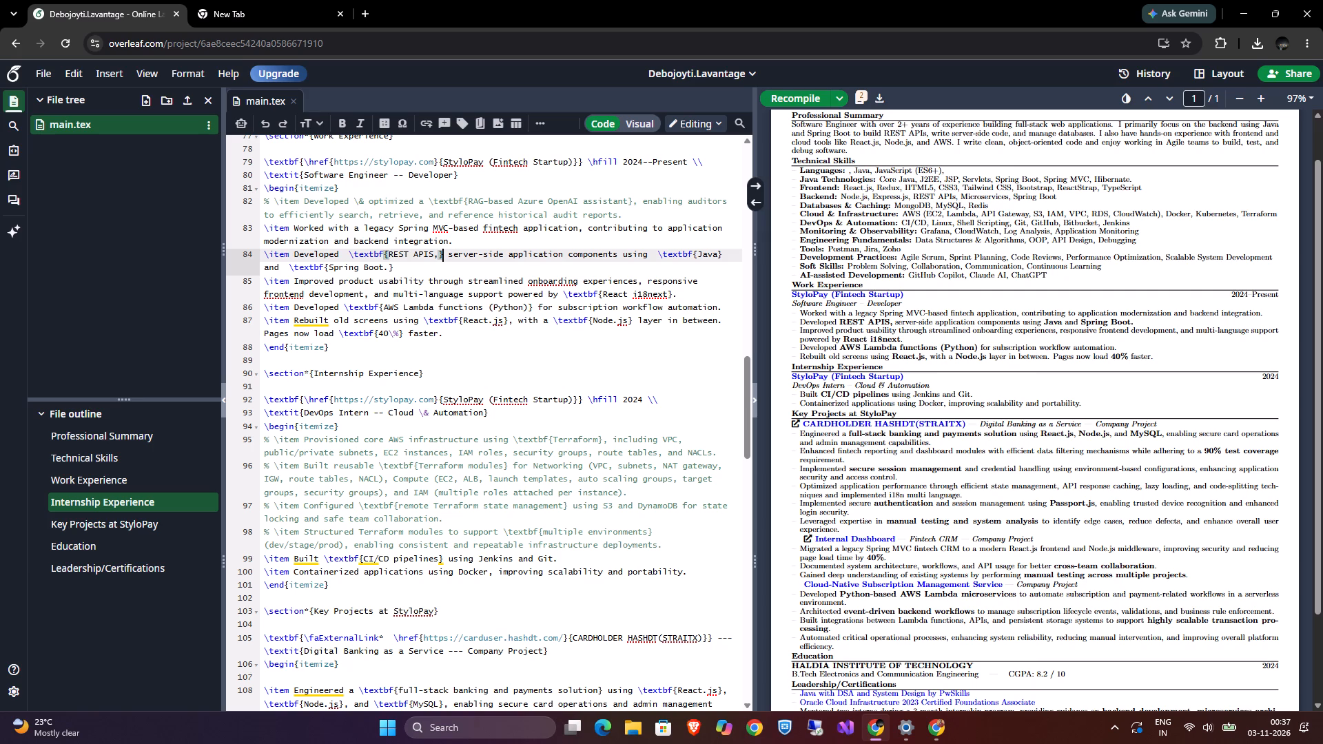
drag(263, 373, 307, 461)
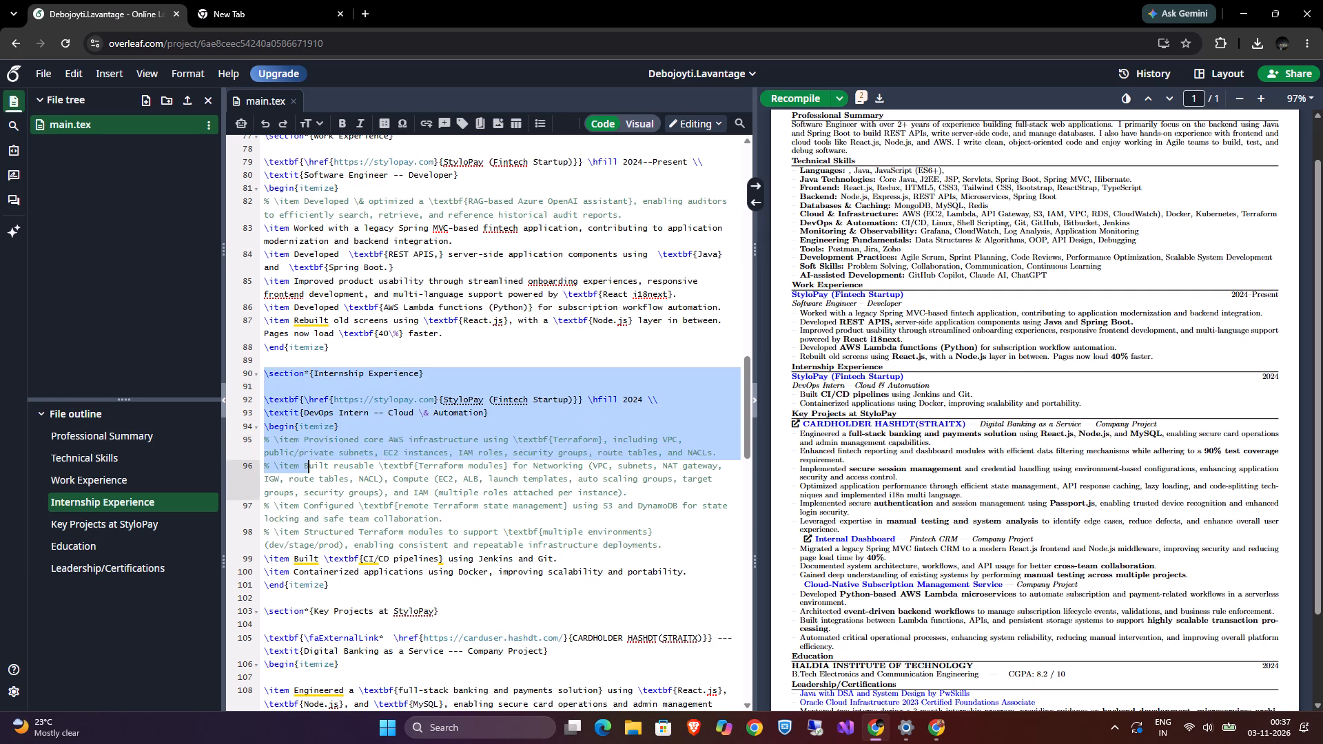
drag(307, 461, 274, 386)
click(274, 386)
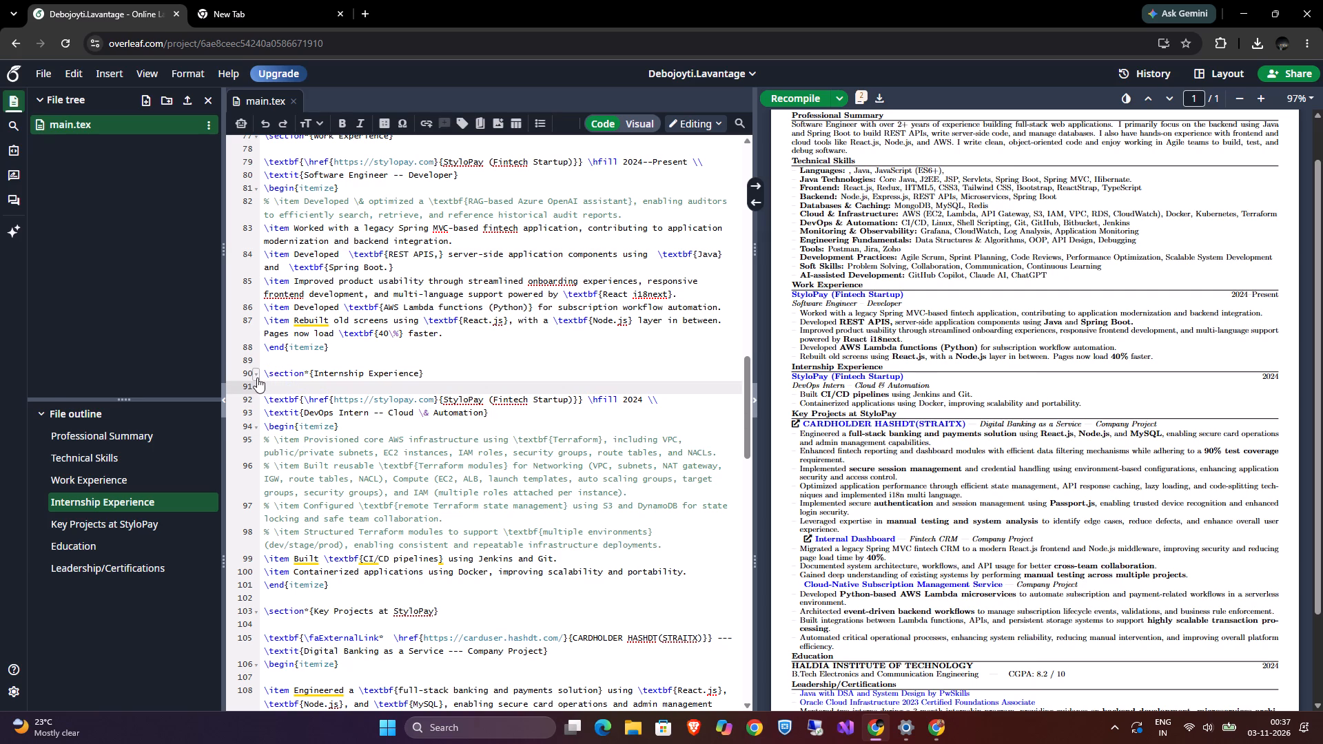
click(257, 378)
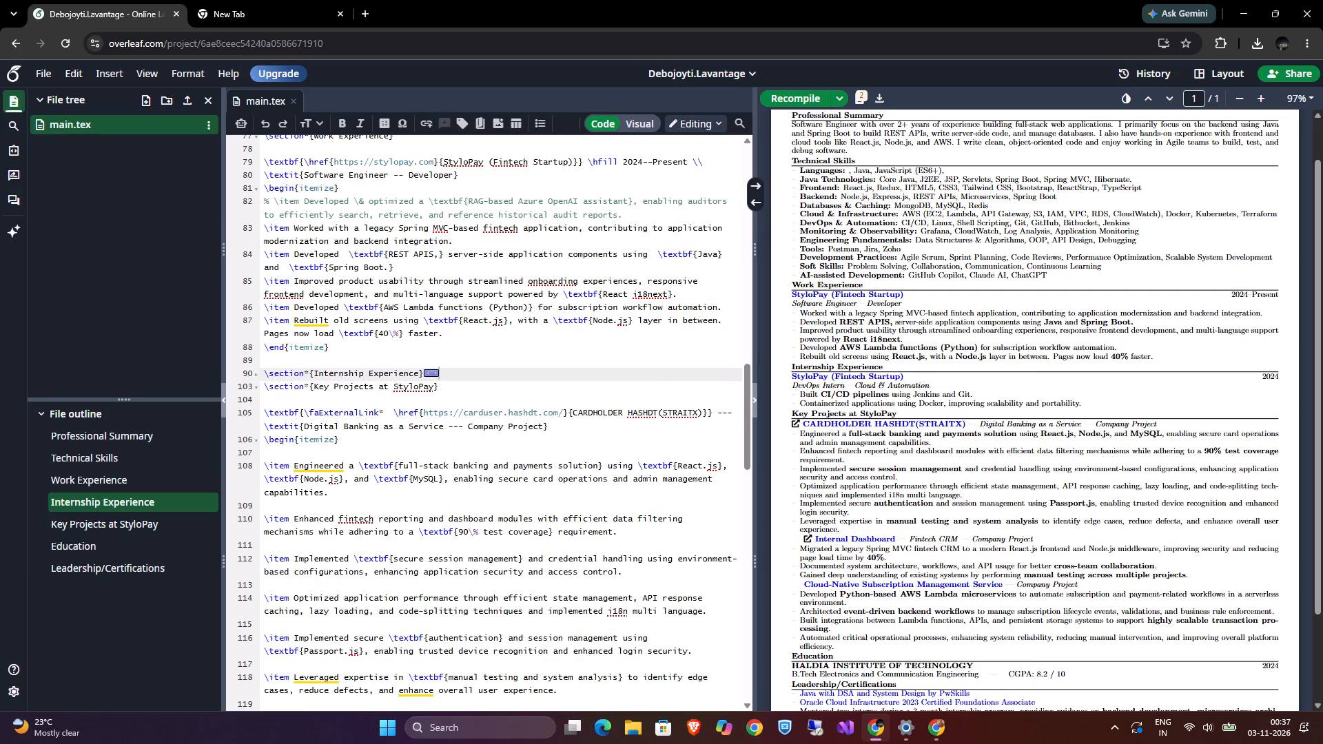
drag(437, 387, 265, 373)
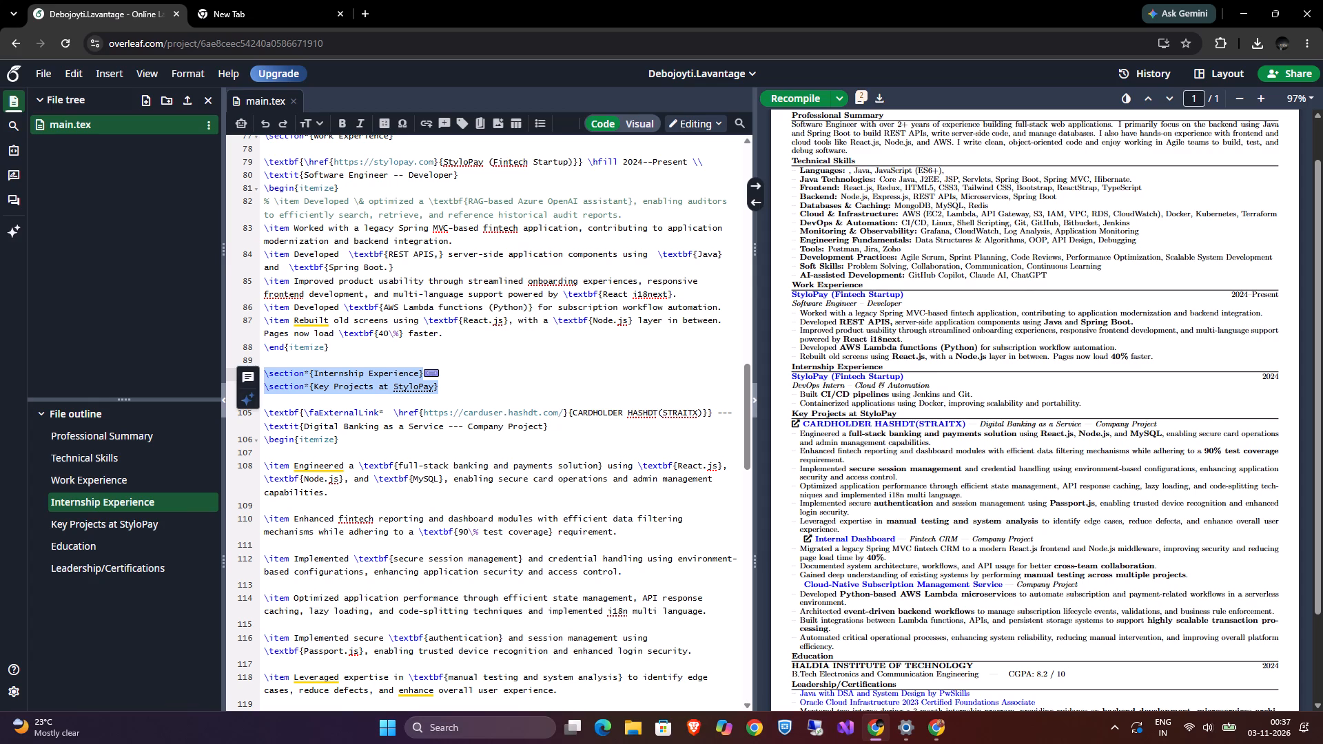
key(ctrl+slash)
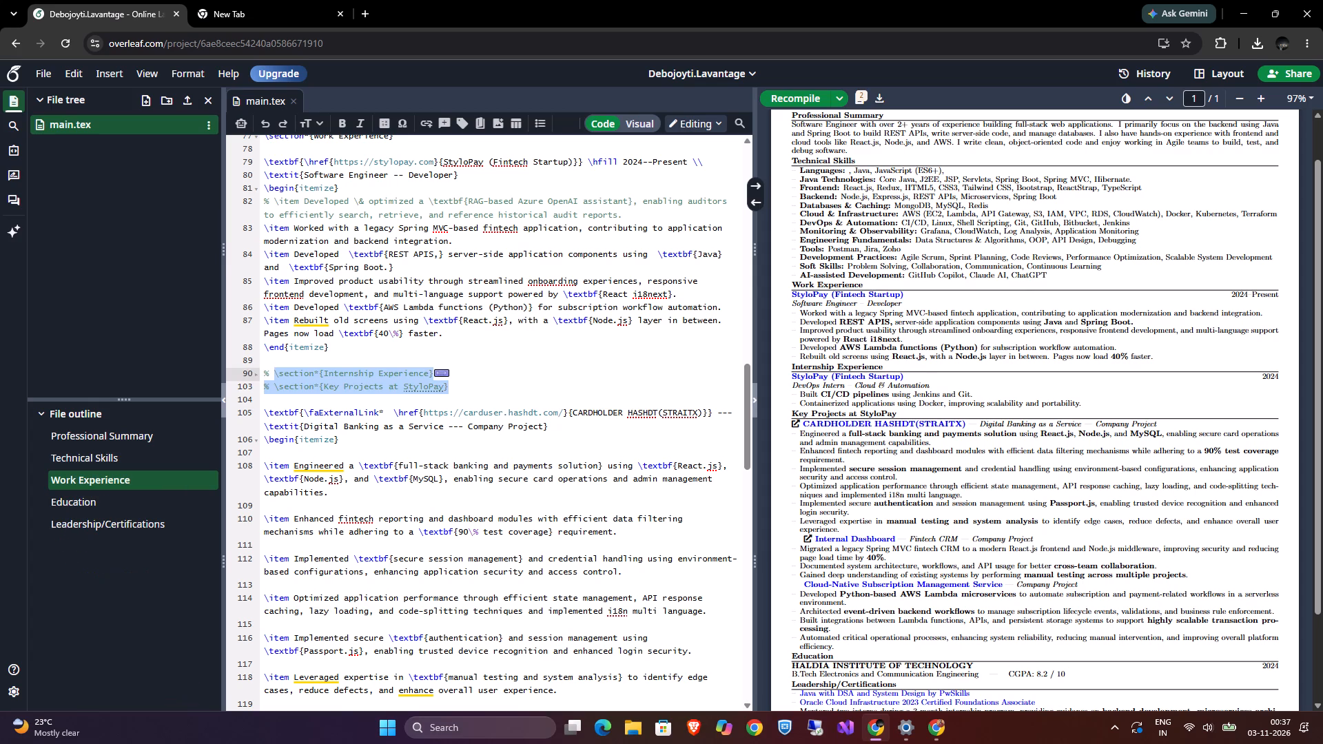
key(ctrl+z)
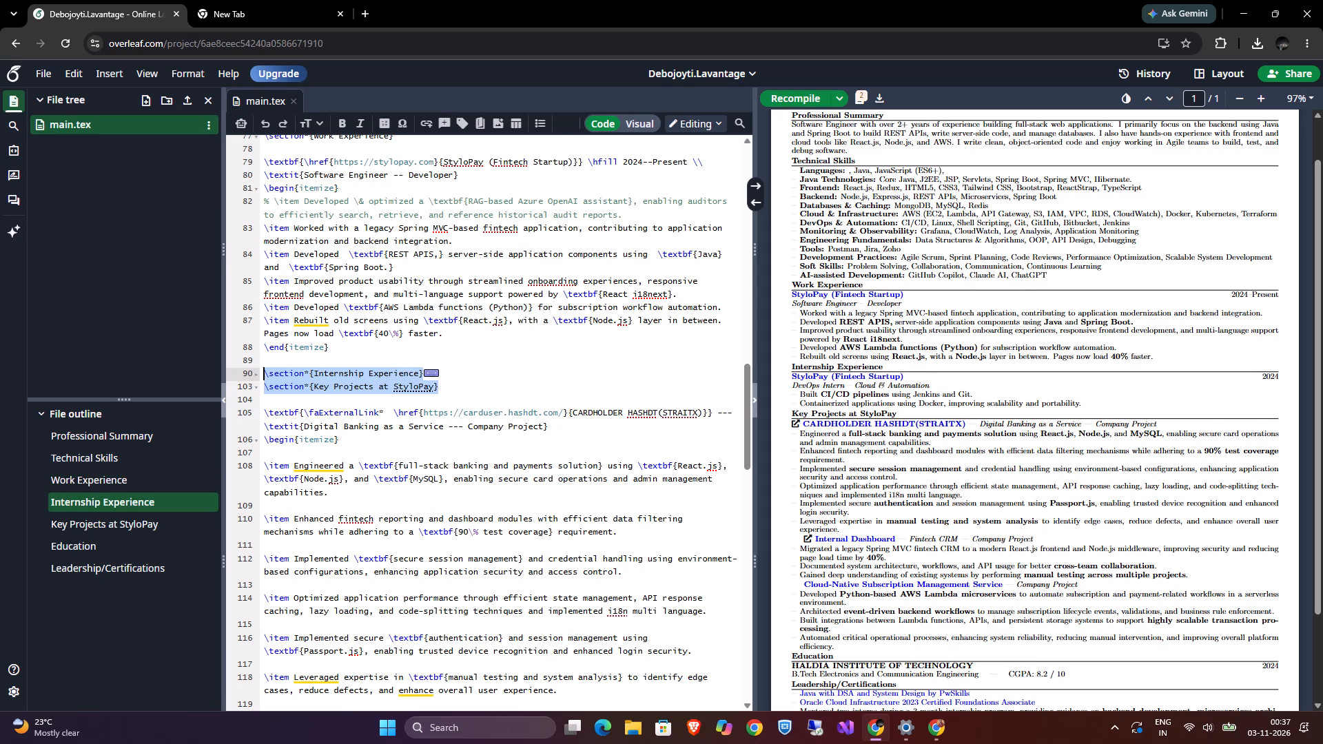
key(ctrl+c)
key(ctrl+slash)
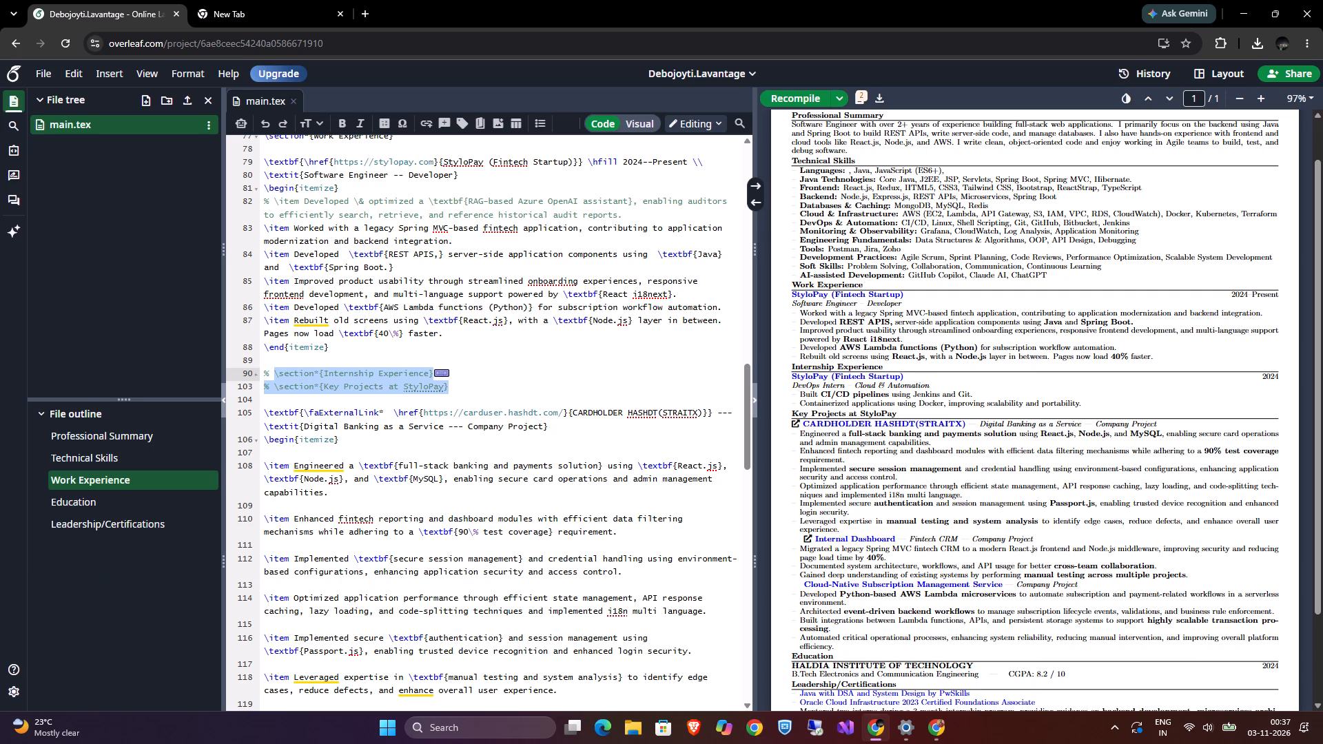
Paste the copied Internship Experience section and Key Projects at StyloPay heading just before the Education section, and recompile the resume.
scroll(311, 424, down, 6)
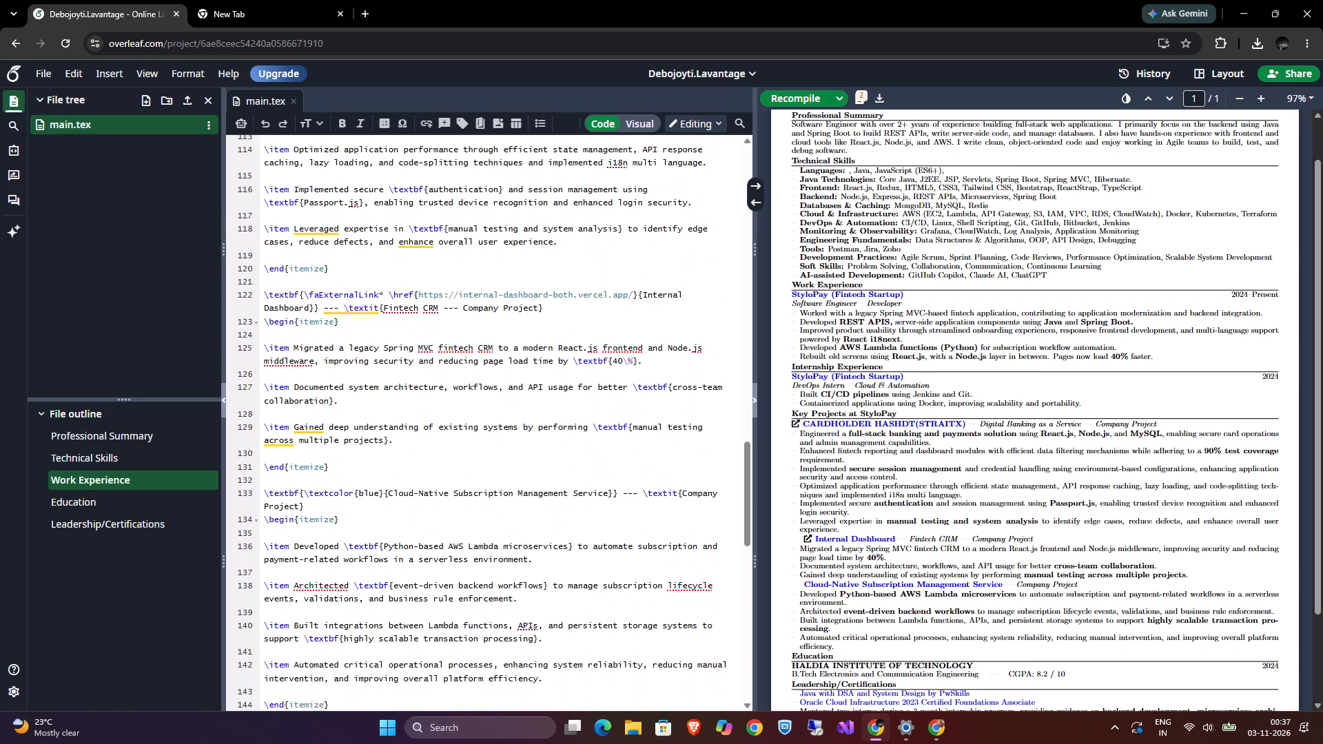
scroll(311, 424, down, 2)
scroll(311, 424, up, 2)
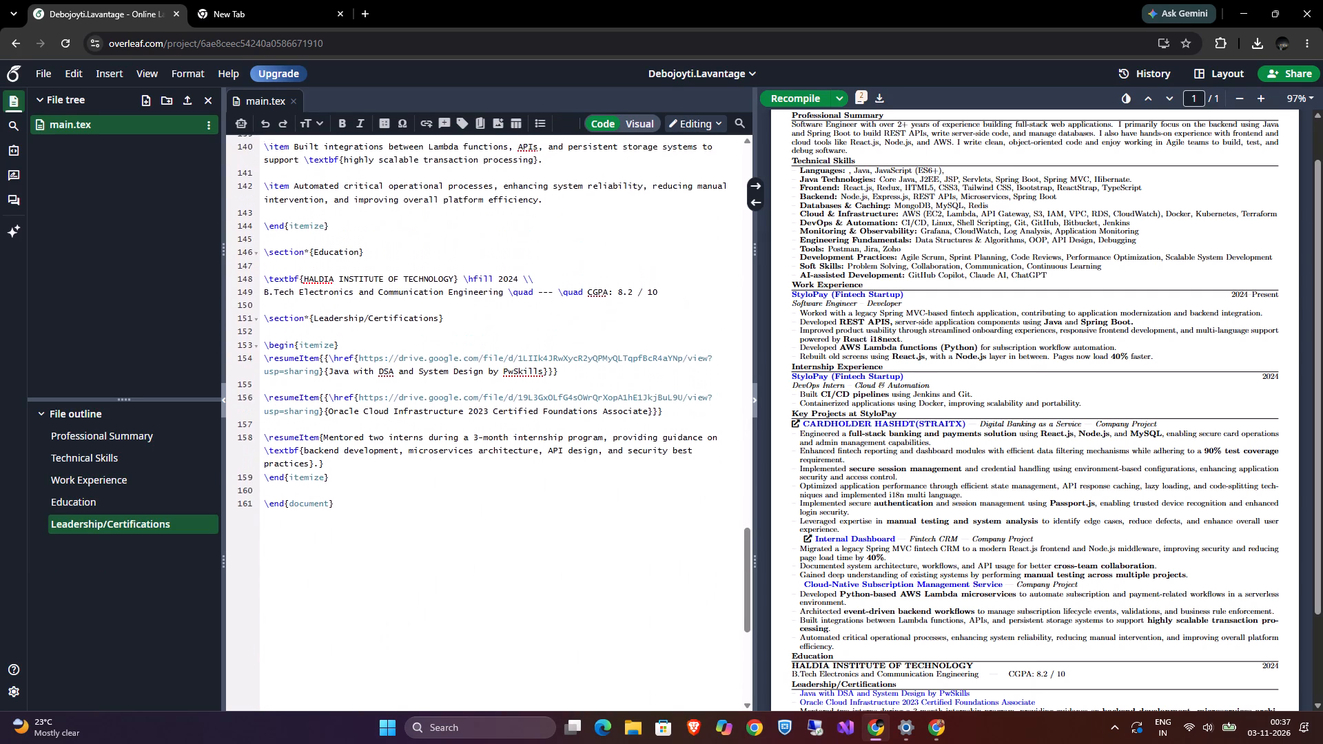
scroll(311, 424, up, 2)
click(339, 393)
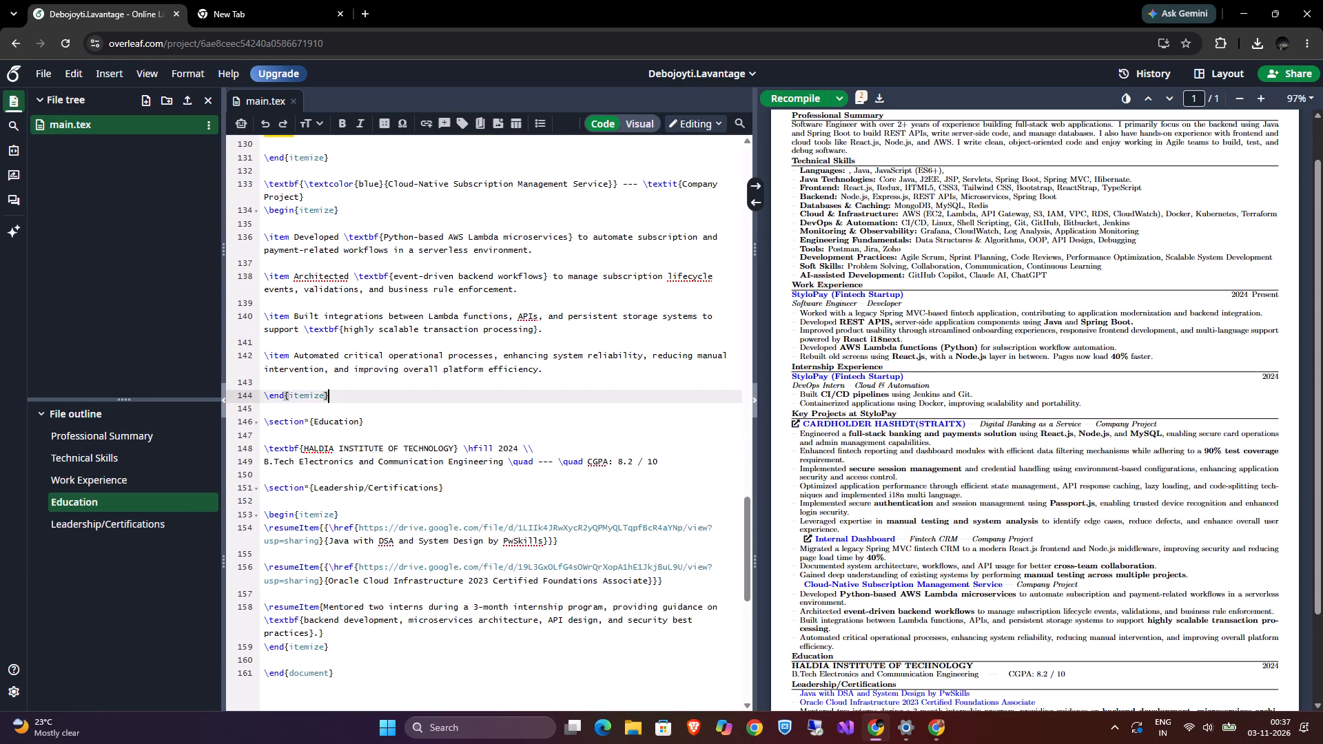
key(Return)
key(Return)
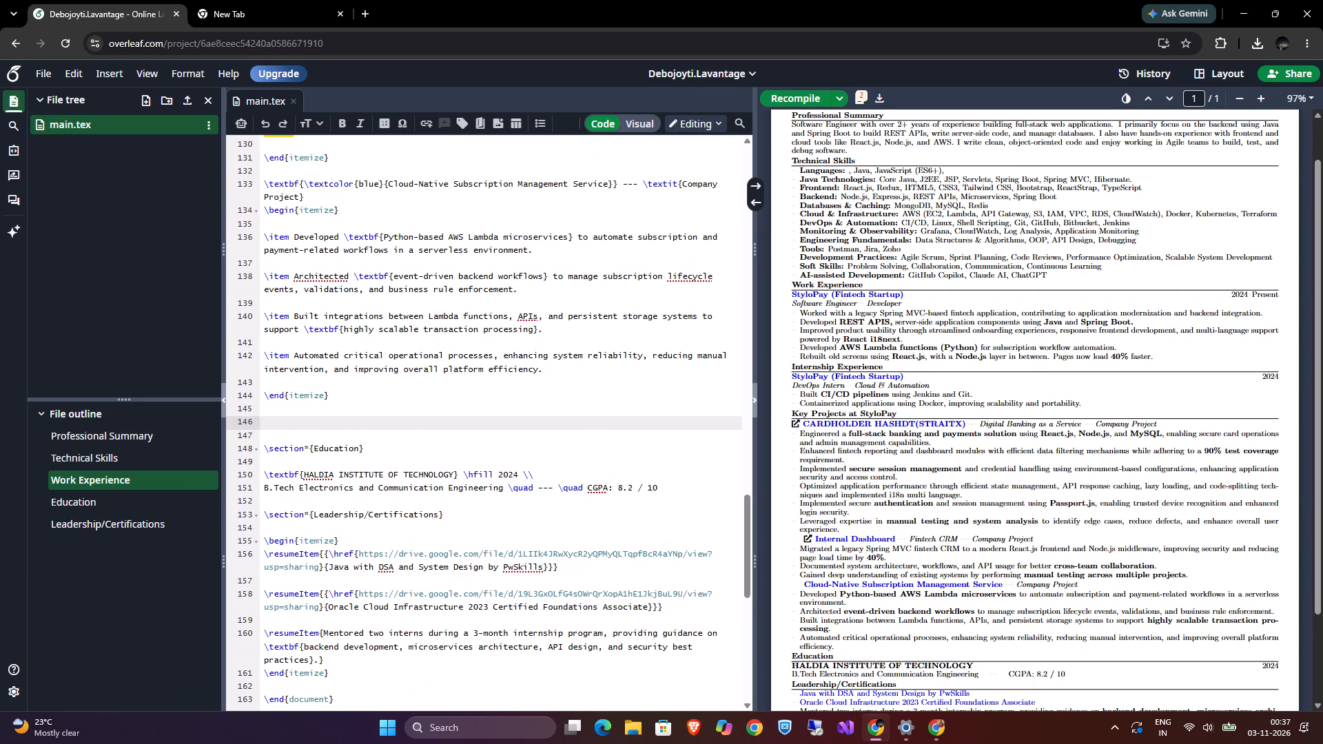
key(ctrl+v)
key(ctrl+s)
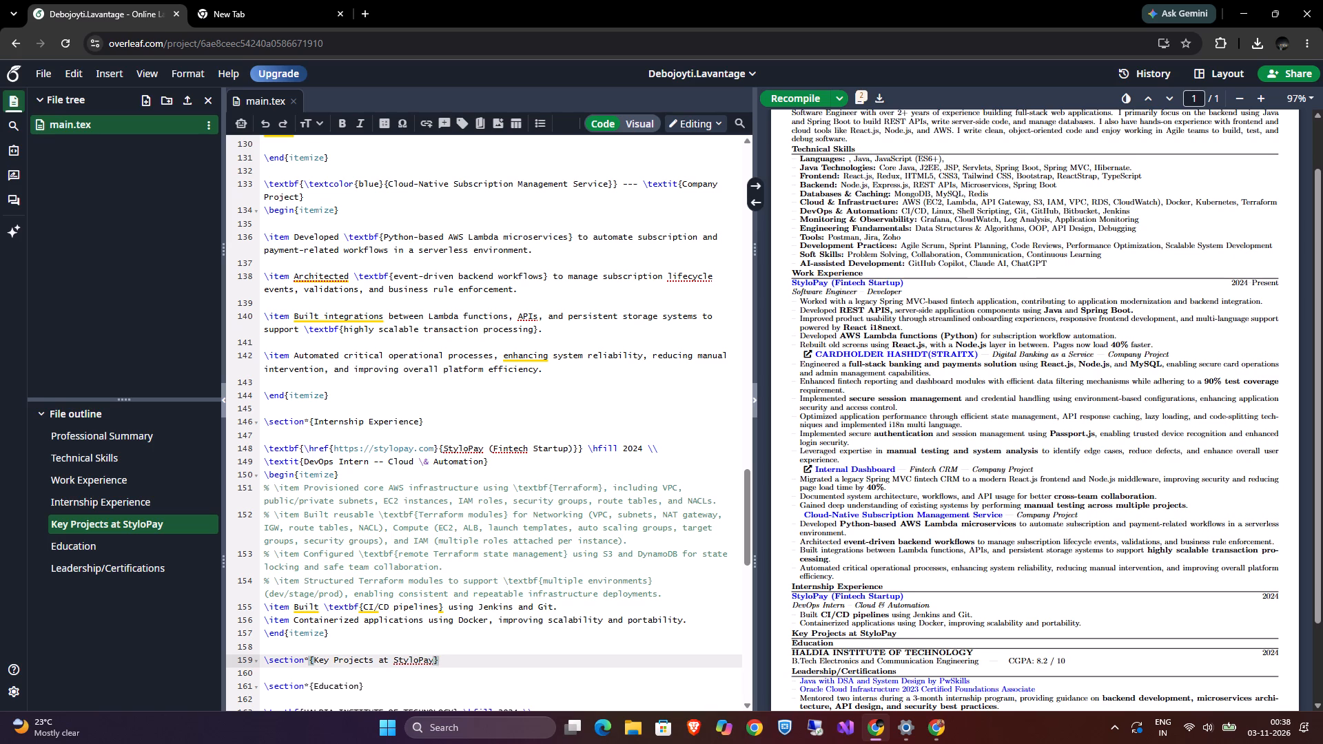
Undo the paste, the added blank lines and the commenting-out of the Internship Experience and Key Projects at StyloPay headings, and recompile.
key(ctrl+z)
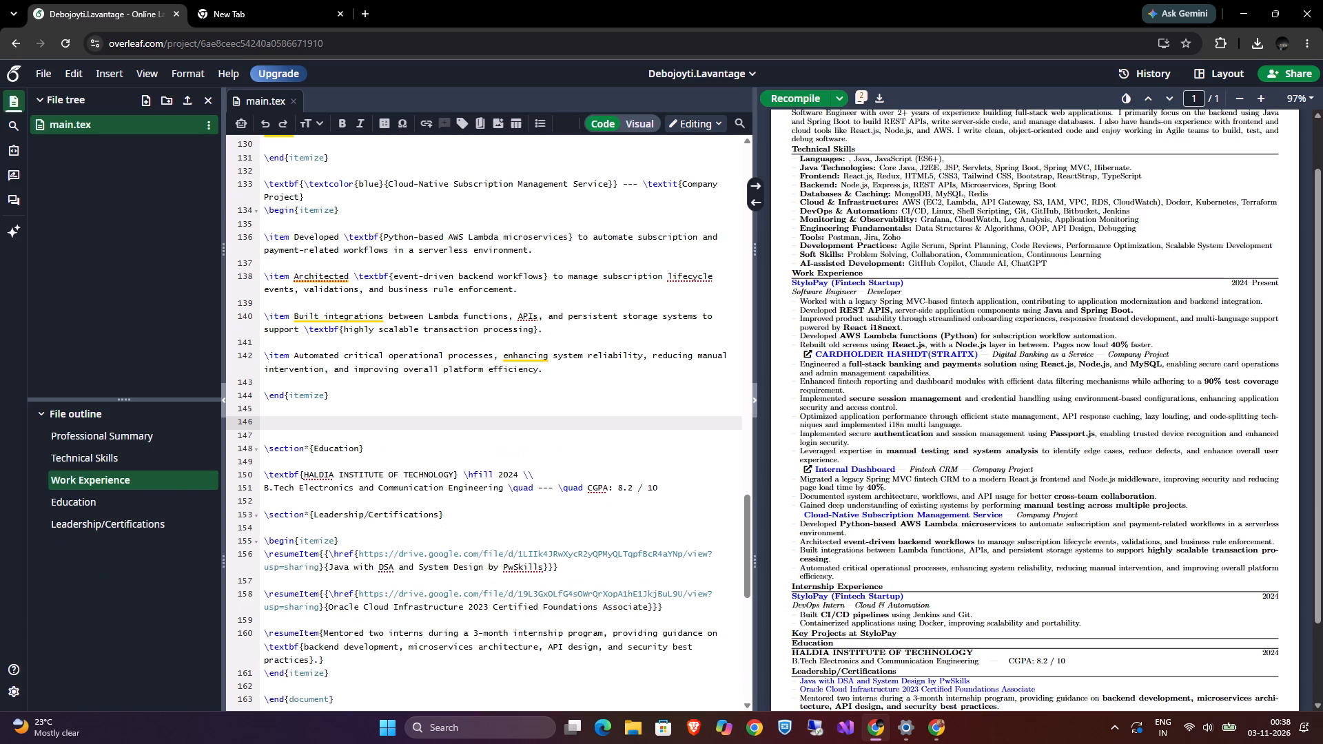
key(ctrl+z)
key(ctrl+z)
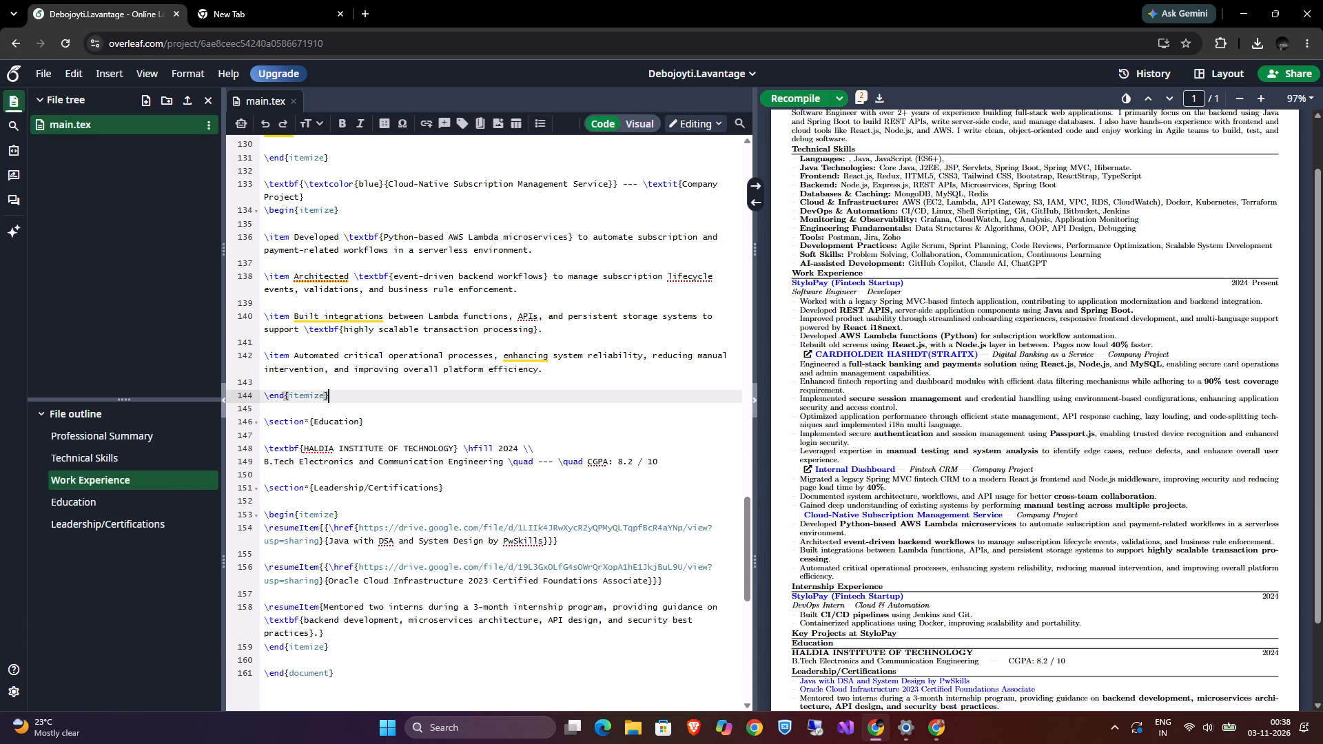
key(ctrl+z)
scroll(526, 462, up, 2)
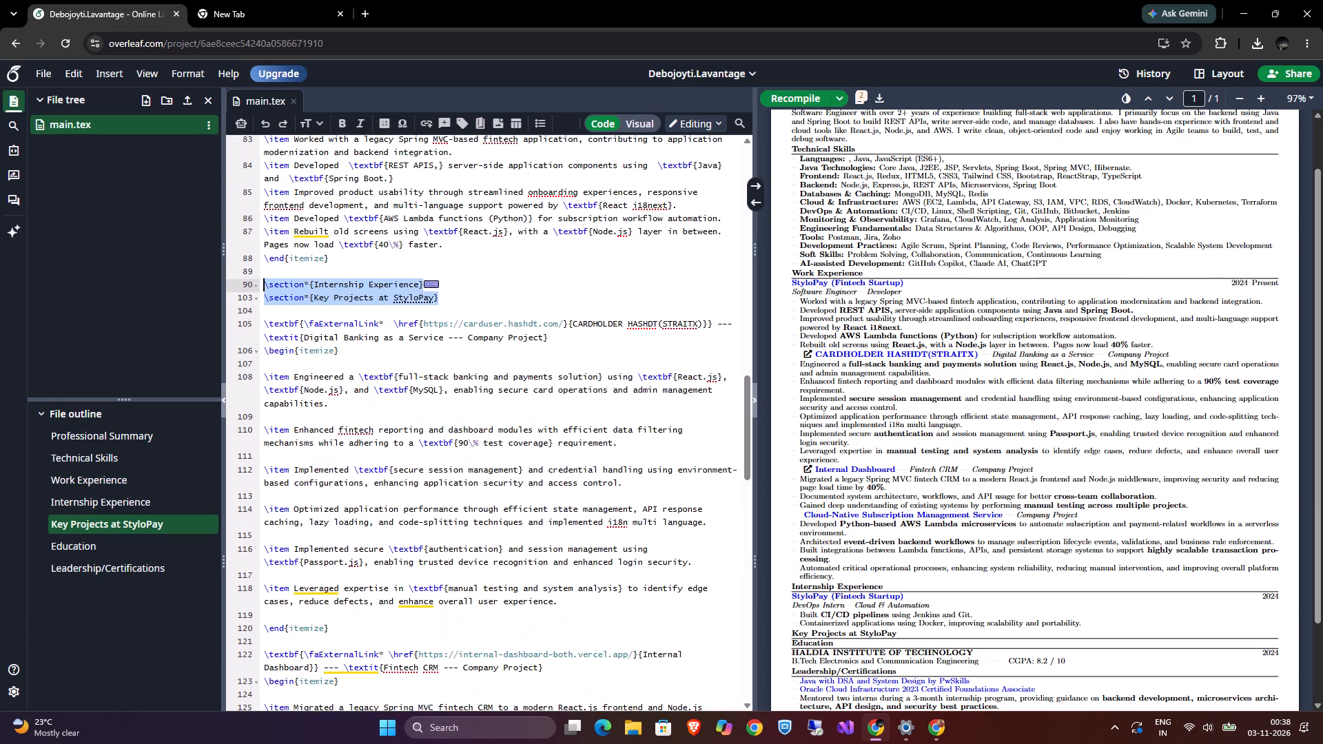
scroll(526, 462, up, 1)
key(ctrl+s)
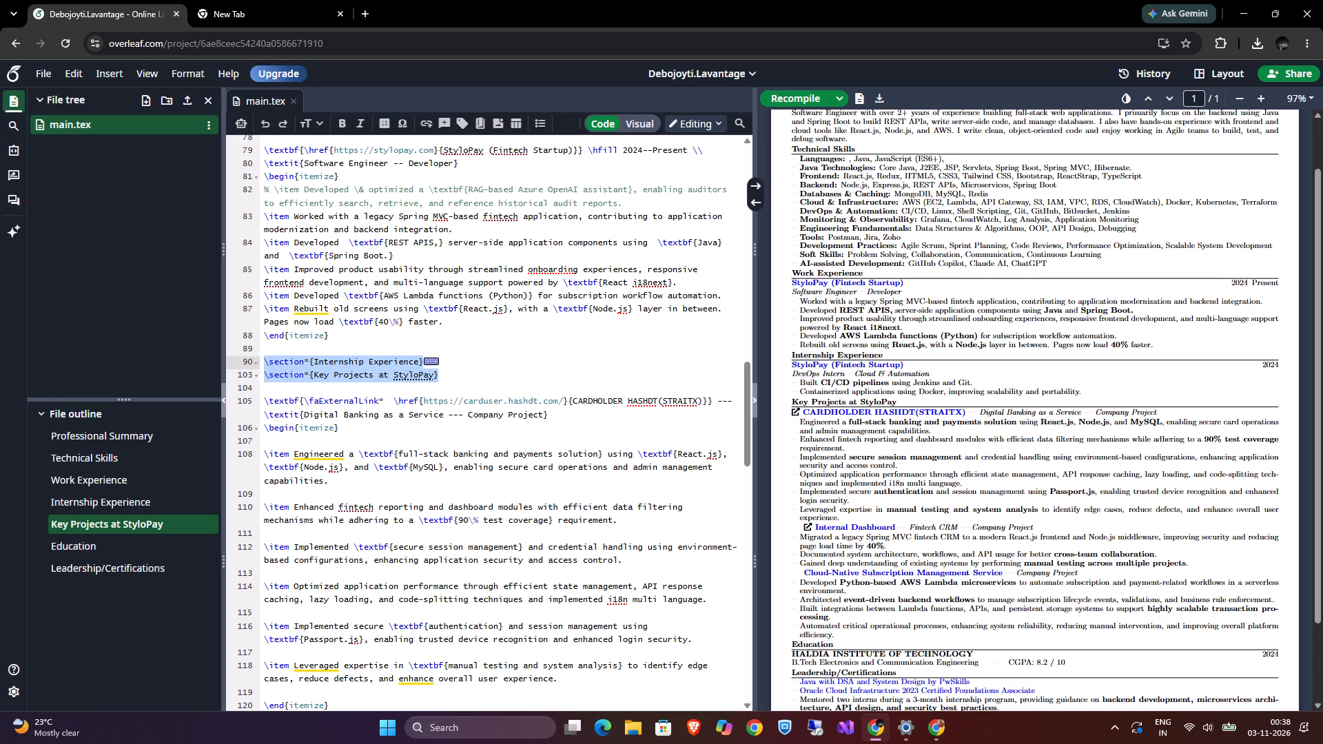
Check the extent of the Internship Experience section, fold it again, copy it without the Key Projects heading, and comment out the original.
click(256, 362)
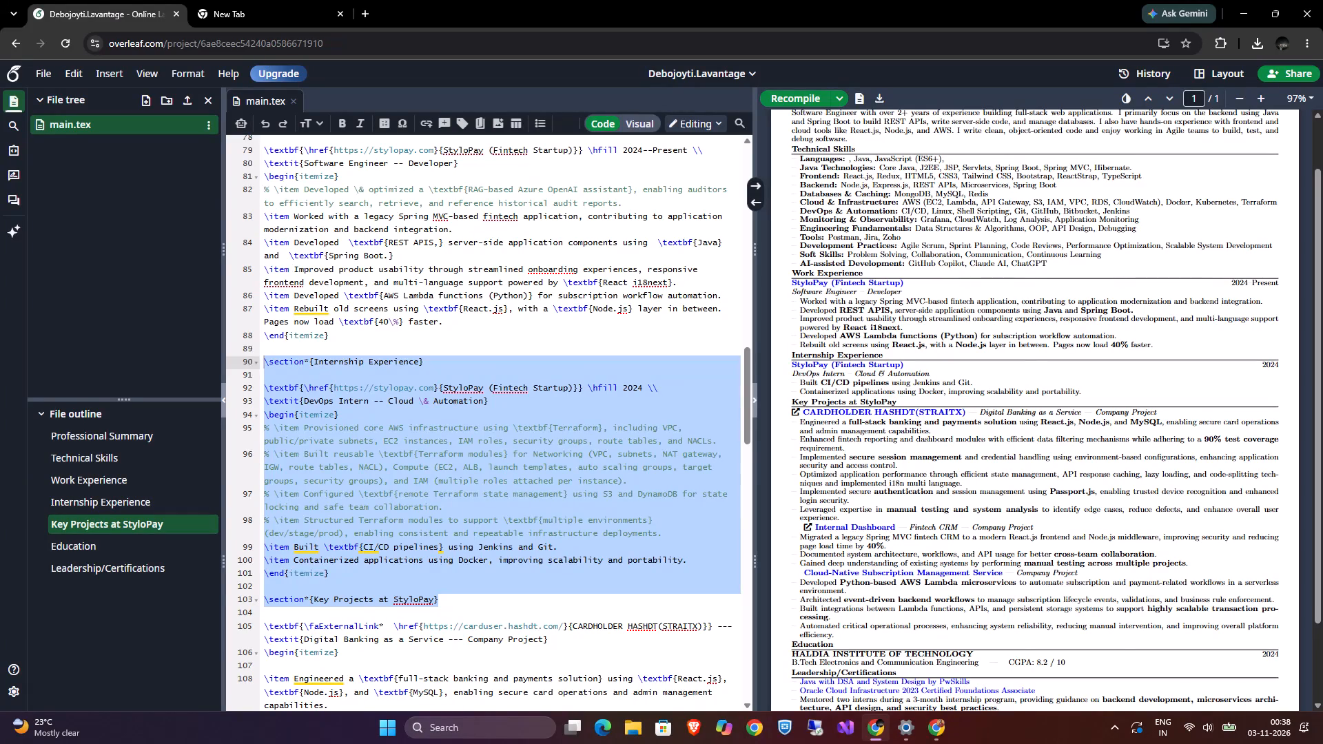
click(334, 587)
drag(332, 576, 317, 557)
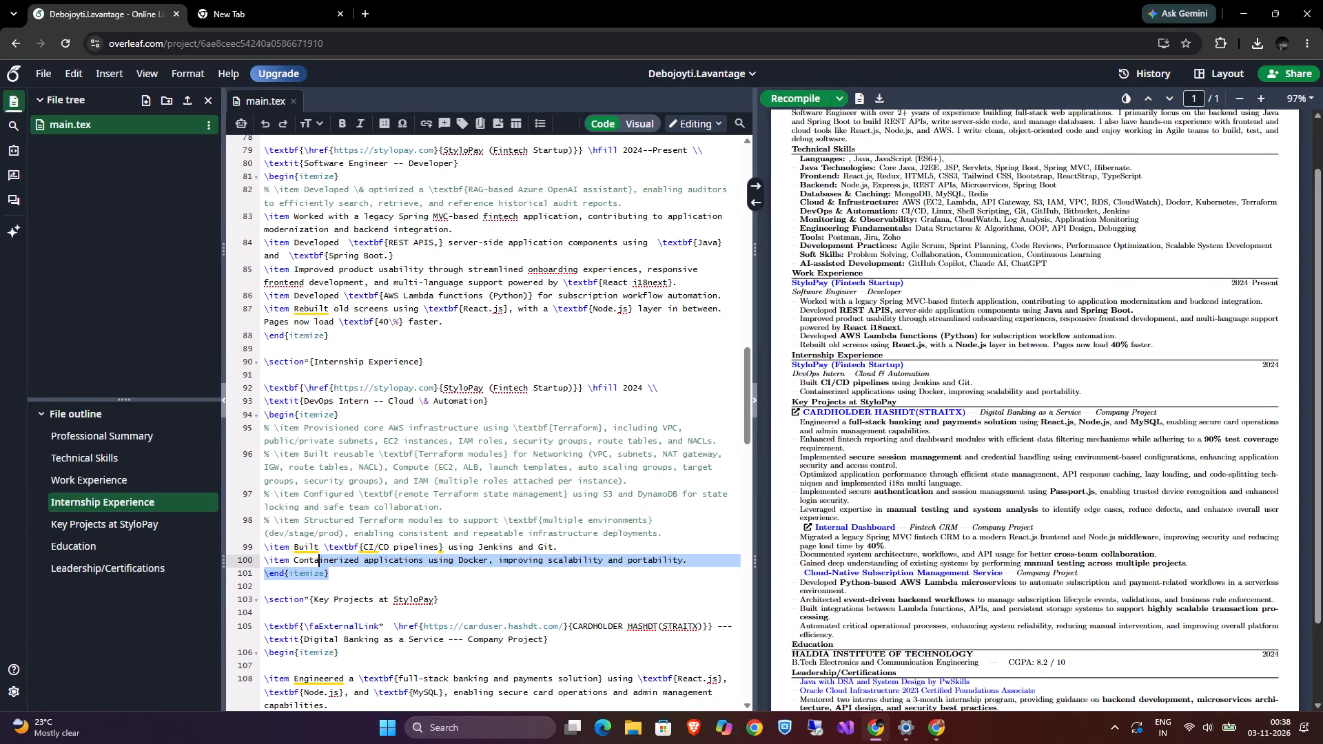
click(337, 584)
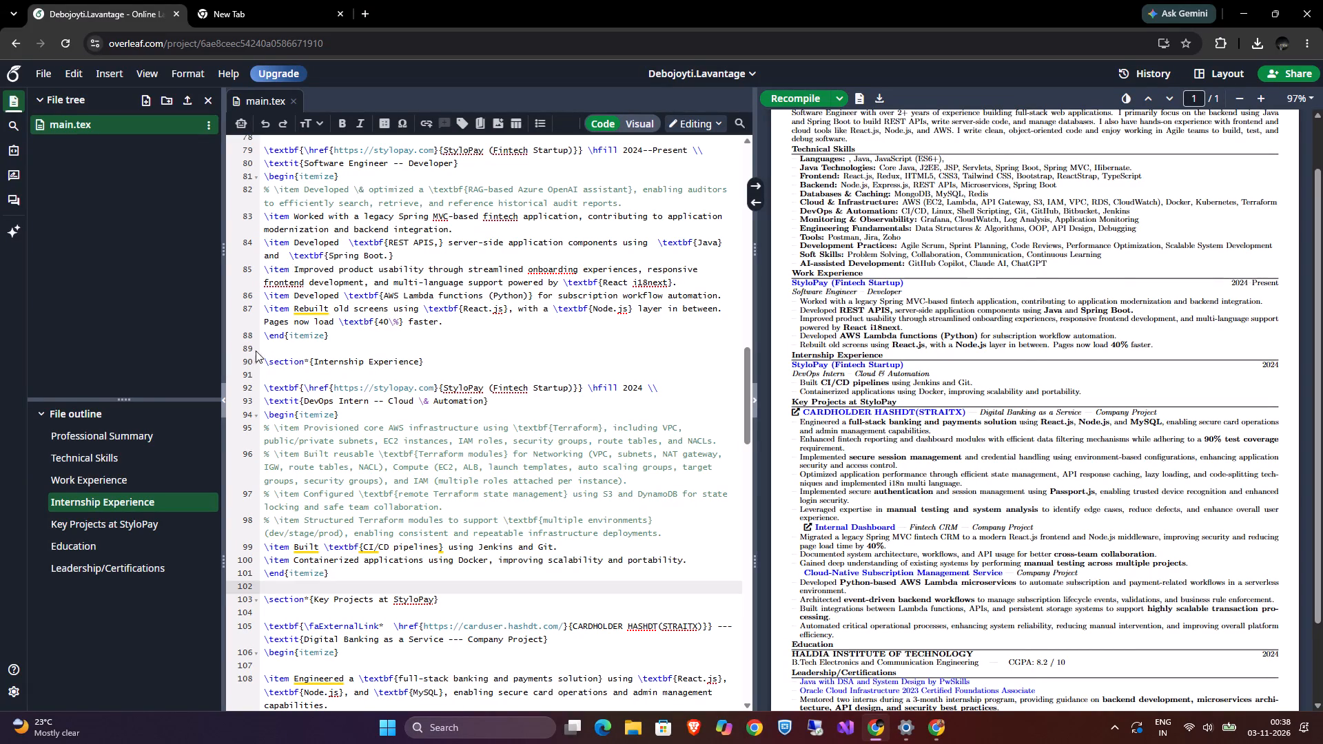
click(256, 363)
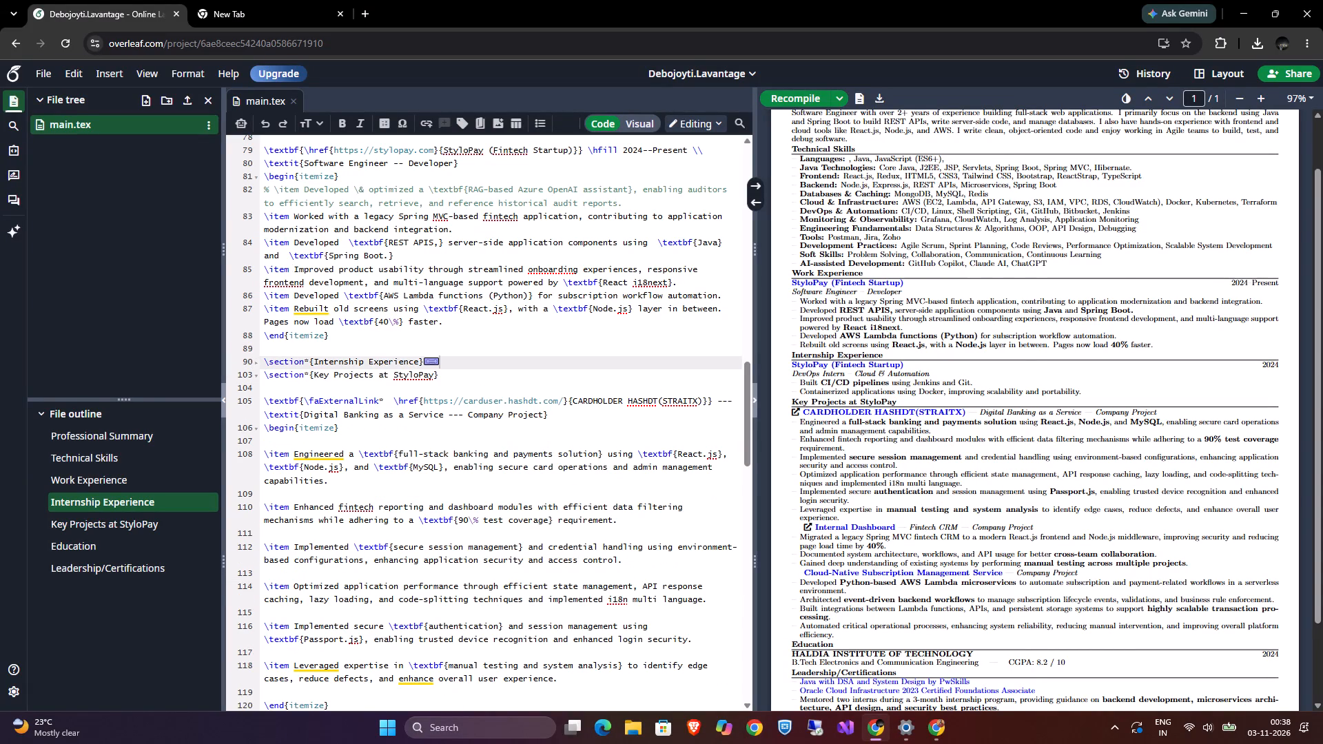
drag(262, 360, 397, 358)
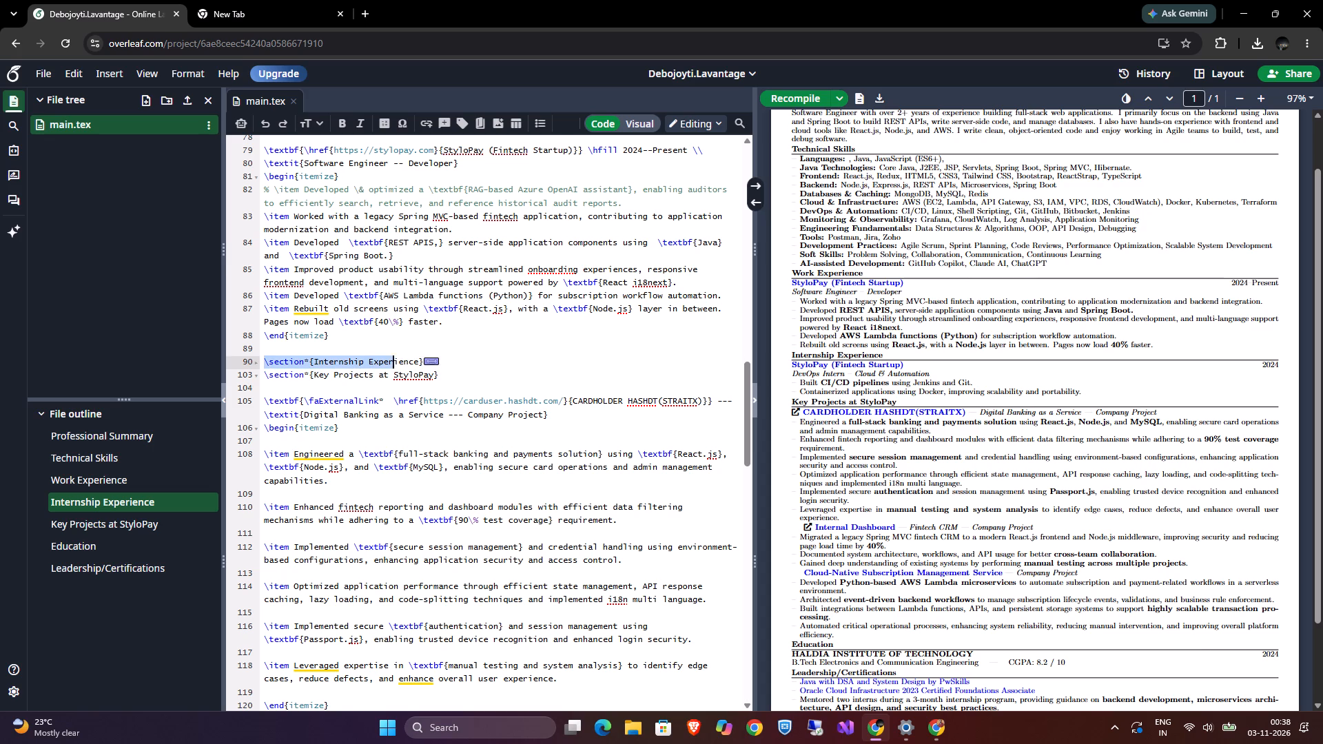
drag(397, 358, 447, 362)
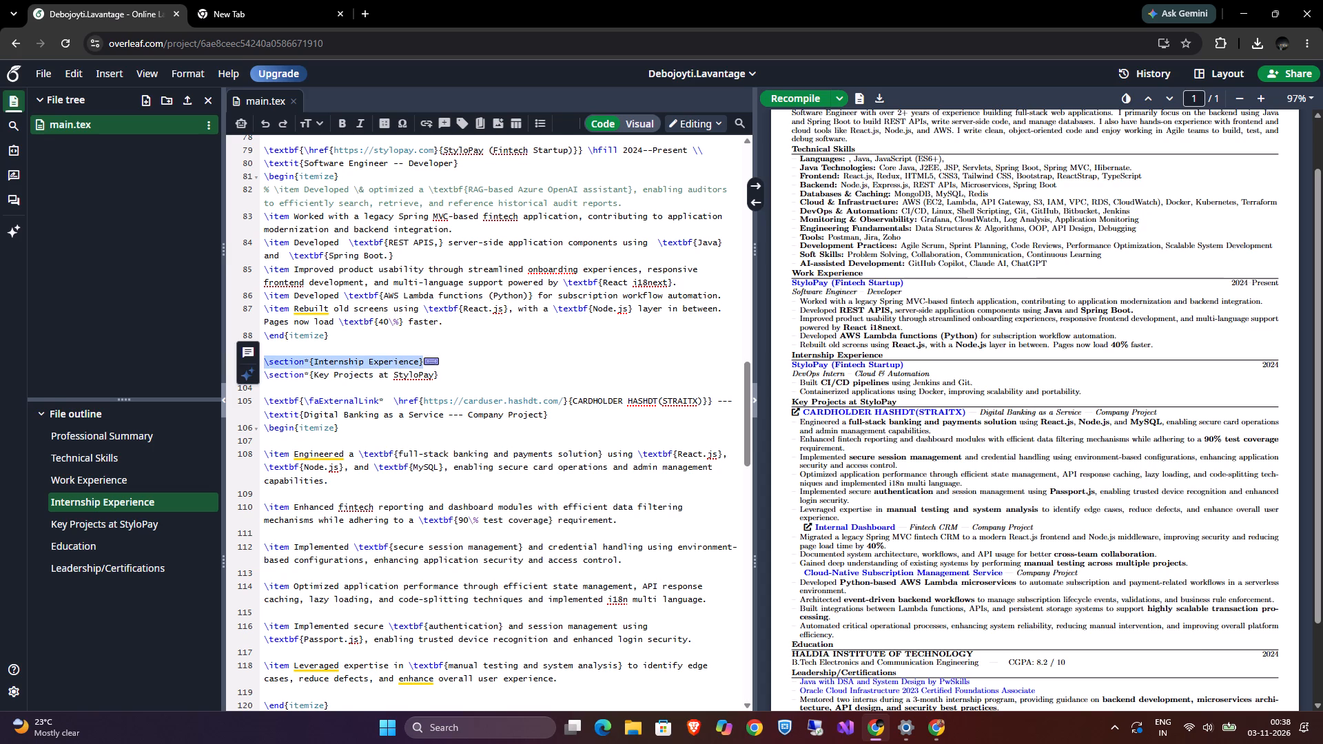
key(ctrl+c)
key(ctrl+slash)
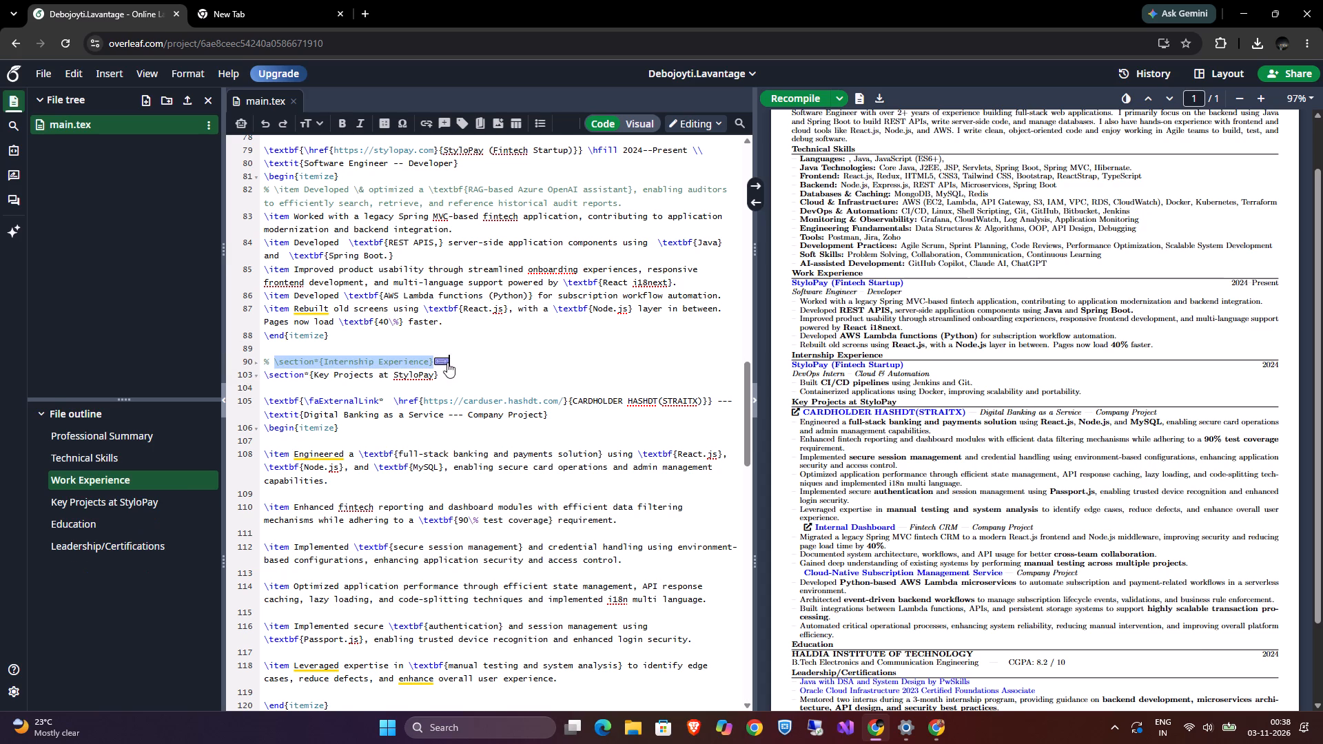
Paste the Internship Experience section between the Cloud-Native Subscription Management Service project and the Education section, and recompile the resume.
scroll(447, 455, down, 6)
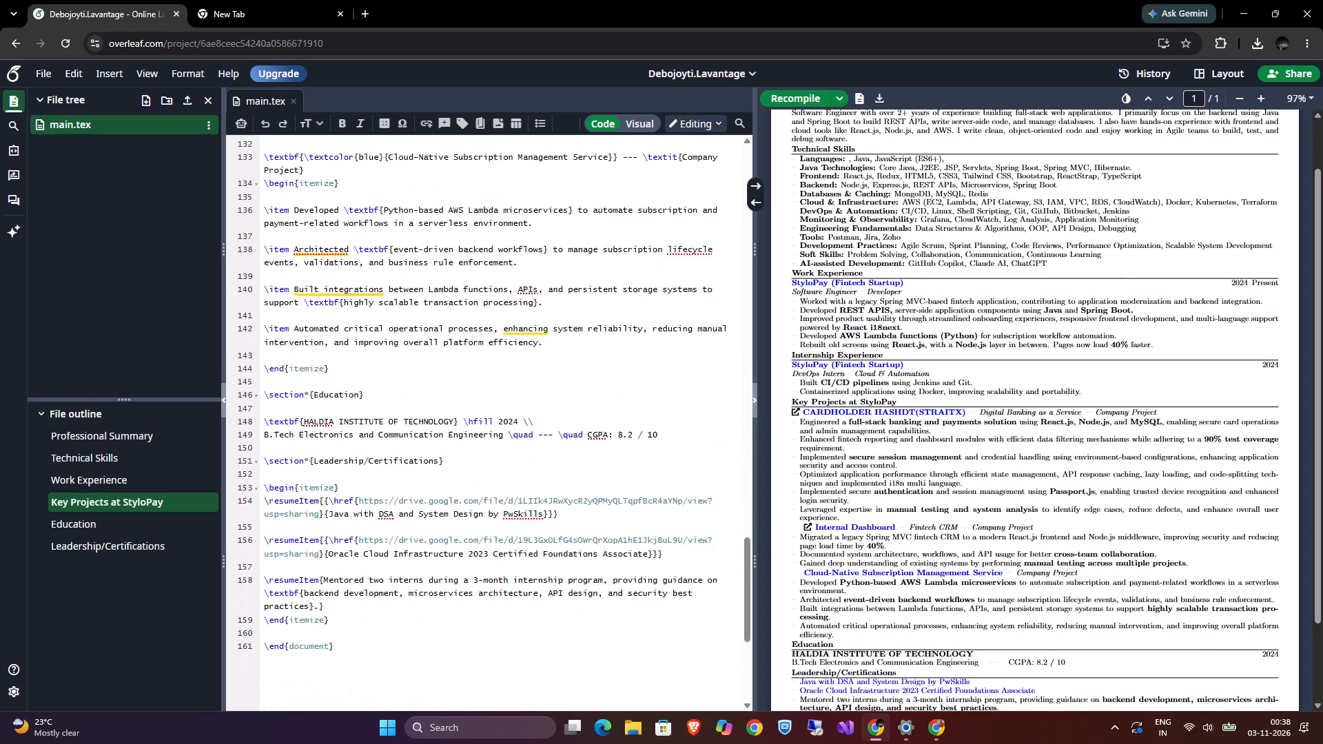
scroll(447, 455, down, 1)
scroll(447, 455, up, 5)
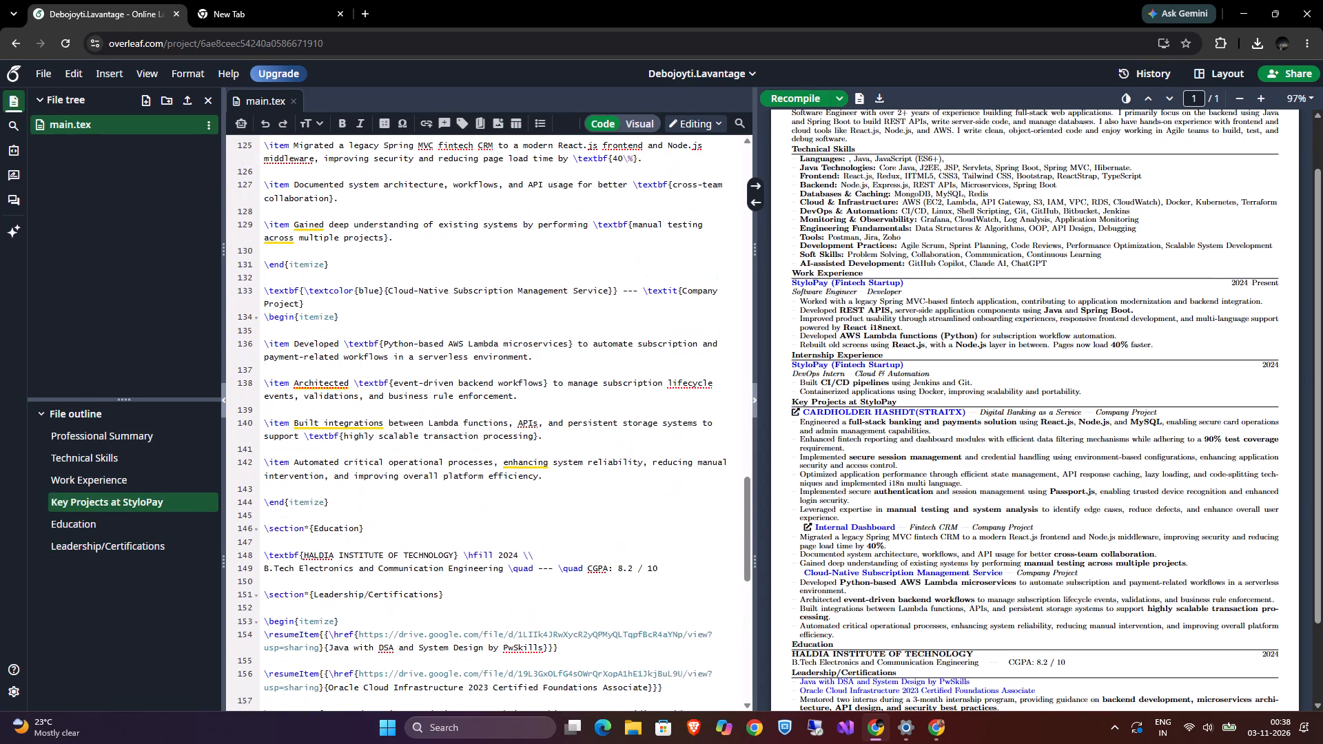
scroll(447, 455, up, 1)
scroll(447, 455, down, 1)
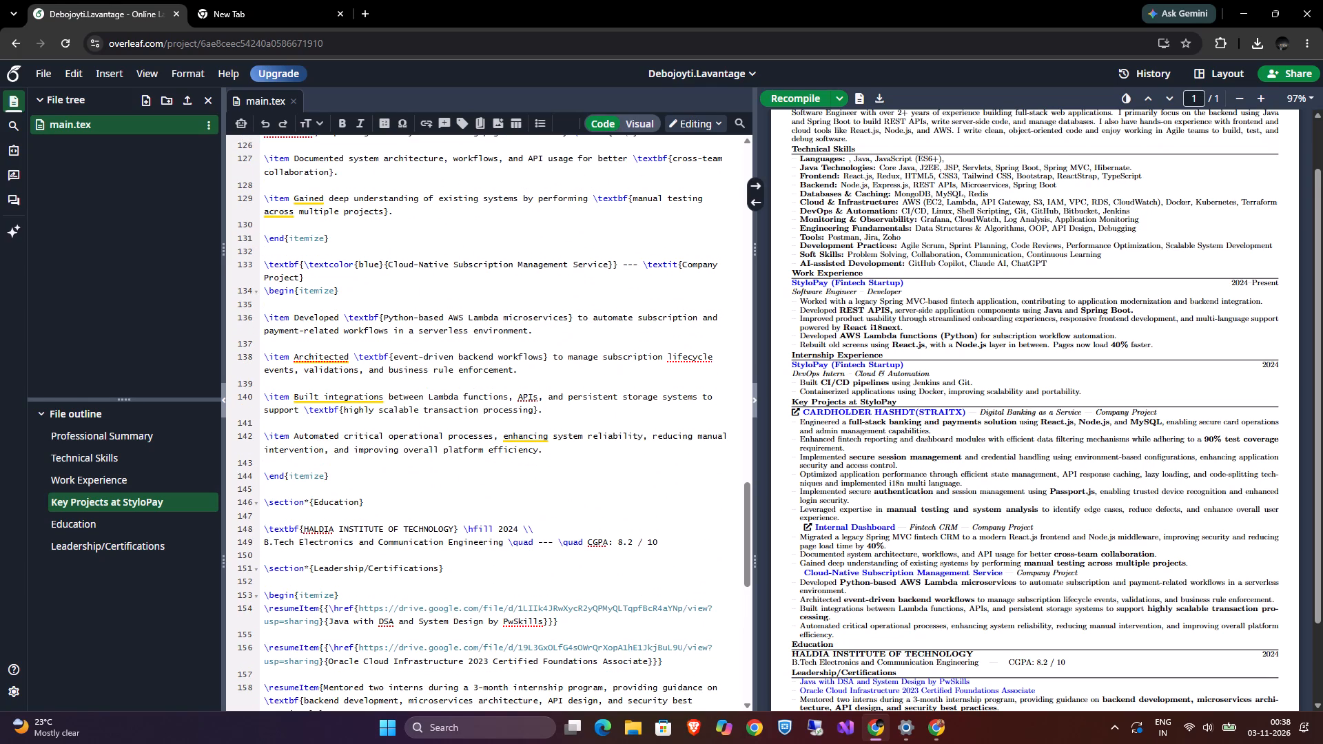
click(336, 481)
key(Return)
key(Return)
key(ctrl+v)
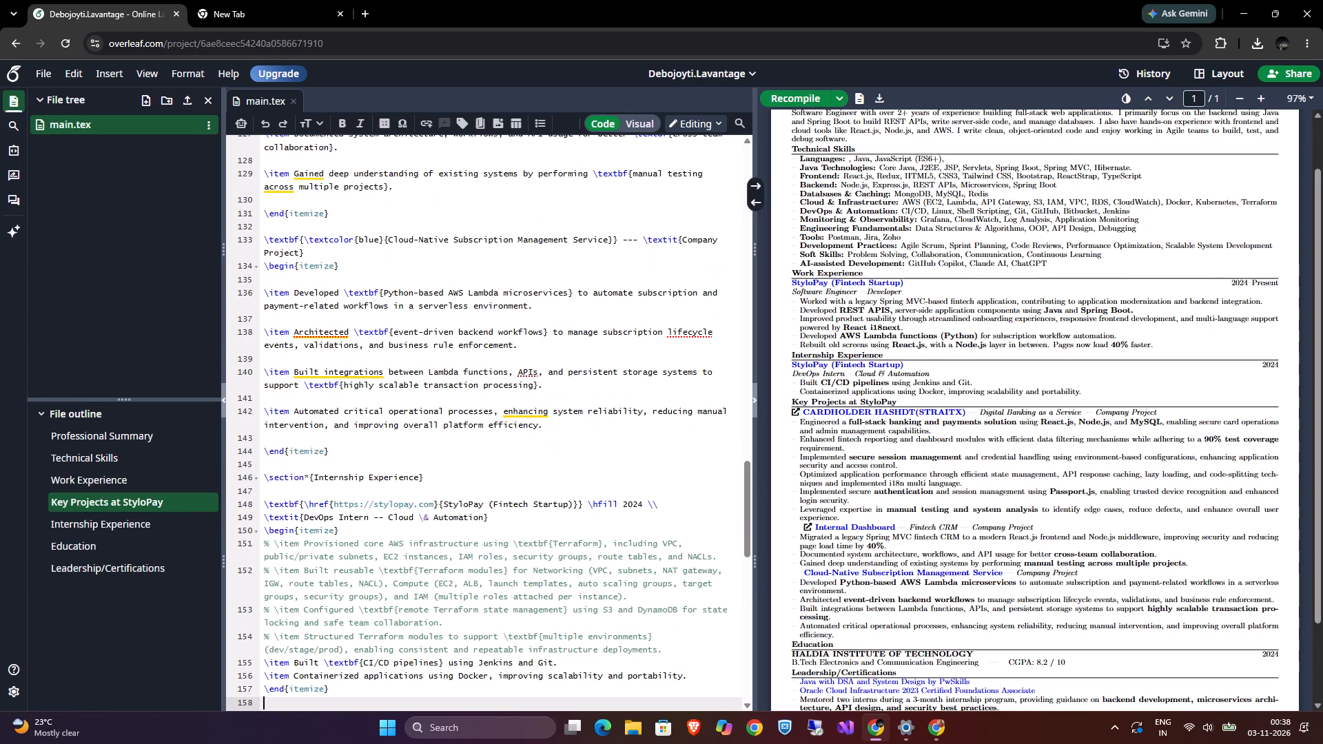
key(ctrl+s)
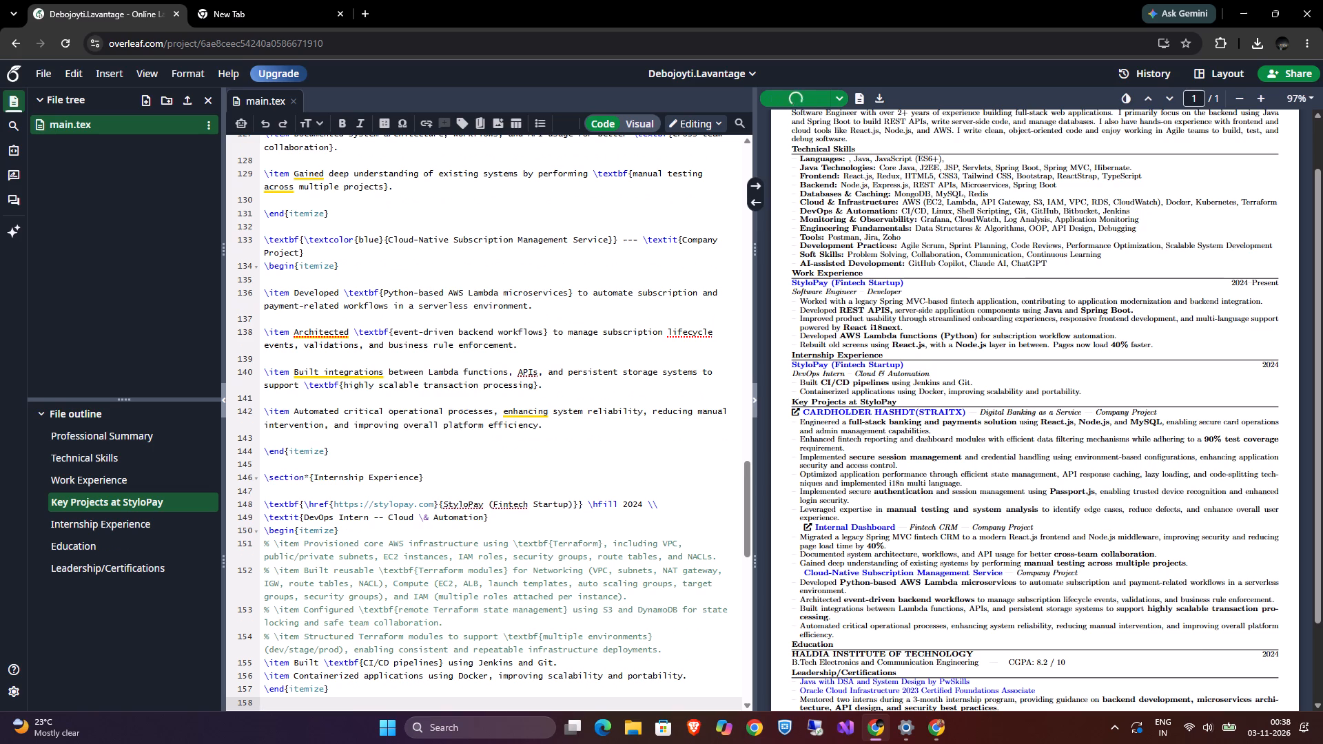
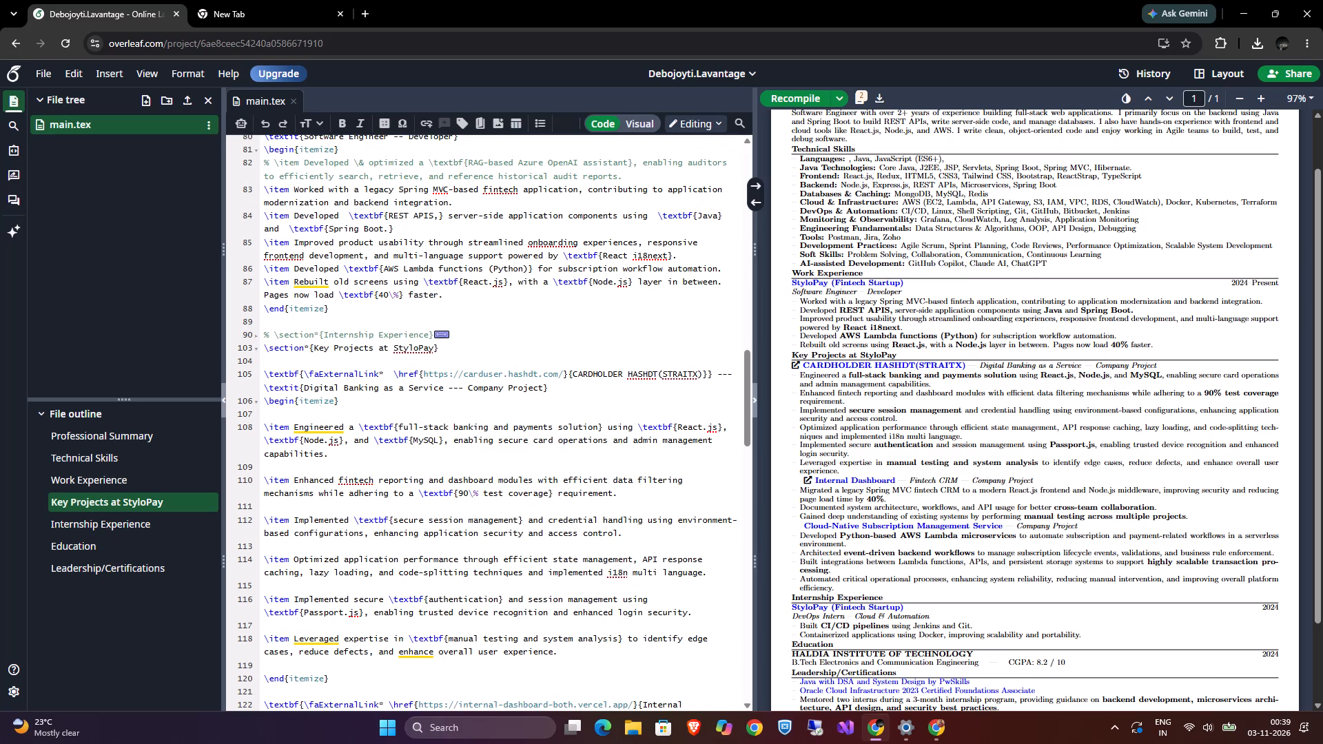
Replace the REST APIs bullet in Work Experience with the copied "Developed backend components using Java, Spring Boot, JPA, and Hibernate, and implemented RESTful APIs.".
scroll(517, 364, up, 1)
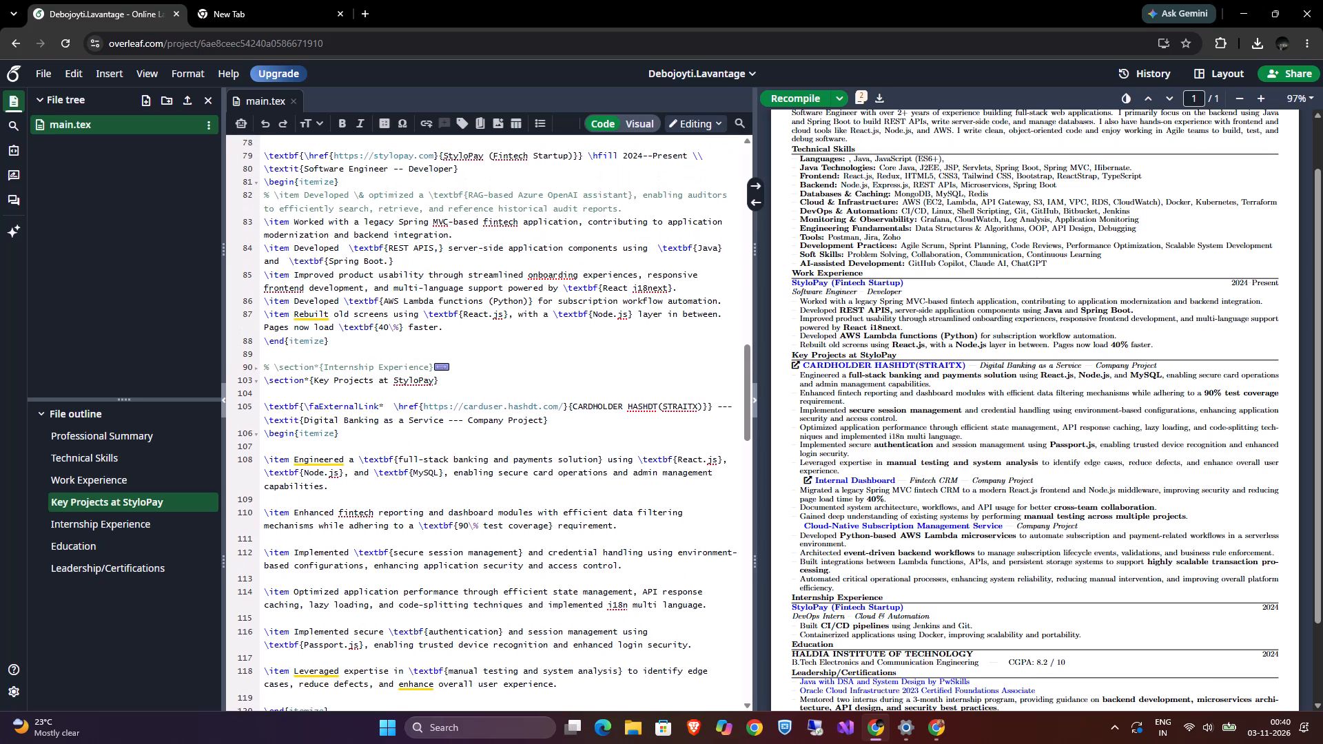
scroll(517, 364, up, 2)
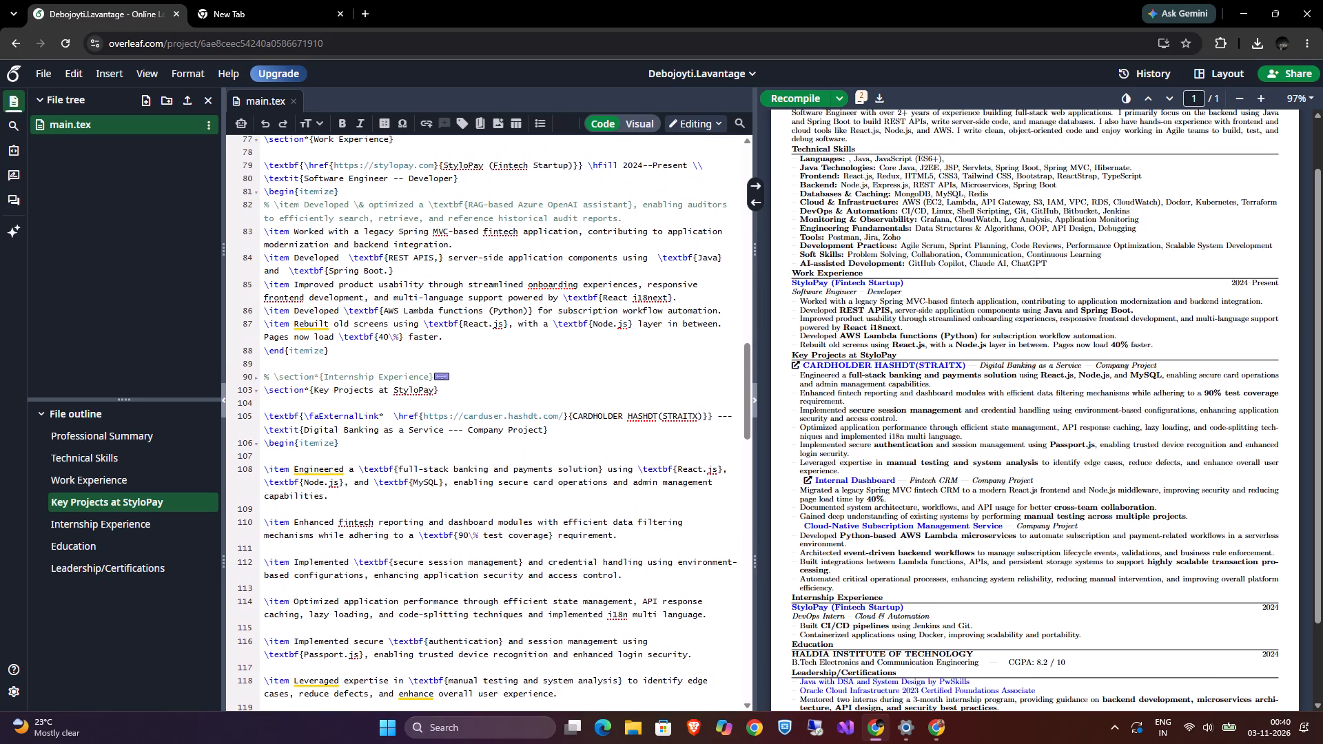
scroll(517, 364, up, 2)
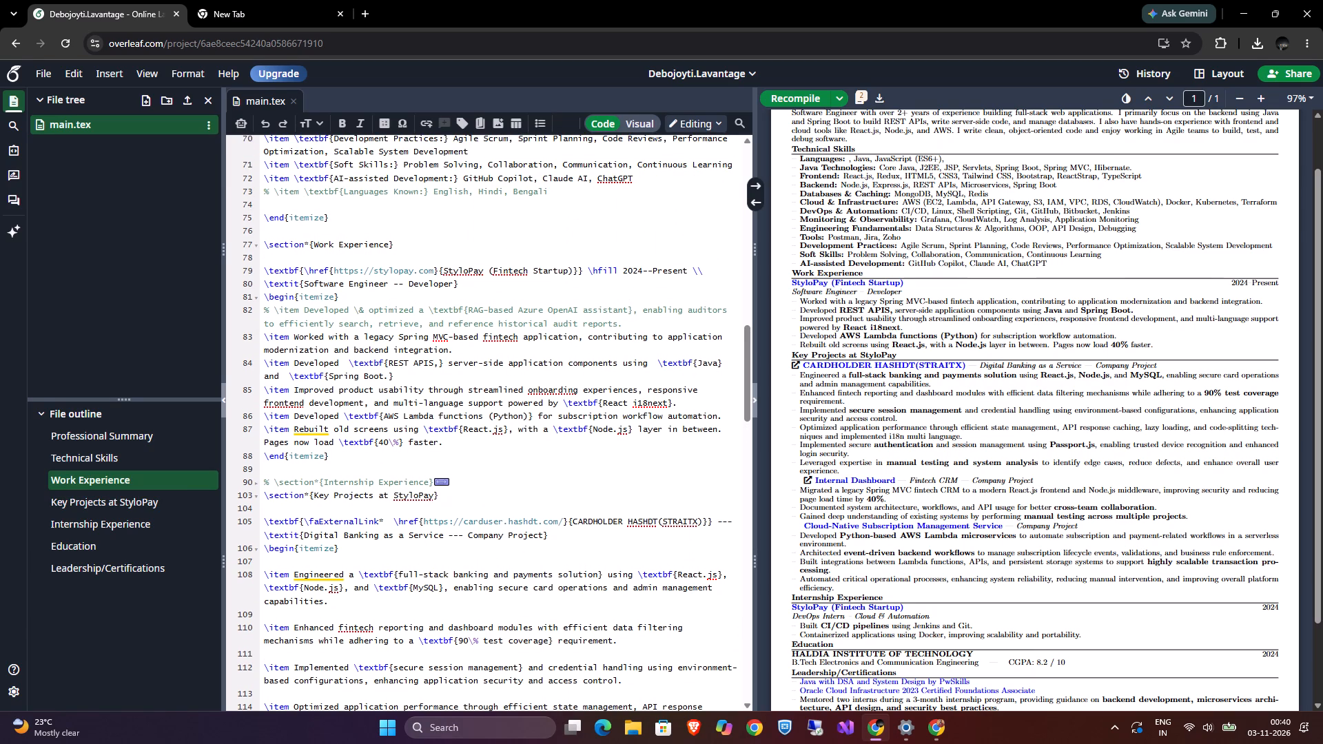
drag(294, 361, 390, 378)
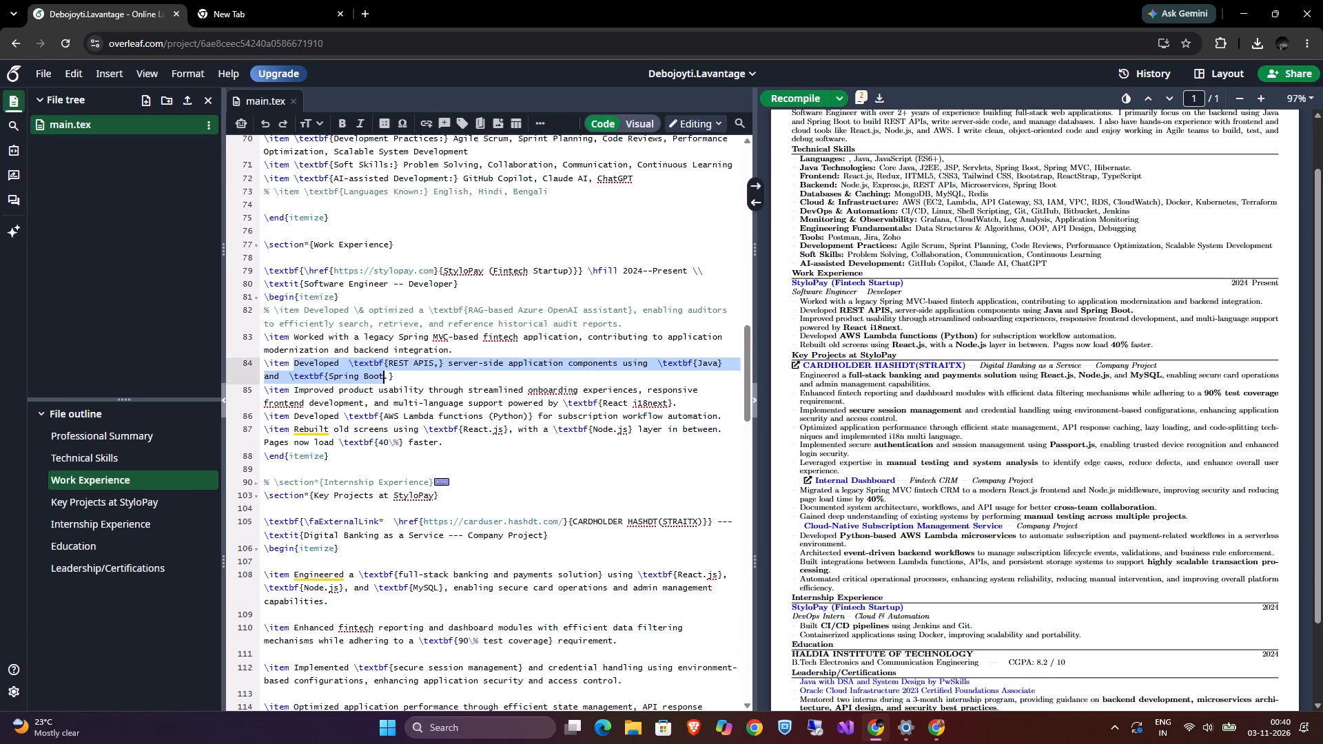
drag(390, 378, 420, 382)
key(ctrl+v)
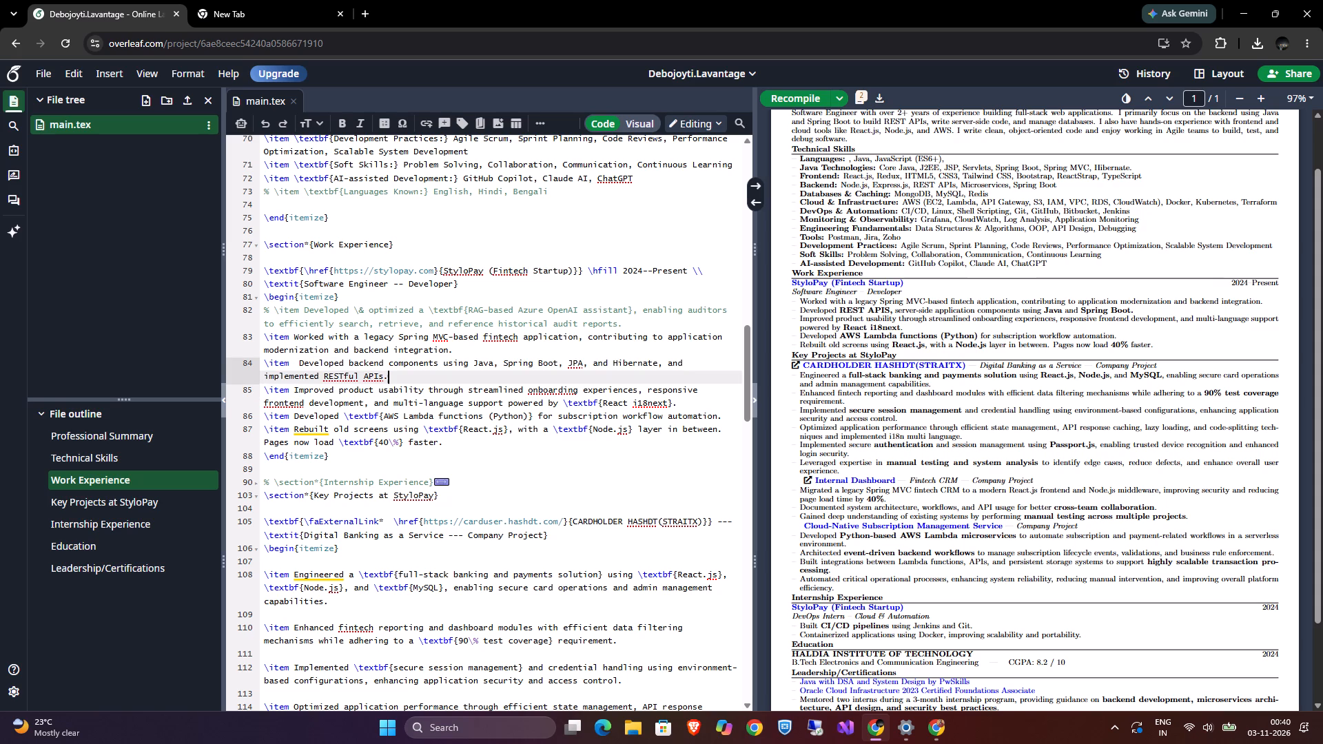
Wrap the new backend components bullet in \textbf{} from "Java" through "RESTful APIs" and recompile the resume.
click(475, 361)
key(super+v)
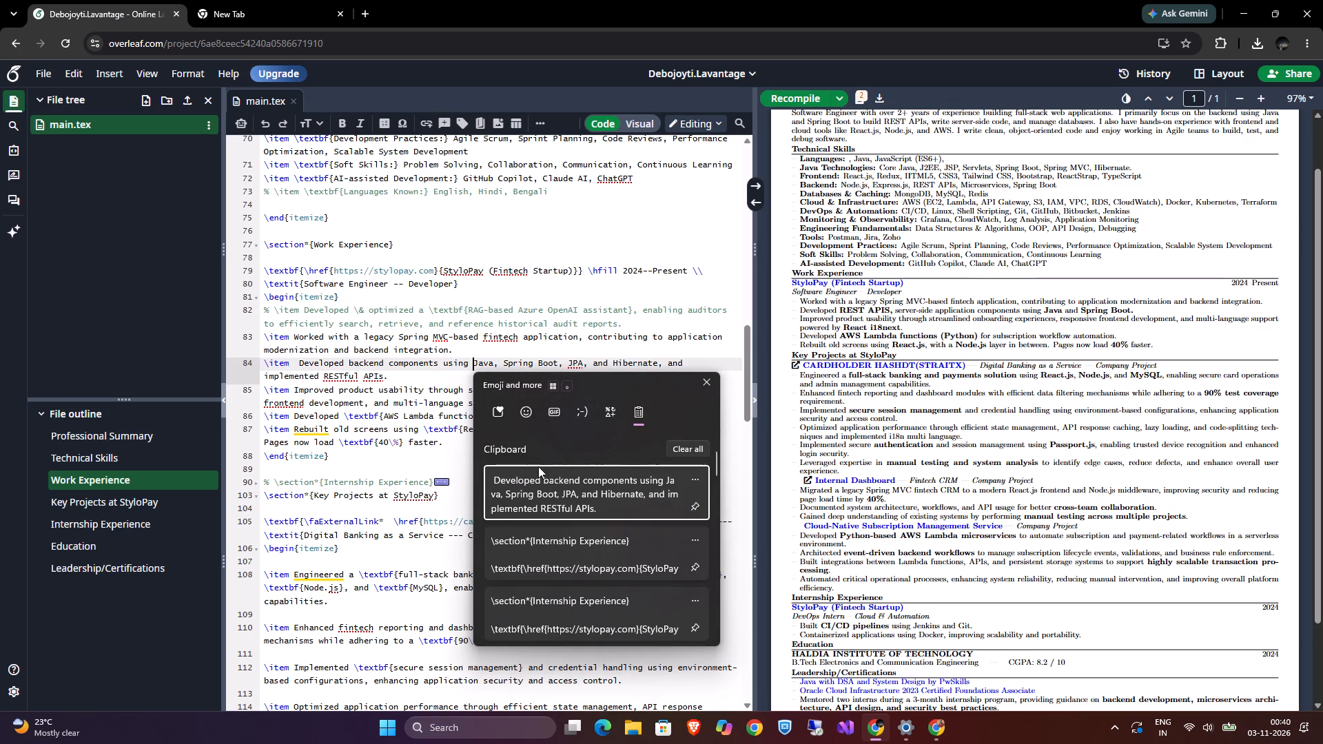
scroll(544, 551, down, 1)
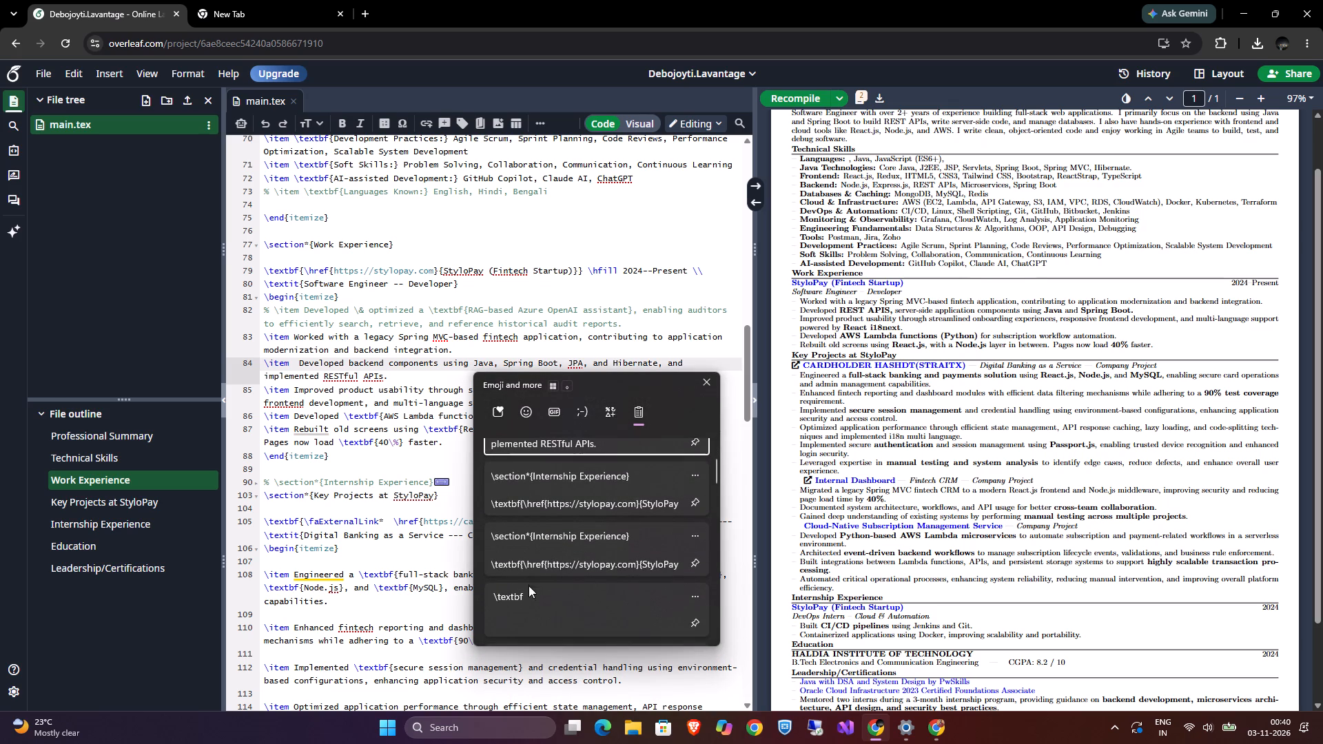
click(522, 601)
key(ctrl+v)
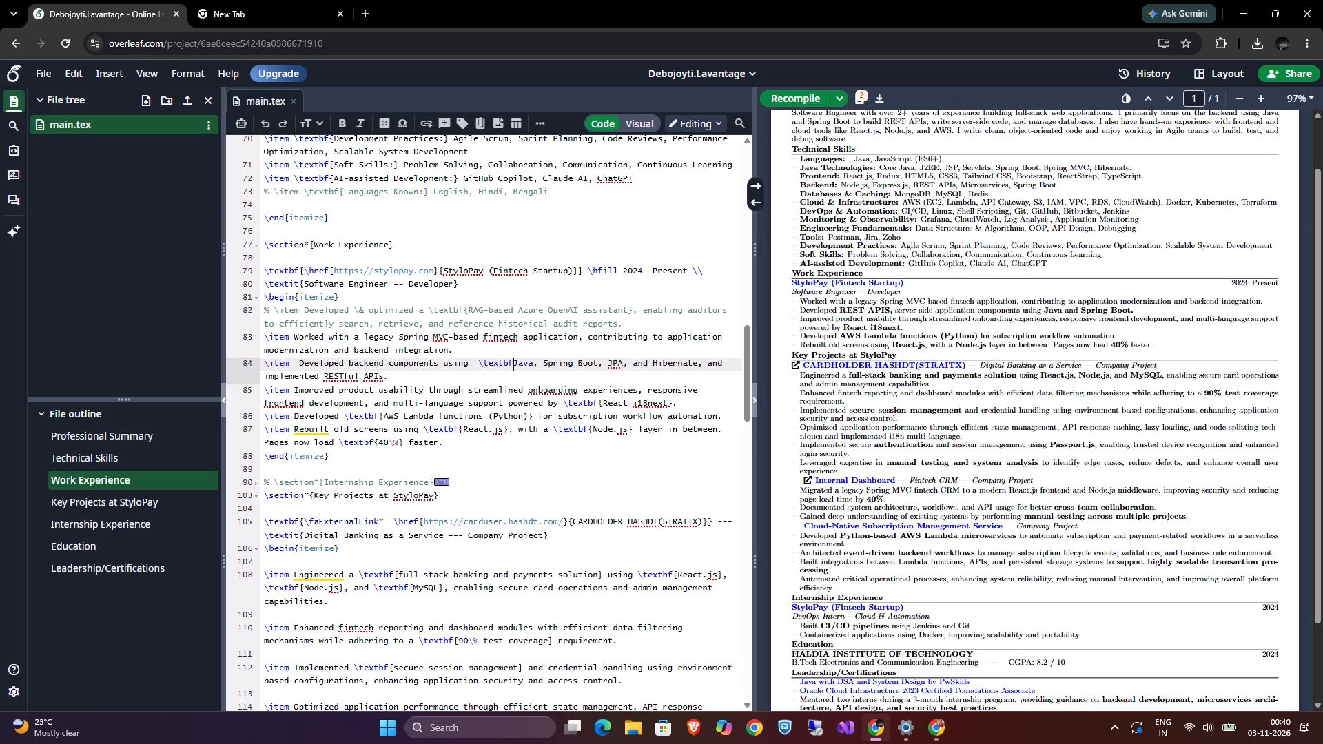
key(shift+braceleft)
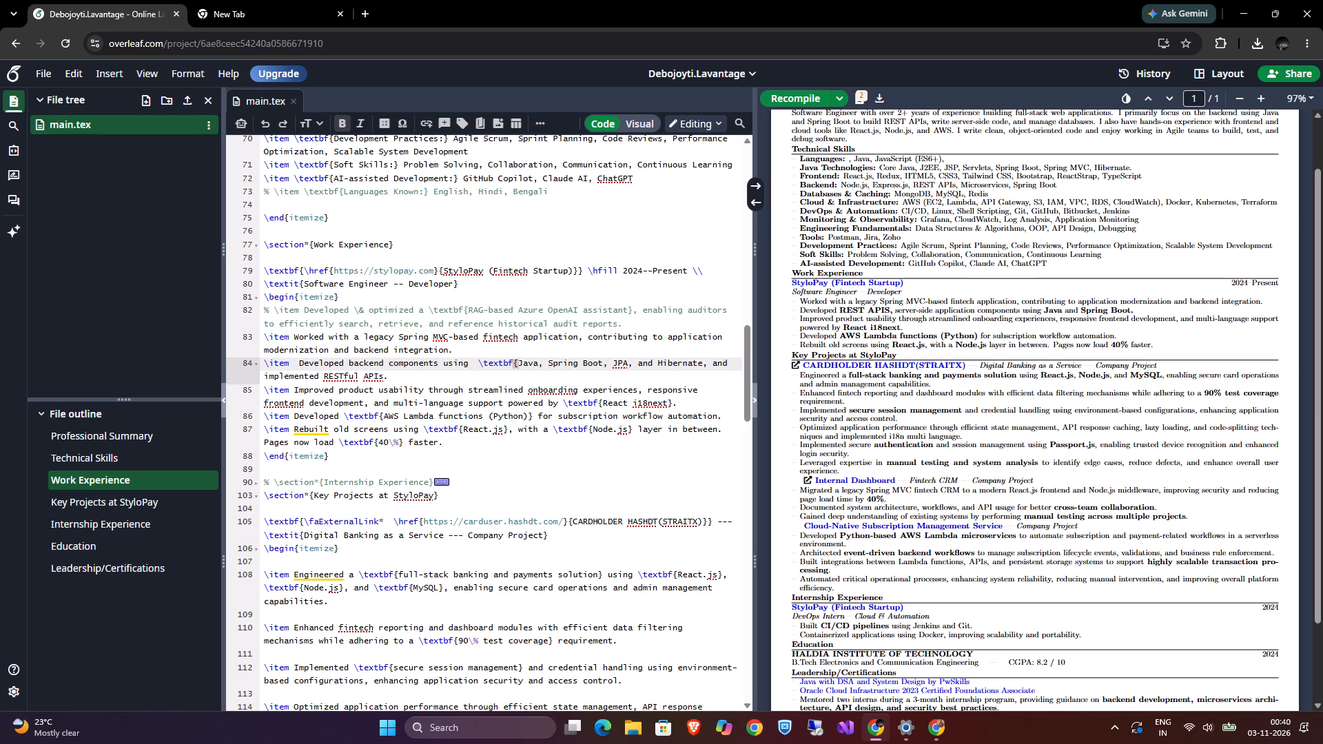
click(382, 377)
key(shift+braceright)
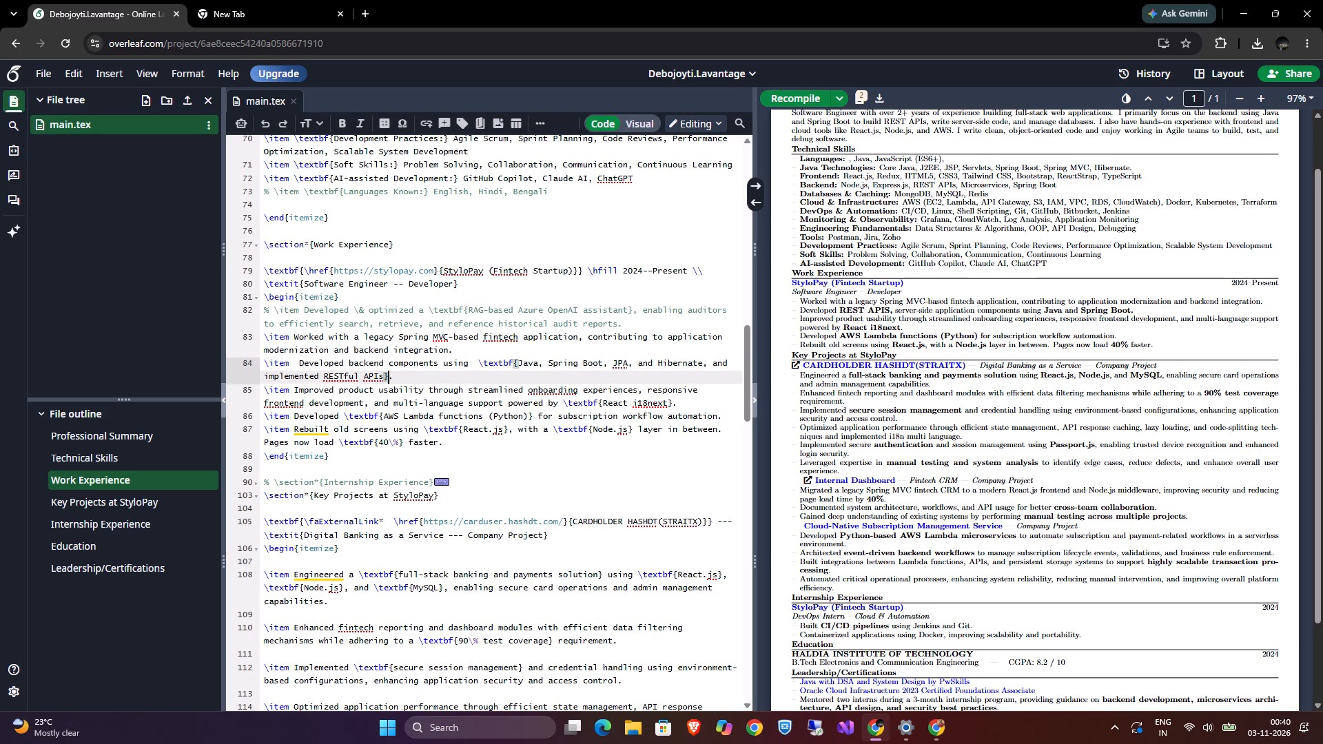
key(ctrl+s)
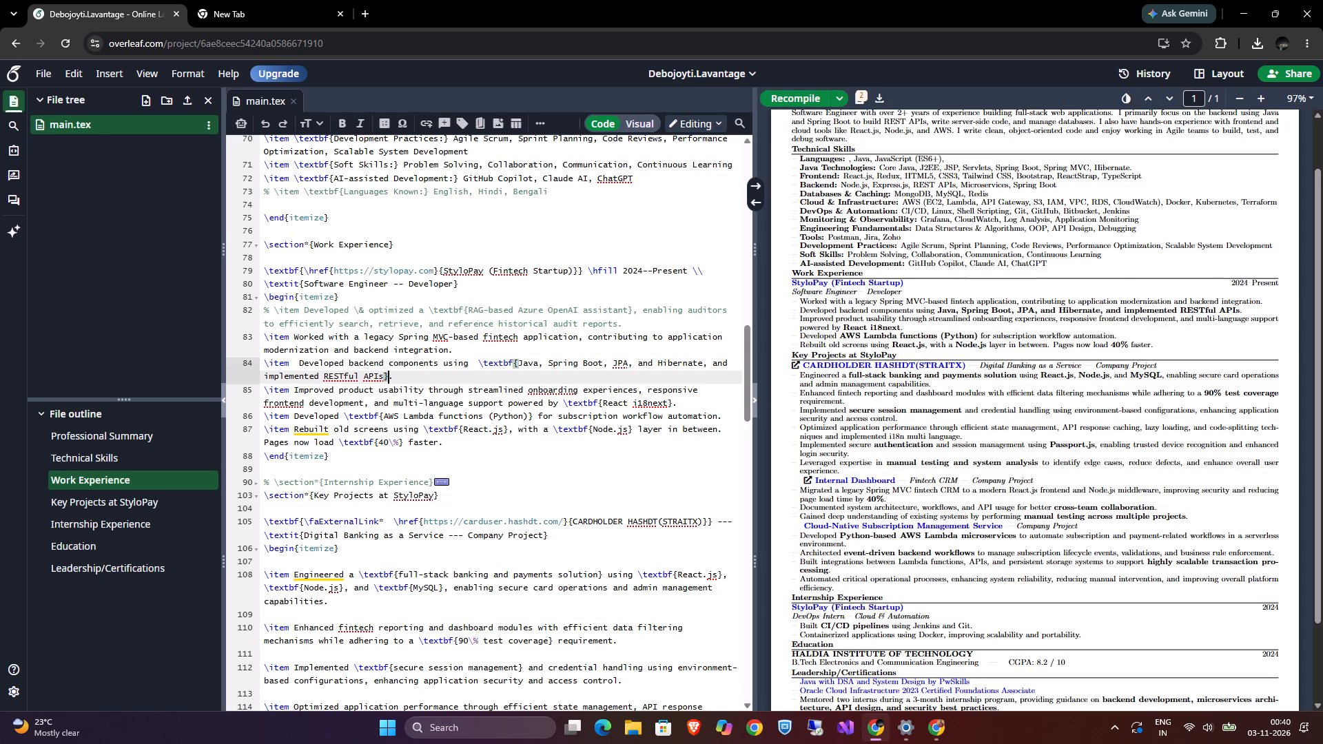
Switch to File Explorer, delete the old Lavantage resume PDF from the Downloads folder, and return to the resume.
click(633, 741)
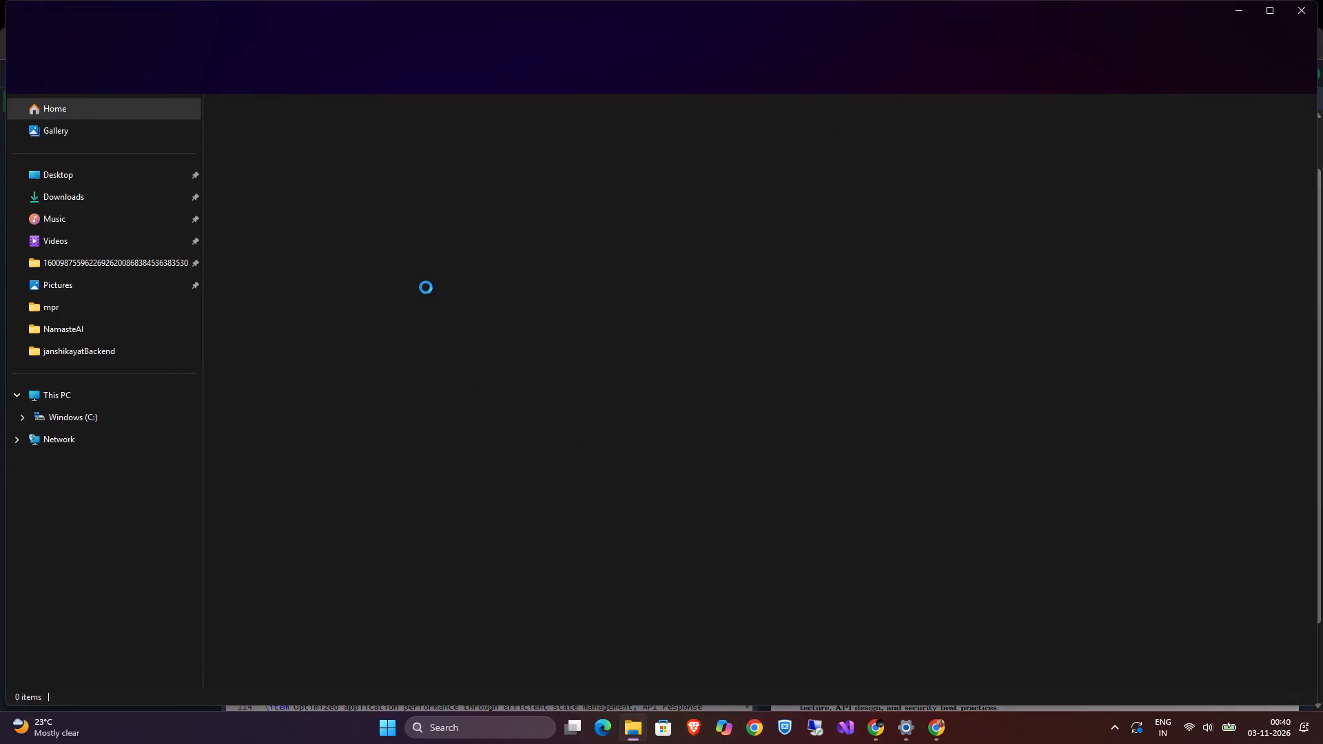
click(99, 186)
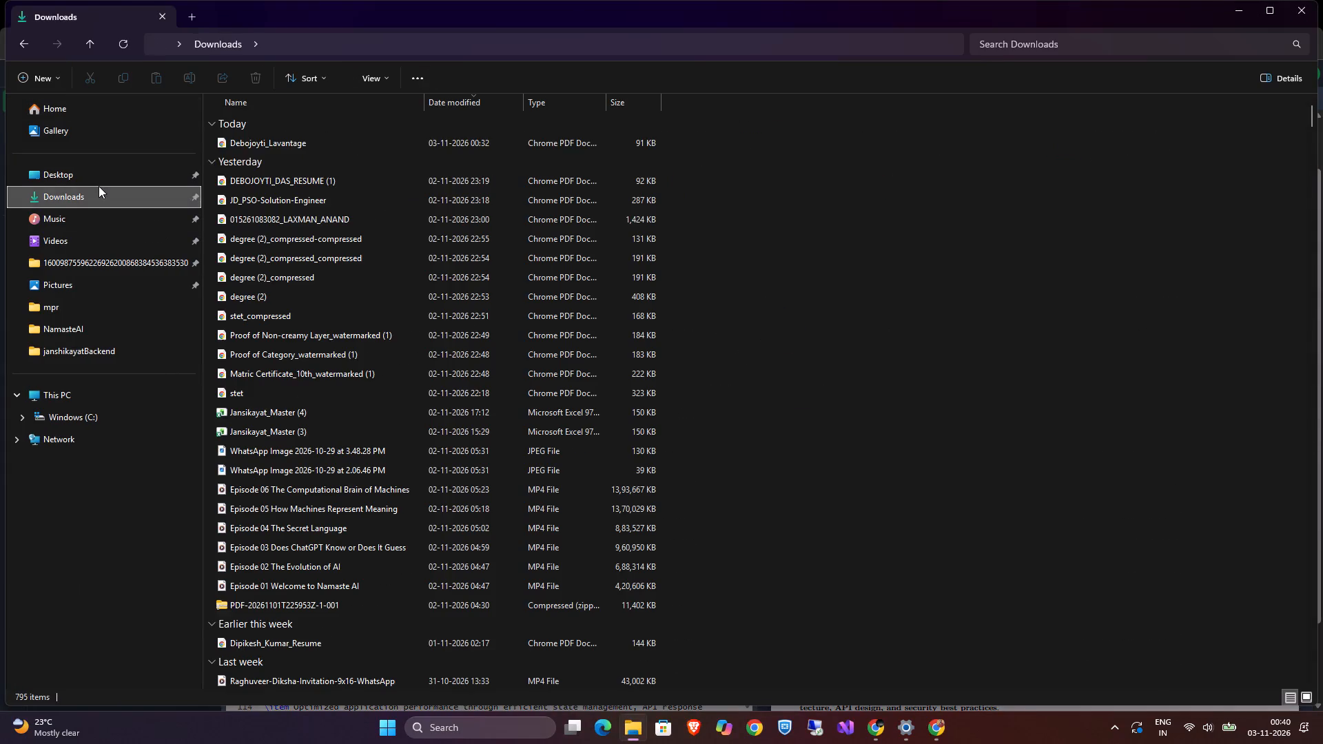
click(326, 149)
right_click(326, 149)
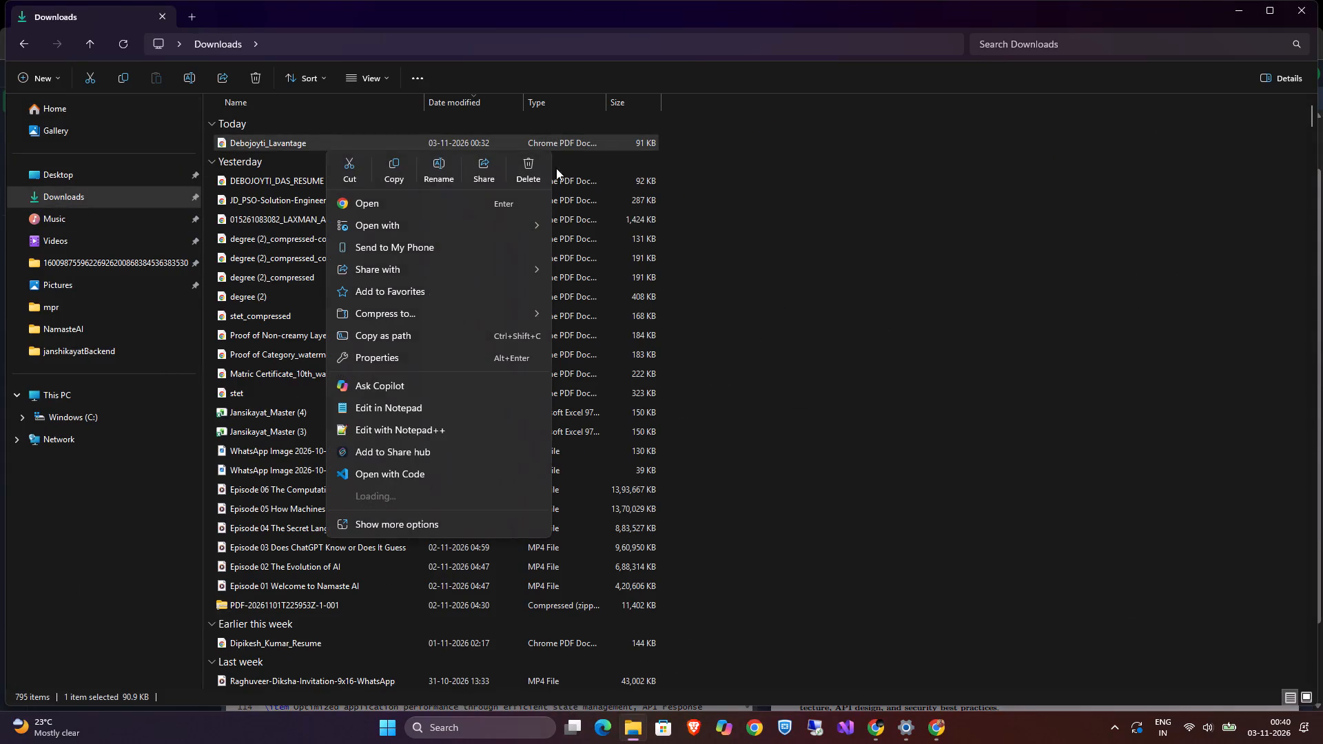
click(529, 178)
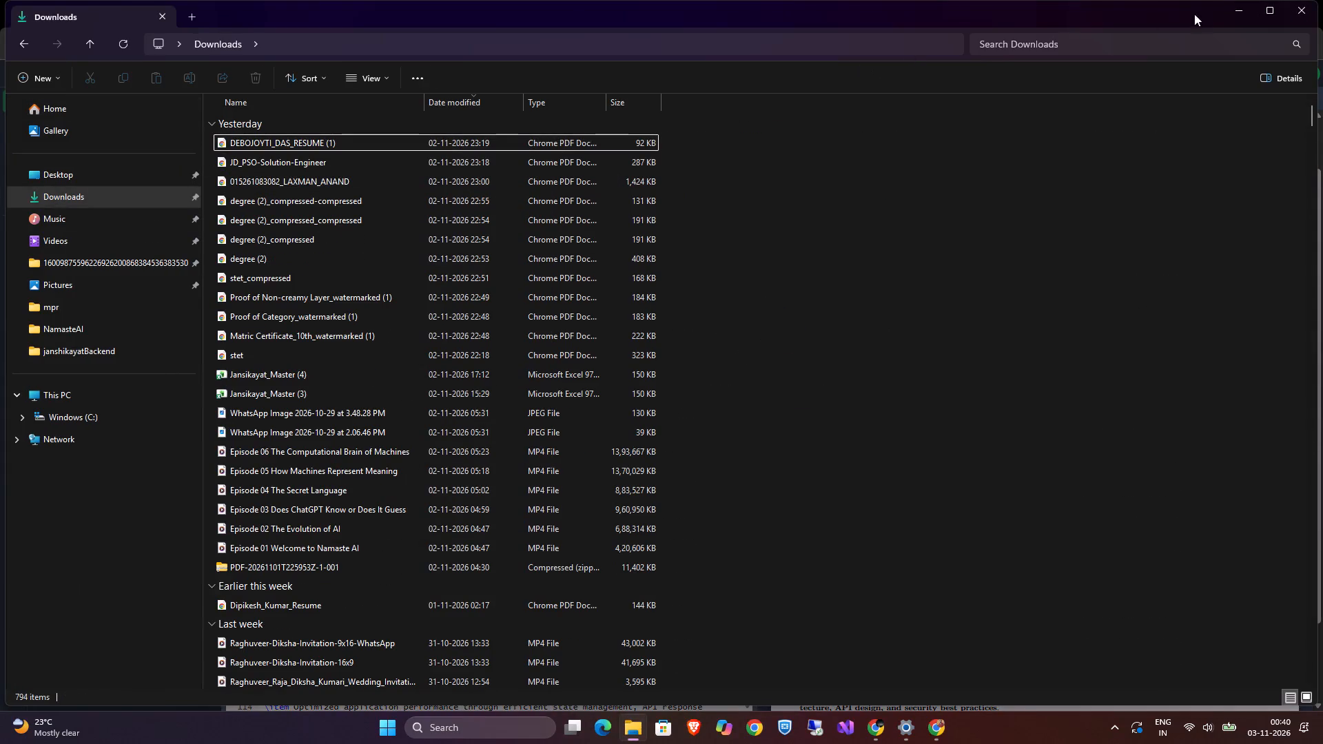
click(1233, 8)
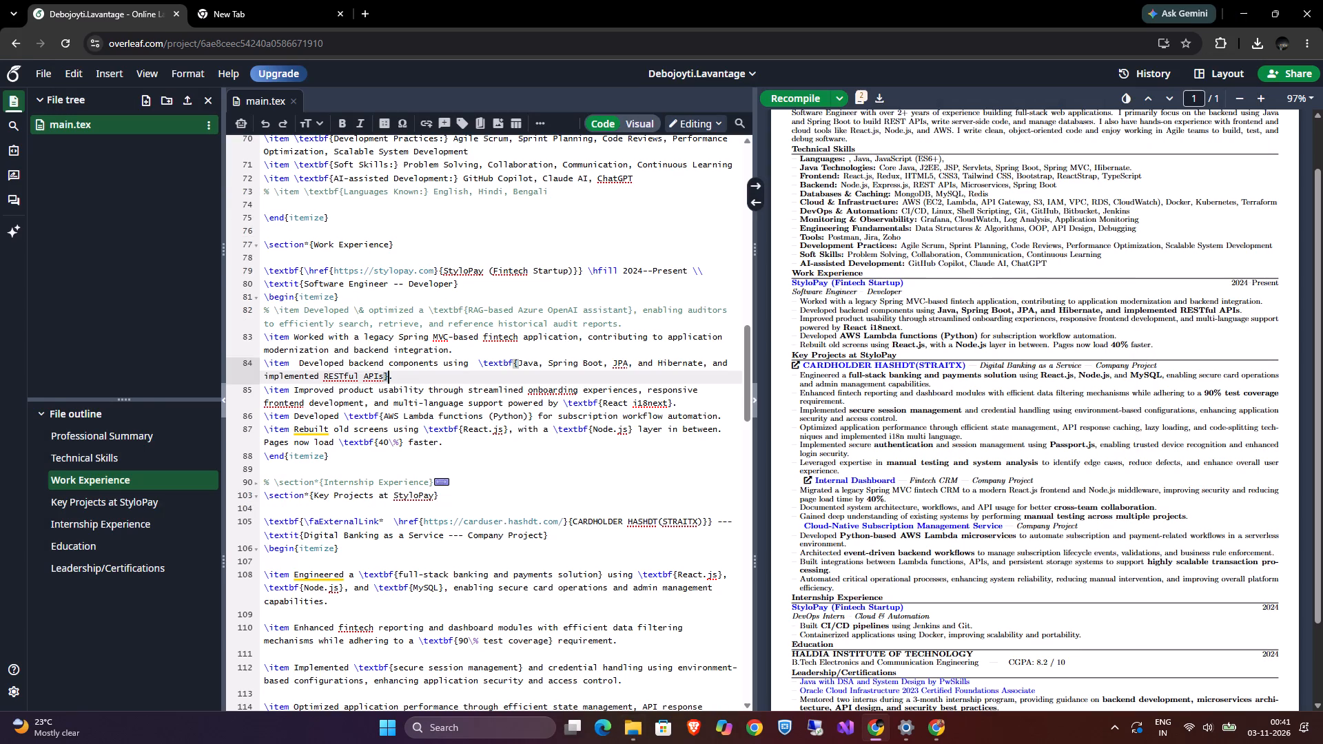
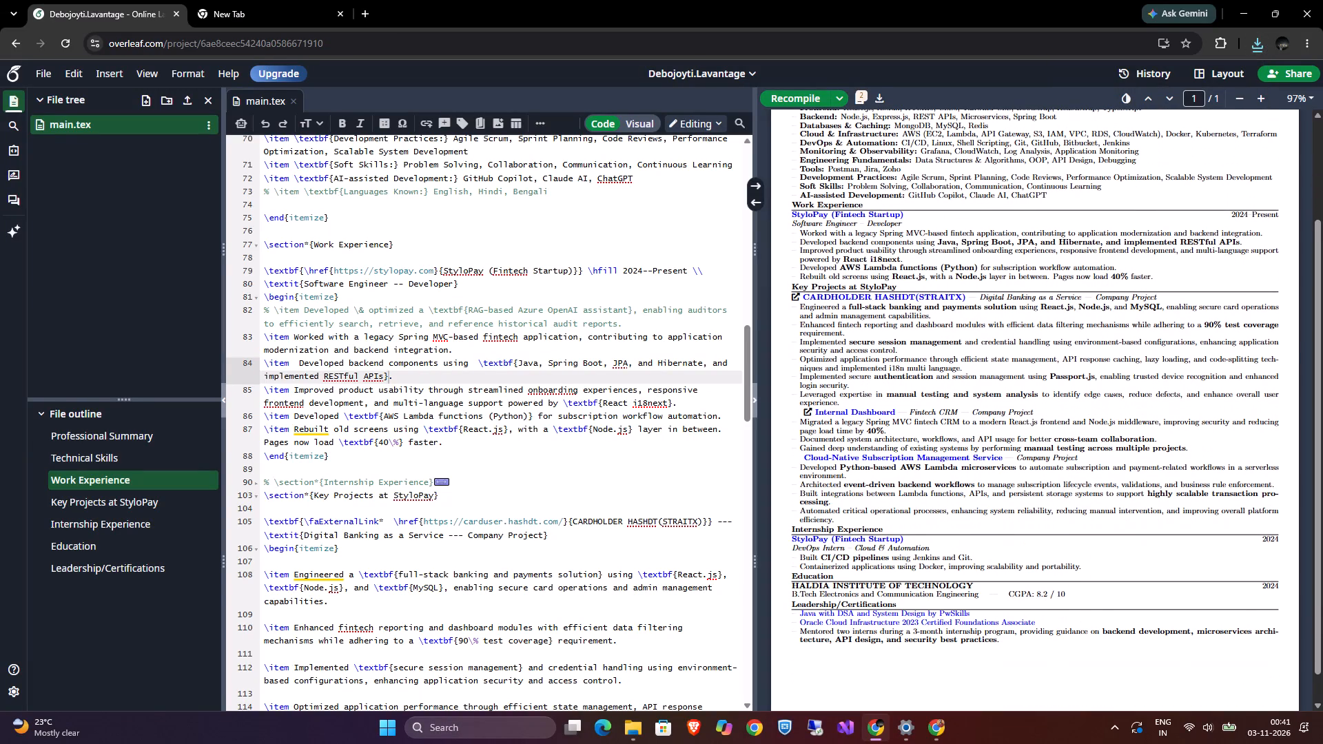
Review the compiled resume preview from the Professional Summary through Leadership/Certifications, checking content and page layout.
scroll(1052, 490, down, 2)
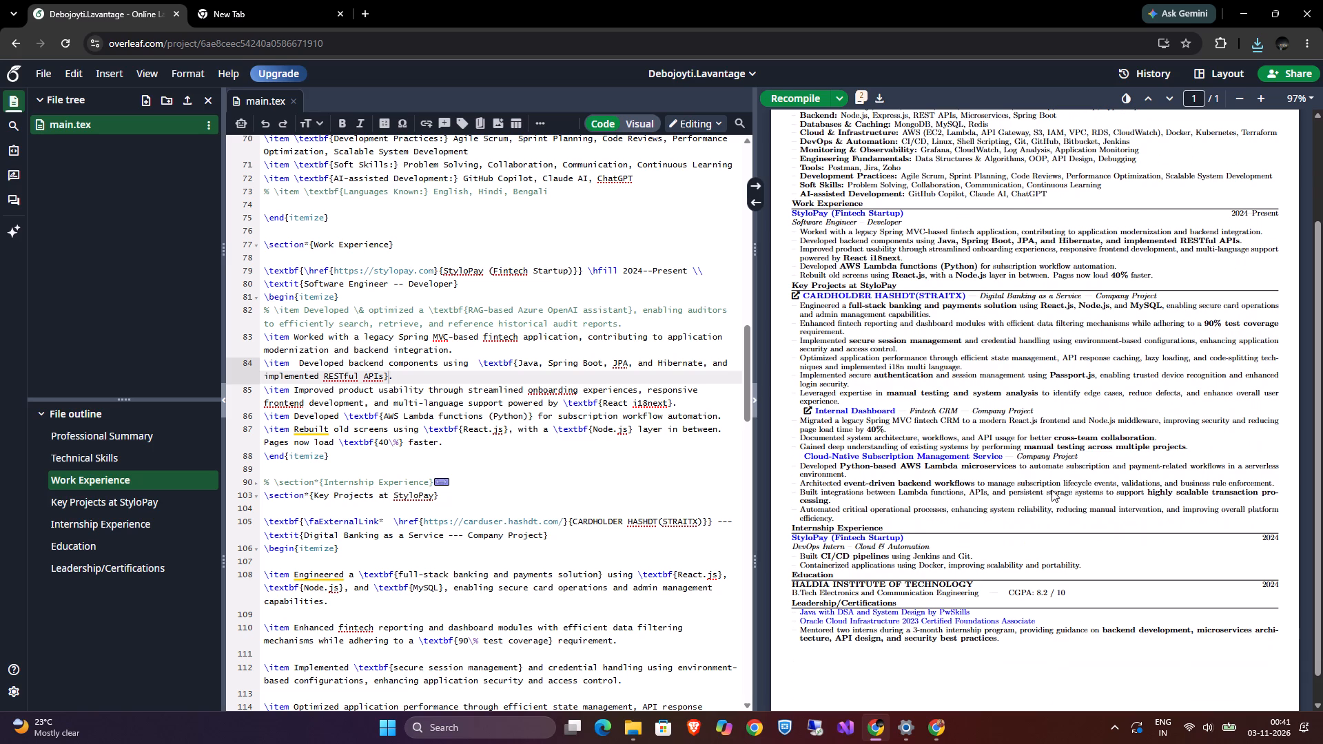
scroll(1052, 490, up, 1)
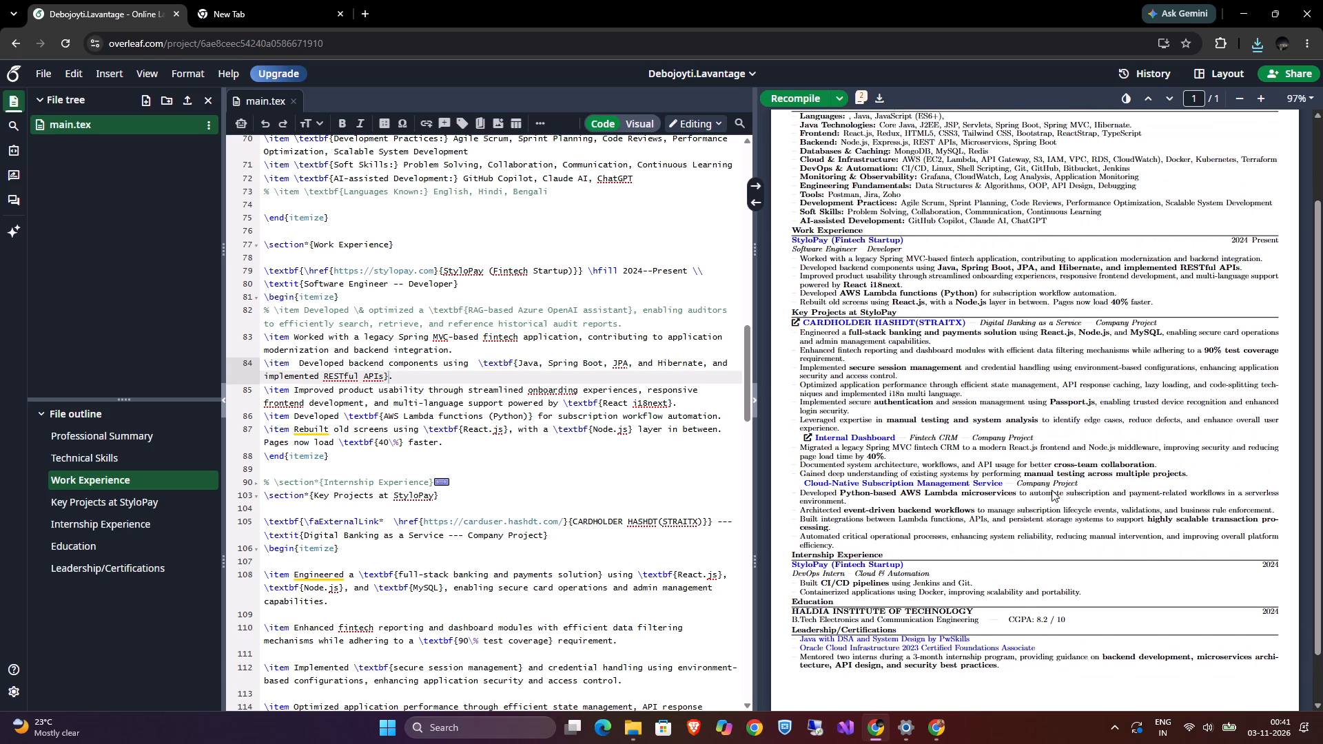
scroll(1052, 490, up, 1)
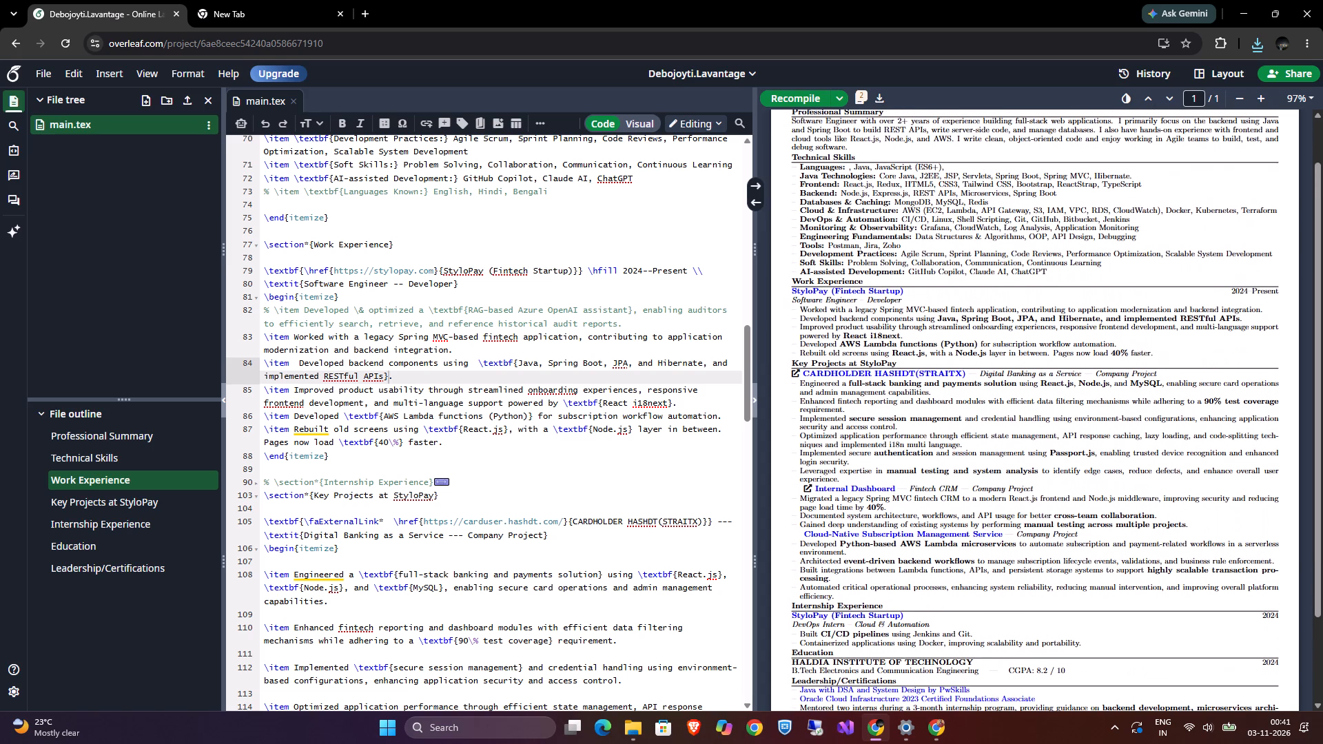
scroll(1136, 426, down, 2)
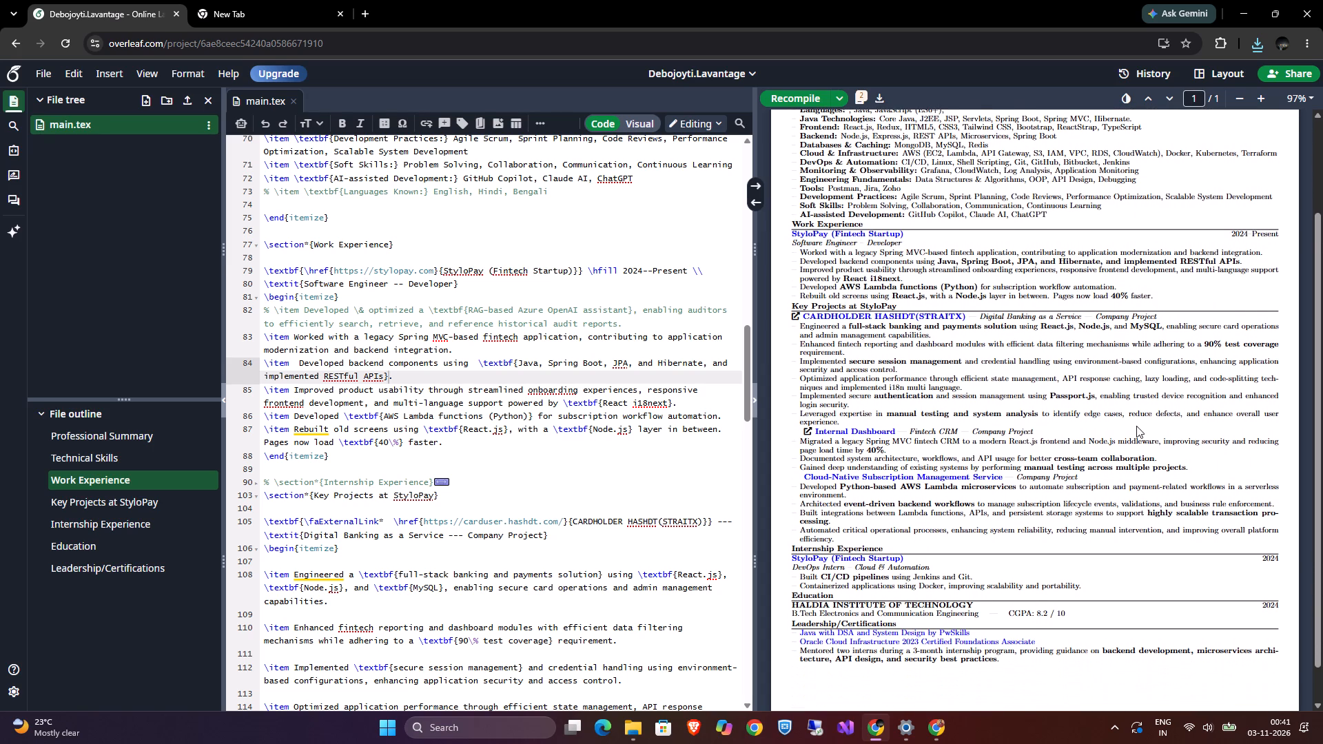
scroll(1136, 426, up, 2)
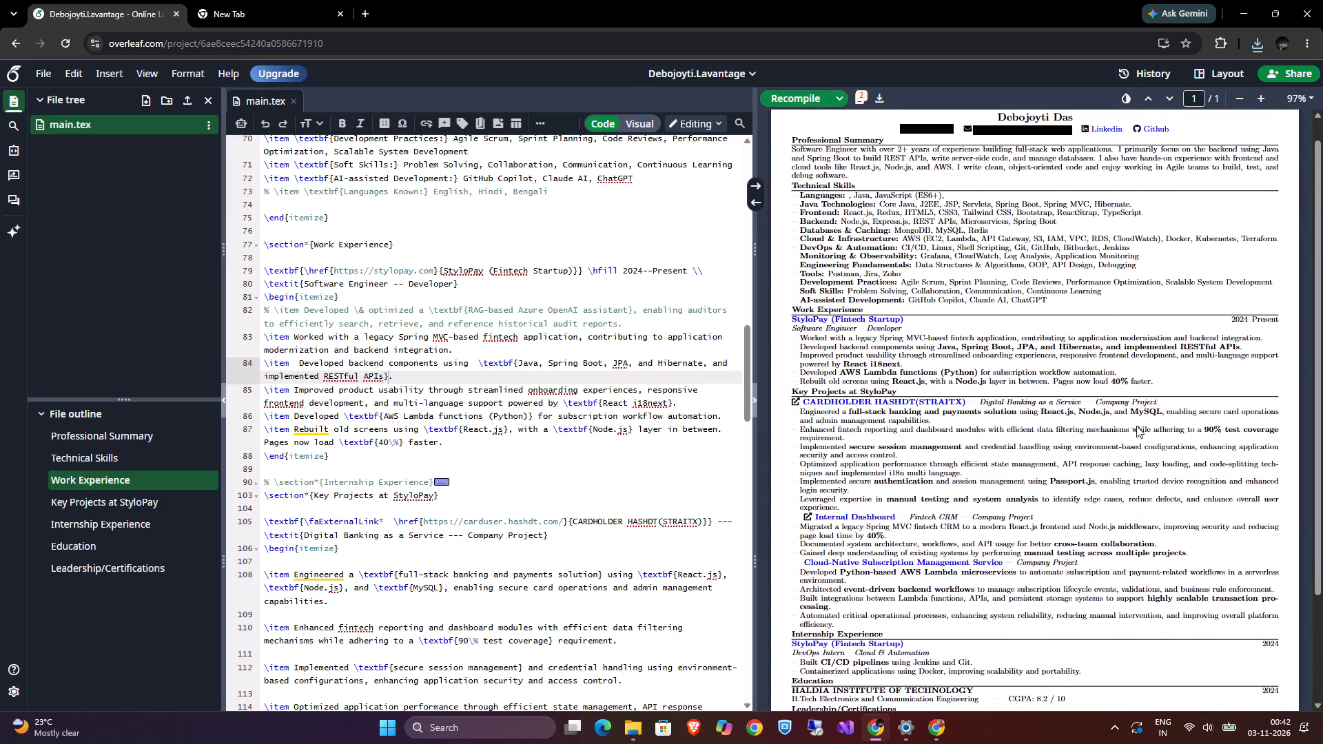
scroll(1136, 426, up, 1)
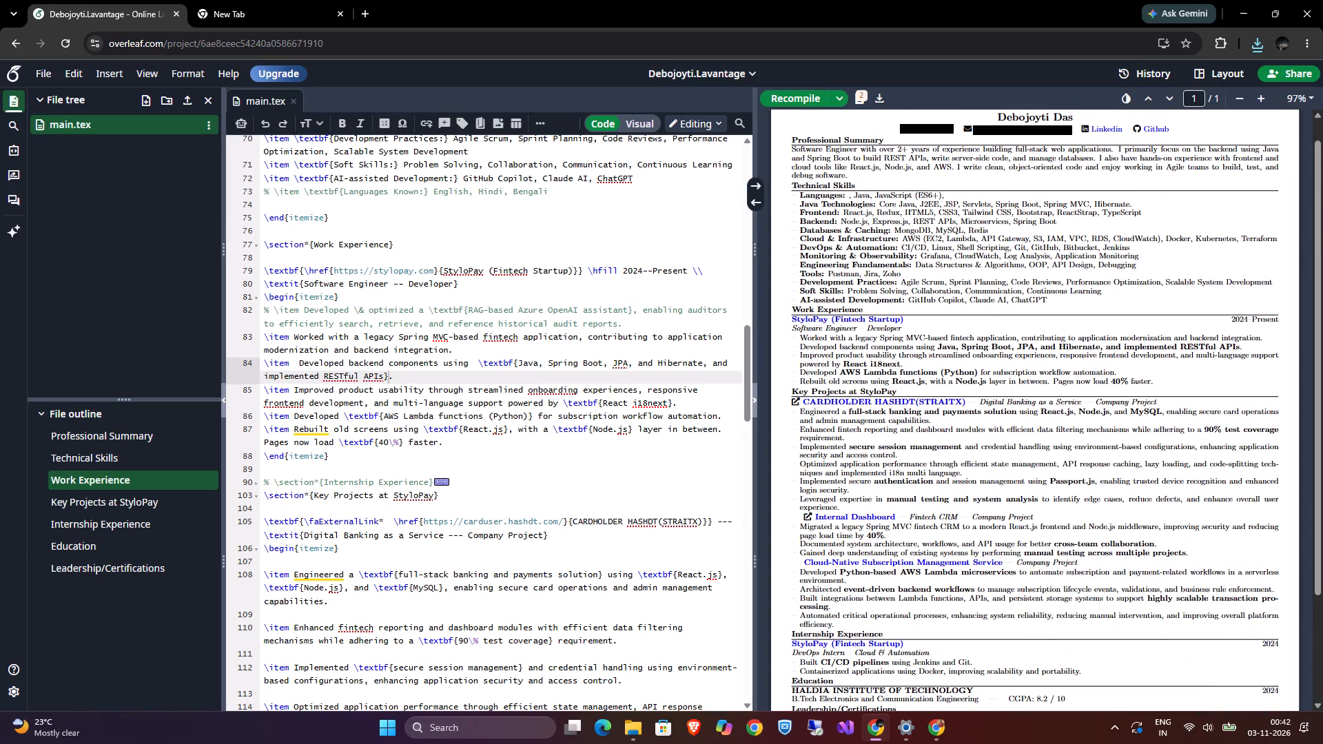
scroll(1136, 426, down, 1)
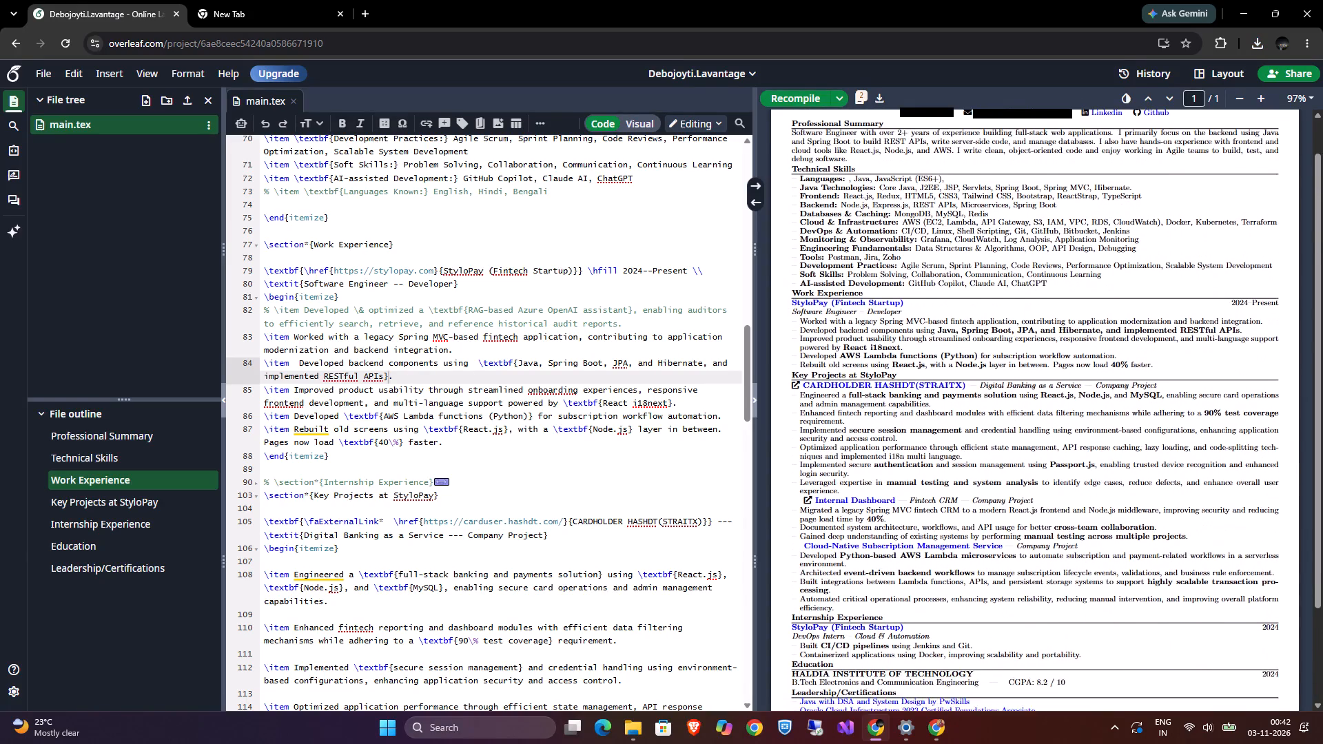
scroll(1136, 426, down, 1)
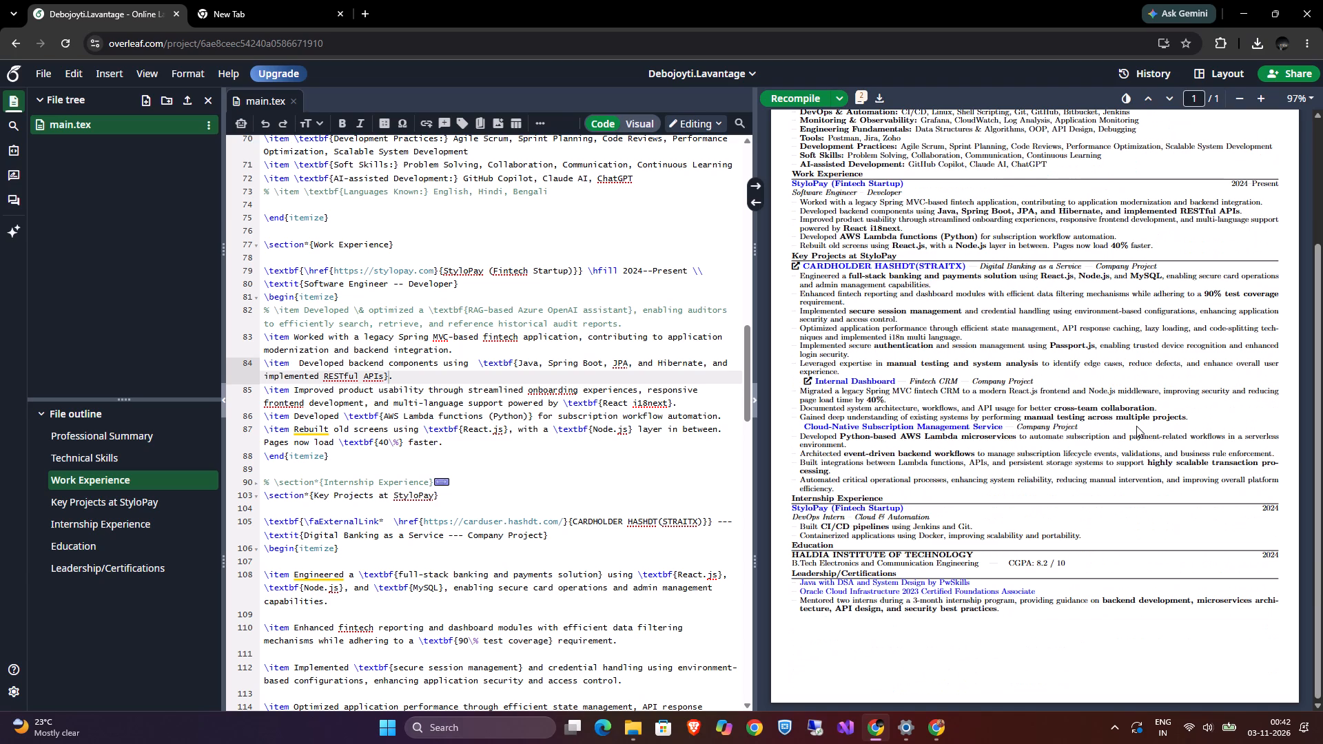
Wrap "legacy Spring MVC-based" in \textbf{} in the Work Experience bullet about the fintech application.
click(367, 335)
click(365, 335)
key(ctrl+v)
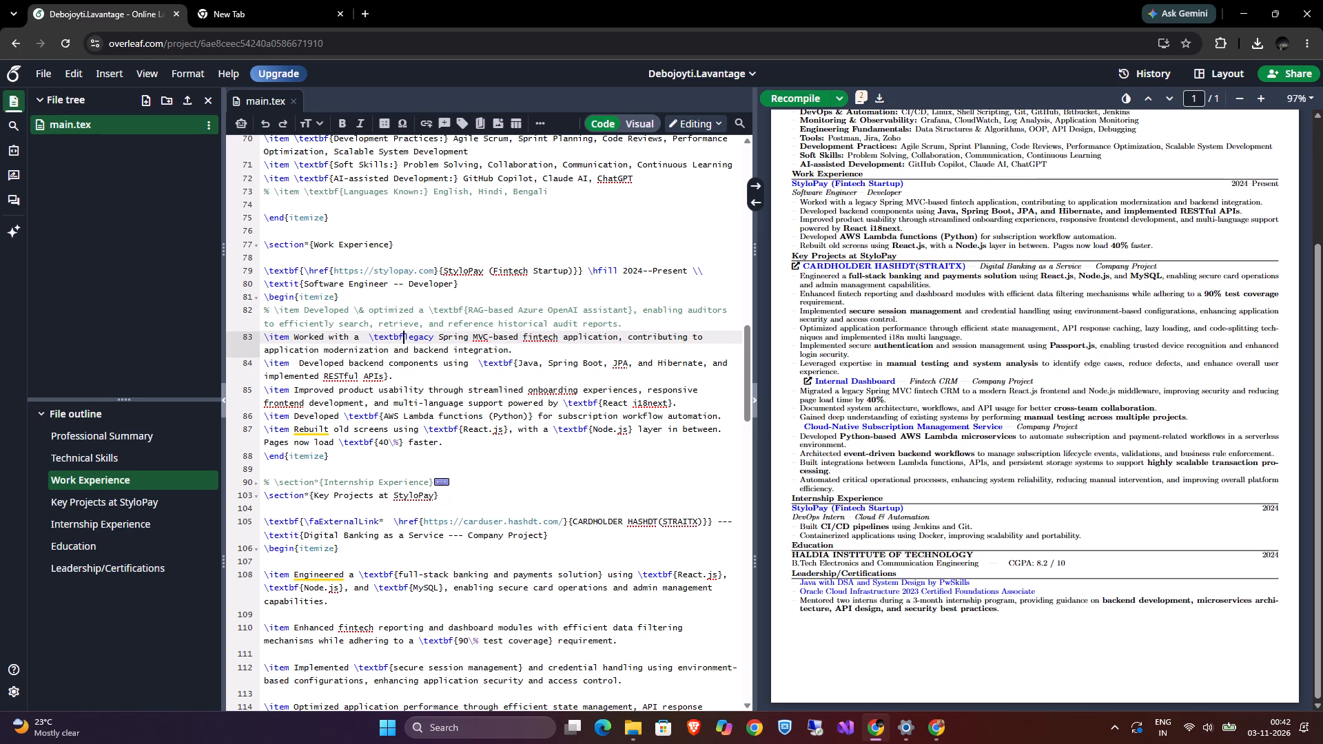
key(shift+braceleft)
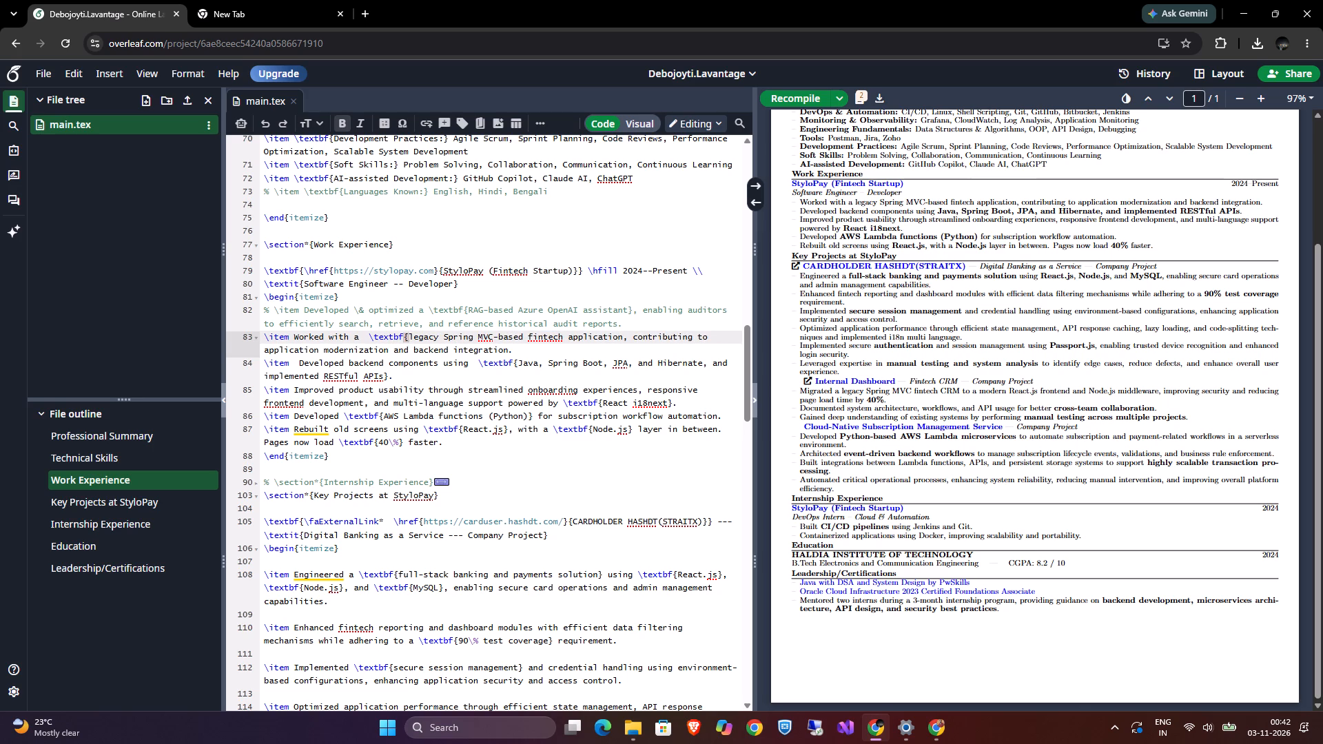
click(523, 337)
Close the \textbf{} group right after "MVC-based" in the Work Experience bullet about the fintech application.
key(shift+braceright)
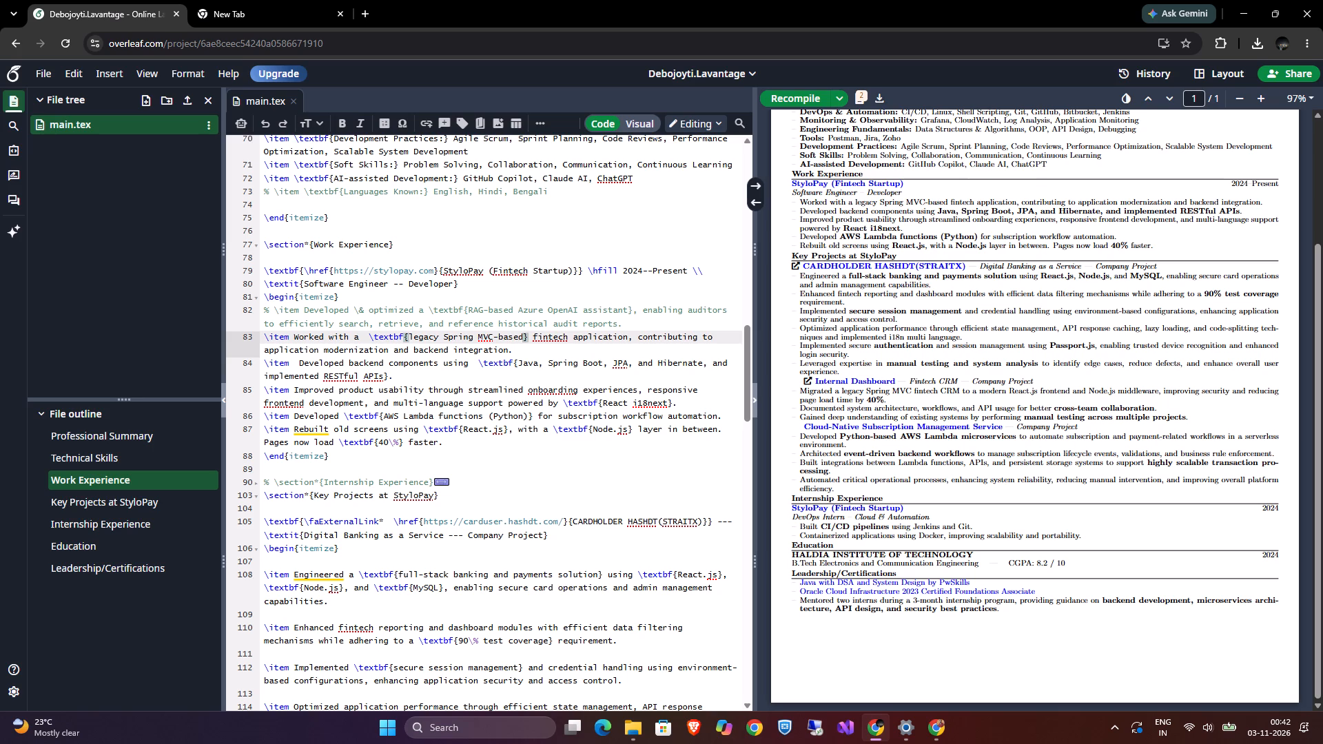
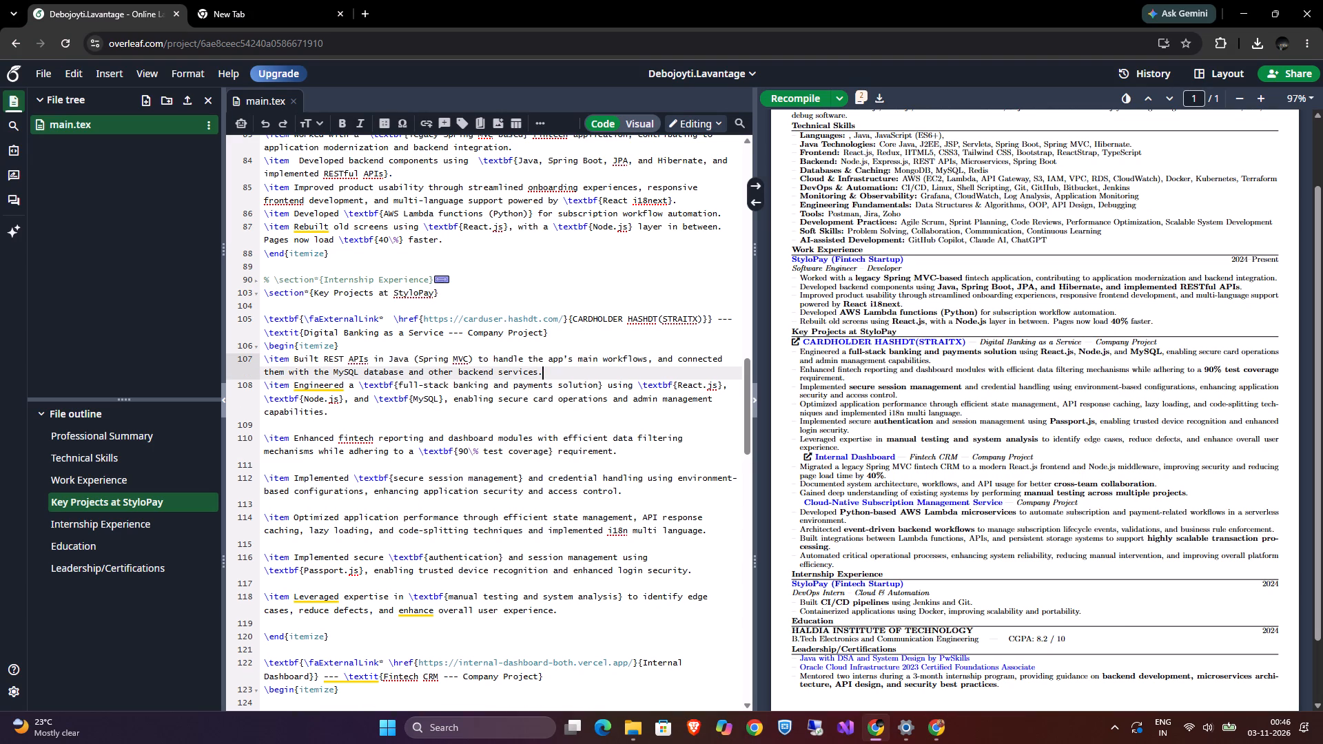
Wrap "Java (Spring MVC)" in the new bullet with \textbf{} and recompile the resume.
click(386, 360)
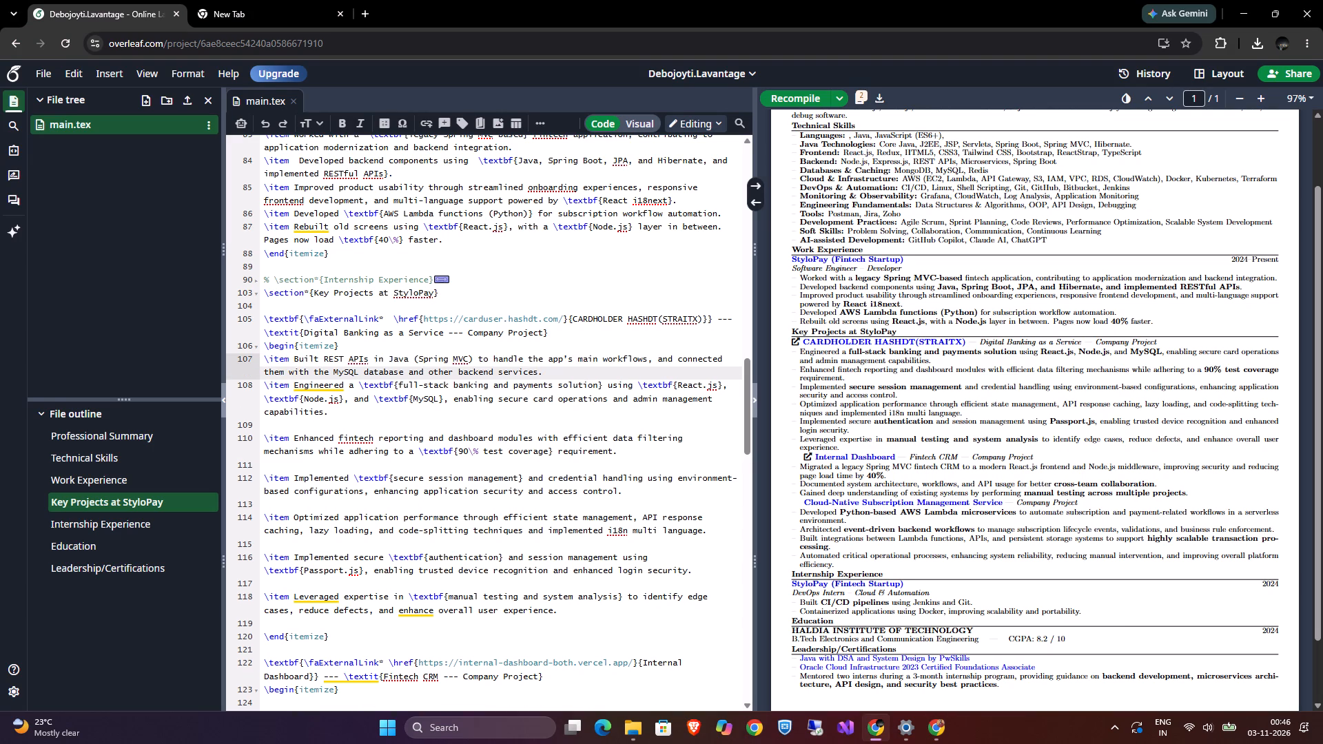
click(389, 359)
key(super+v)
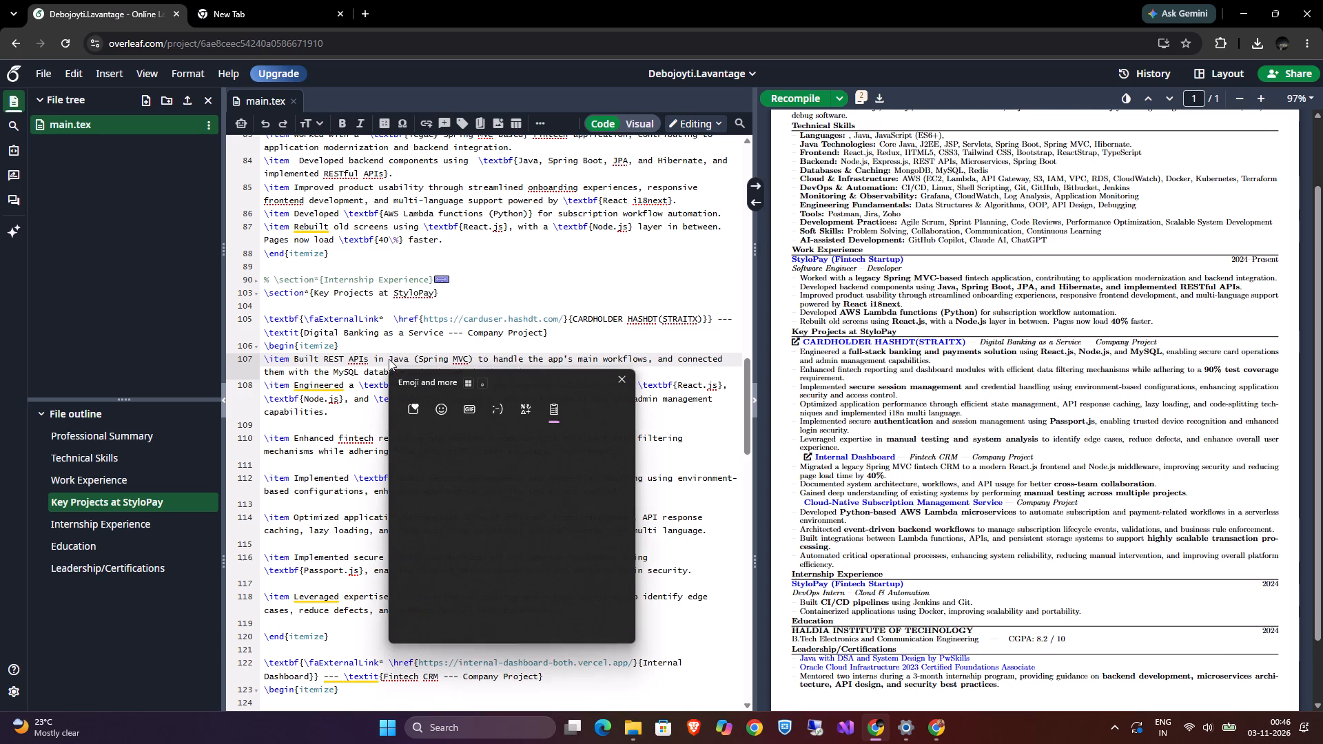
scroll(420, 532, down, 3)
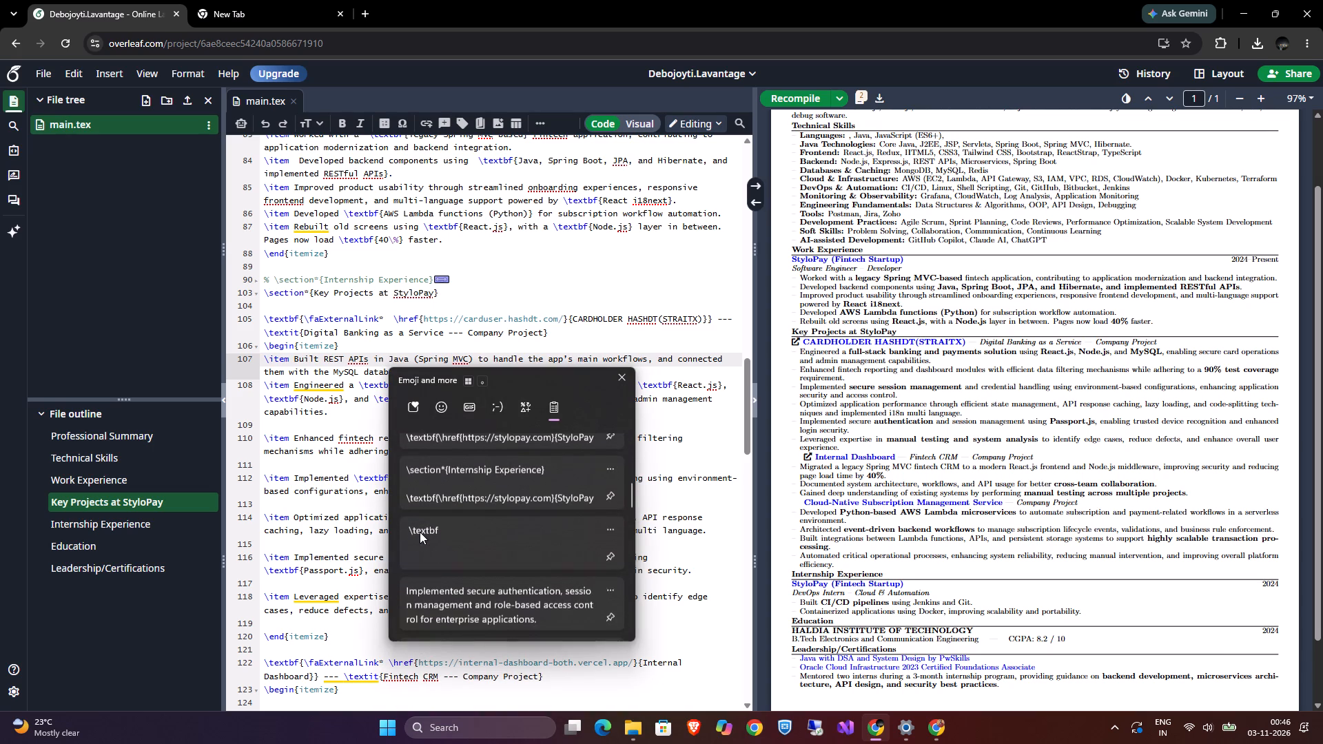
click(420, 532)
key(ctrl+v)
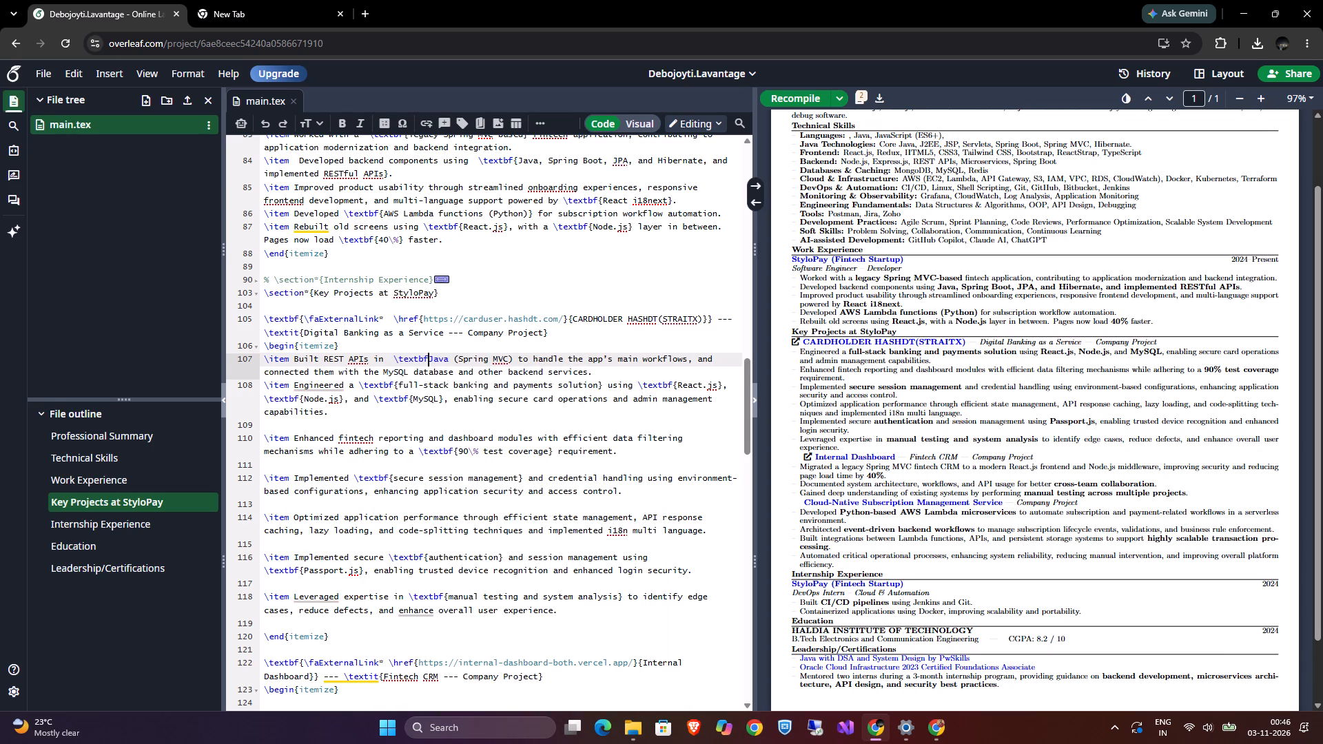
key(shift+braceleft)
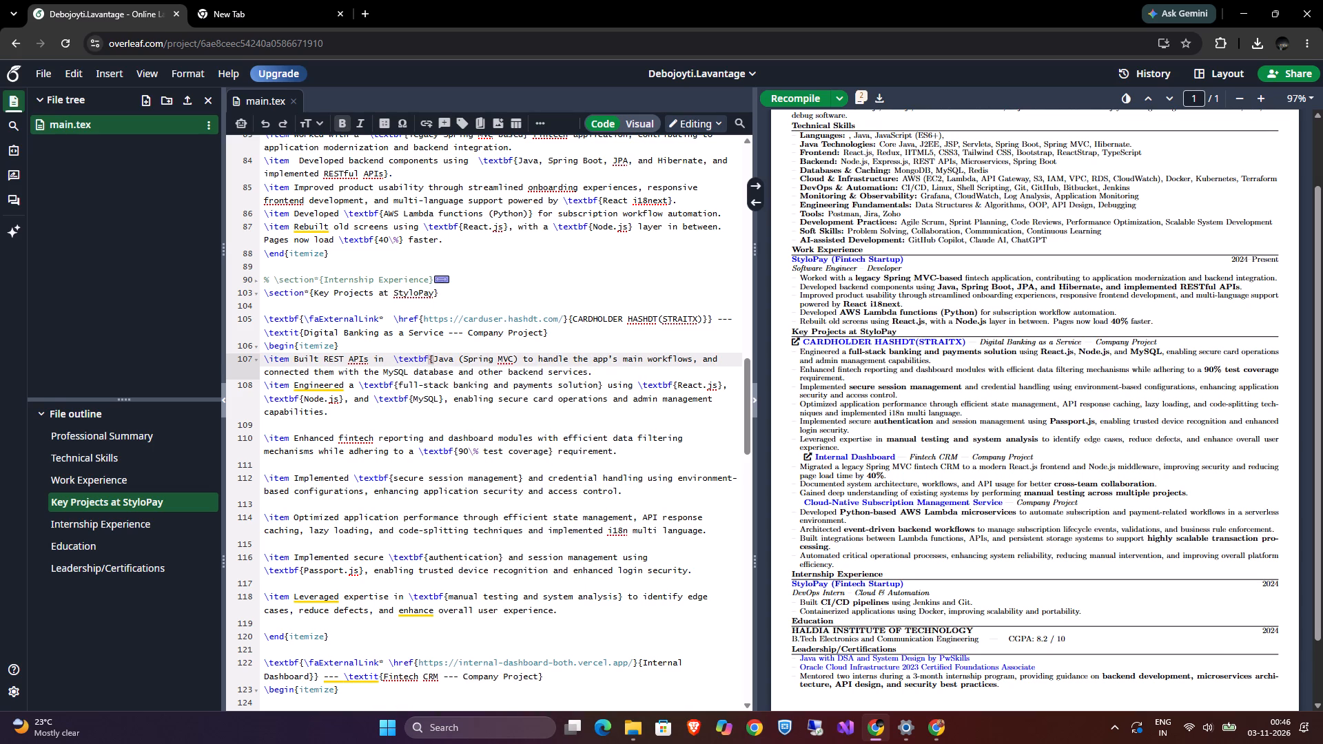
click(518, 357)
key(shift+braceright)
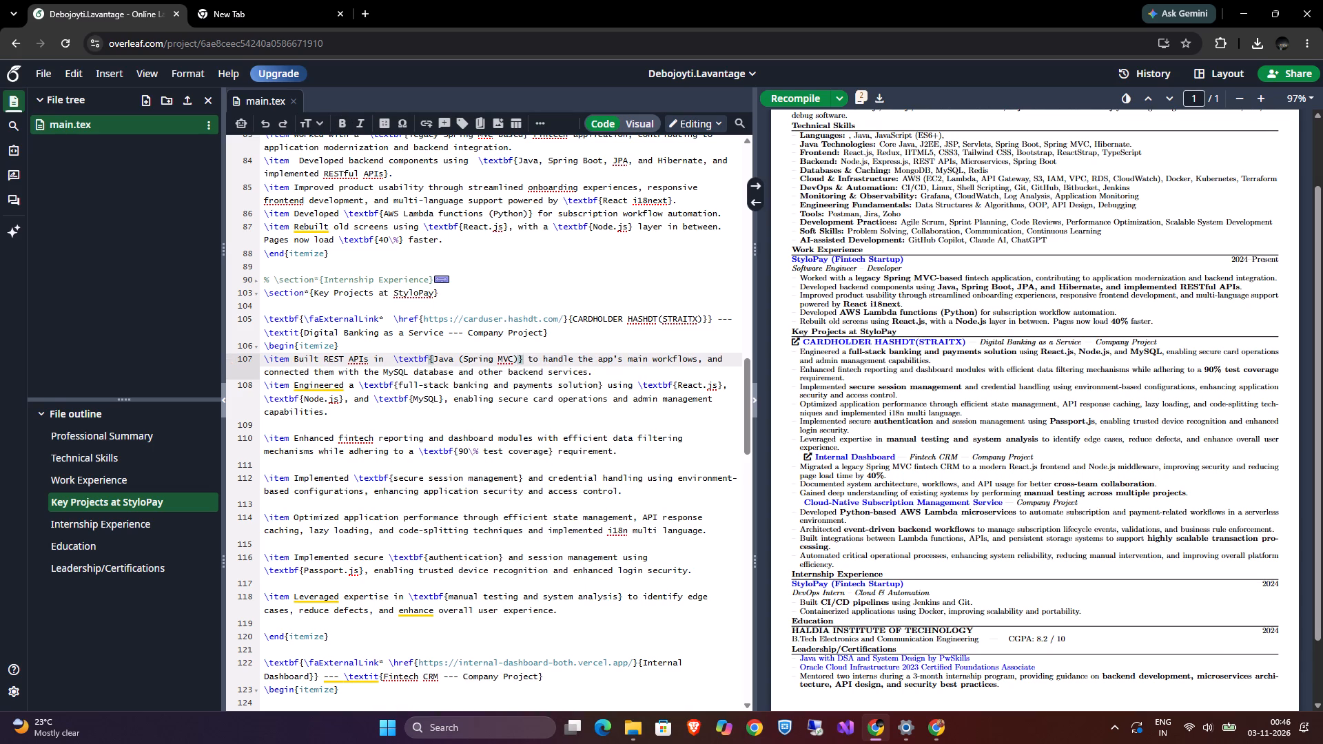
key(ctrl+s)
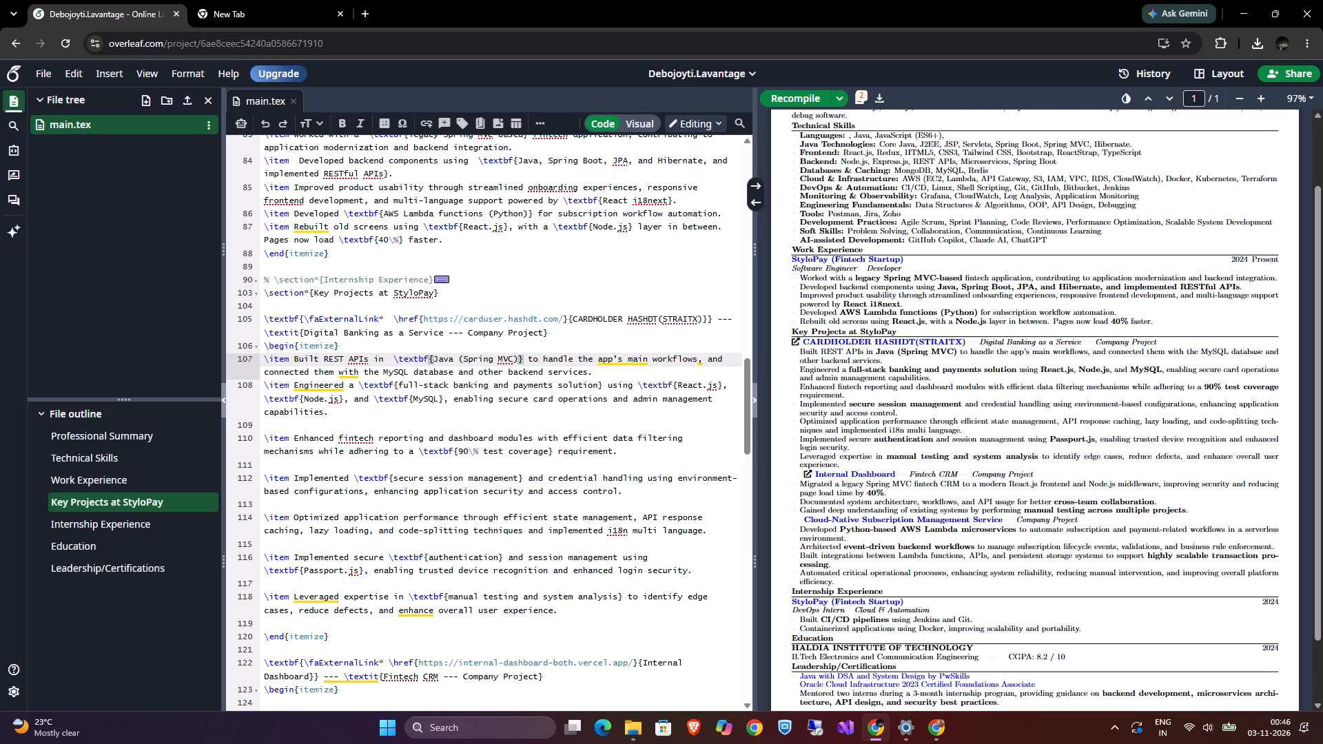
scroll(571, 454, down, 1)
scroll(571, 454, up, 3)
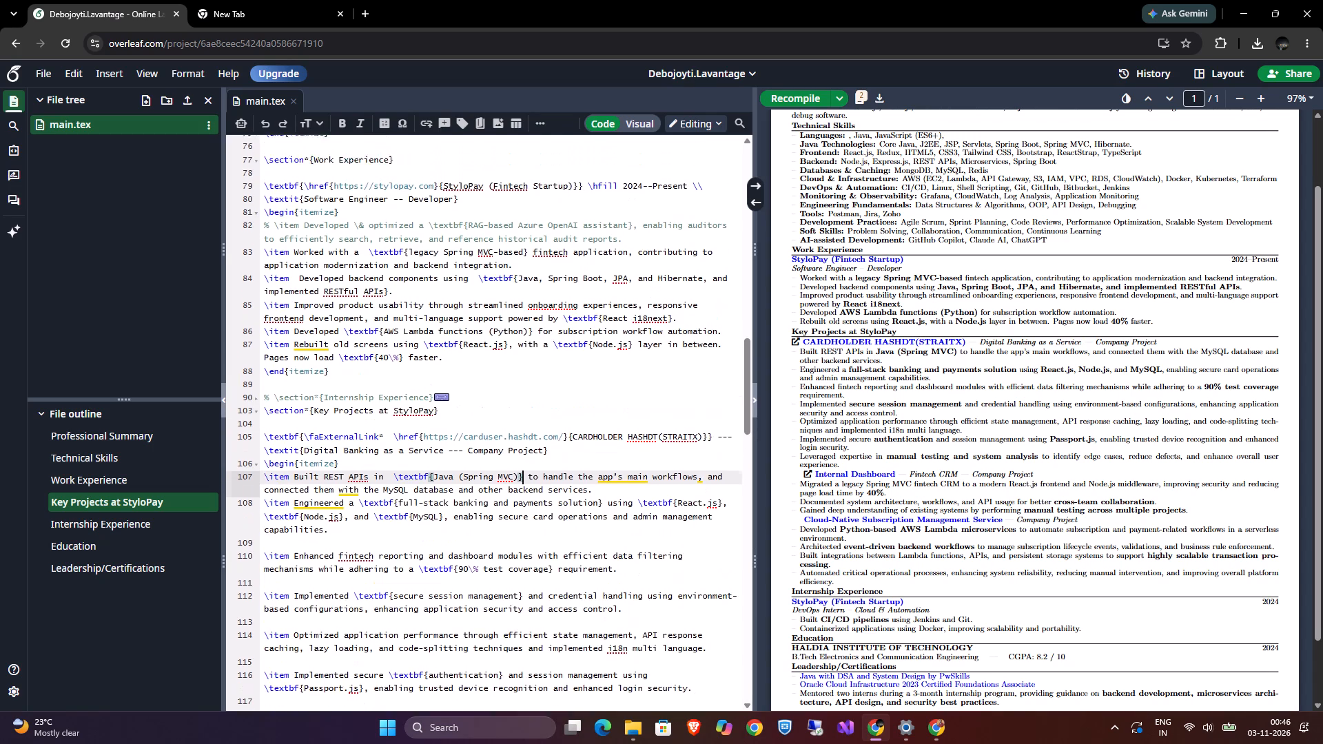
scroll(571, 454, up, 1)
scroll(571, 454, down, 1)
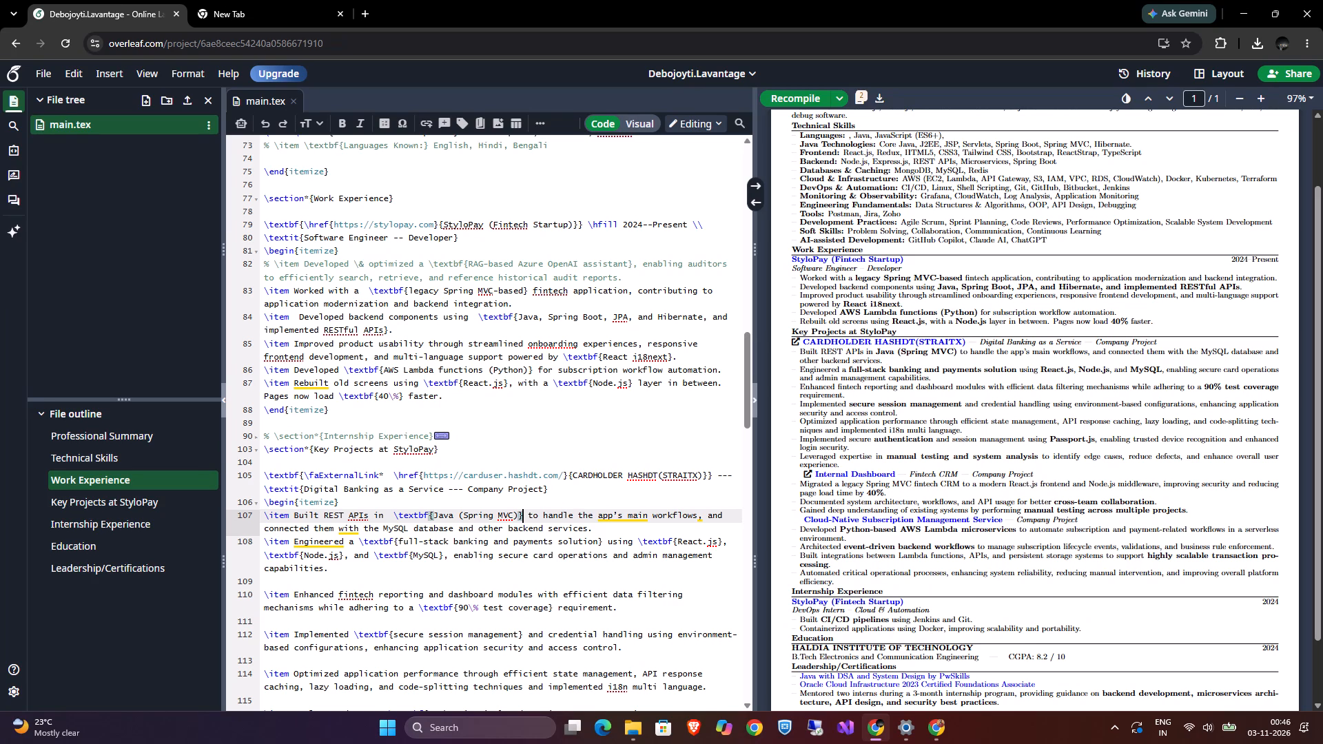
Move the "Built REST APIs in Java (Spring MVC)" item below the "Engineered a full-stack banking" item and recompile the resume.
scroll(544, 488, down, 1)
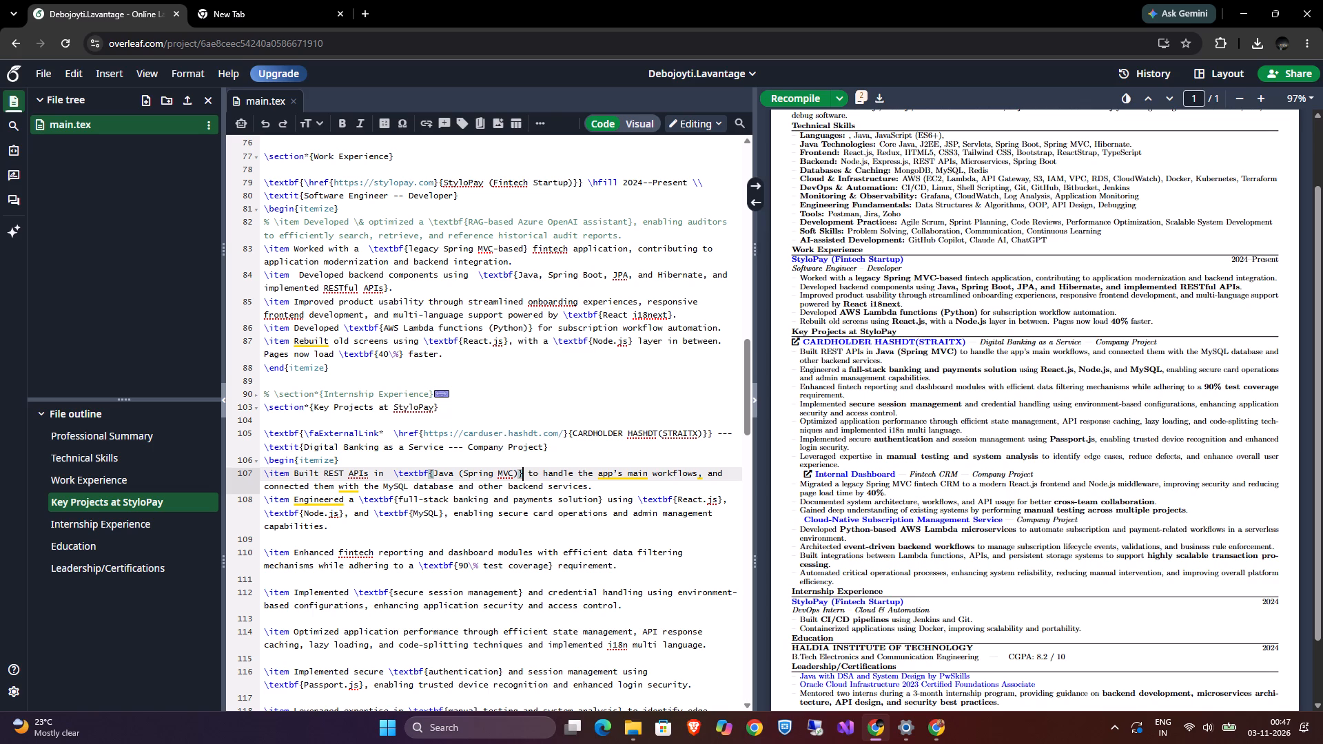
drag(596, 488, 289, 471)
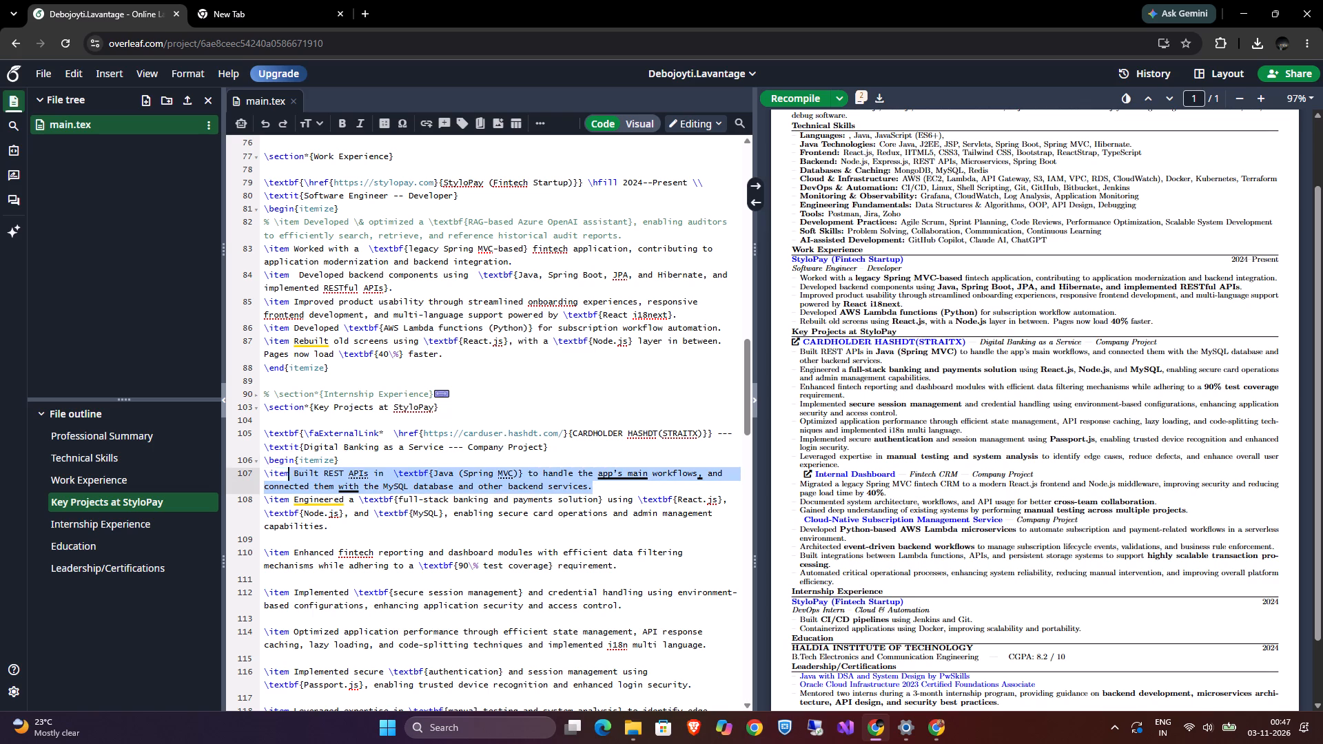
drag(289, 471, 266, 477)
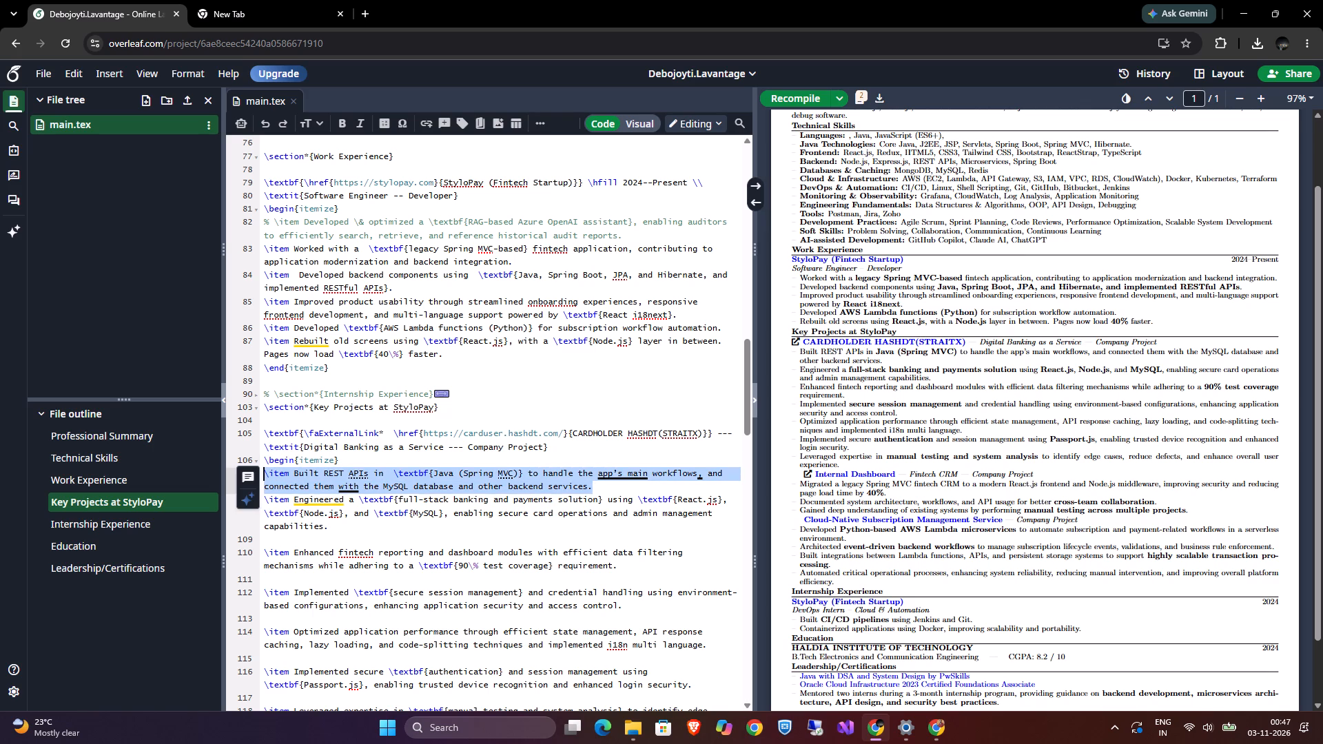
key(ctrl+x)
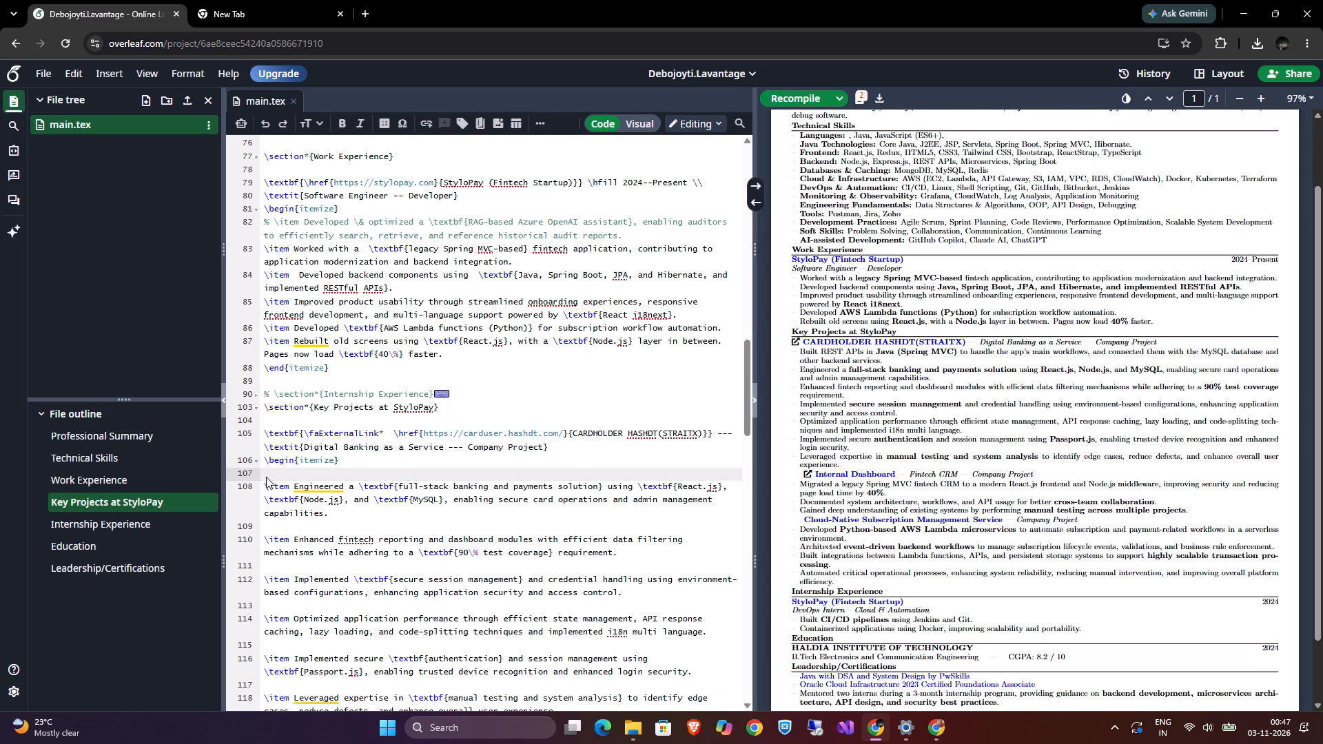
key(BackSpace)
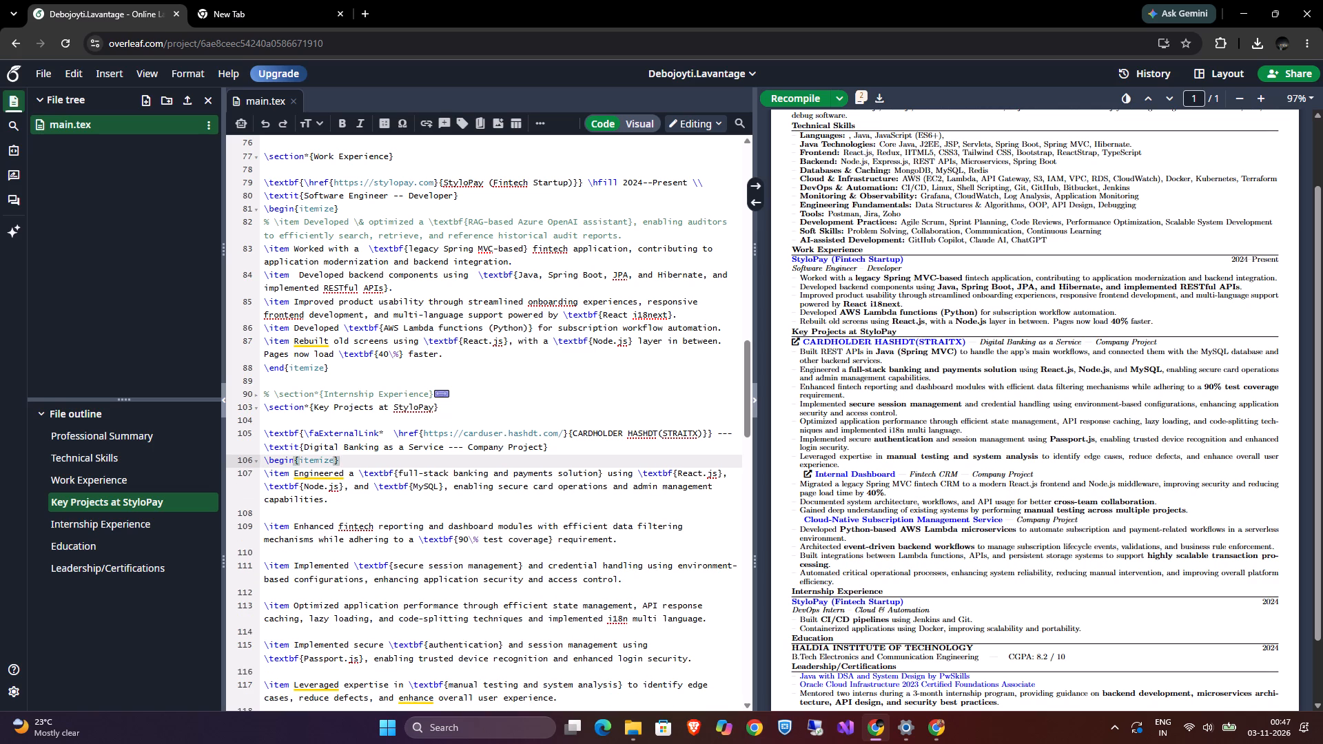
click(345, 509)
key(ctrl+v)
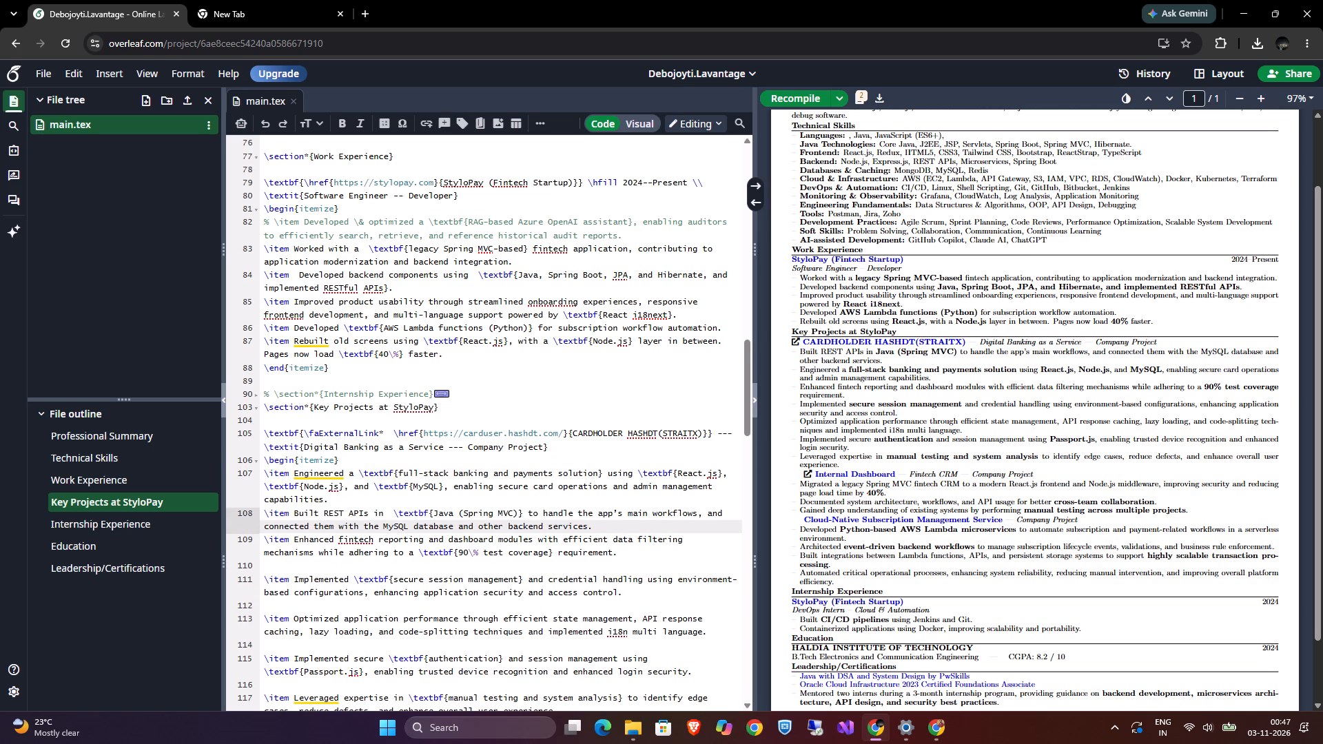
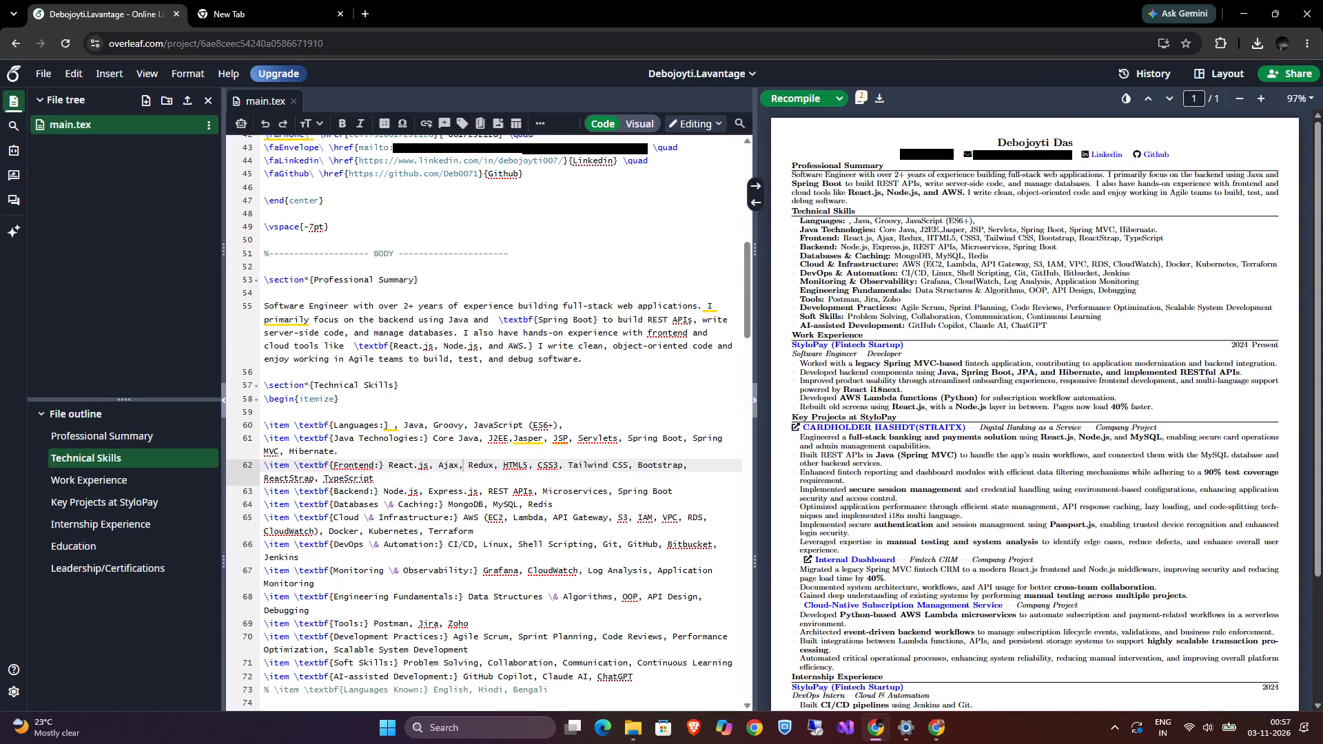
Review the Technical Skills and Work Experience sections in the LaTeX source alongside the compiled résumé.
drag(1320, 528, 1315, 568)
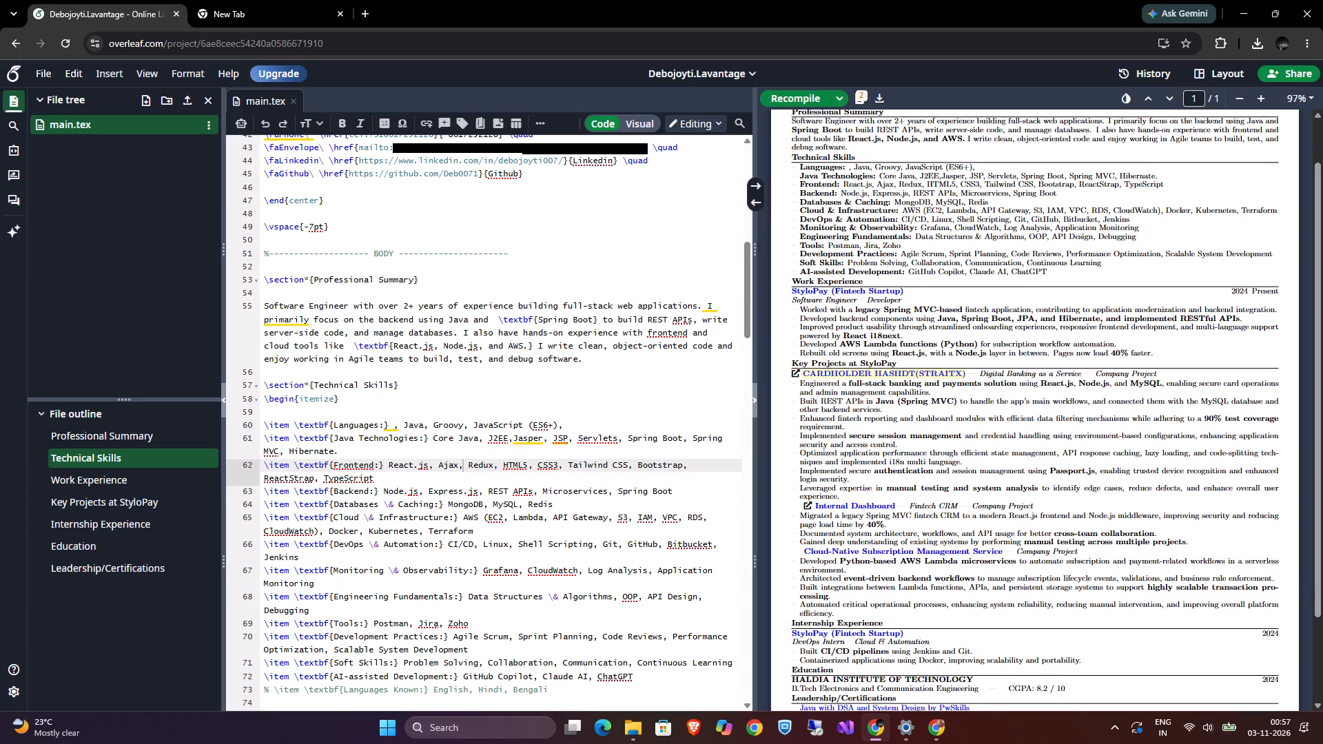
drag(750, 312, 750, 322)
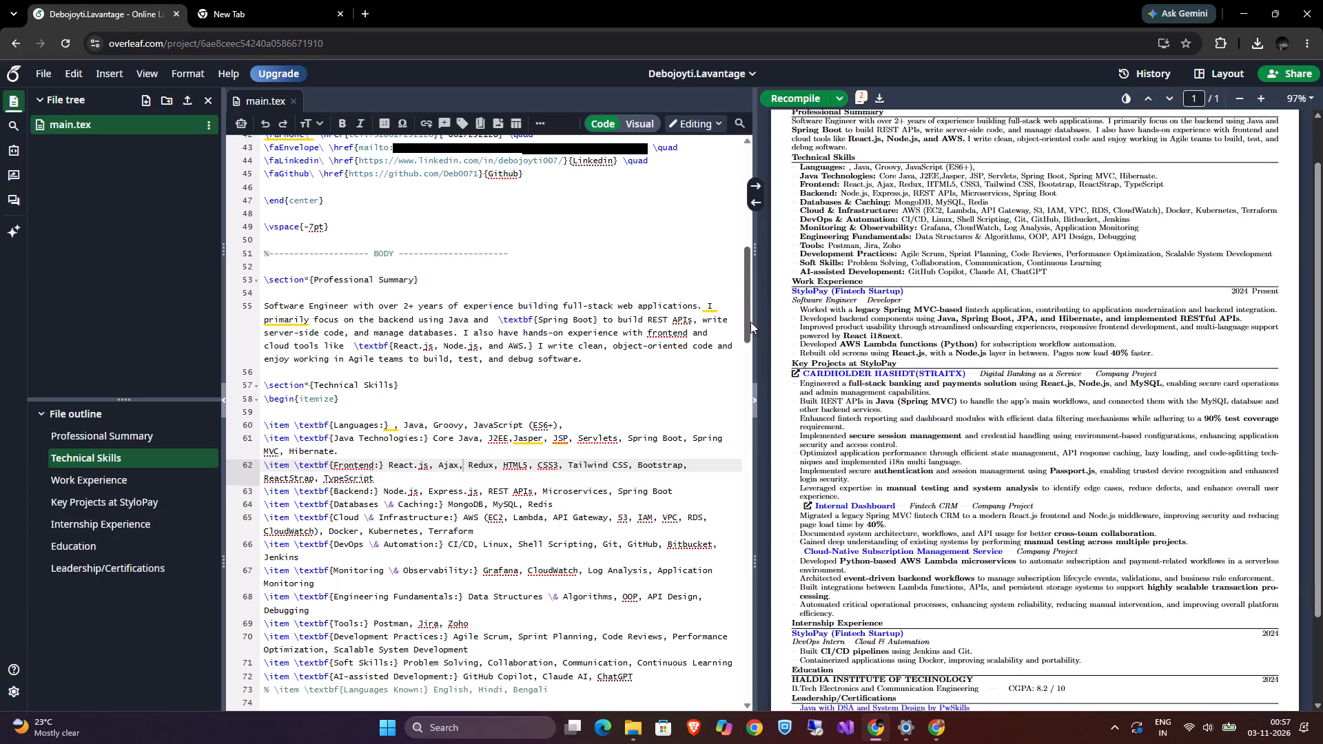
drag(750, 322, 750, 333)
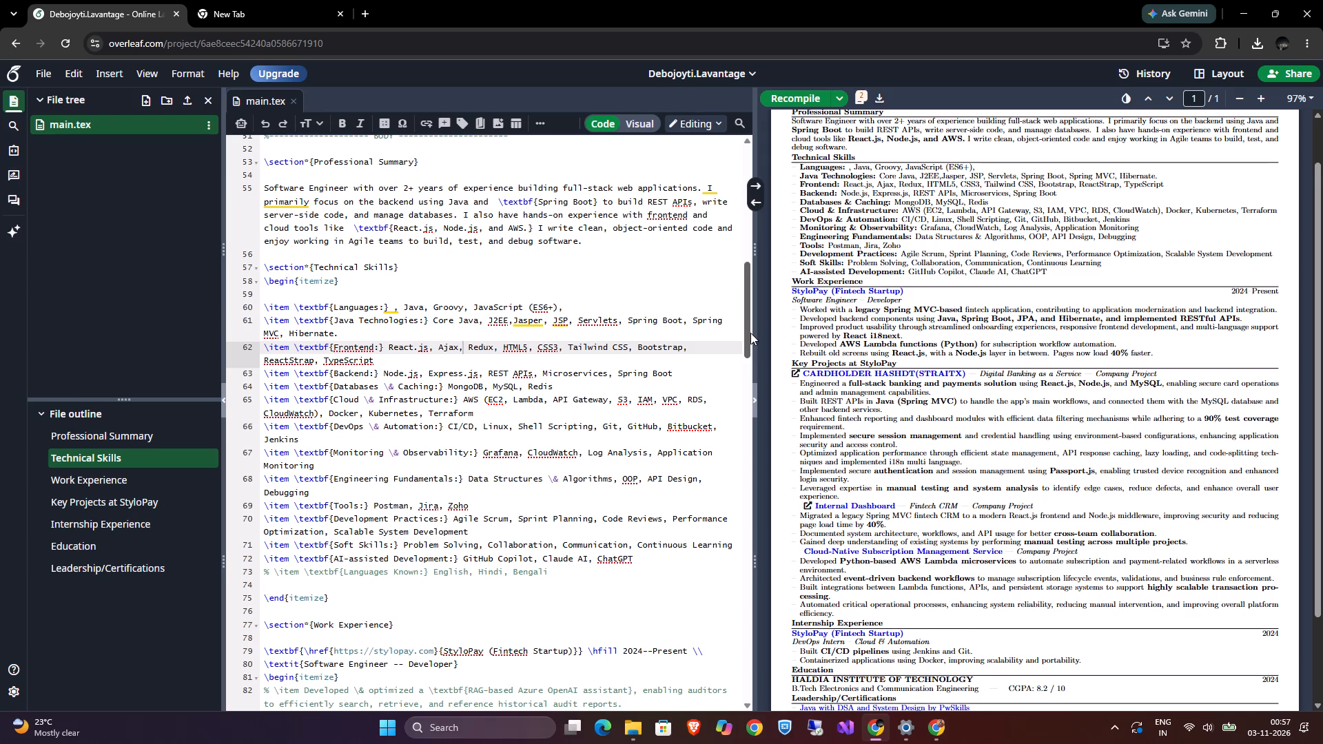
drag(750, 333, 750, 340)
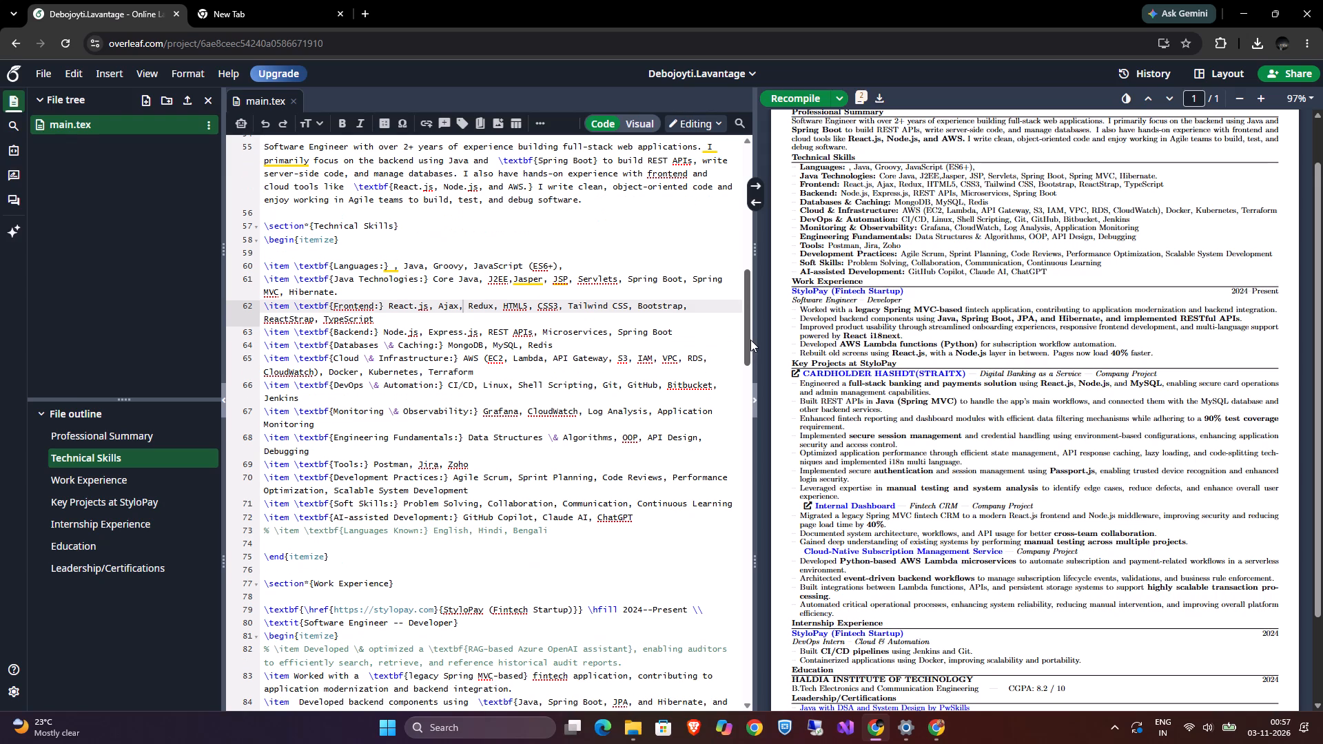
drag(750, 340, 752, 358)
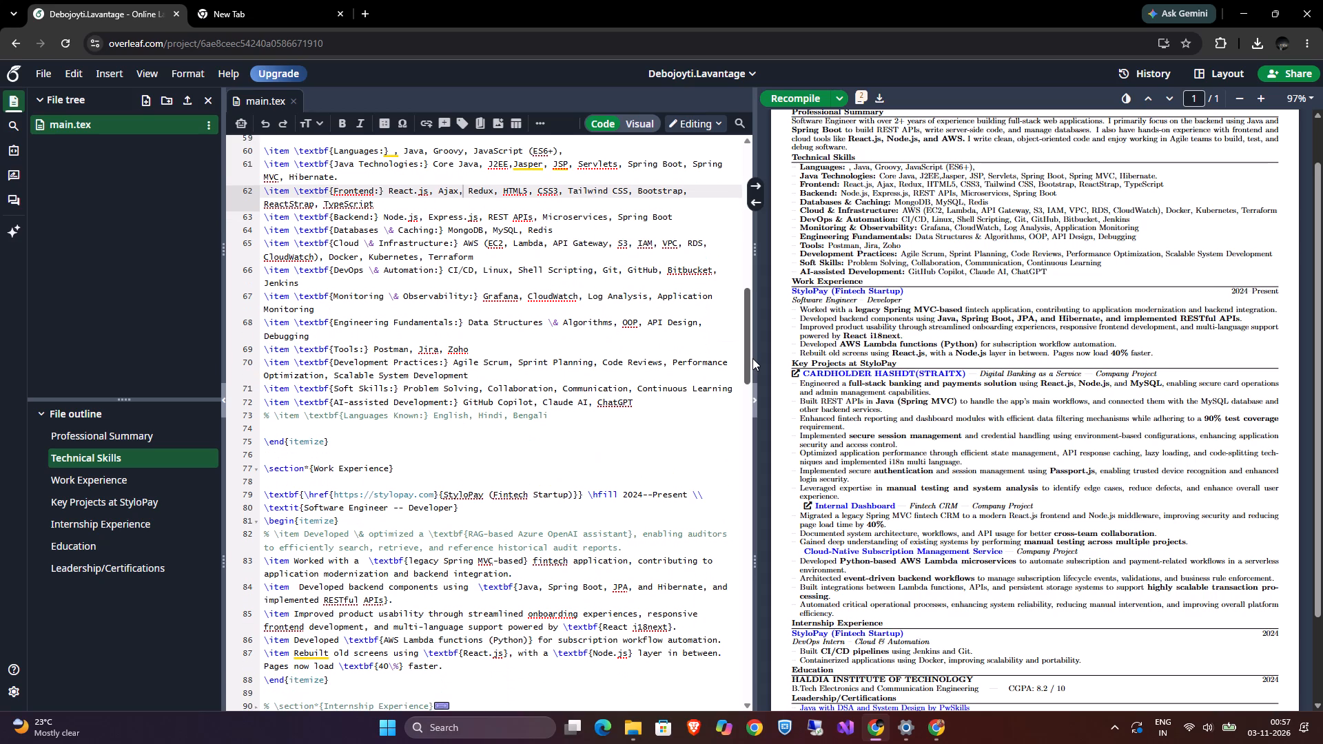
drag(752, 358, 756, 351)
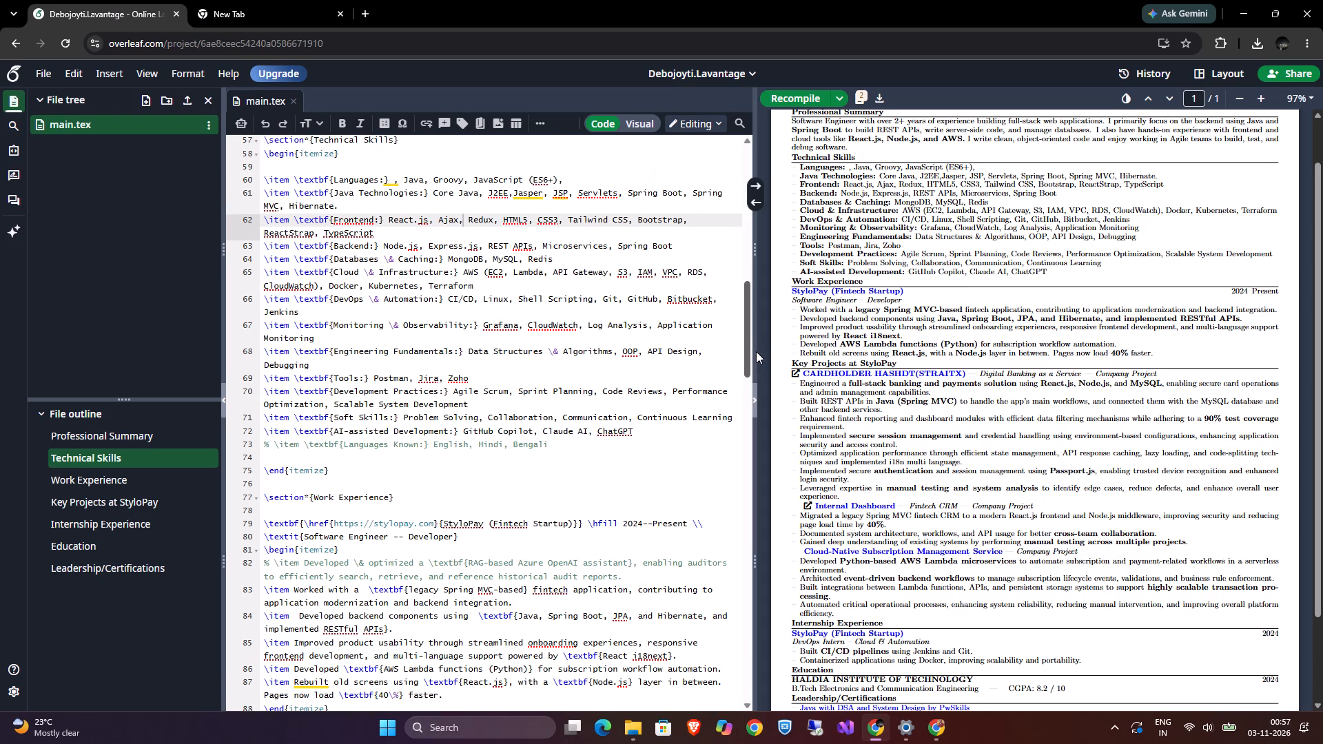
drag(756, 351, 757, 343)
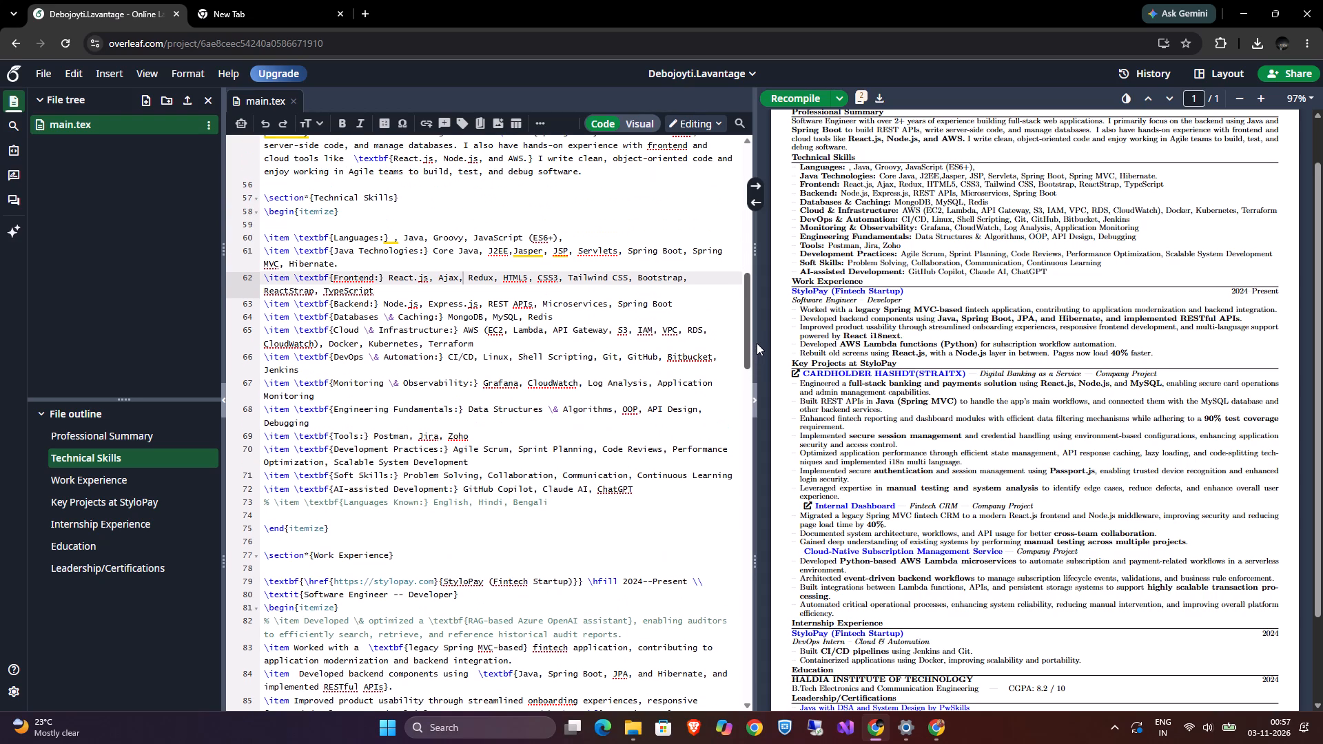
drag(757, 343, 757, 337)
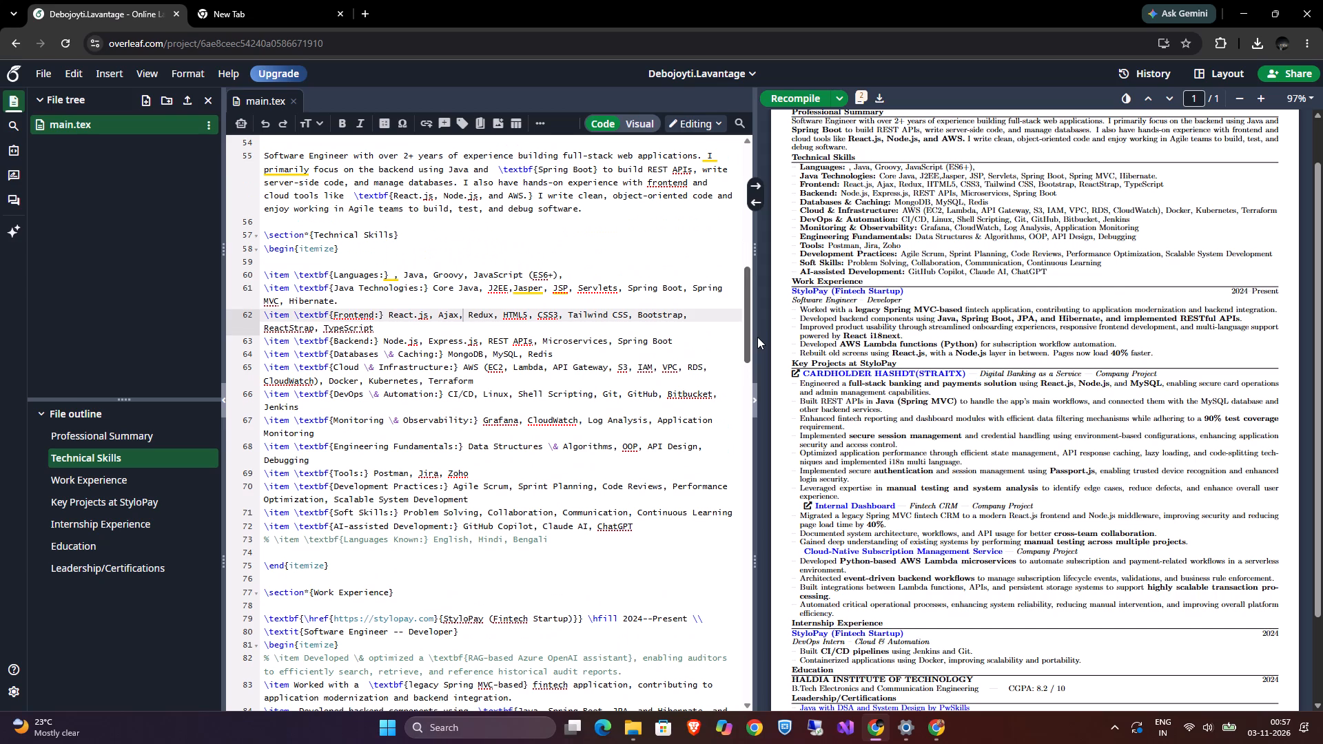
drag(757, 337, 761, 322)
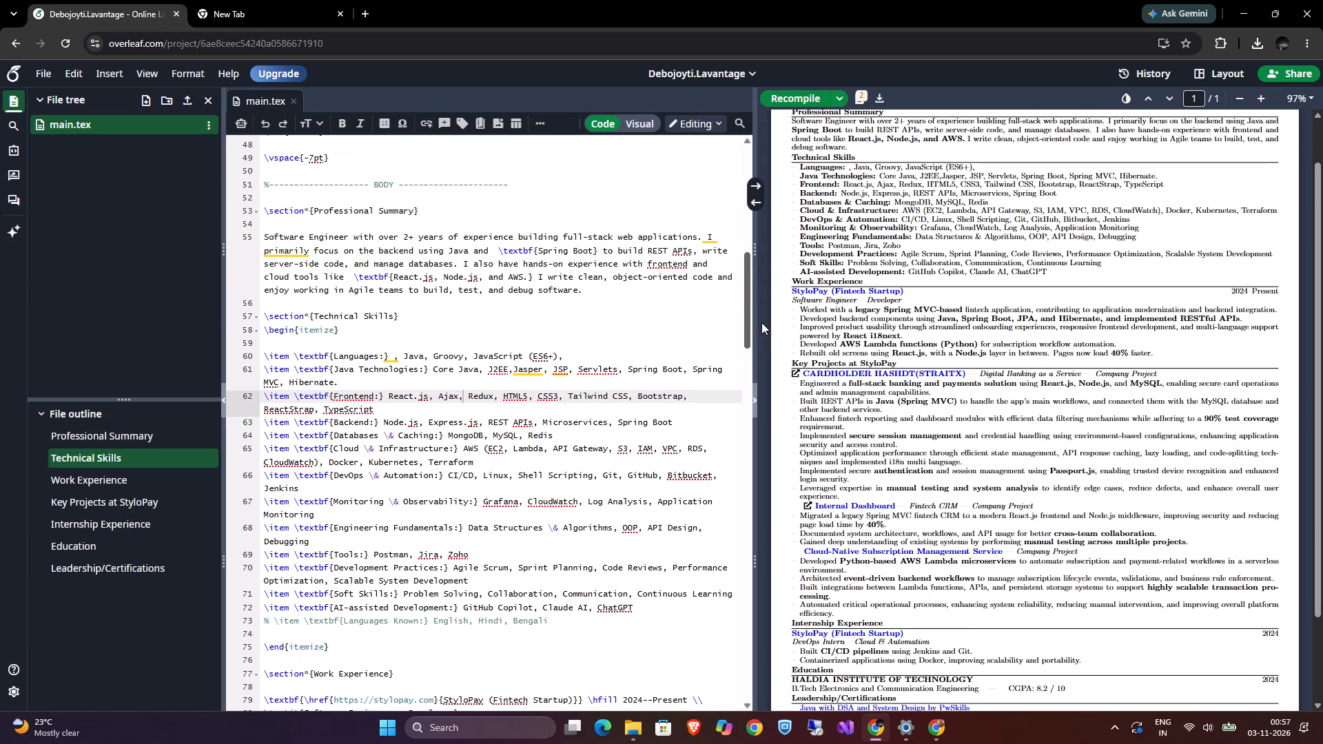
drag(761, 322, 762, 337)
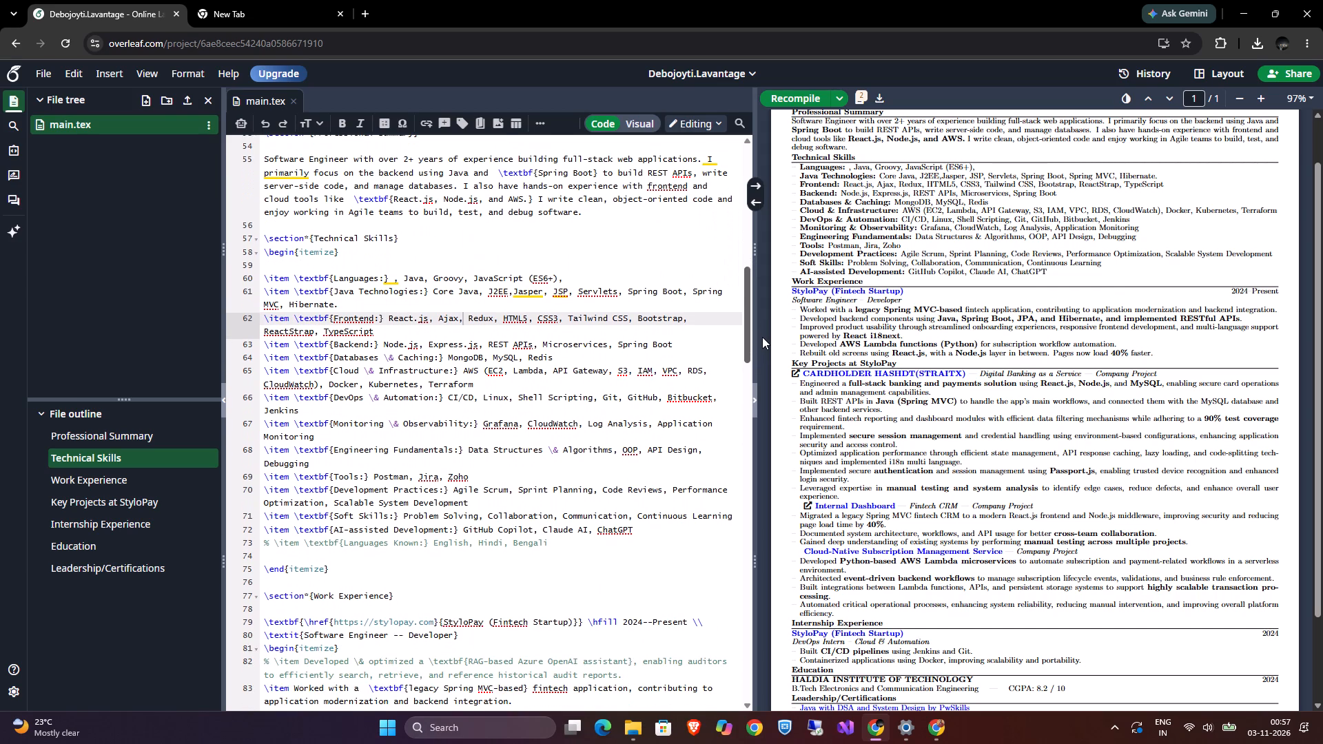
drag(762, 337, 762, 344)
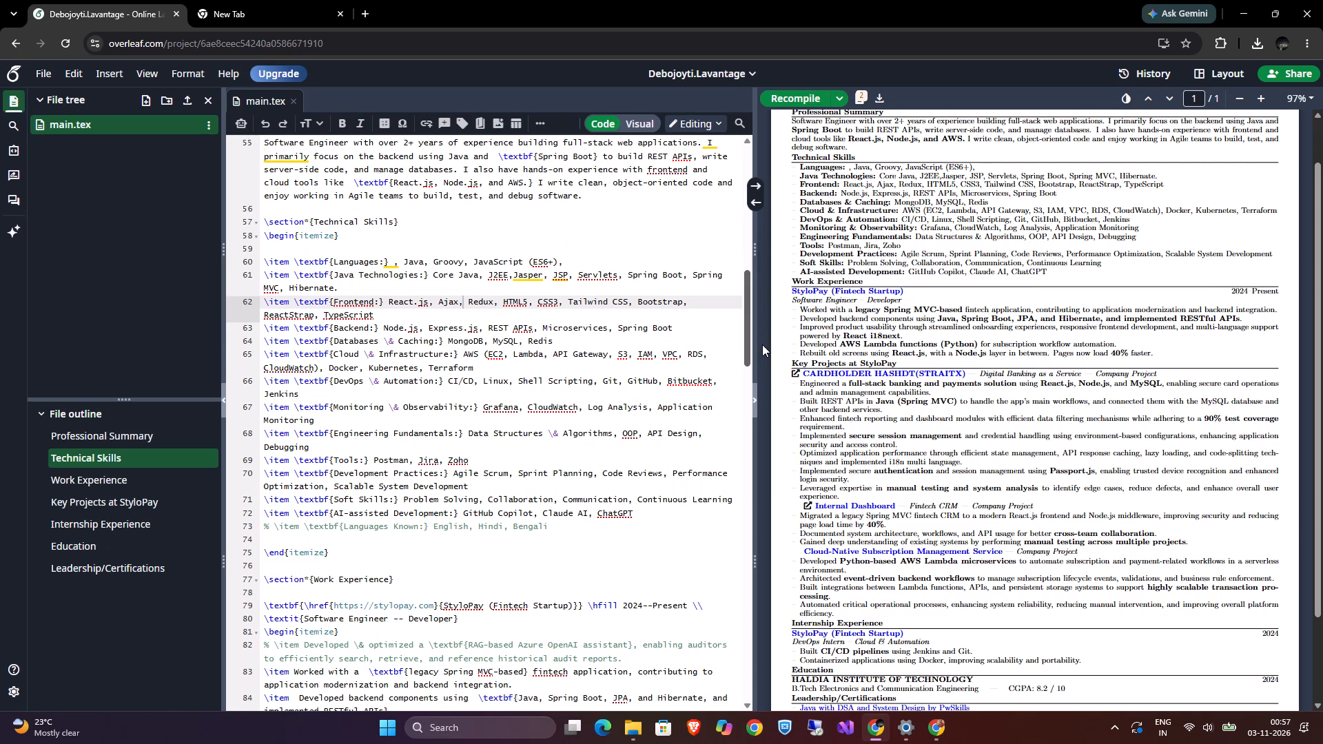
drag(762, 344, 762, 347)
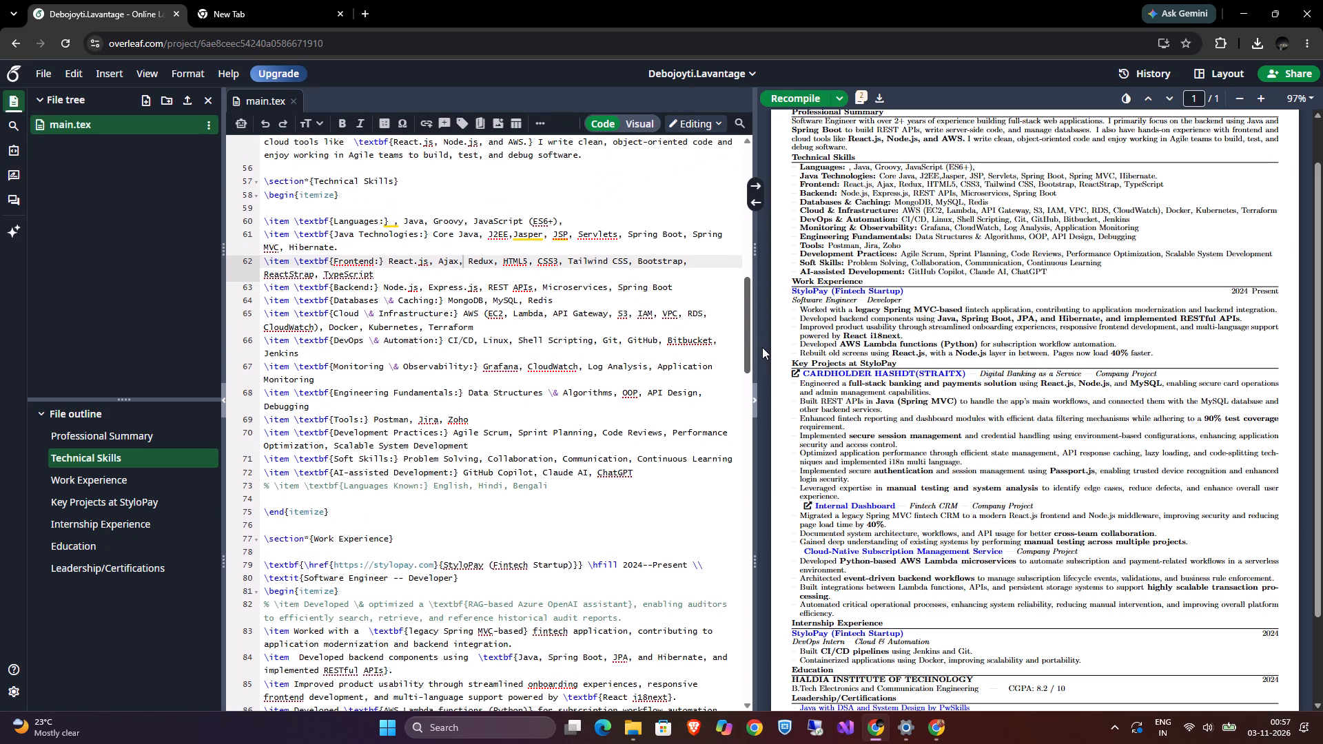
drag(762, 347, 762, 360)
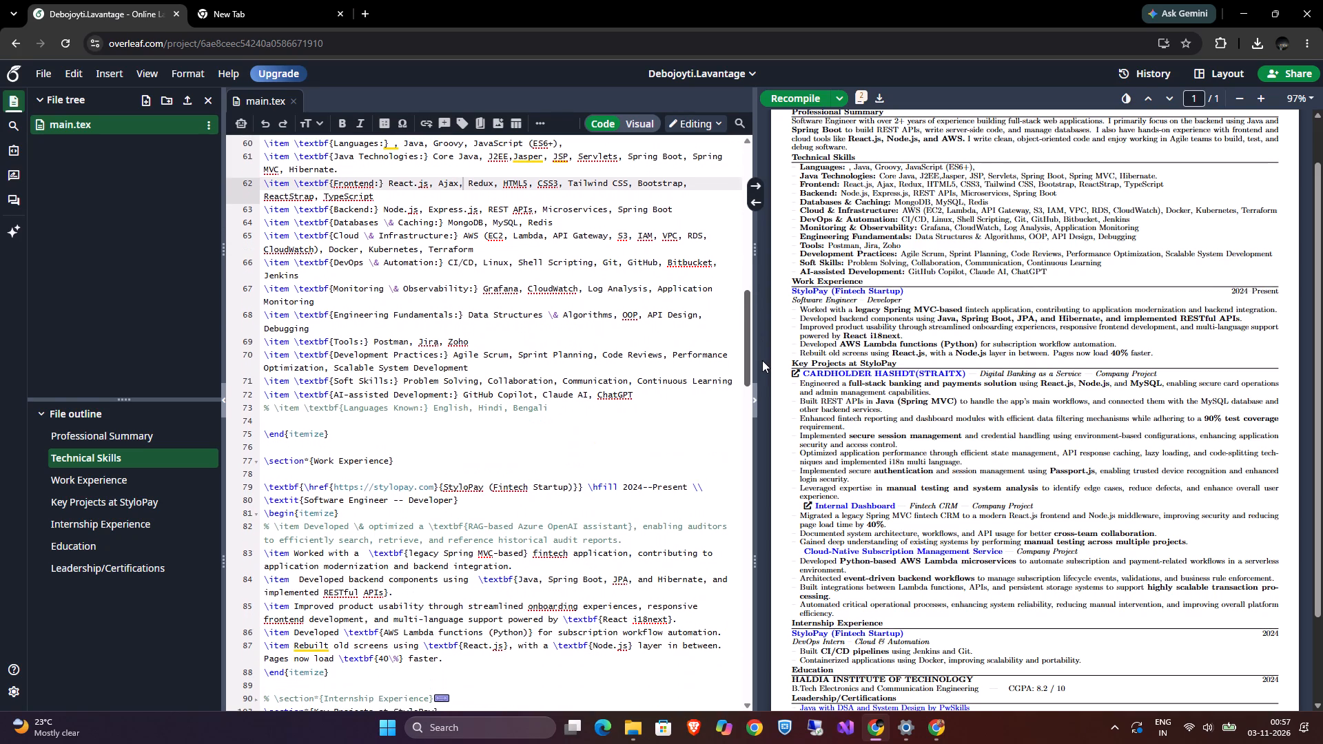
drag(762, 360, 762, 369)
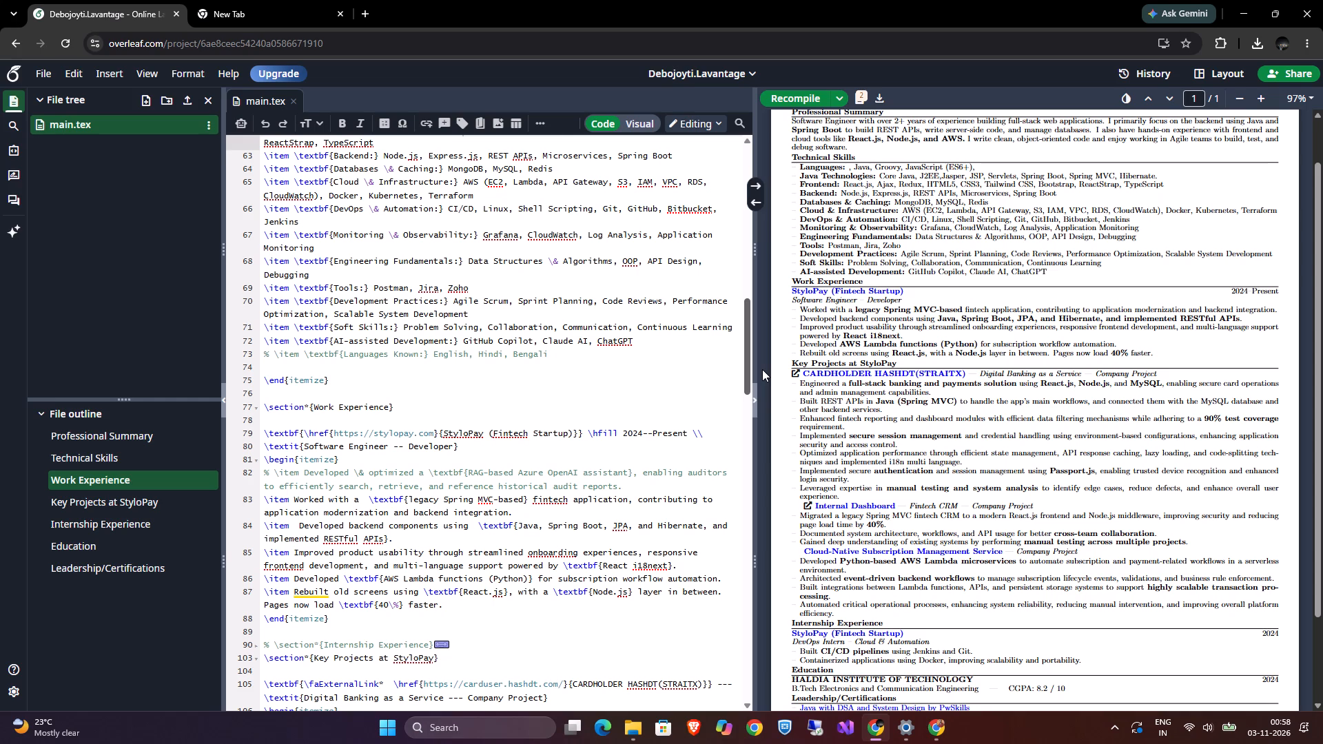
Shorten the REST APIs bullet under the CARDHOLDER HASHDT(STRAITX) project so it ends with "connected them with the MySQL database.".
drag(762, 369, 757, 398)
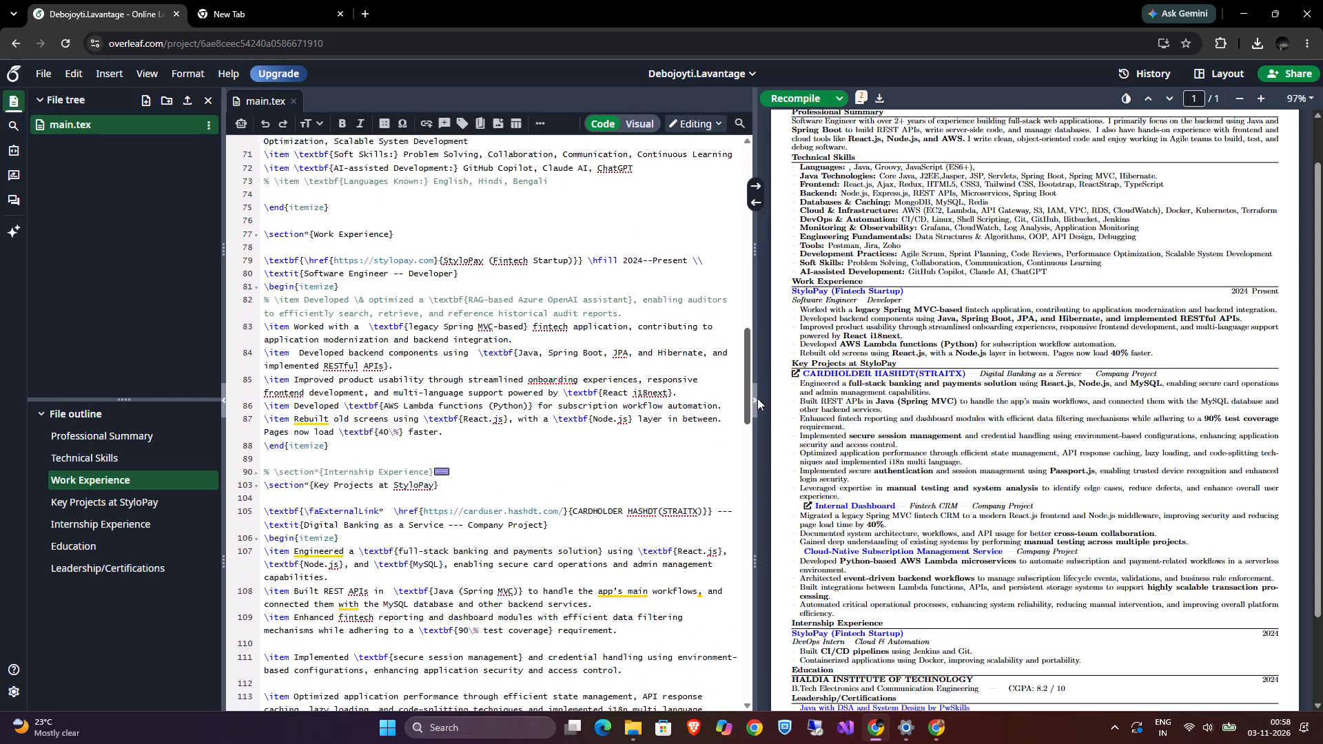
drag(757, 398, 755, 411)
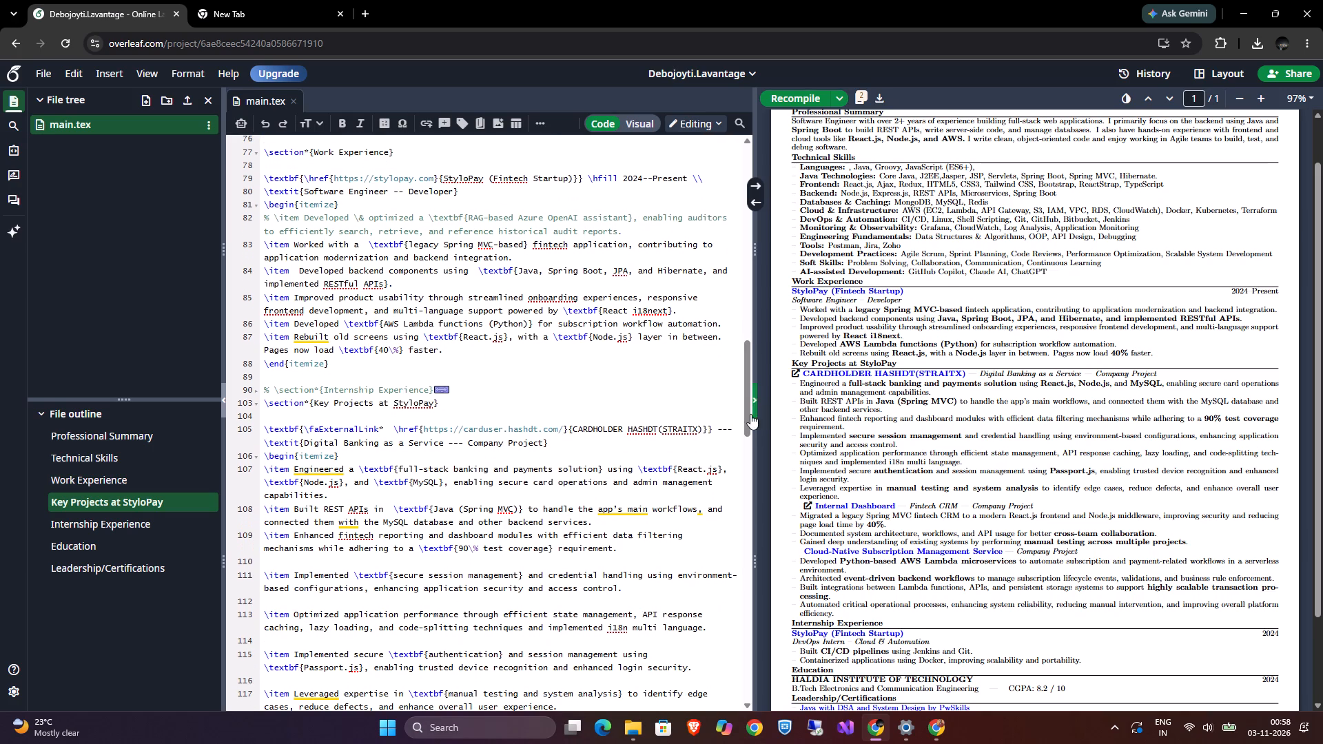
click(606, 524)
key(BackSpace)
key(BackSpace)
key(BackSpace)
key(BackSpace)
key(BackSpace)
key(BackSpace)
key(BackSpace)
key(BackSpace)
key(BackSpace)
key(BackSpace)
key(BackSpace)
key(BackSpace)
key(BackSpace)
key(BackSpace)
key(BackSpace)
key(BackSpace)
key(BackSpace)
key(BackSpace)
key(BackSpace)
key(BackSpace)
key(BackSpace)
key(BackSpace)
key(BackSpace)
key(BackSpace)
key(BackSpace)
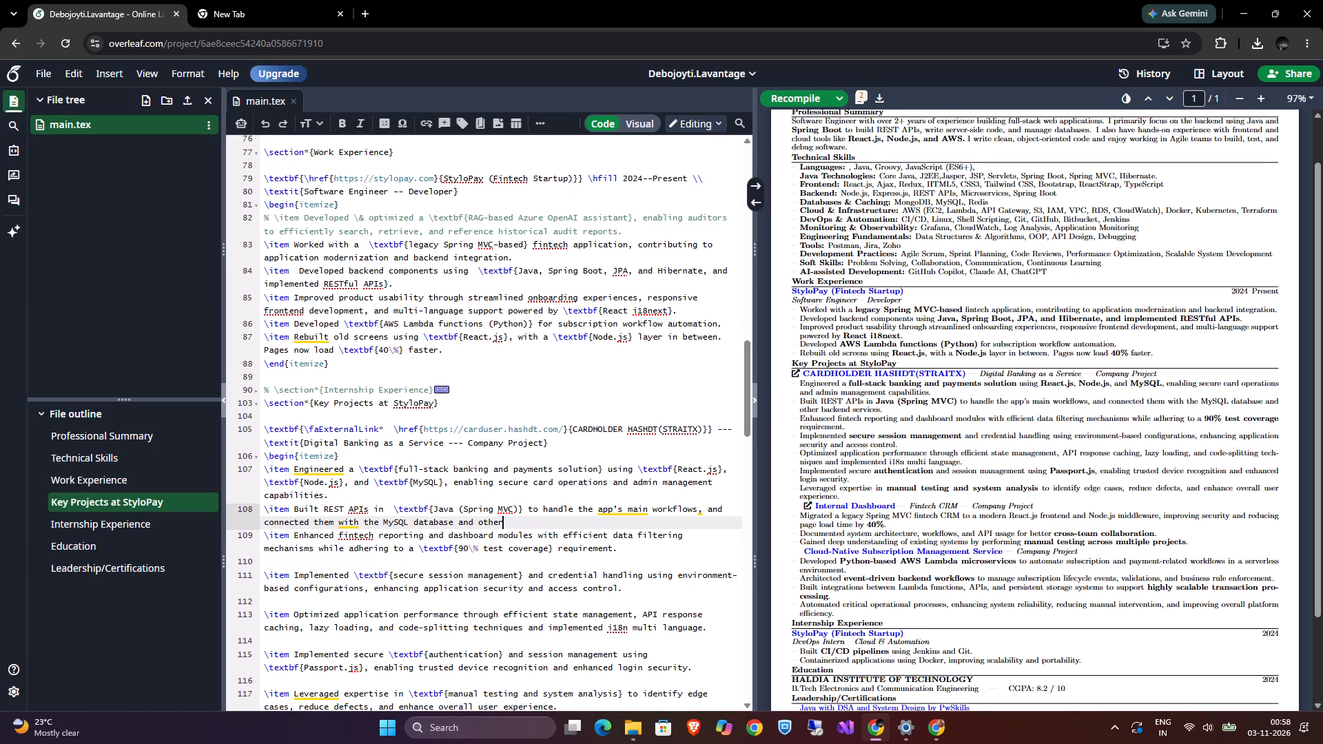
key(BackSpace)
key(BackSpace)
key(BackSpace)
key(period)
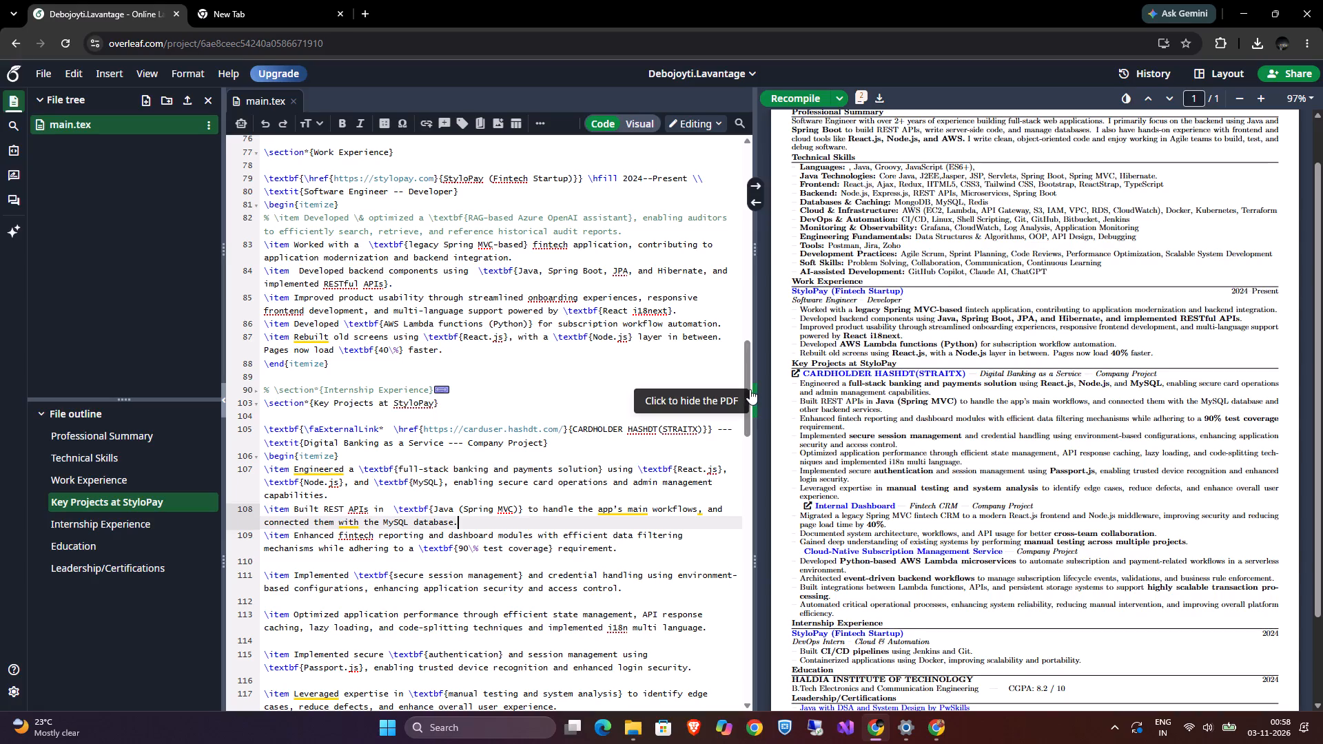
Wrap "Java" in the Professional Summary paragraph as \test{Java}, and save to recompile the résumé.
drag(743, 368, 761, 227)
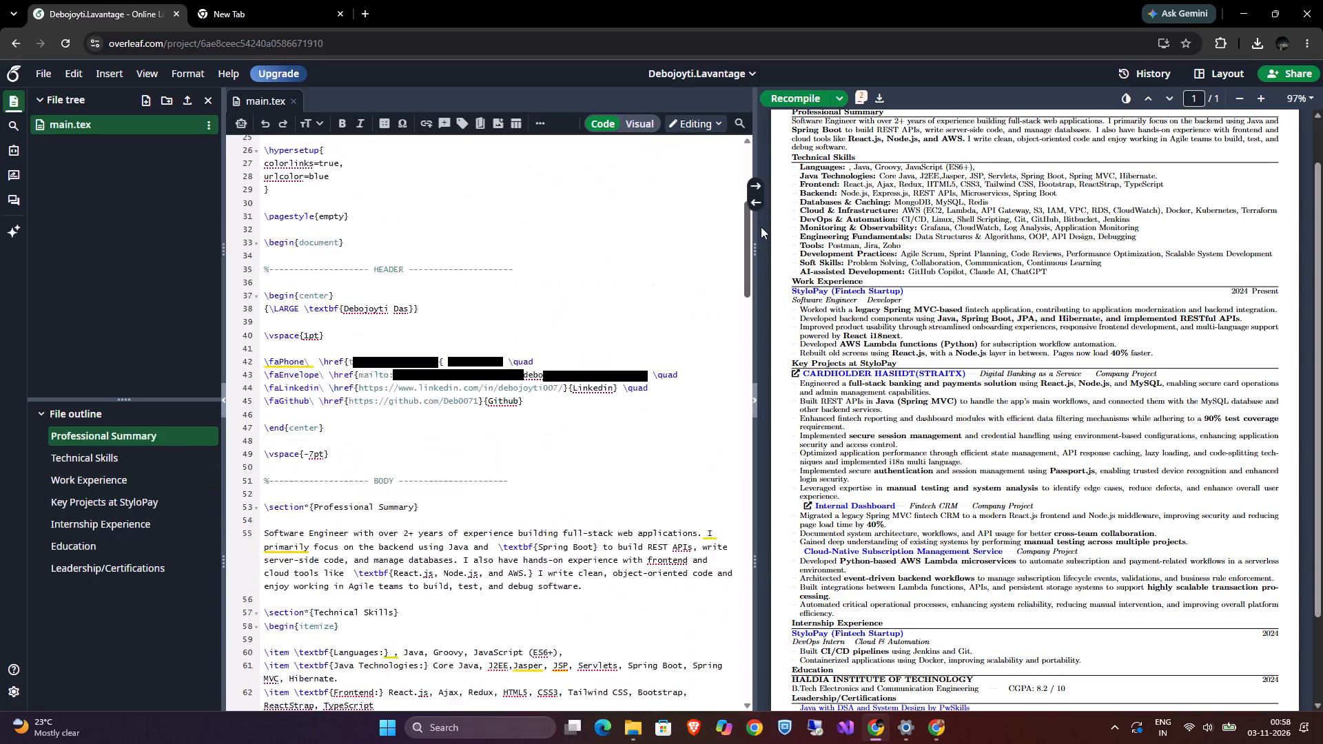
drag(761, 227, 756, 135)
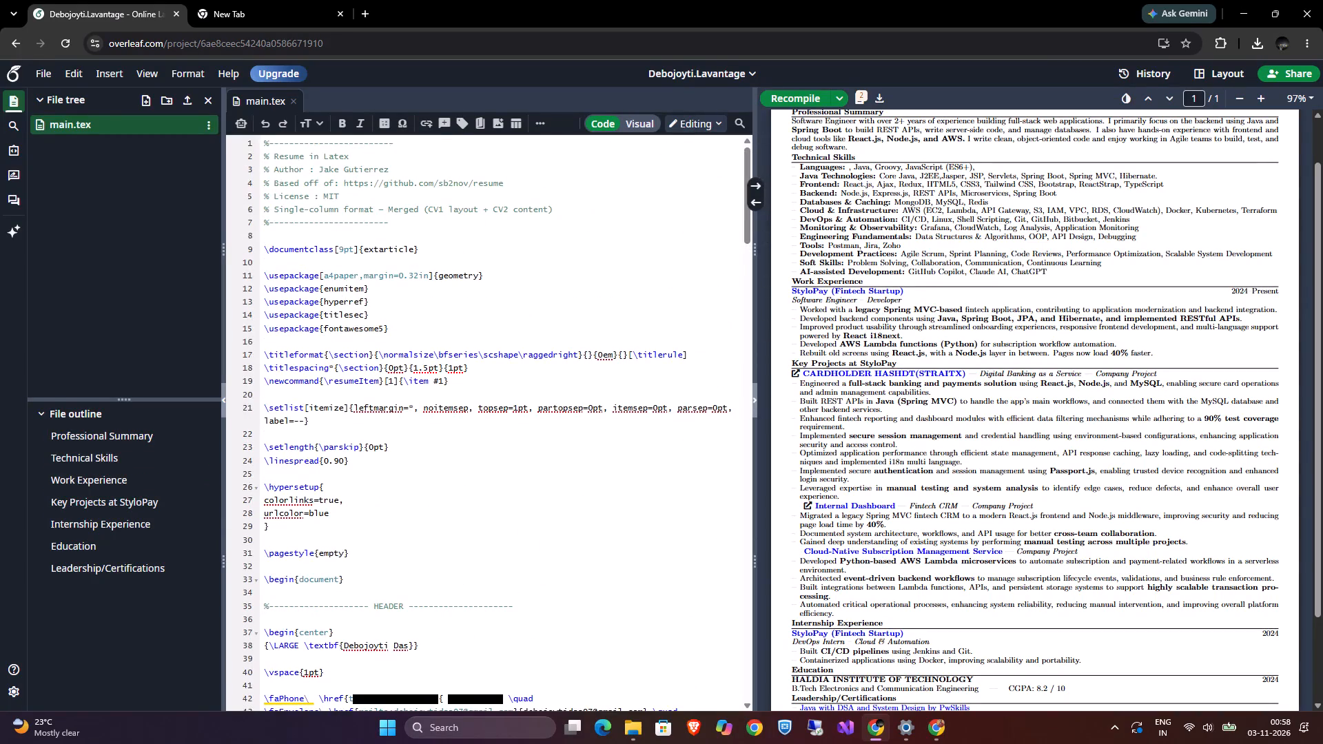
drag(743, 229, 748, 287)
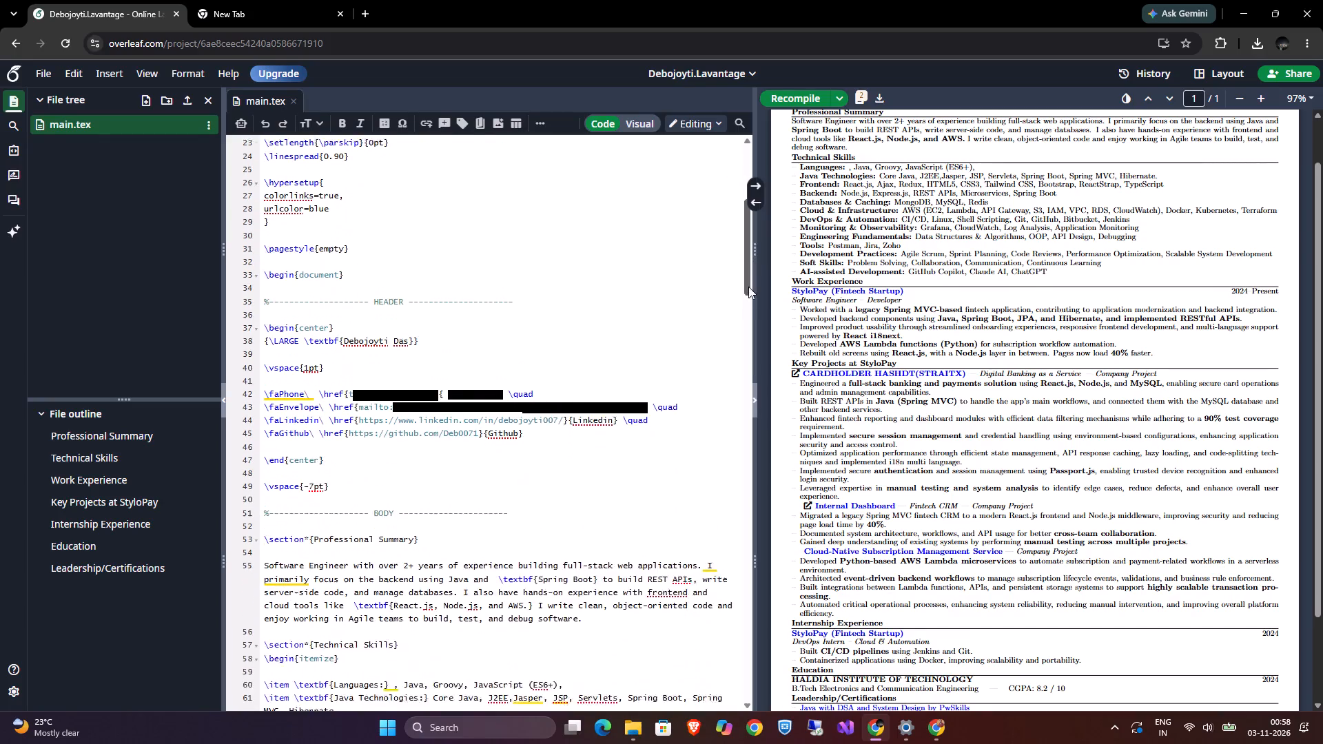
drag(748, 287, 748, 291)
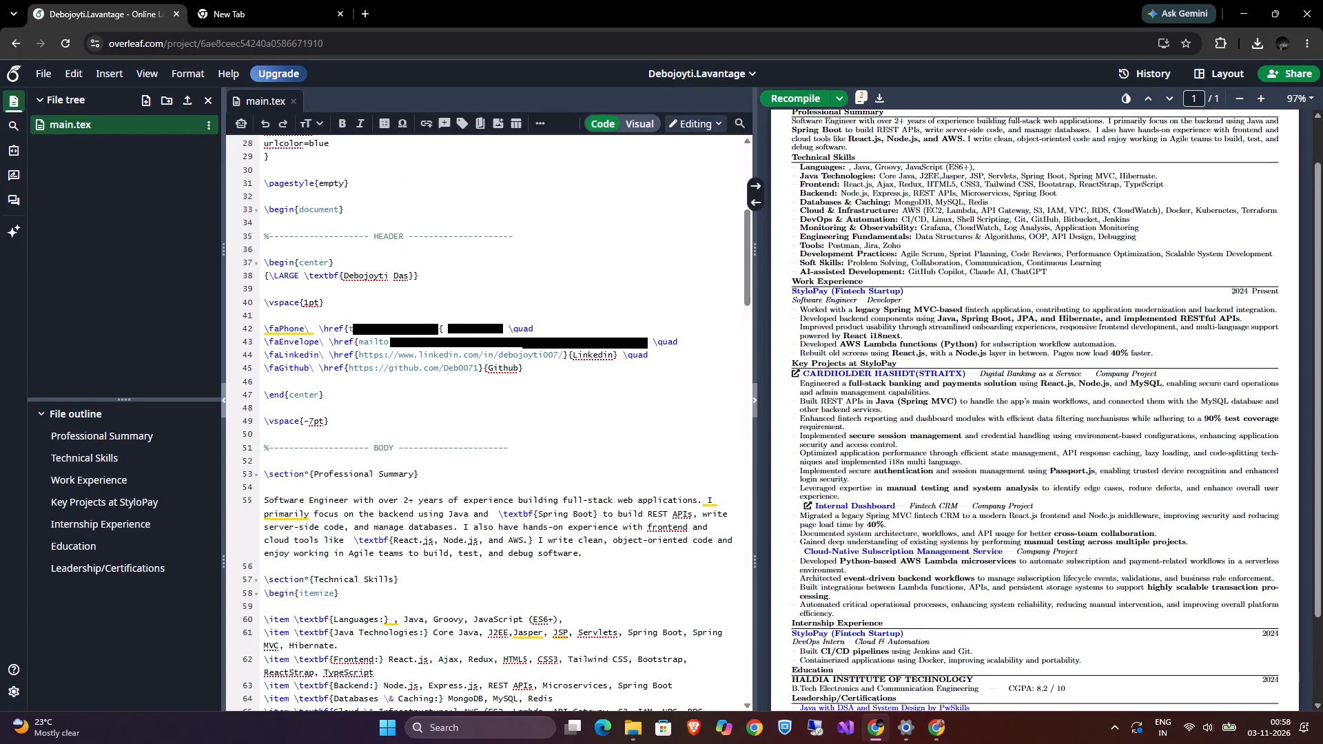
click(447, 515)
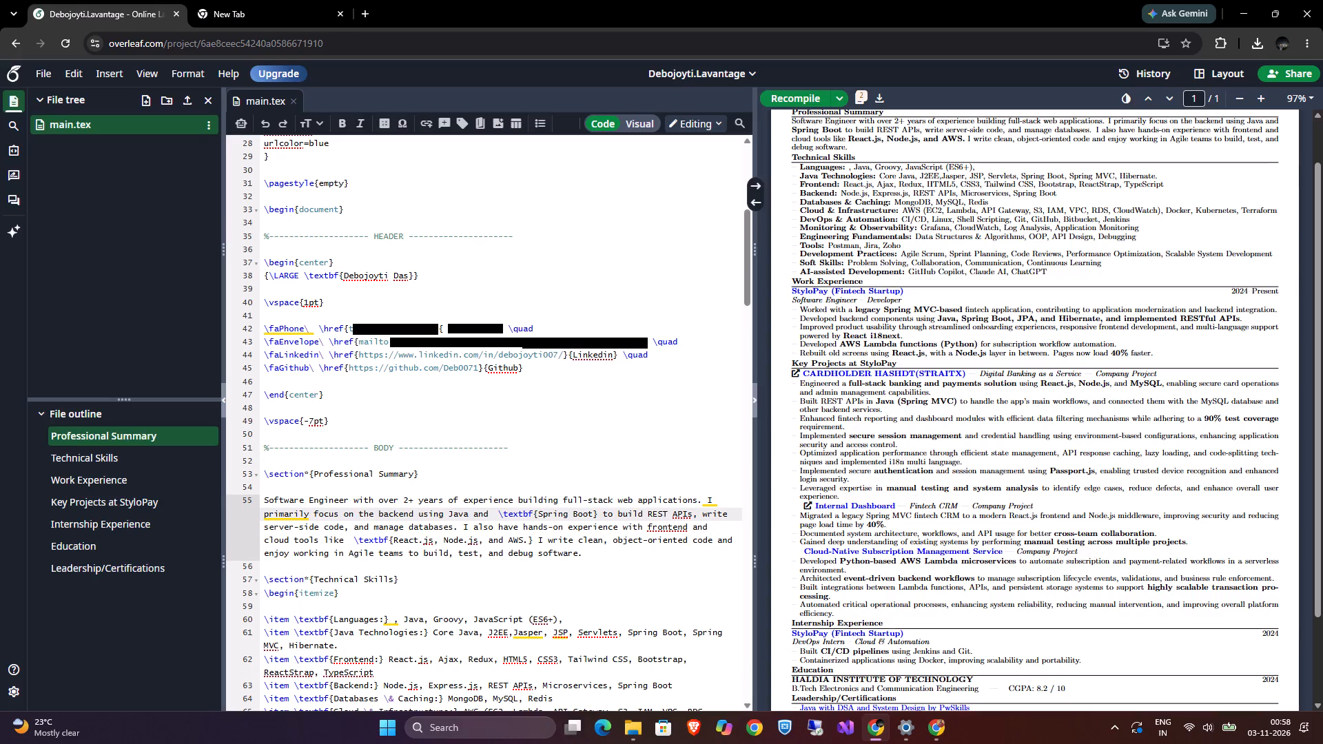
key(backslash)
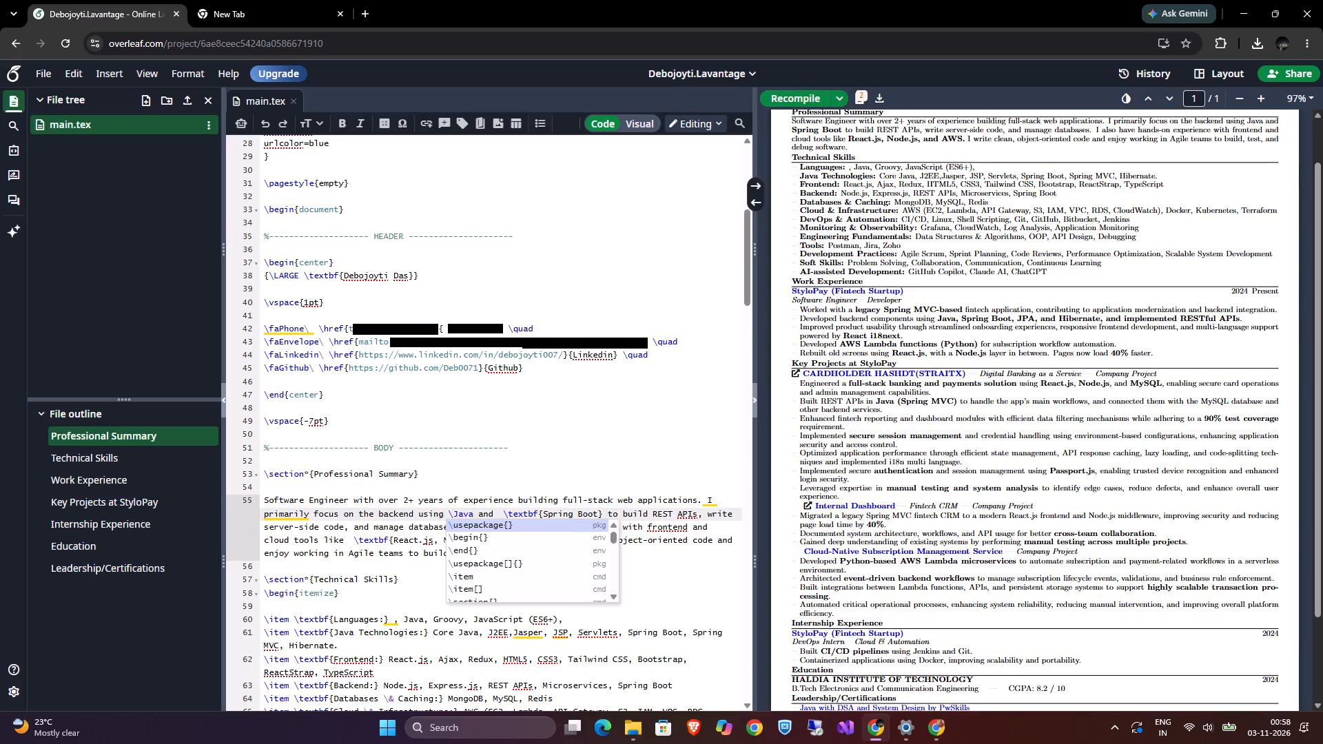
text(test)
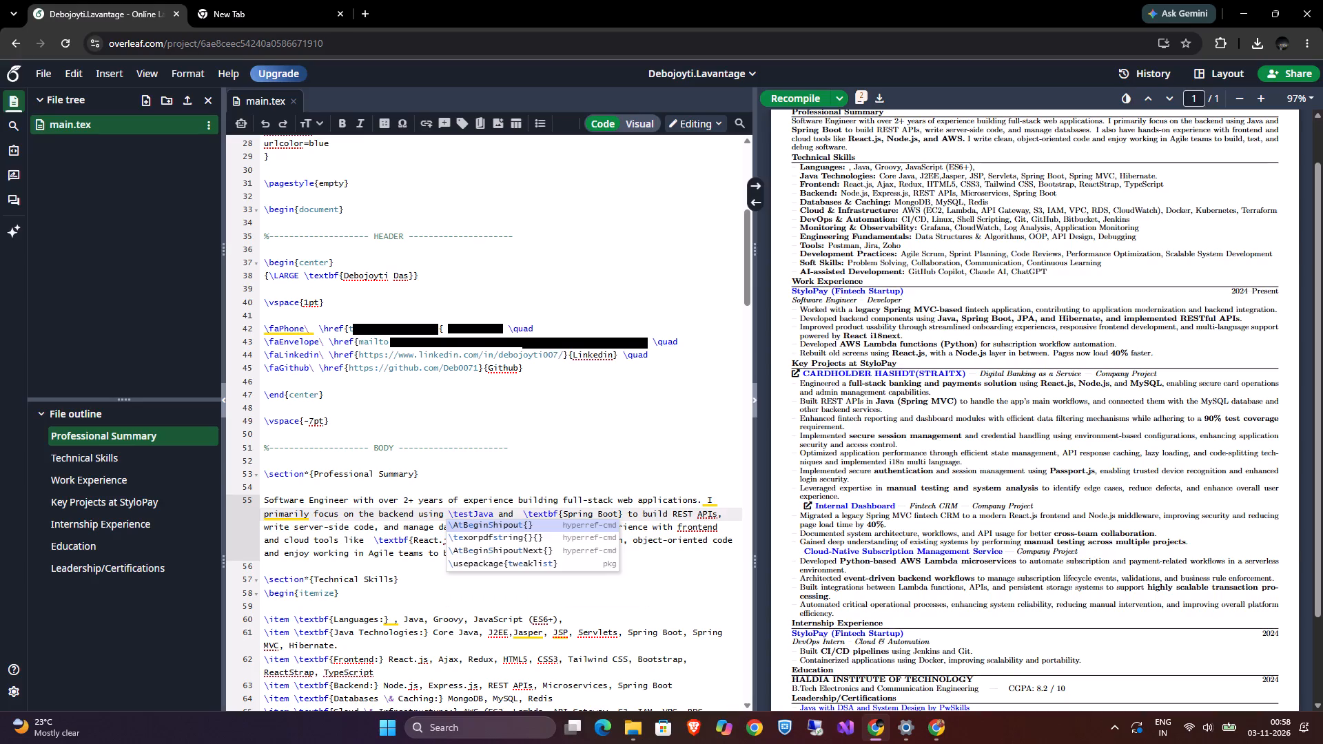
key(shift+braceright)
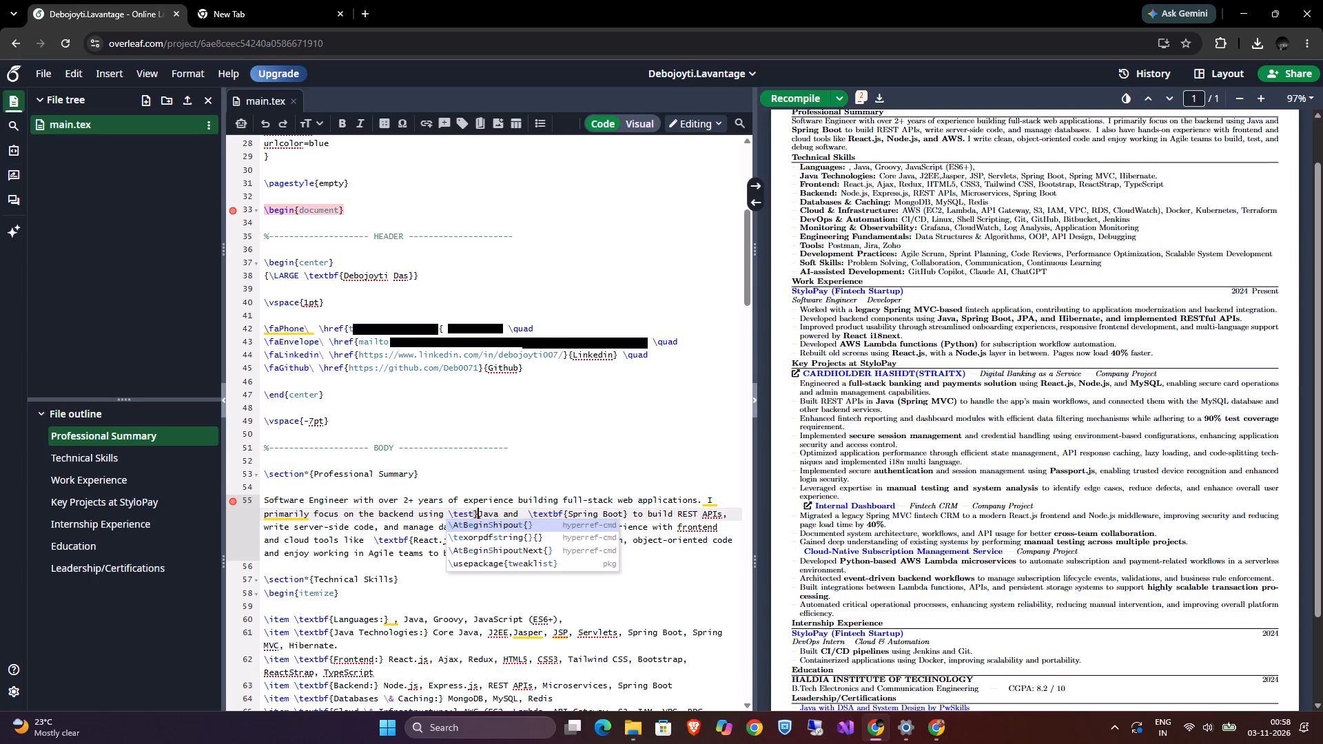
key(BackSpace)
key(shift+braceleft)
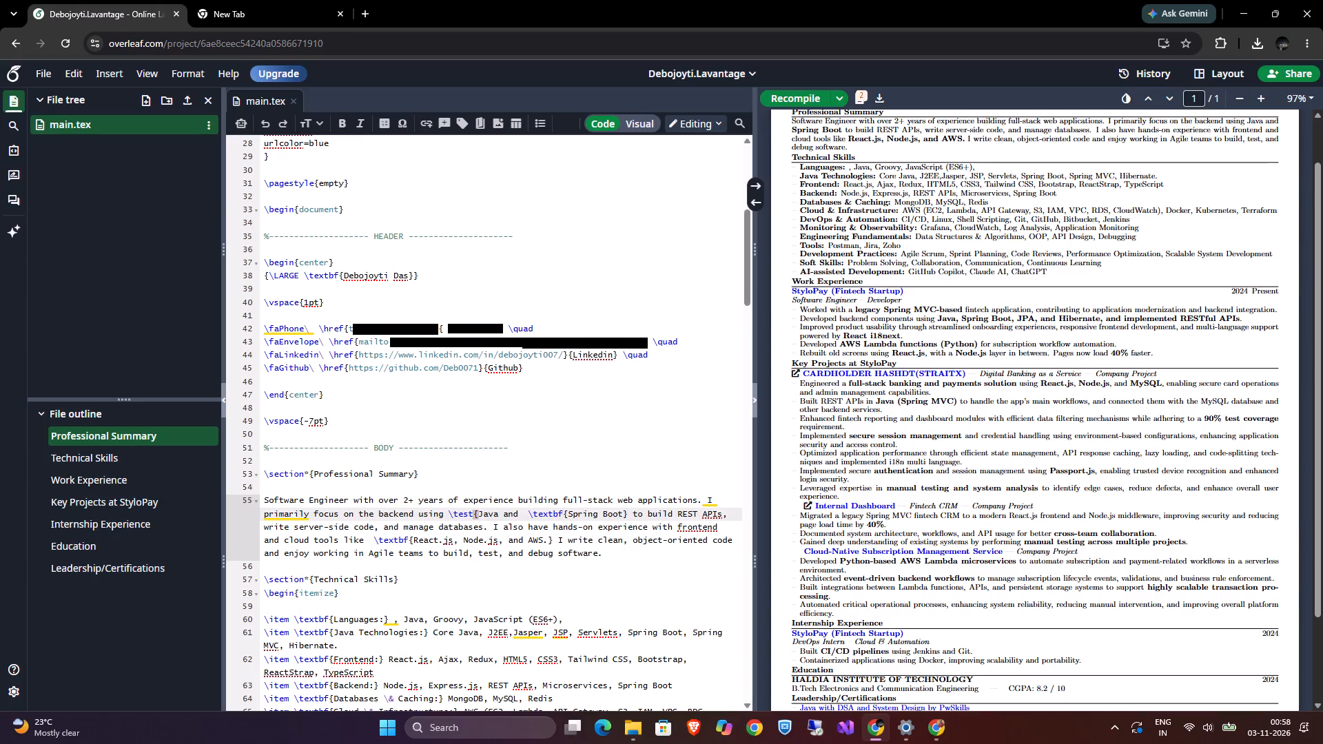
key(Right)
key(Right)
key(Right)
key(Right)
key(shift+braceright)
key(ctrl+s)
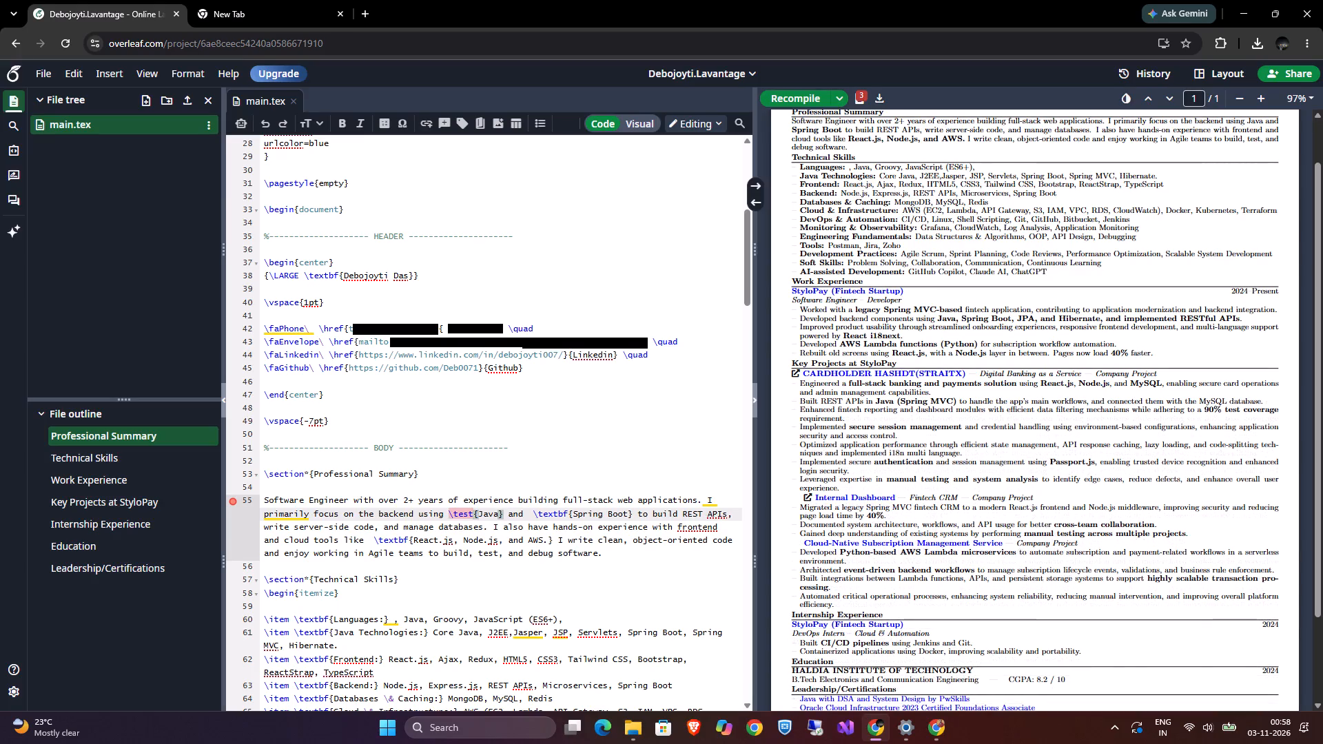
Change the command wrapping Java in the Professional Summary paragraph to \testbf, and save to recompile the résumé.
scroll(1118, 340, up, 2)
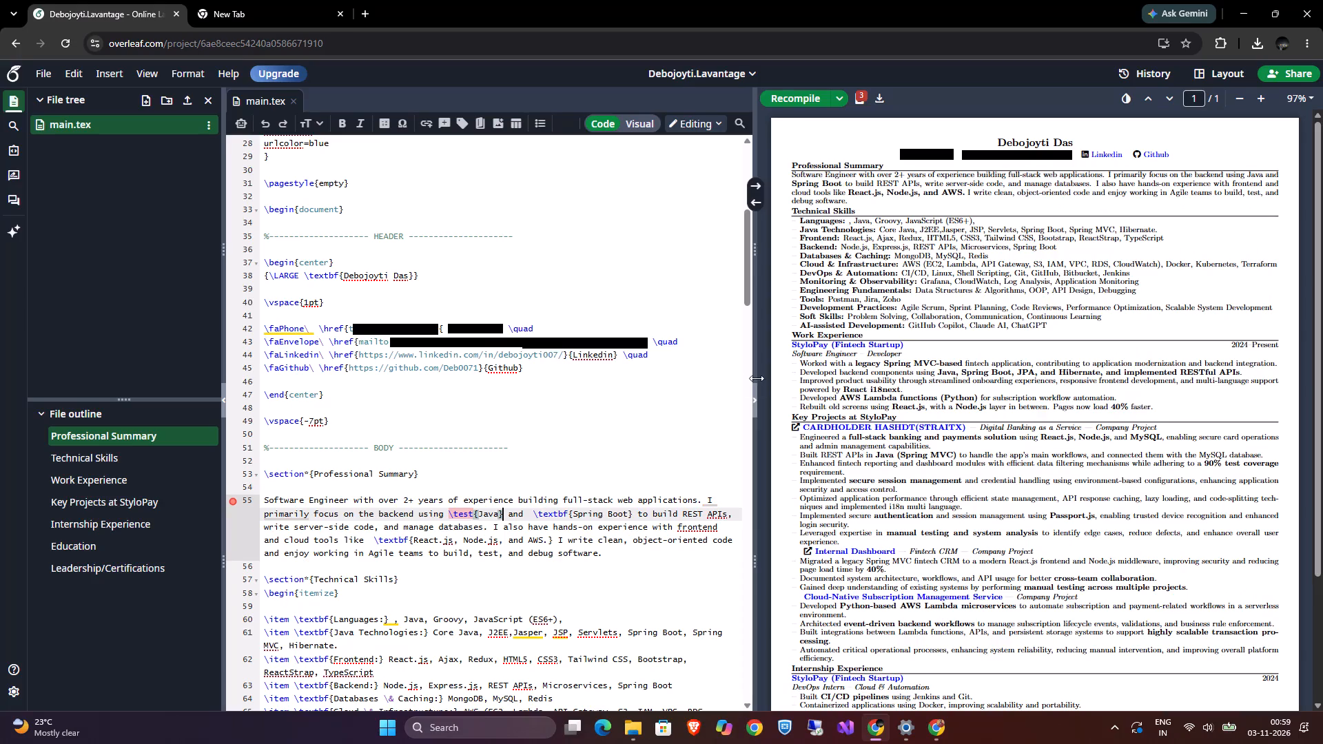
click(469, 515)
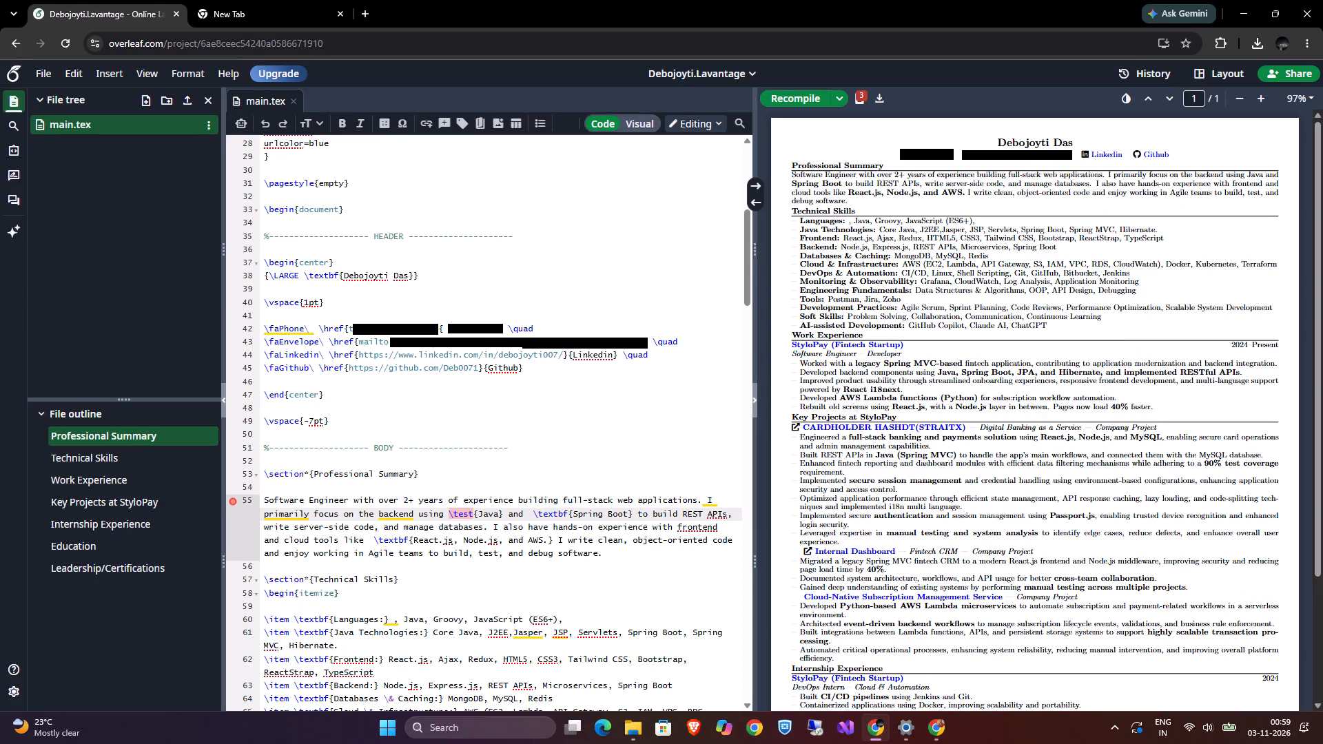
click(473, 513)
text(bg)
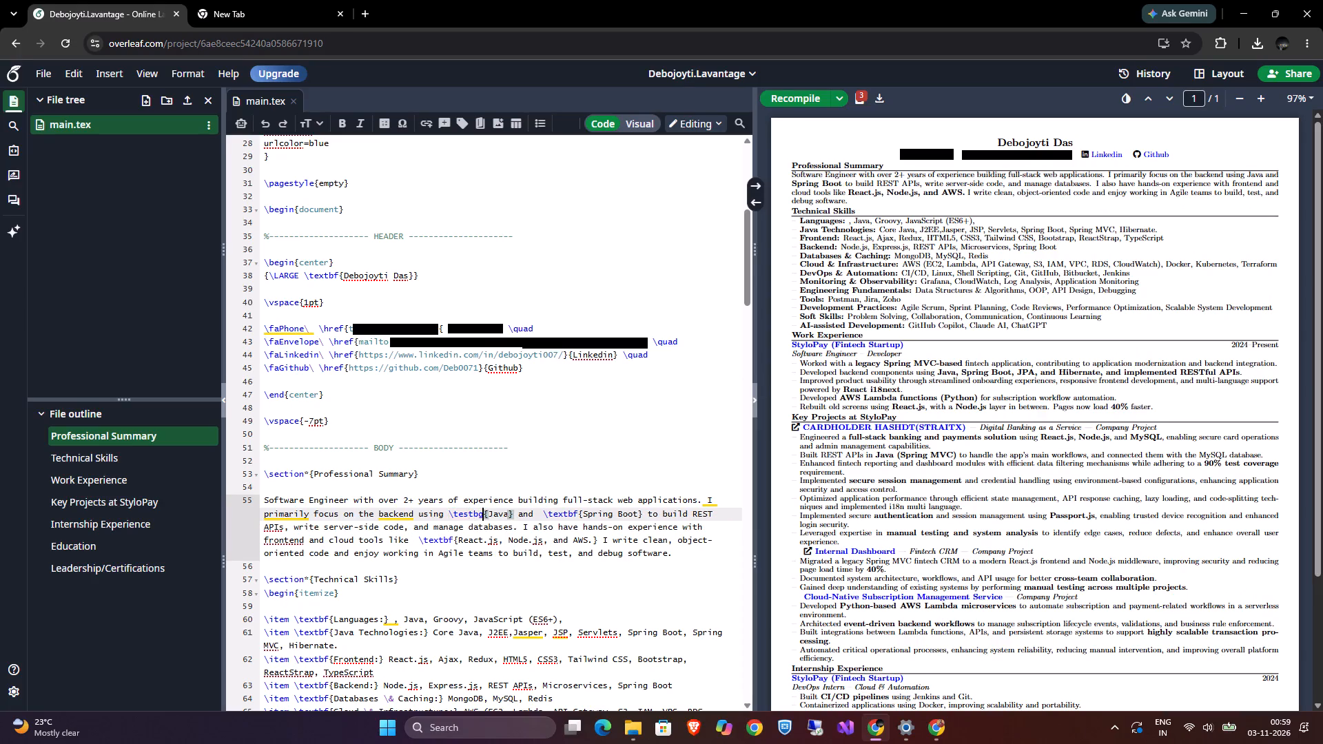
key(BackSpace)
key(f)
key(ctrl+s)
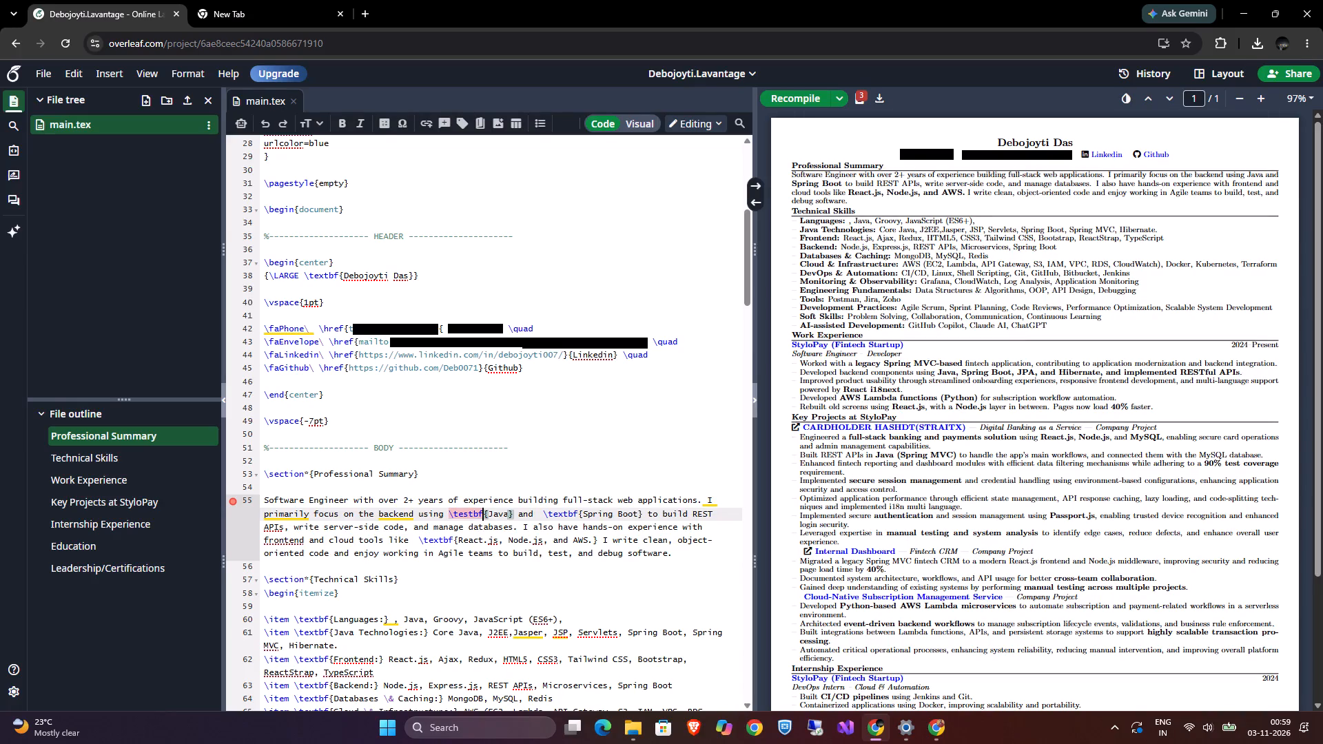
Replace the command before {Java} in the Professional Summary with the \textbf copied from Spring Boot, and save to recompile.
drag(577, 514, 537, 515)
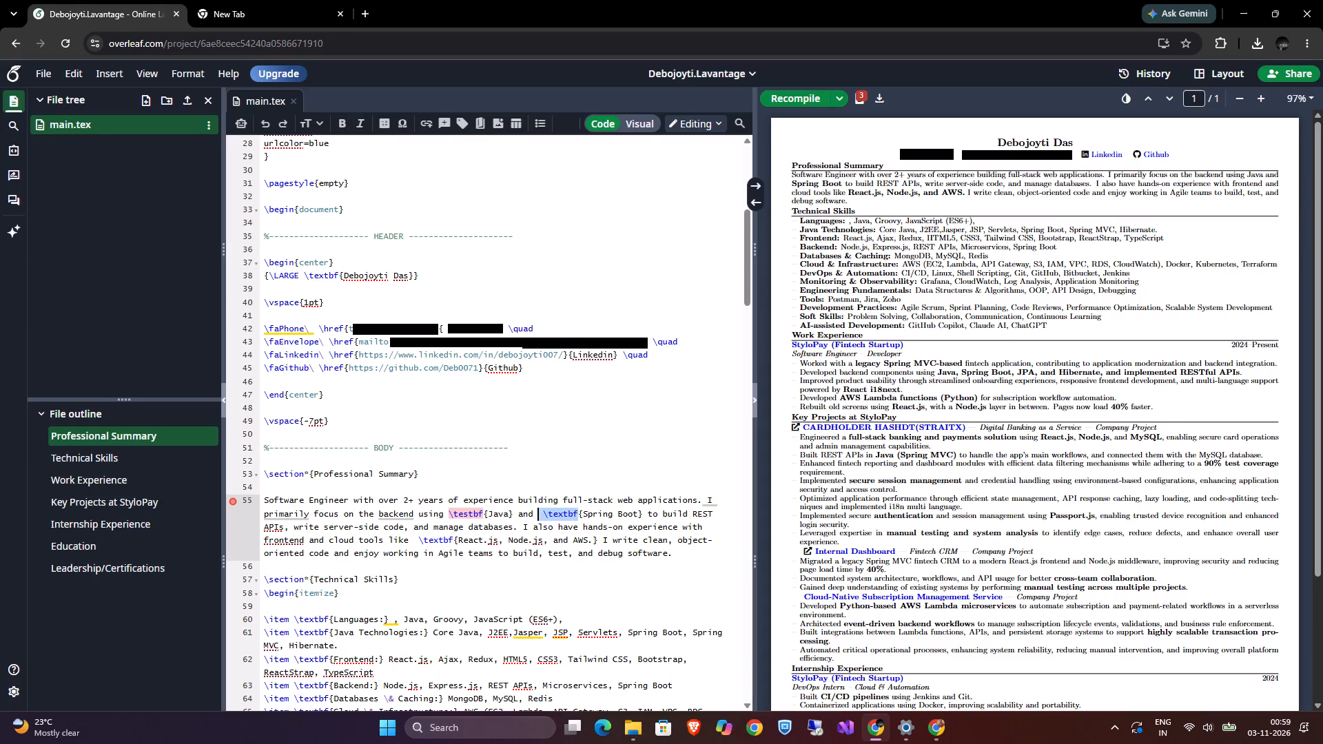
drag(537, 515, 541, 515)
key(ctrl+c)
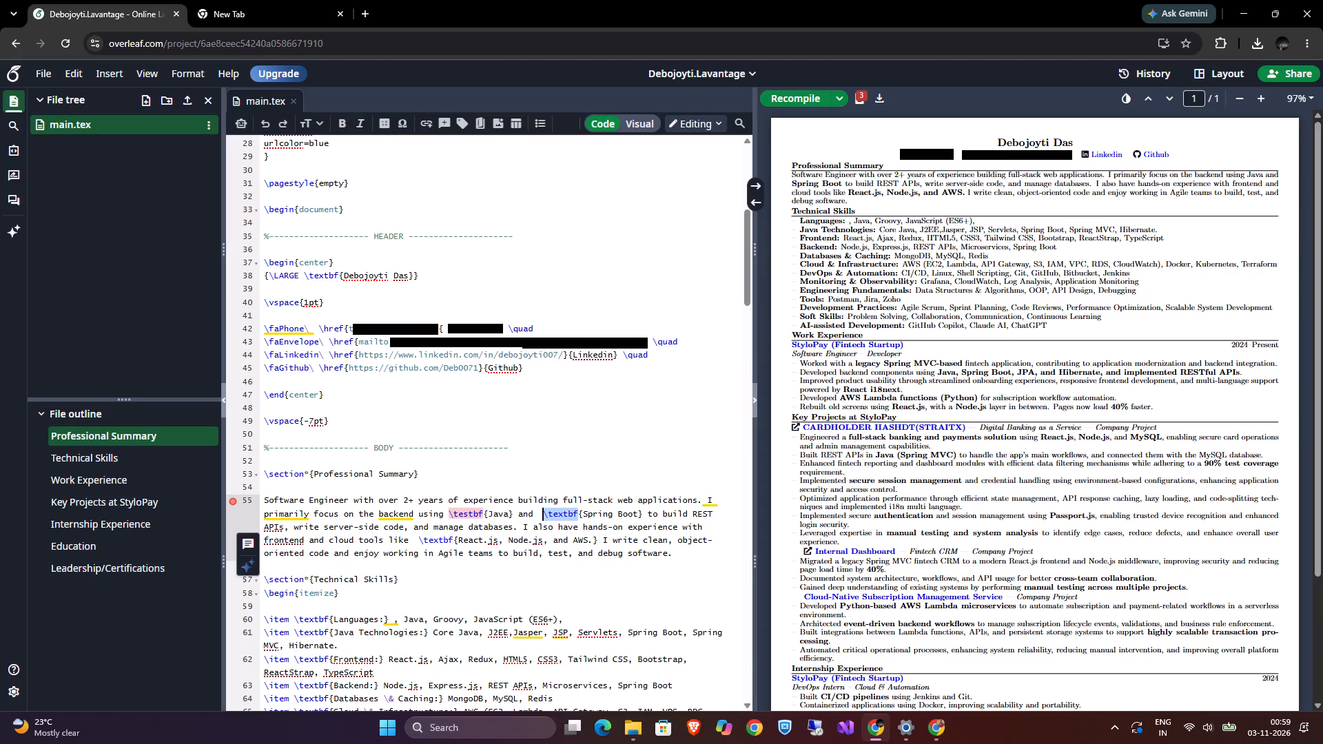
drag(482, 515, 449, 510)
key(ctrl+v)
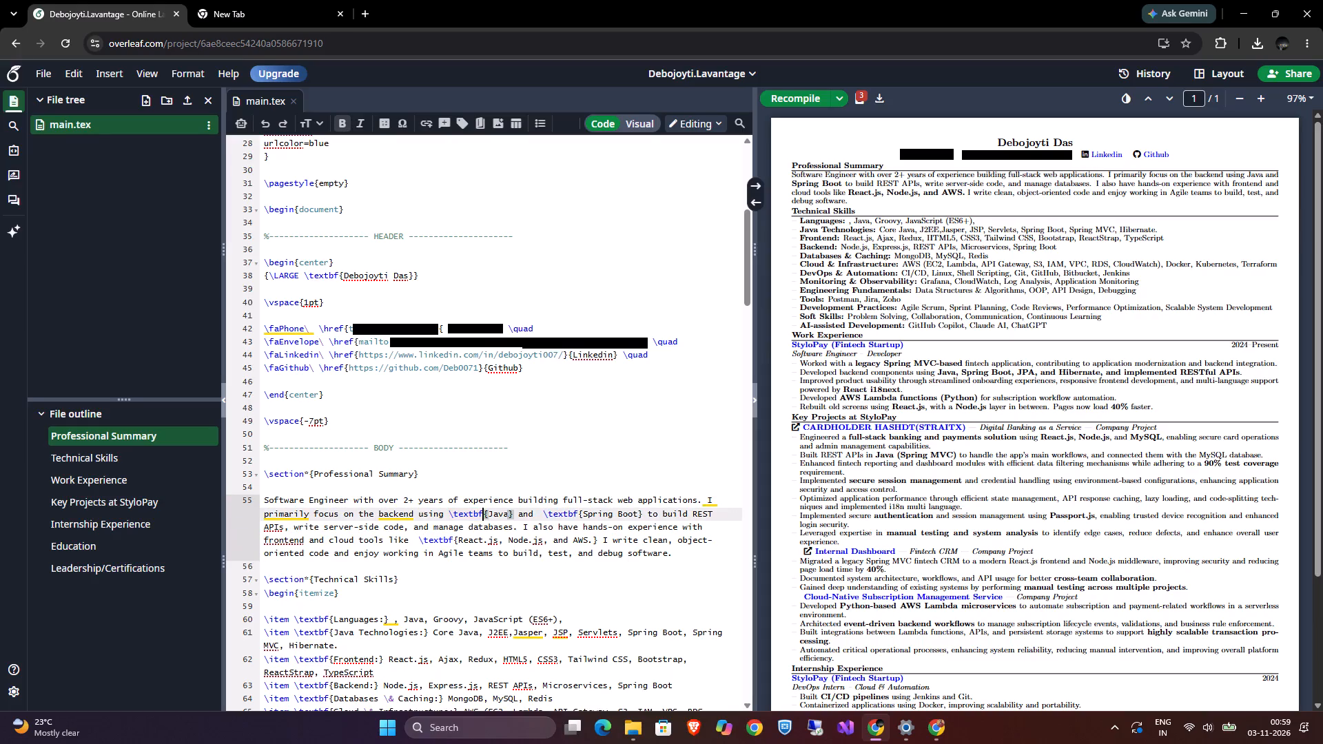
key(ctrl+s)
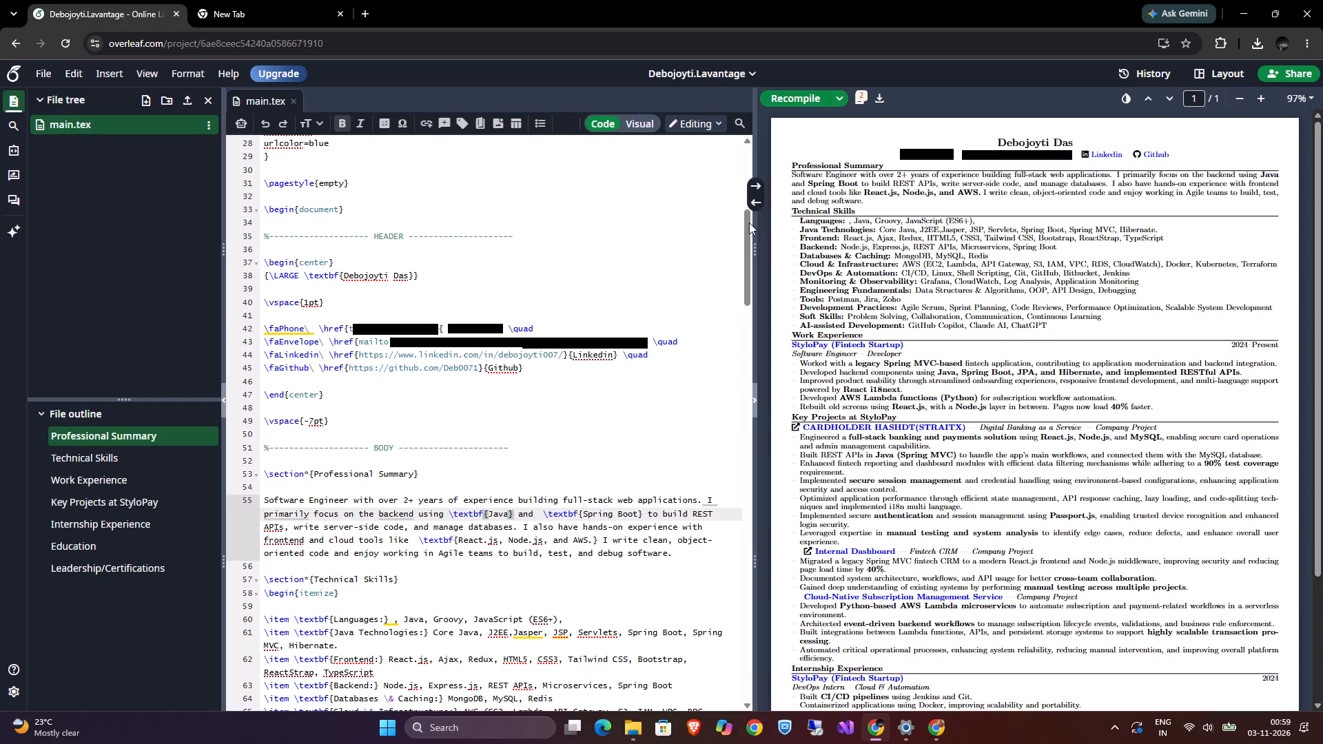
Open the project's name for renaming, with the cursor at the end of the existing name.
click(682, 79)
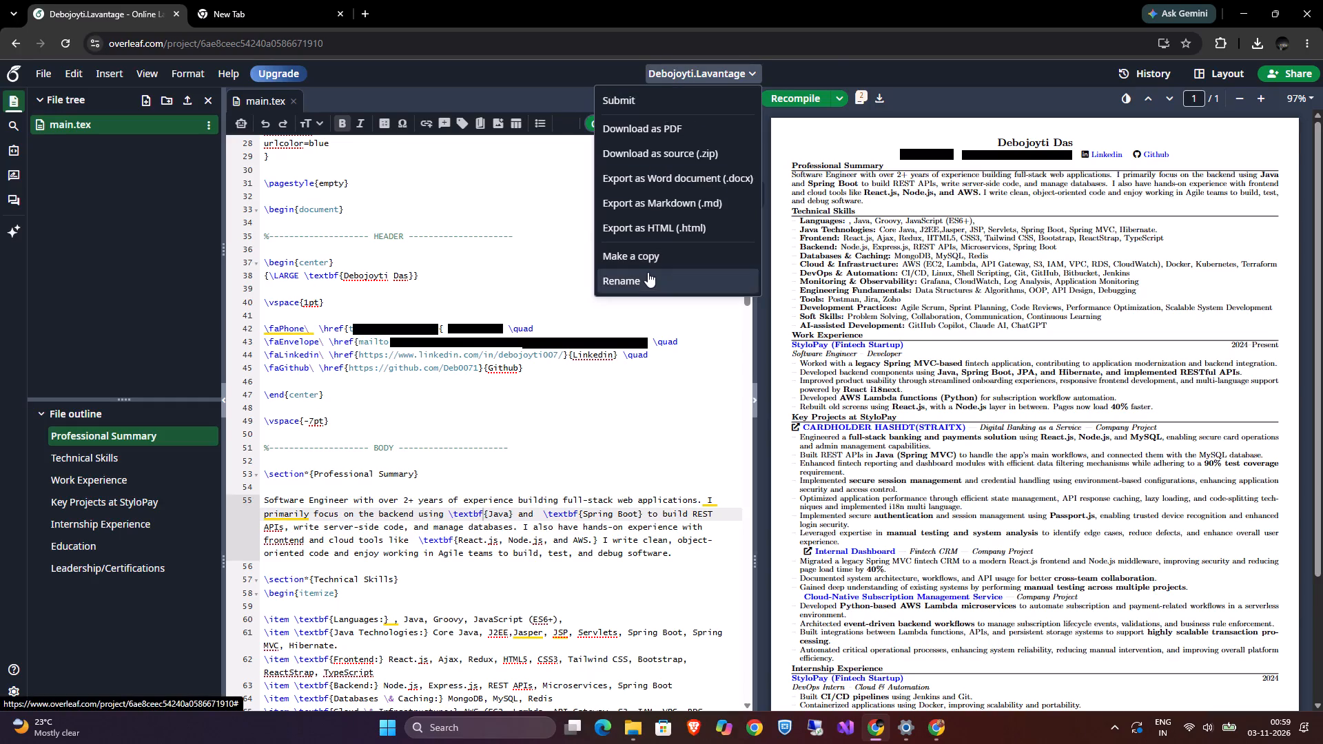
click(647, 274)
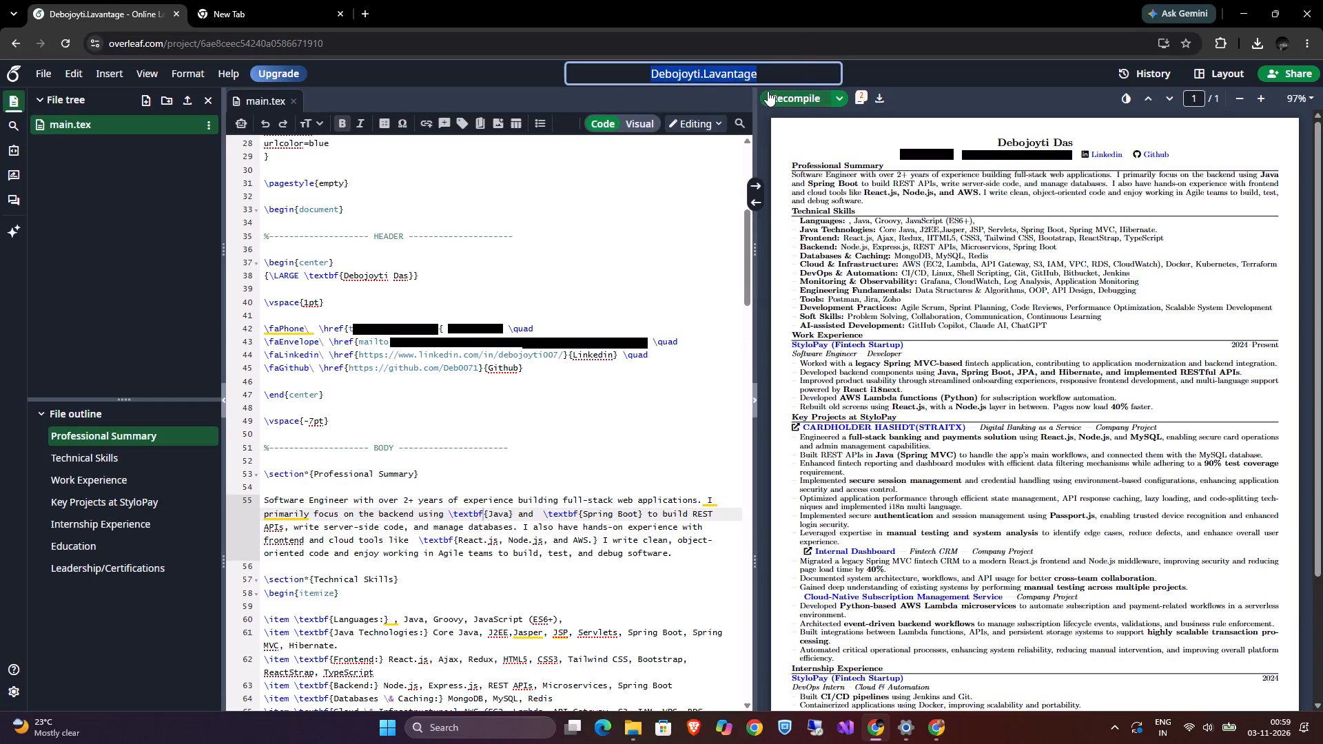
click(768, 81)
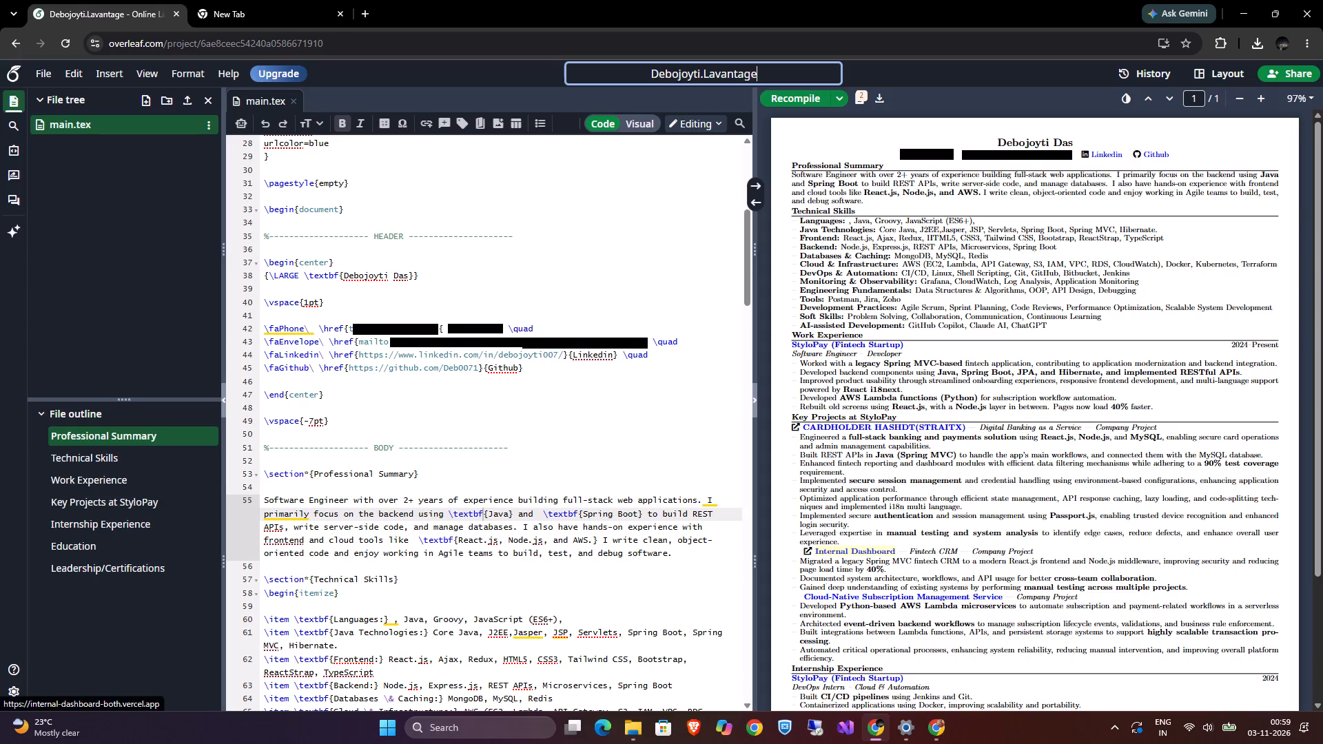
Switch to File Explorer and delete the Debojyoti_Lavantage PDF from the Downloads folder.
click(626, 734)
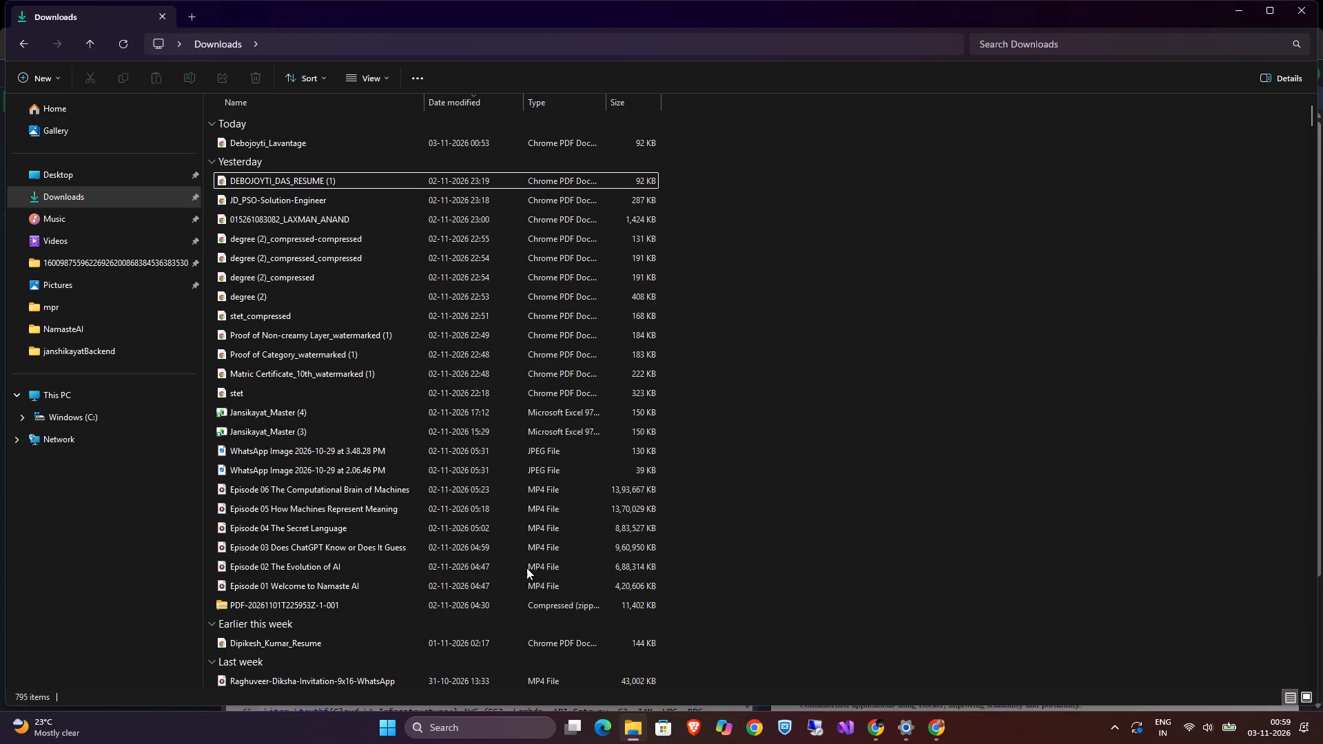
click(281, 146)
right_click(281, 146)
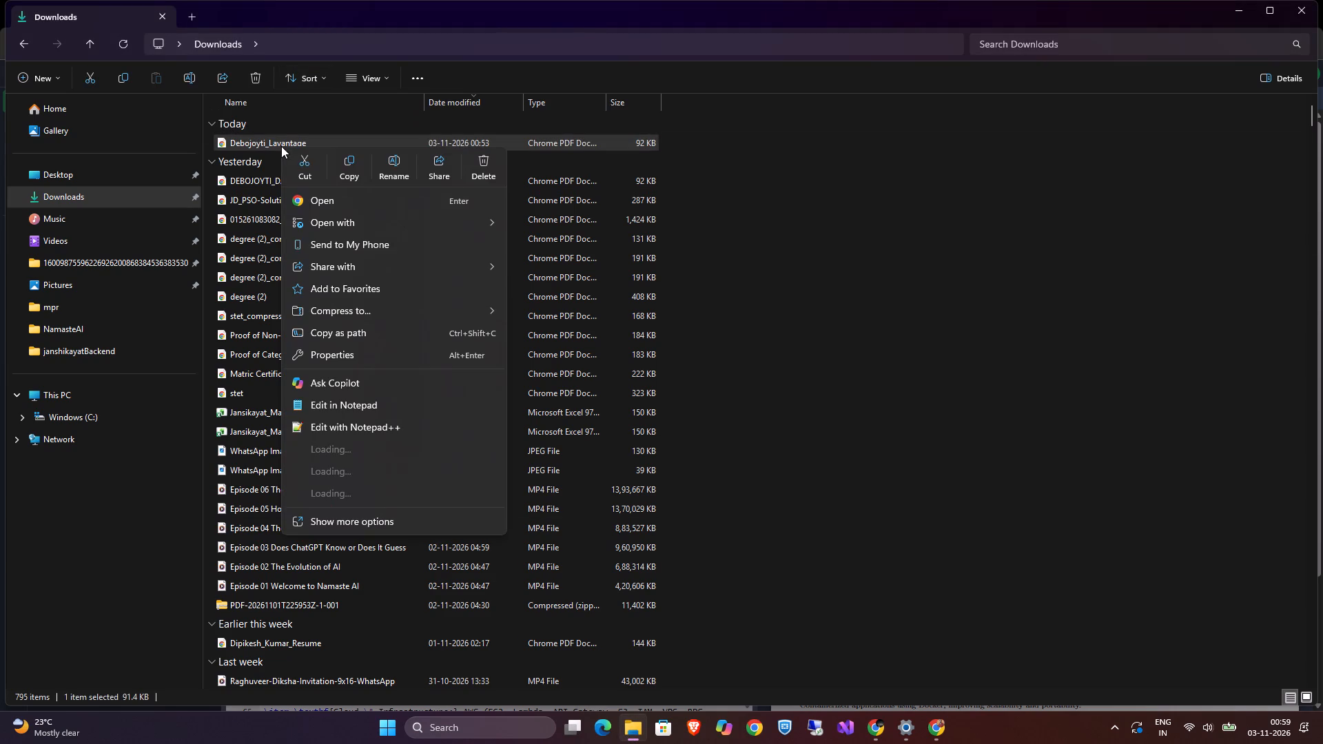
click(480, 172)
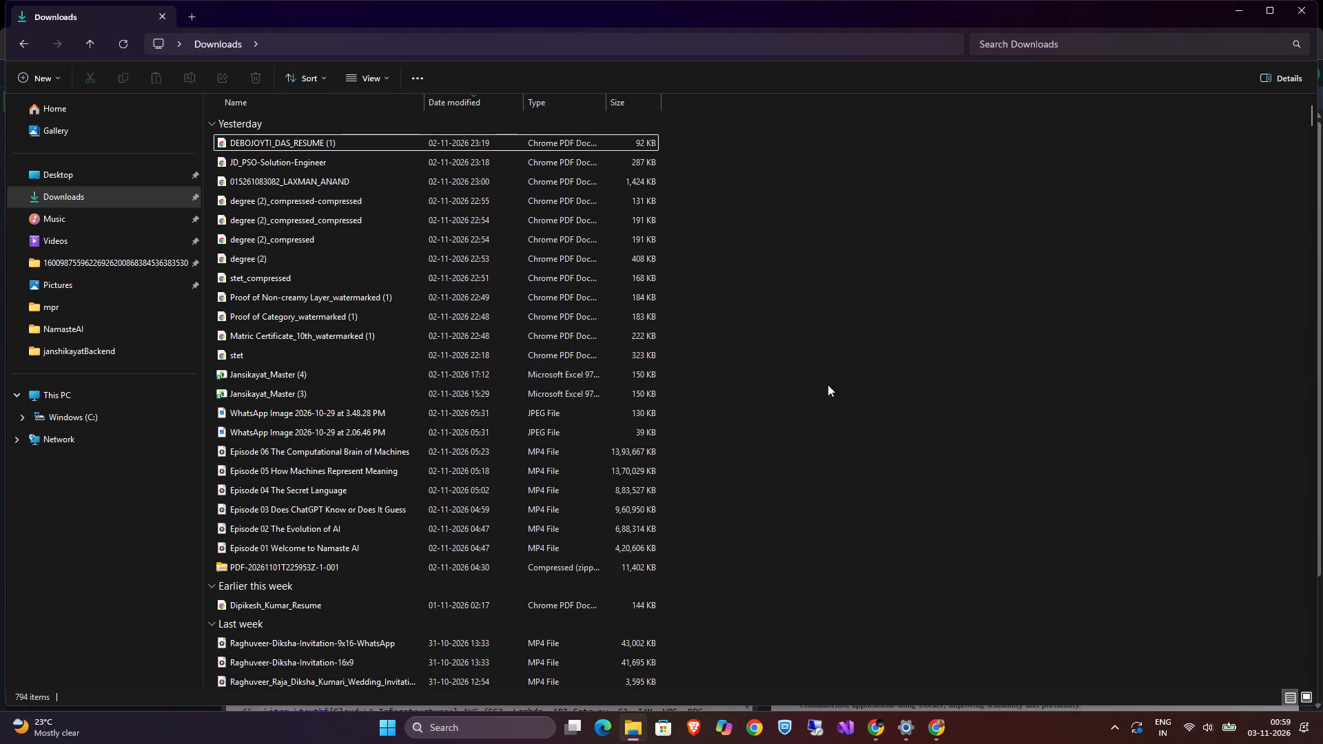
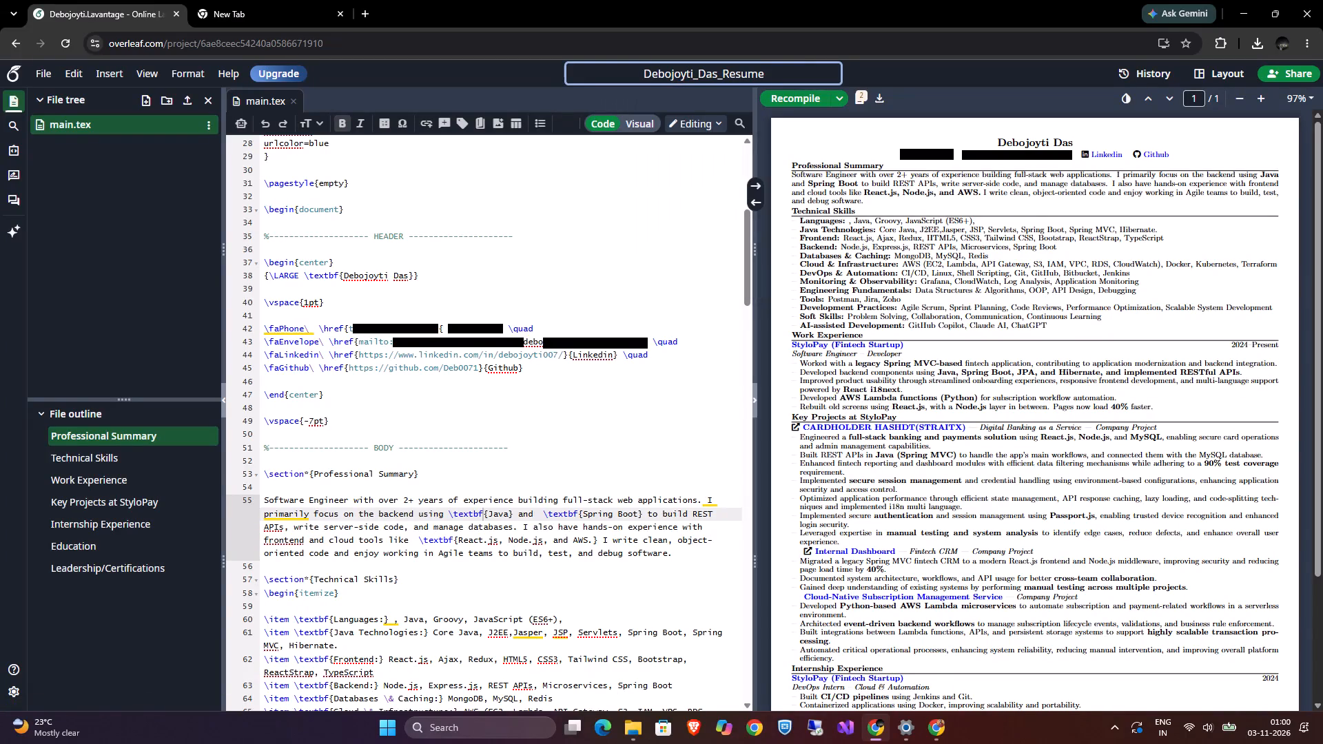
Save the project to recompile the résumé PDF while its name is open for editing.
key(ctrl+s)
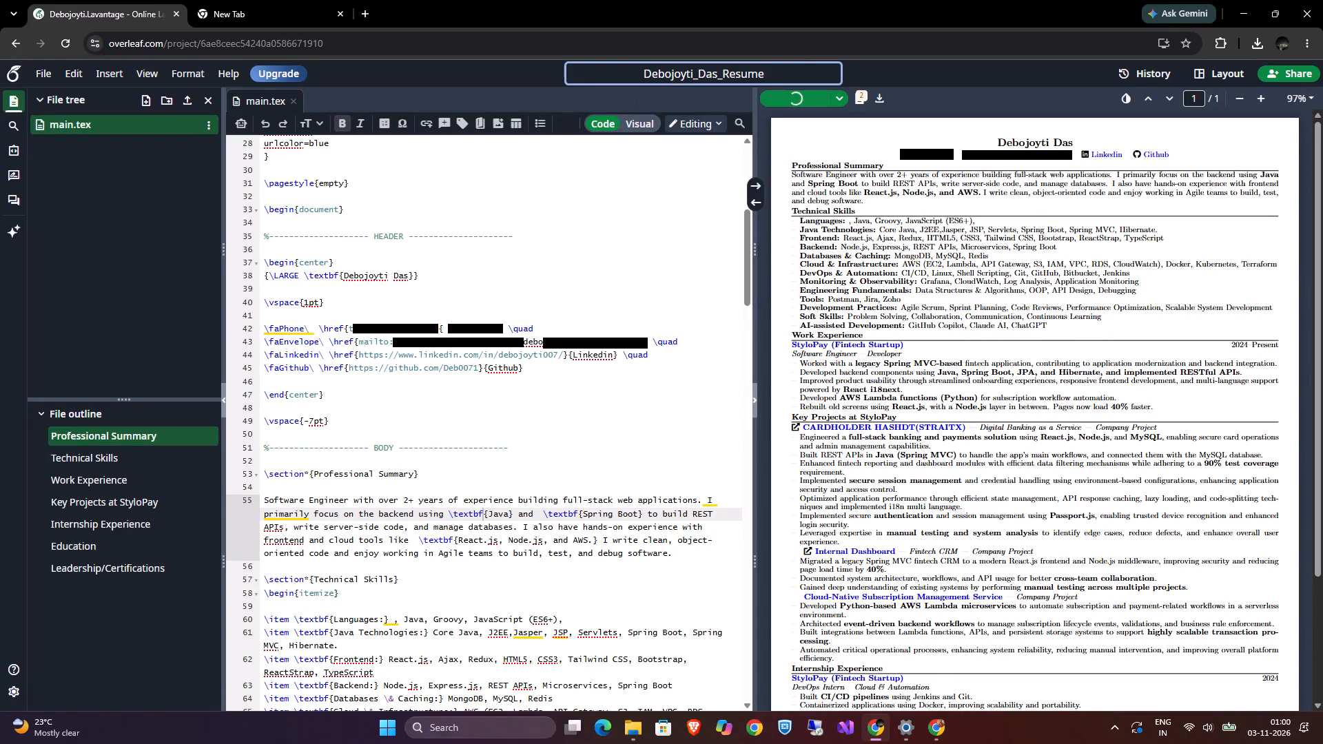
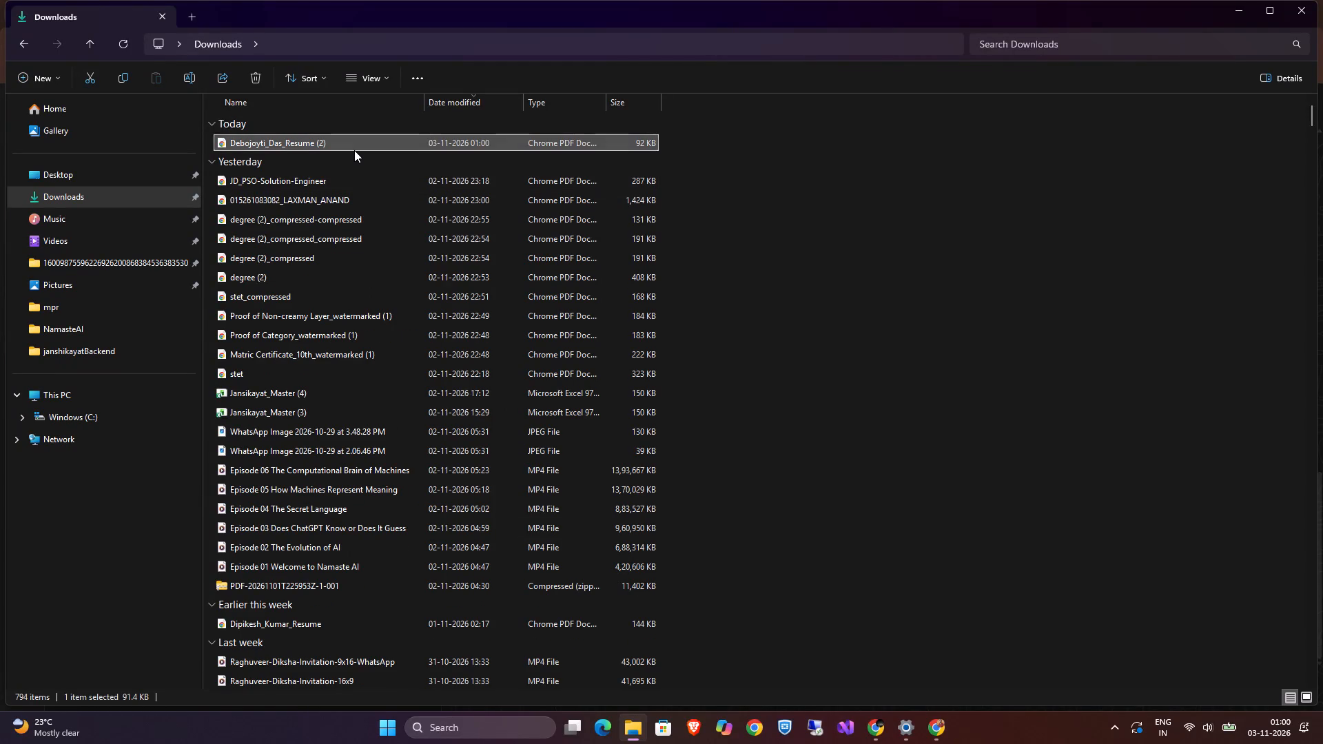
Rename today's résumé PDF in the Downloads folder by removing the "(2)" suffix from its file name.
click(467, 172)
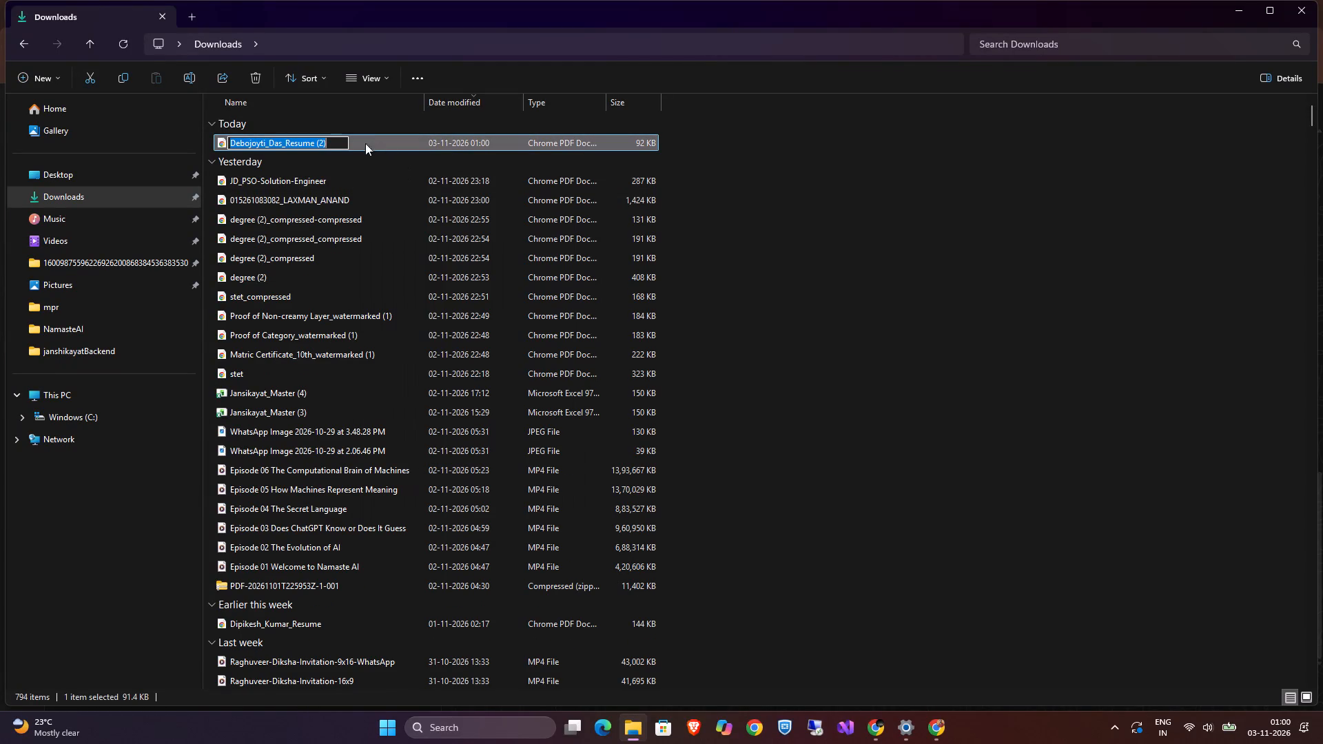
click(327, 139)
key(BackSpace)
key(BackSpace)
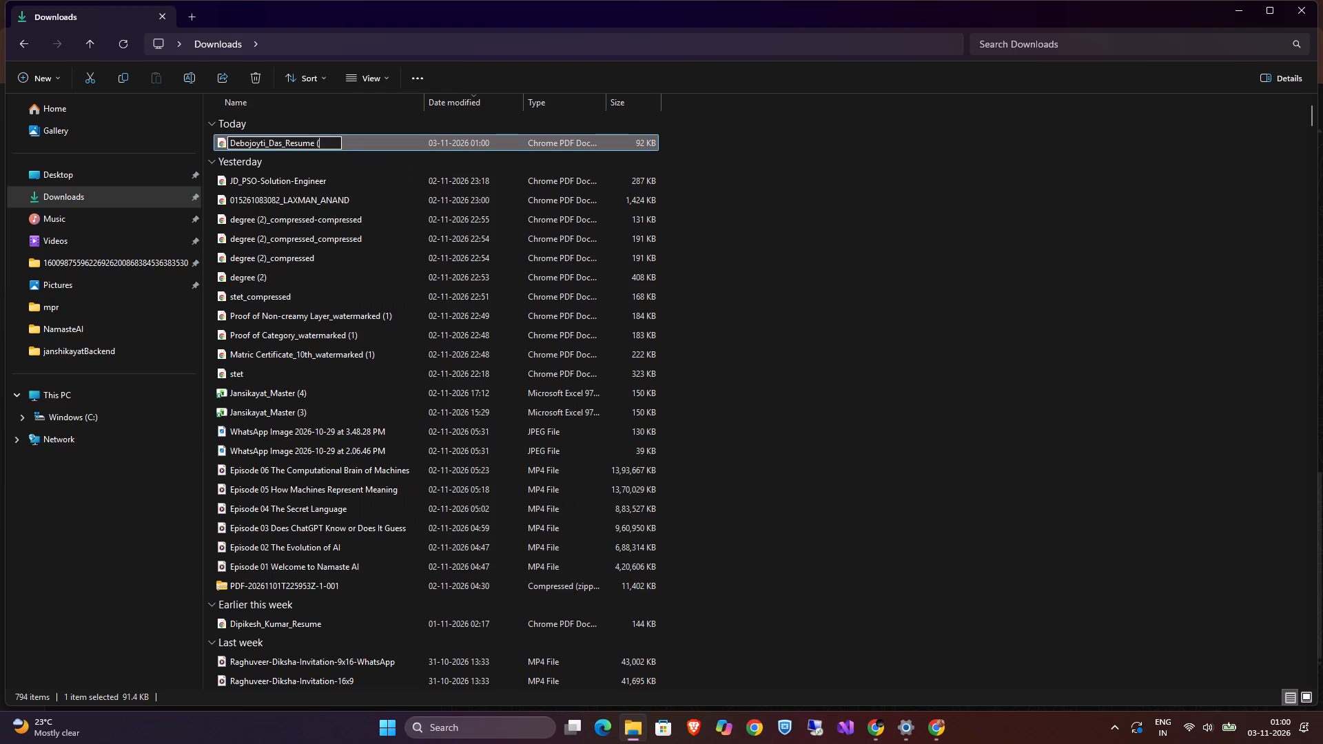
key(BackSpace)
key(Return)
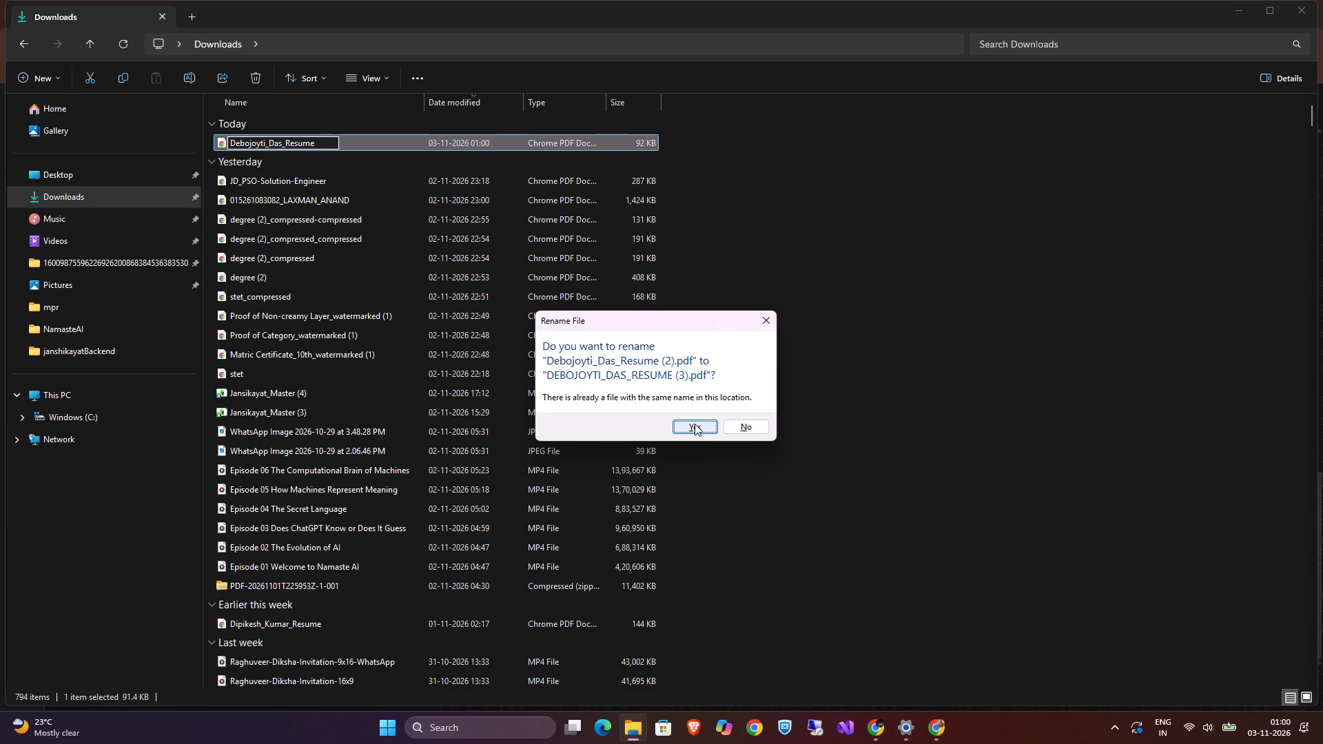
Accept the suggested file name ending in (3) for today's résumé PDF in Downloads.
click(695, 424)
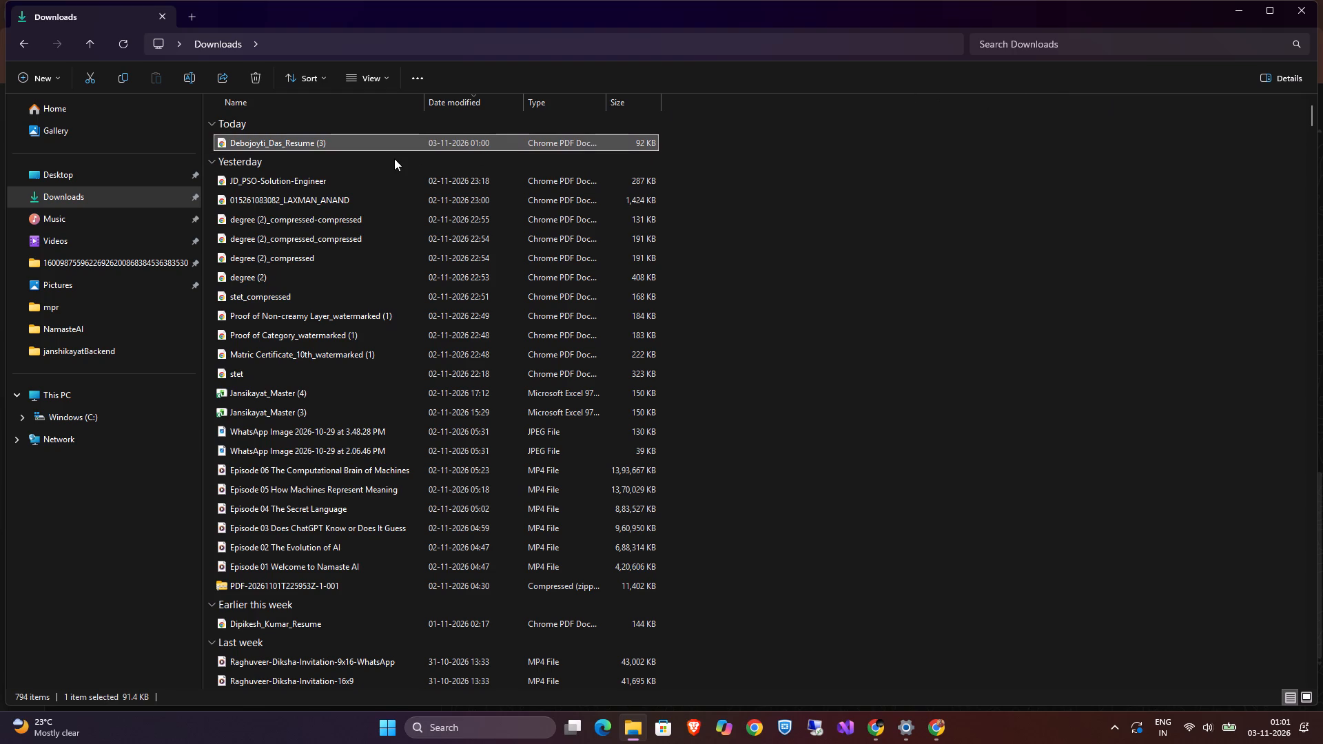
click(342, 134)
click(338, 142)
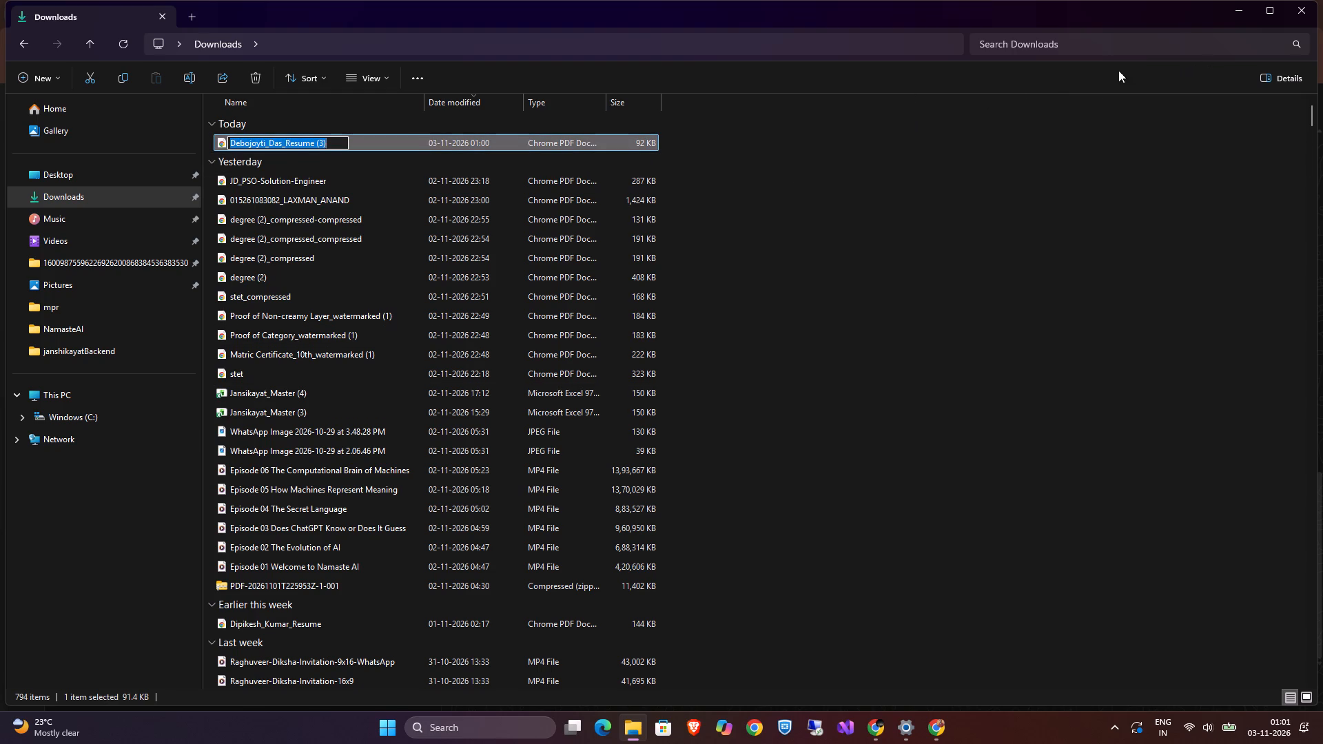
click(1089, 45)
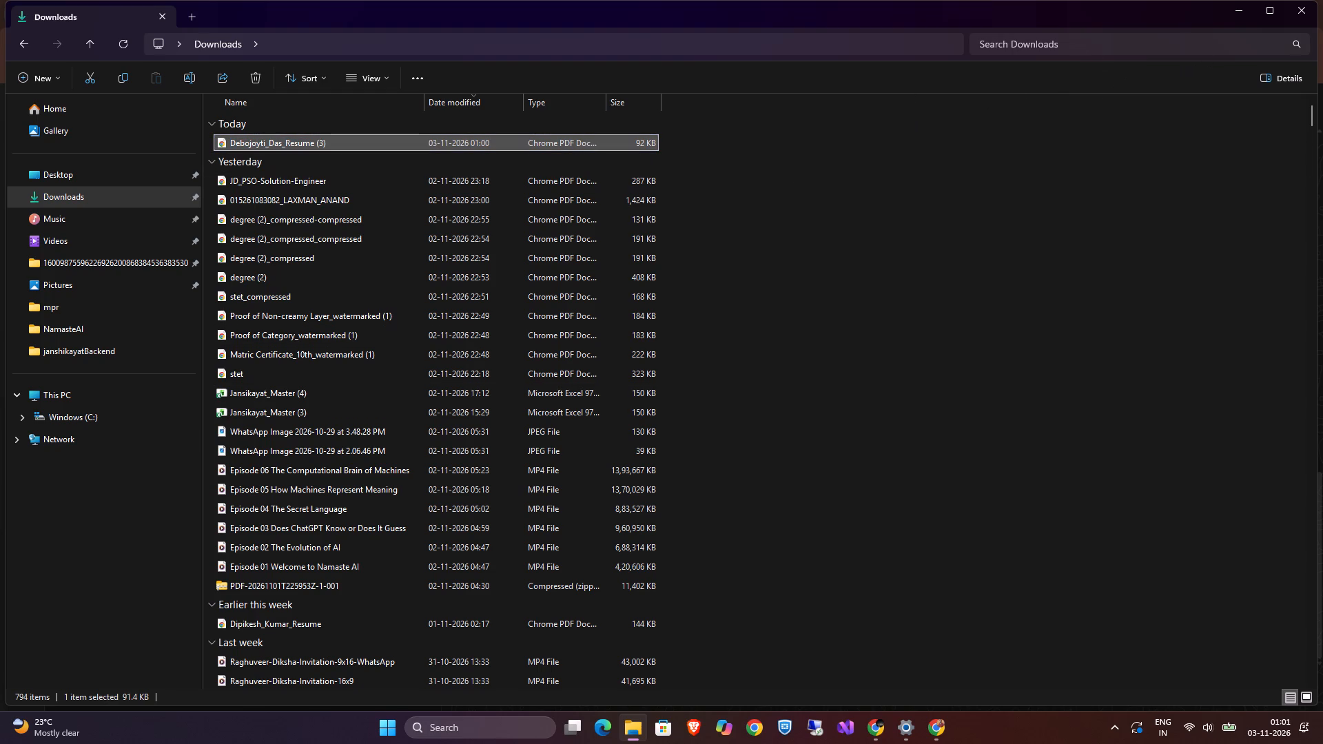
Search the Downloads folder for "debo" and delete the older all-caps résumé PDF dated 15-09-2026.
click(1089, 45)
text(de)
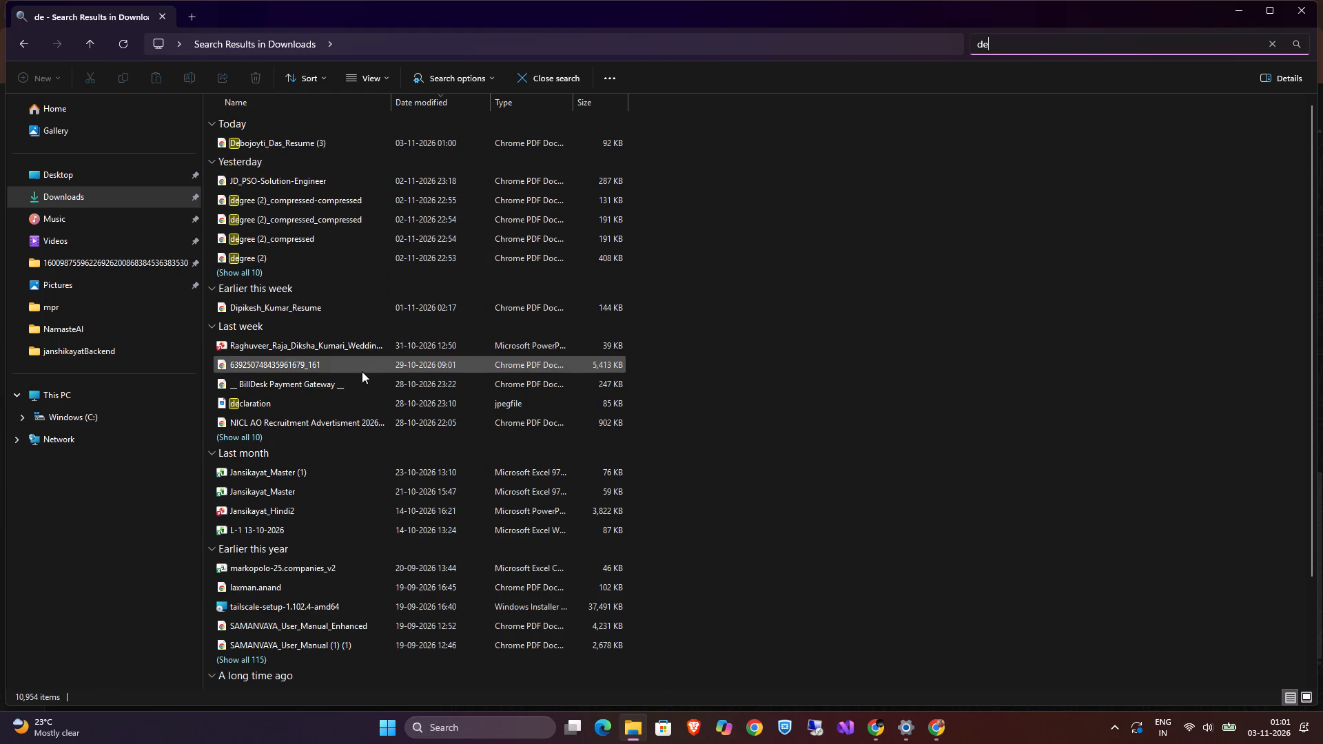
text(bo)
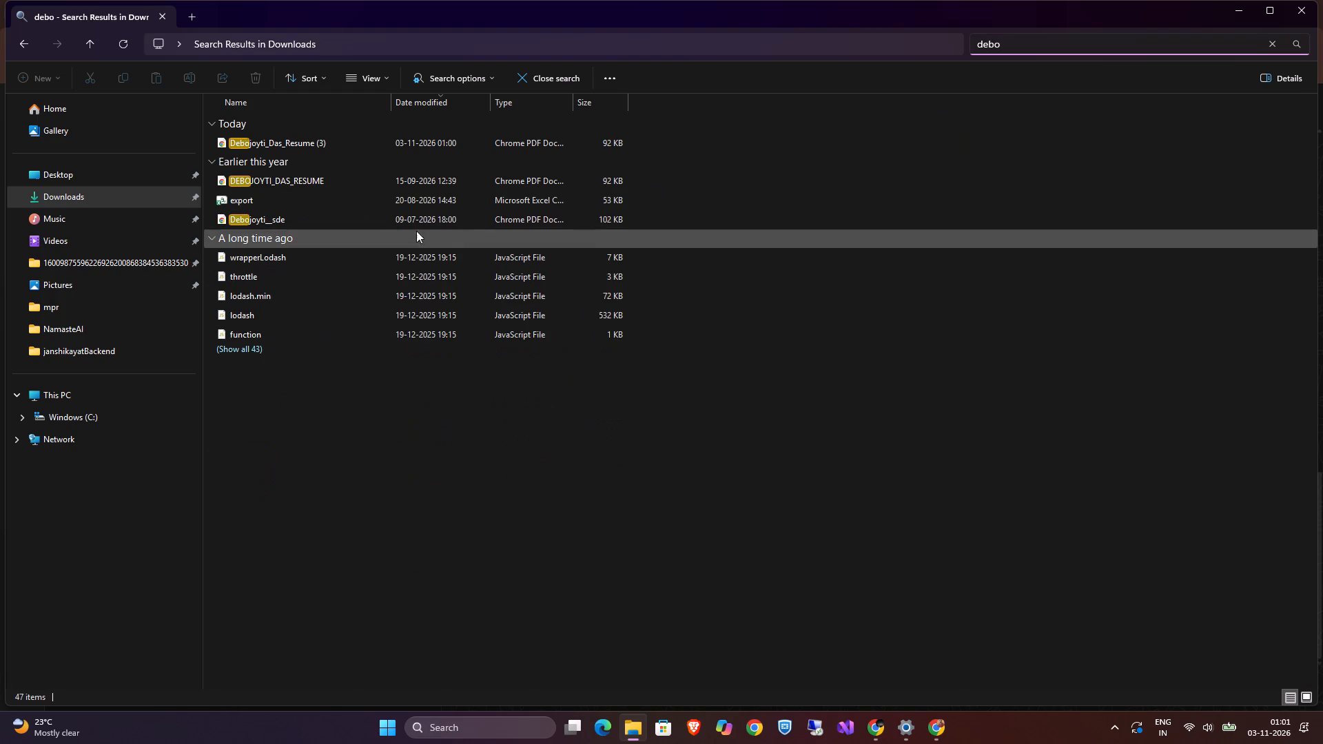
click(385, 183)
right_click(385, 183)
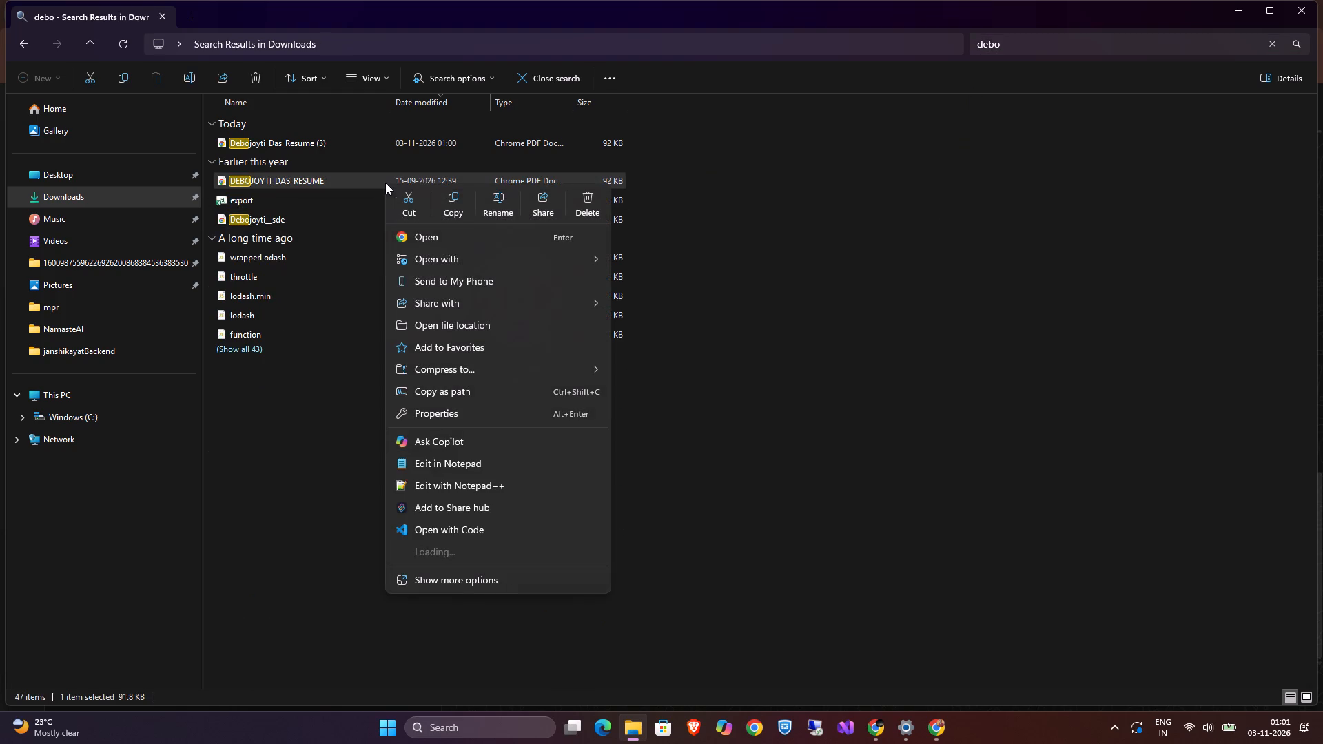
click(587, 203)
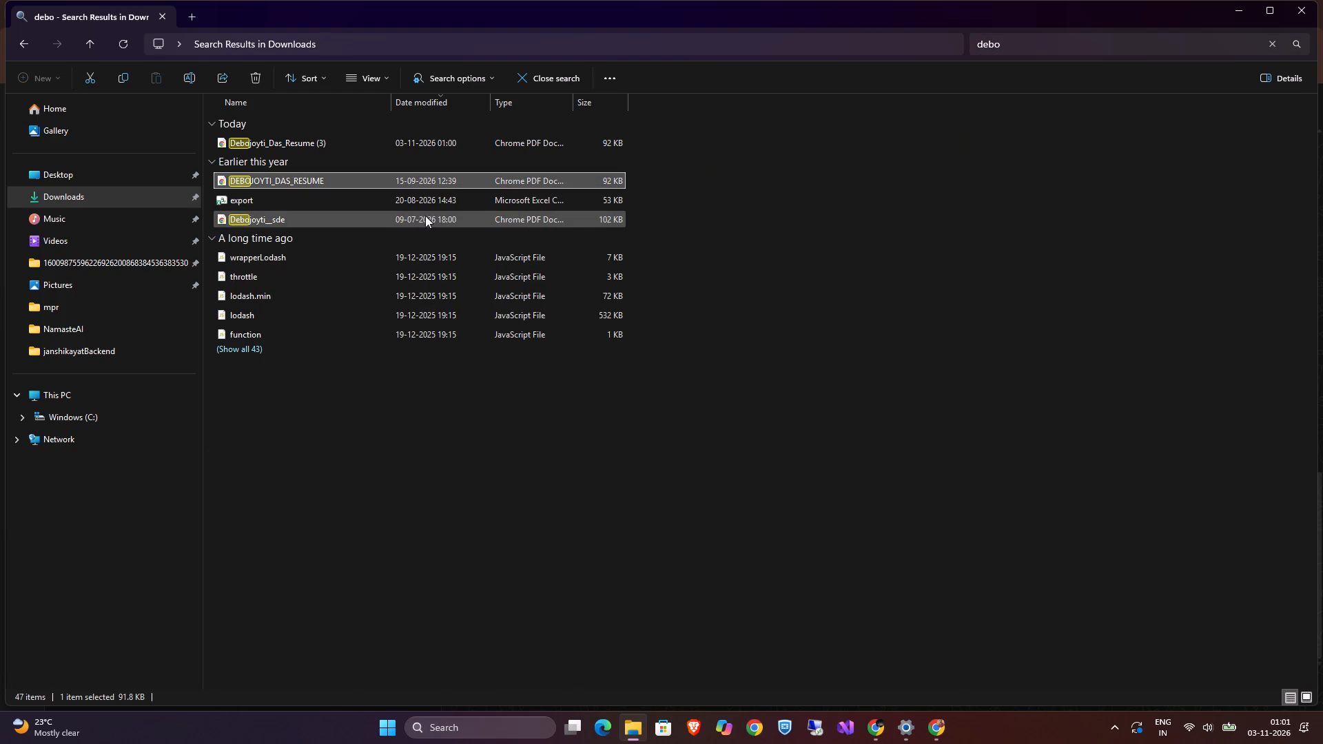
click(375, 179)
right_click(375, 179)
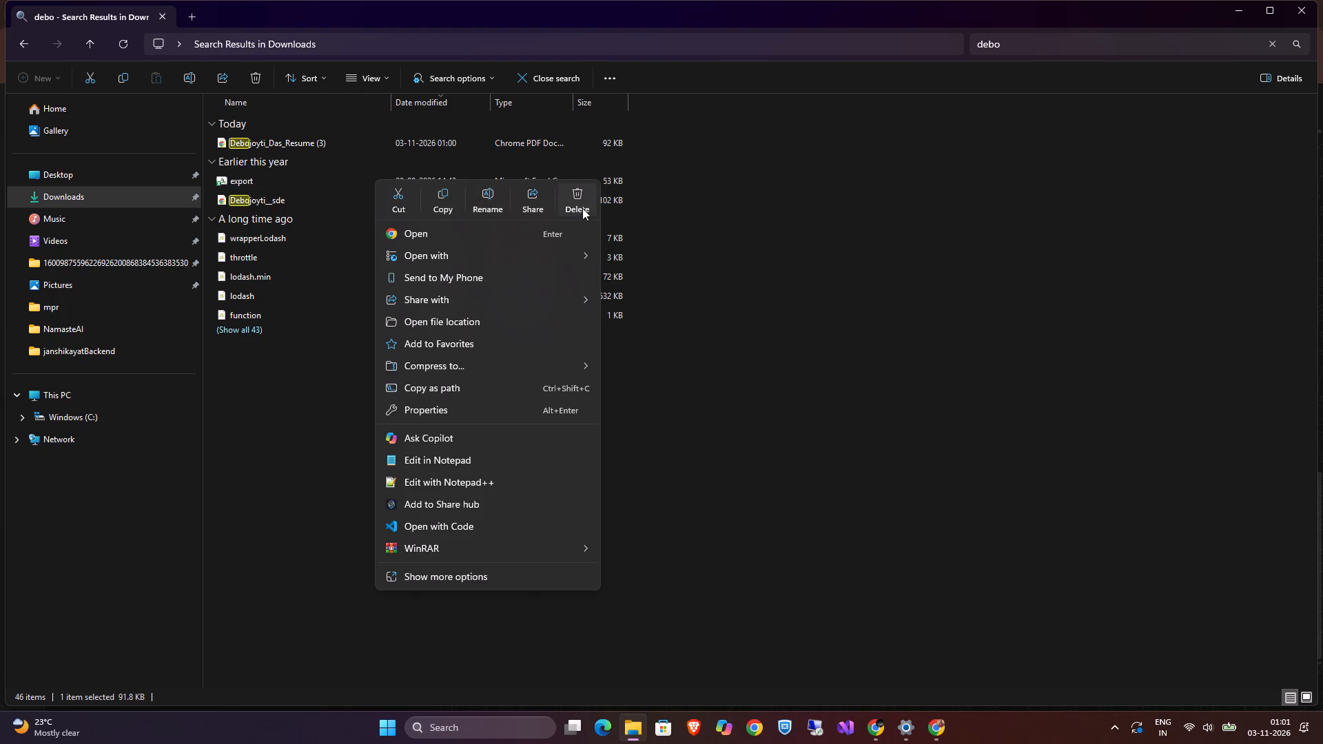
click(582, 208)
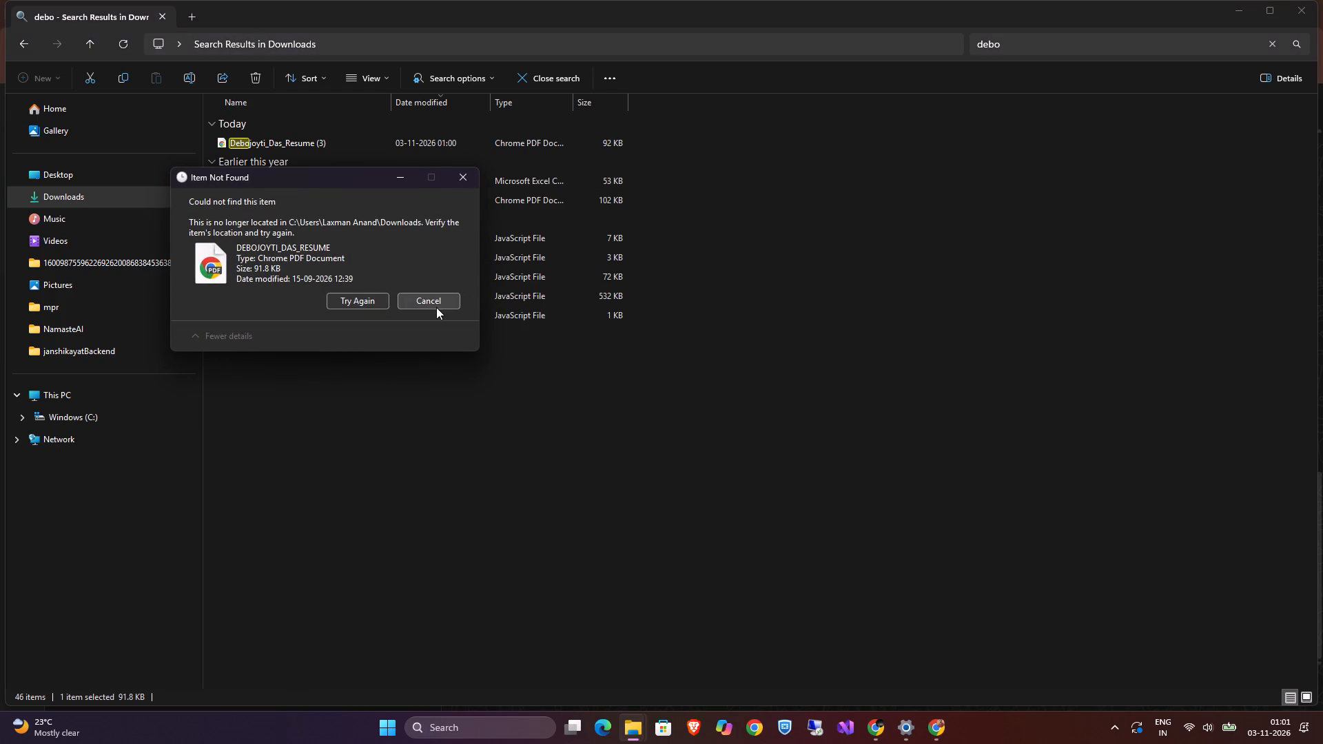
click(436, 307)
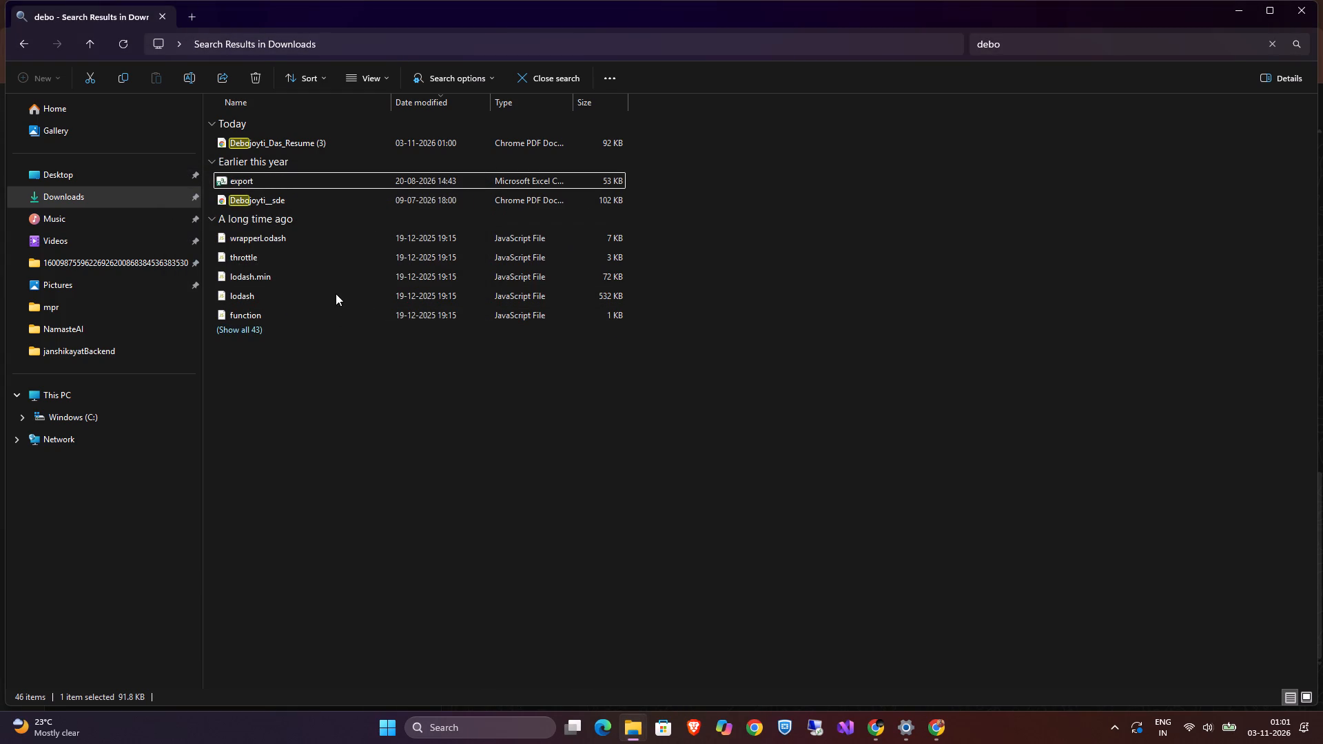
Open today's résumé PDF, the one ending in (3), for renaming and clear its whole name.
click(354, 145)
right_click(354, 145)
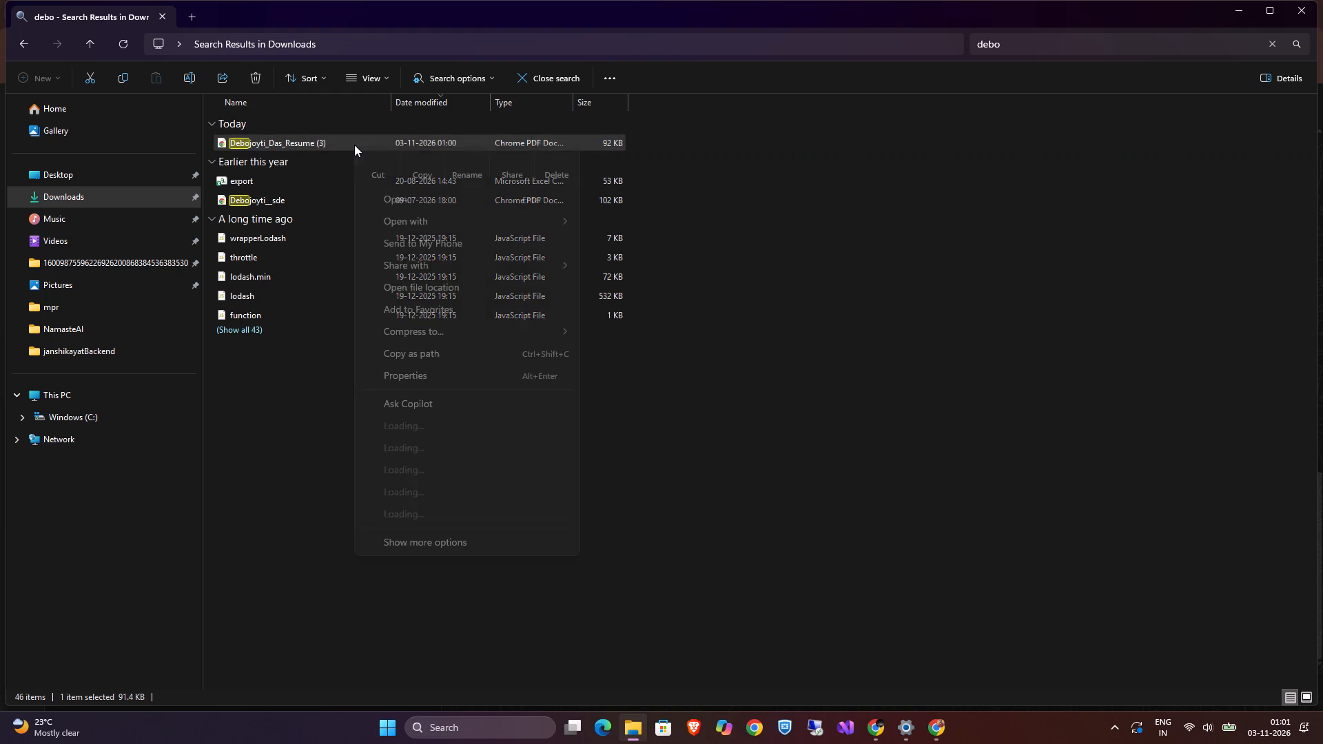
click(476, 167)
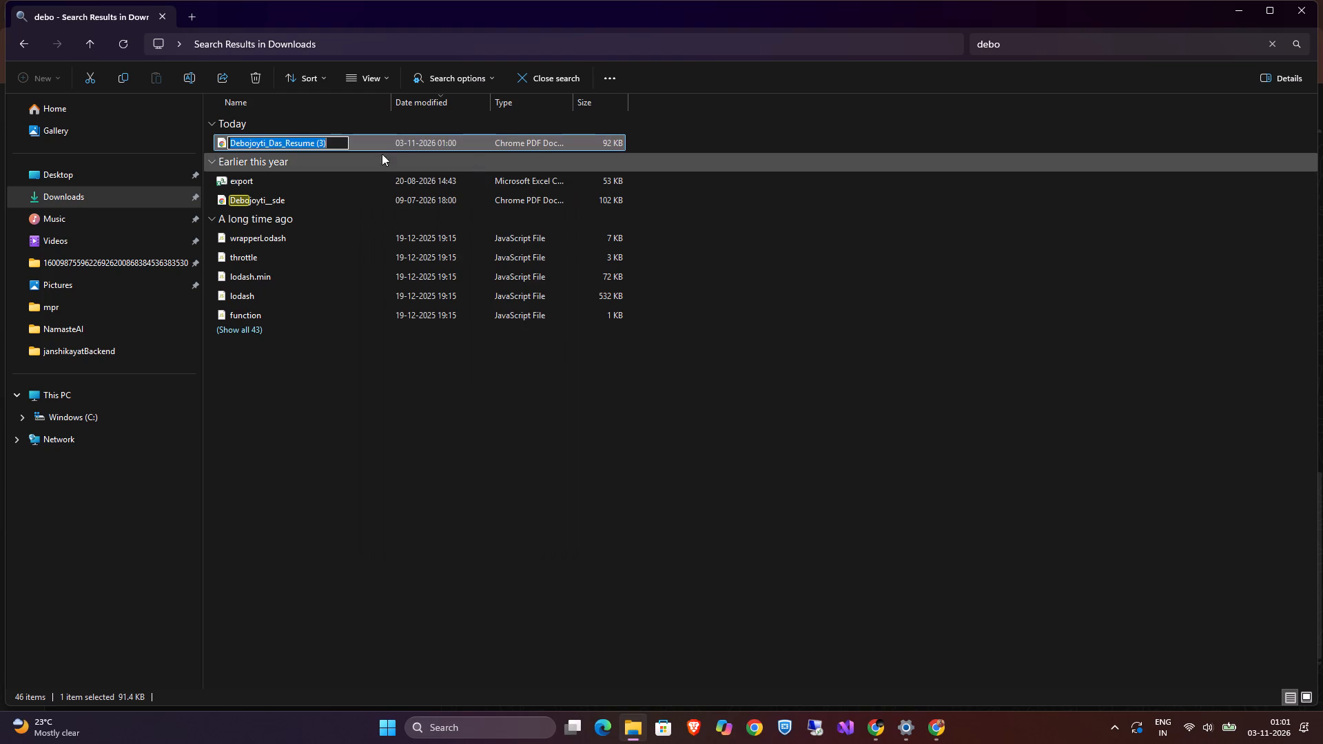
key(BackSpace)
key(BackSpace)
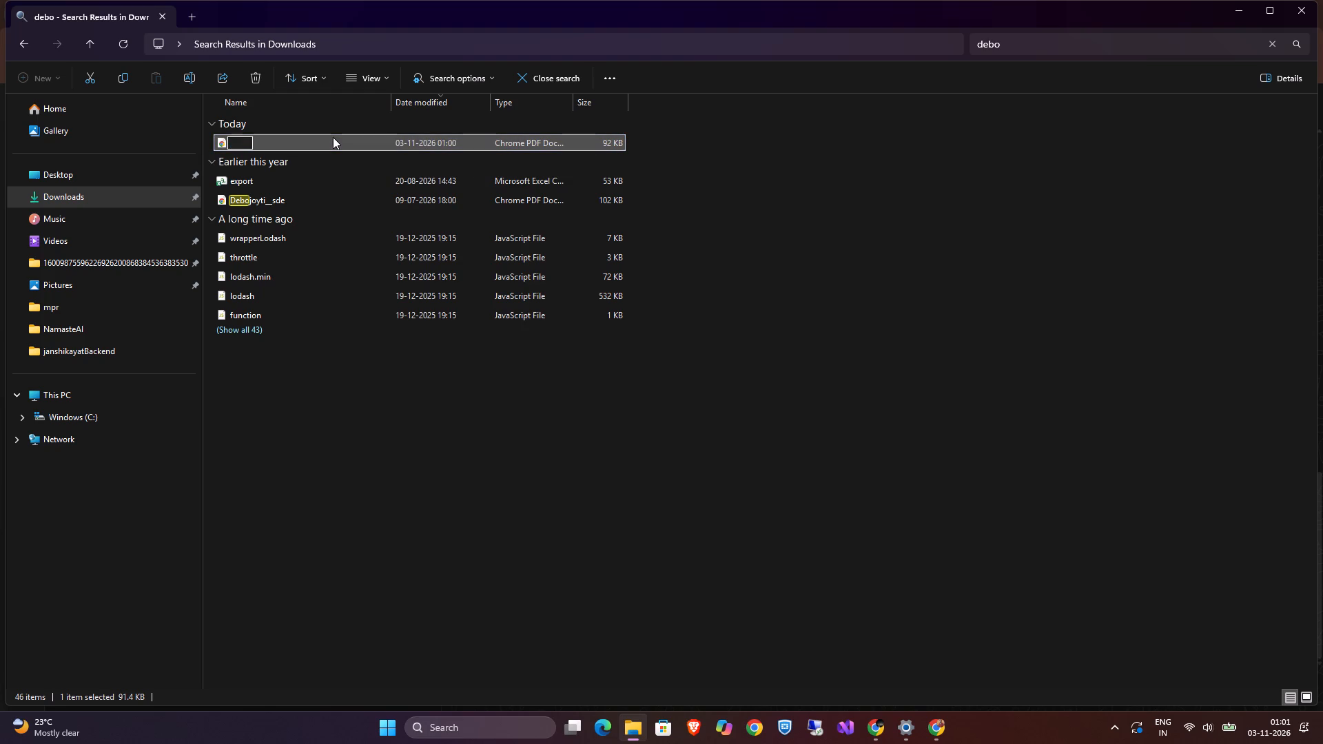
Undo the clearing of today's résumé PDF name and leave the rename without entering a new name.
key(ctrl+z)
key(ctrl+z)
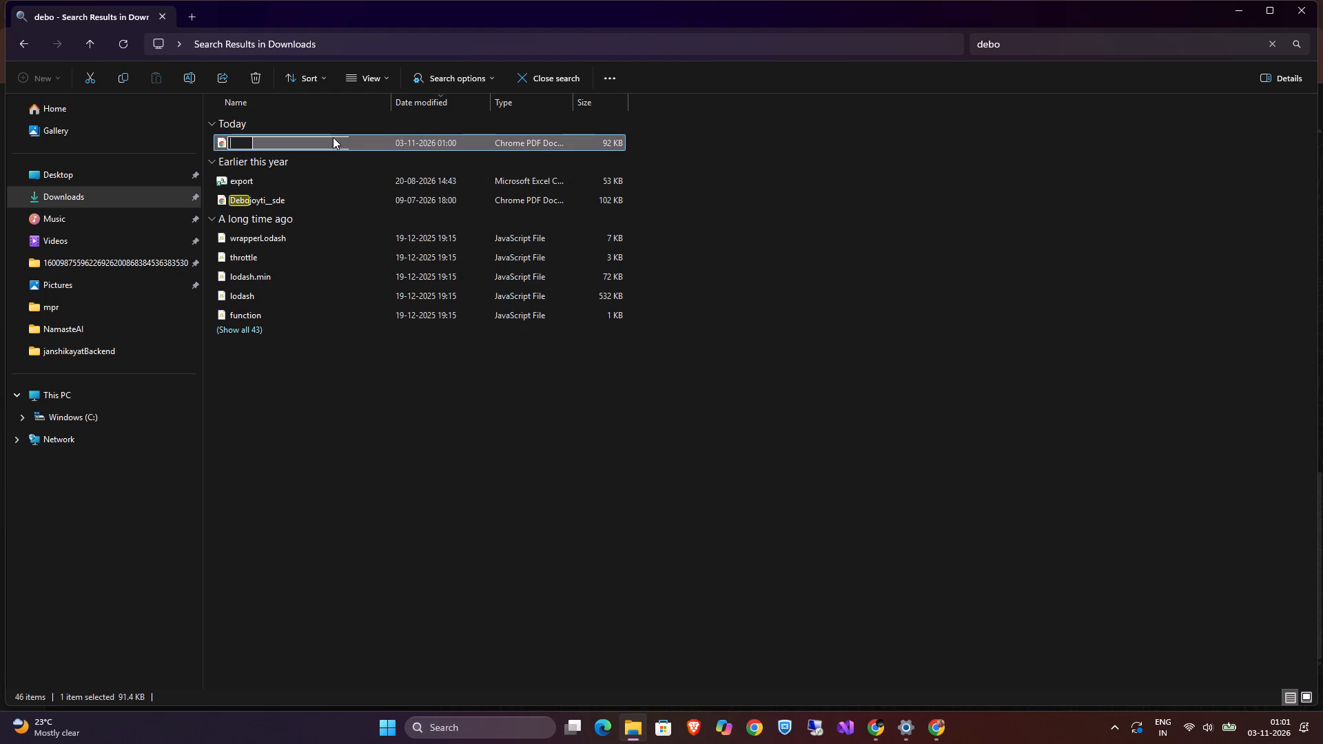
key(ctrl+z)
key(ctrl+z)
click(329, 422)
Rename today's résumé PDF by removing the space and "(3)" from the end of its file name.
click(331, 143)
right_click(331, 143)
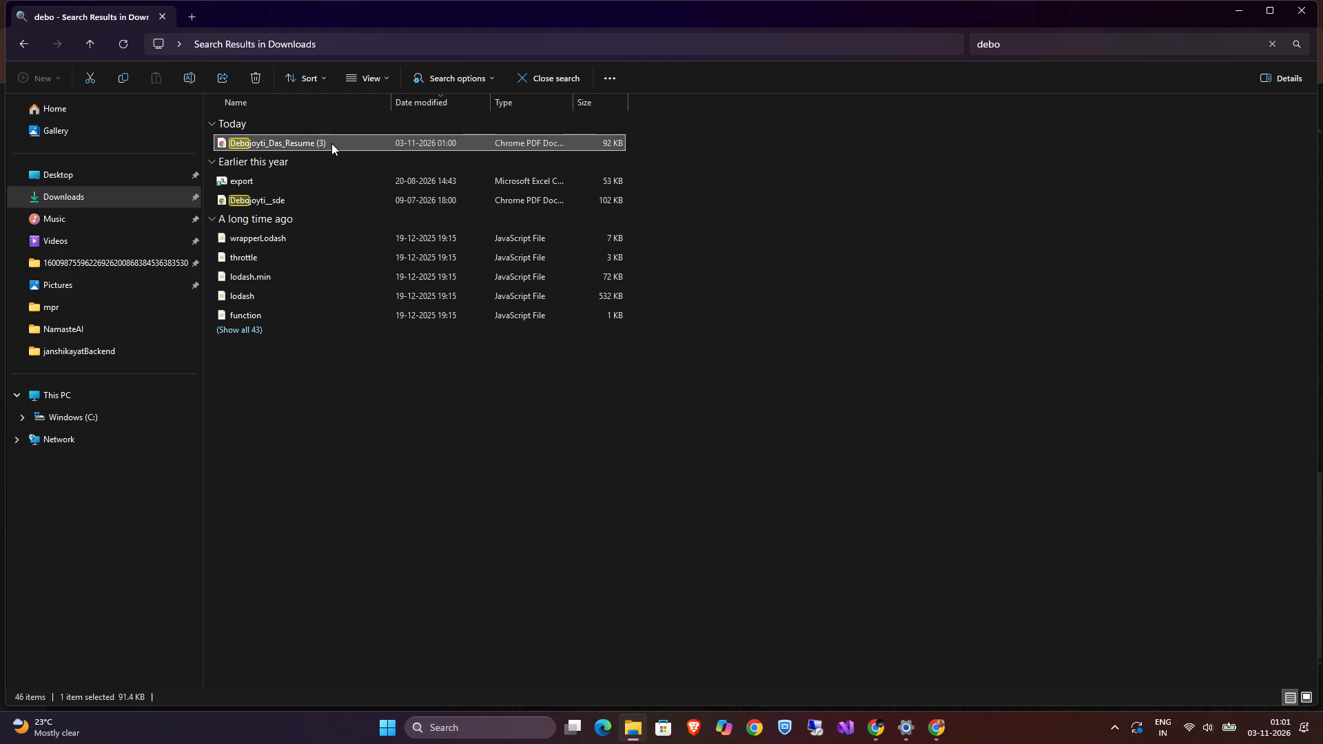
click(447, 166)
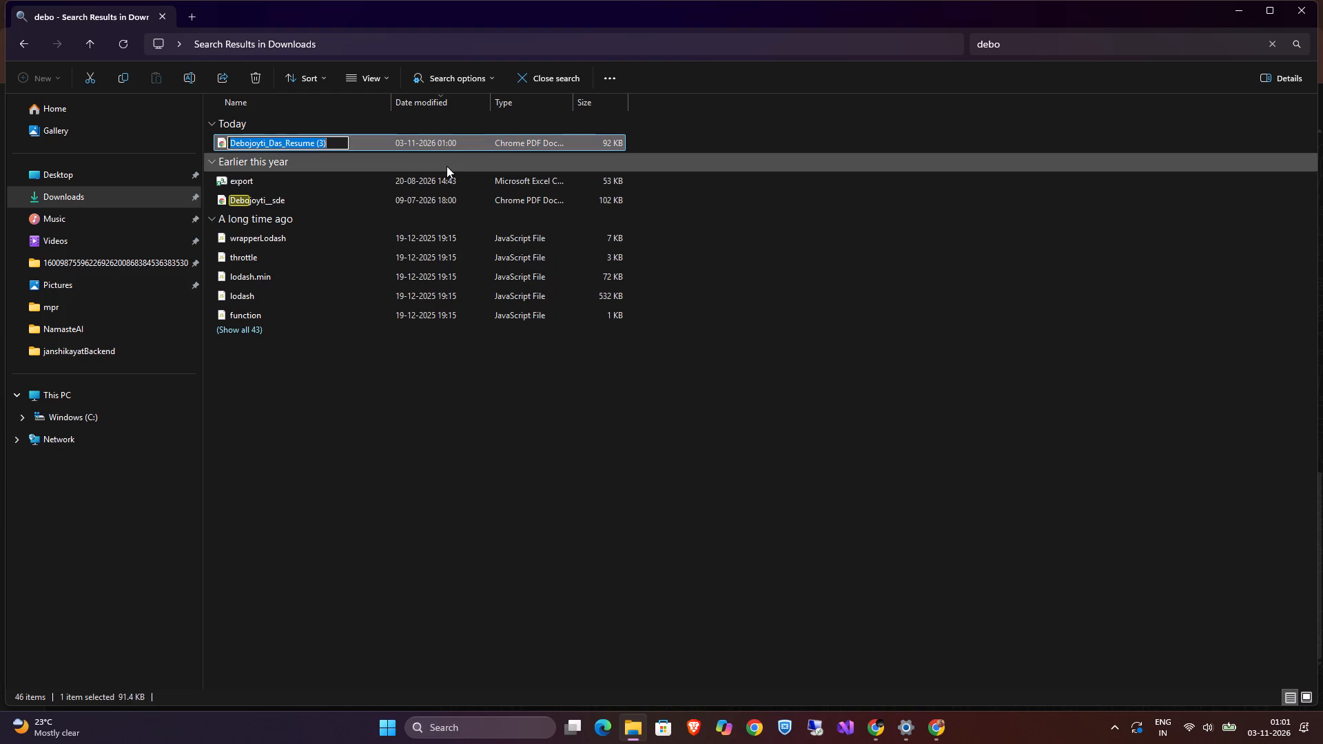
key(Right)
key(BackSpace)
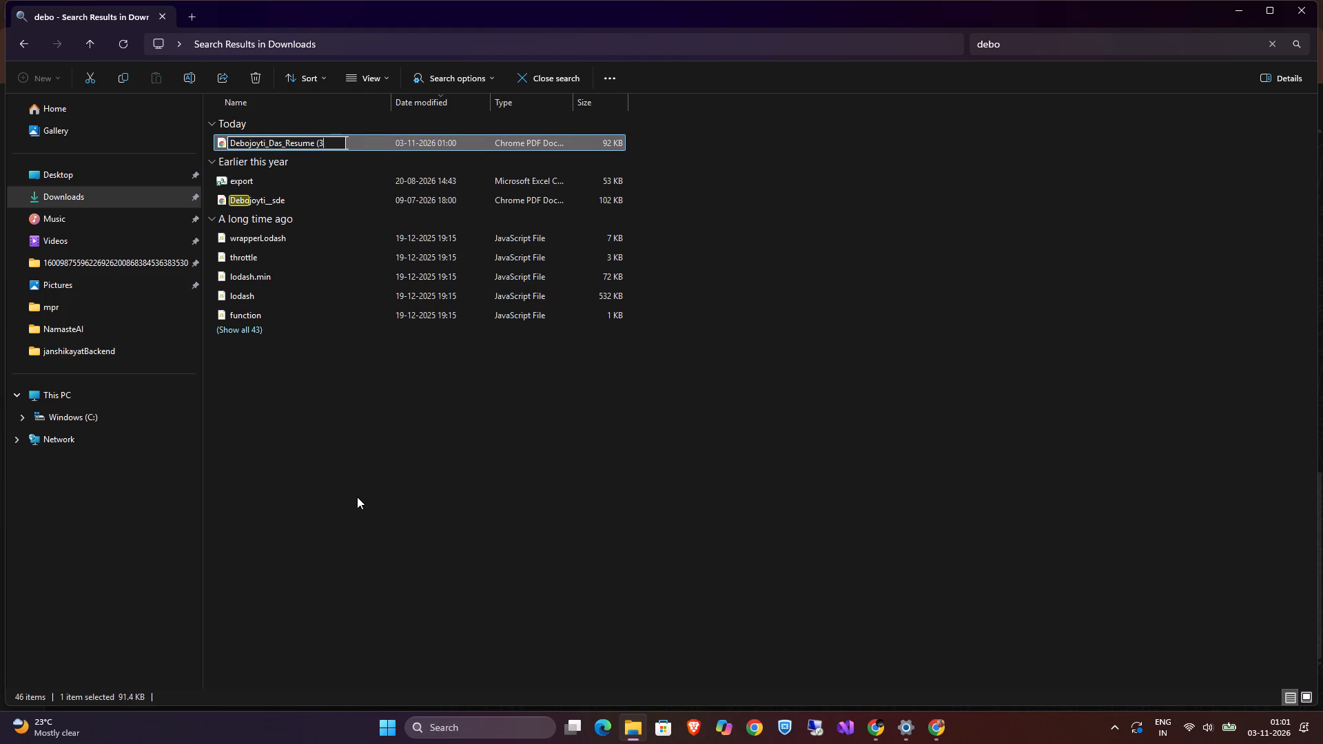
key(BackSpace)
key(BackSpace)
key(BackSpace)
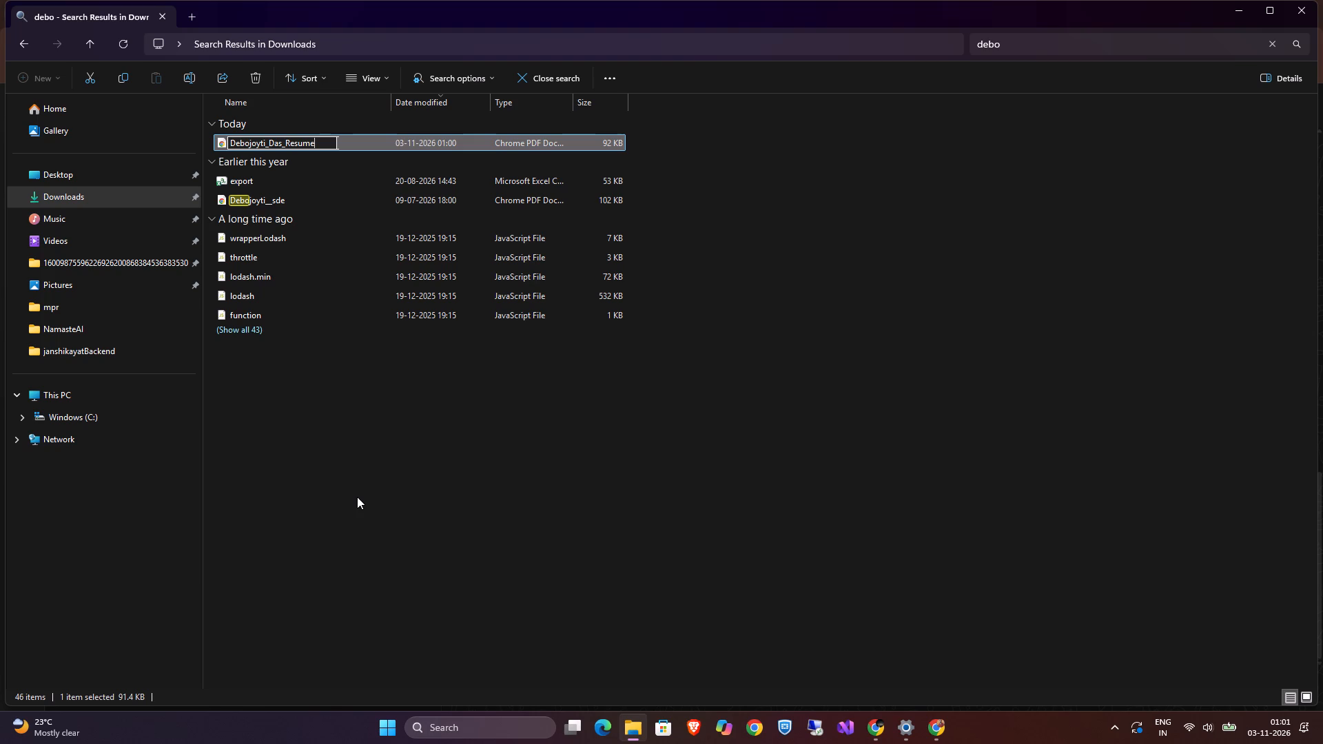
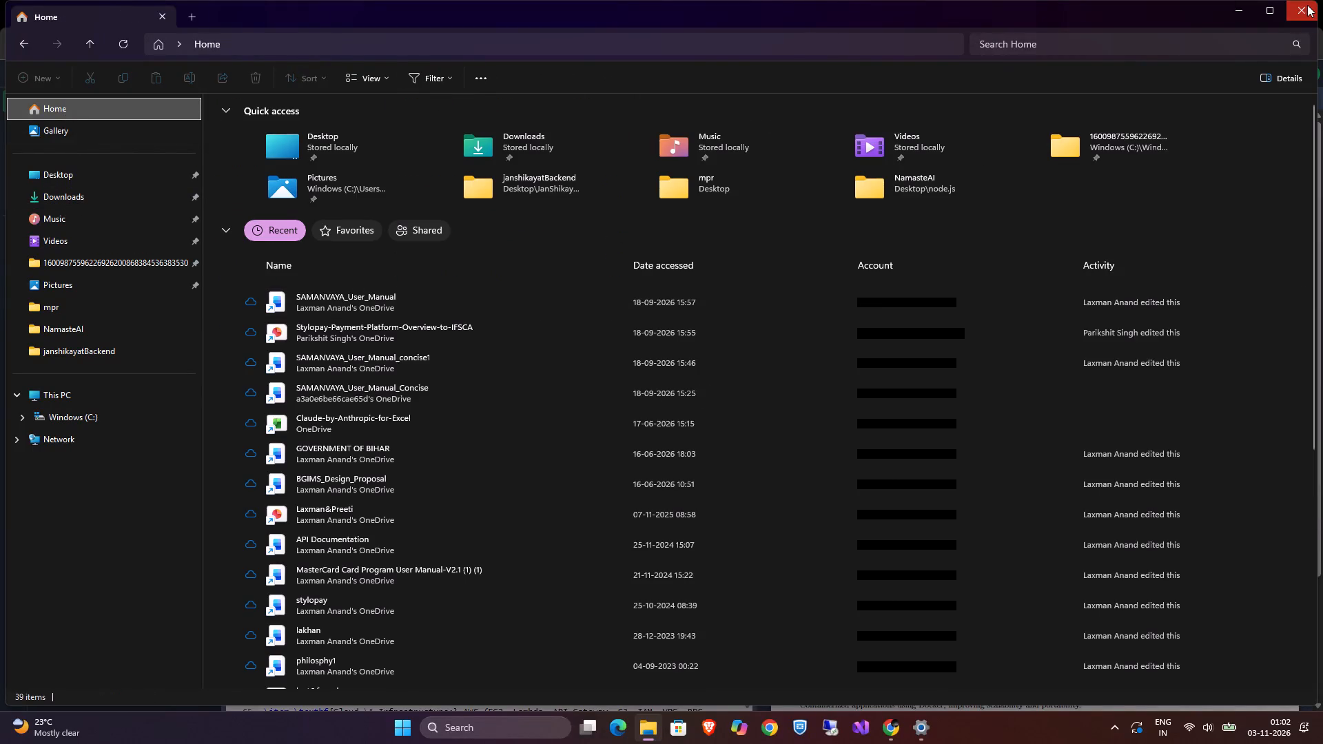
Return to the résumé project in Overleaf and dismiss the browser's open downloads popup.
click(909, 125)
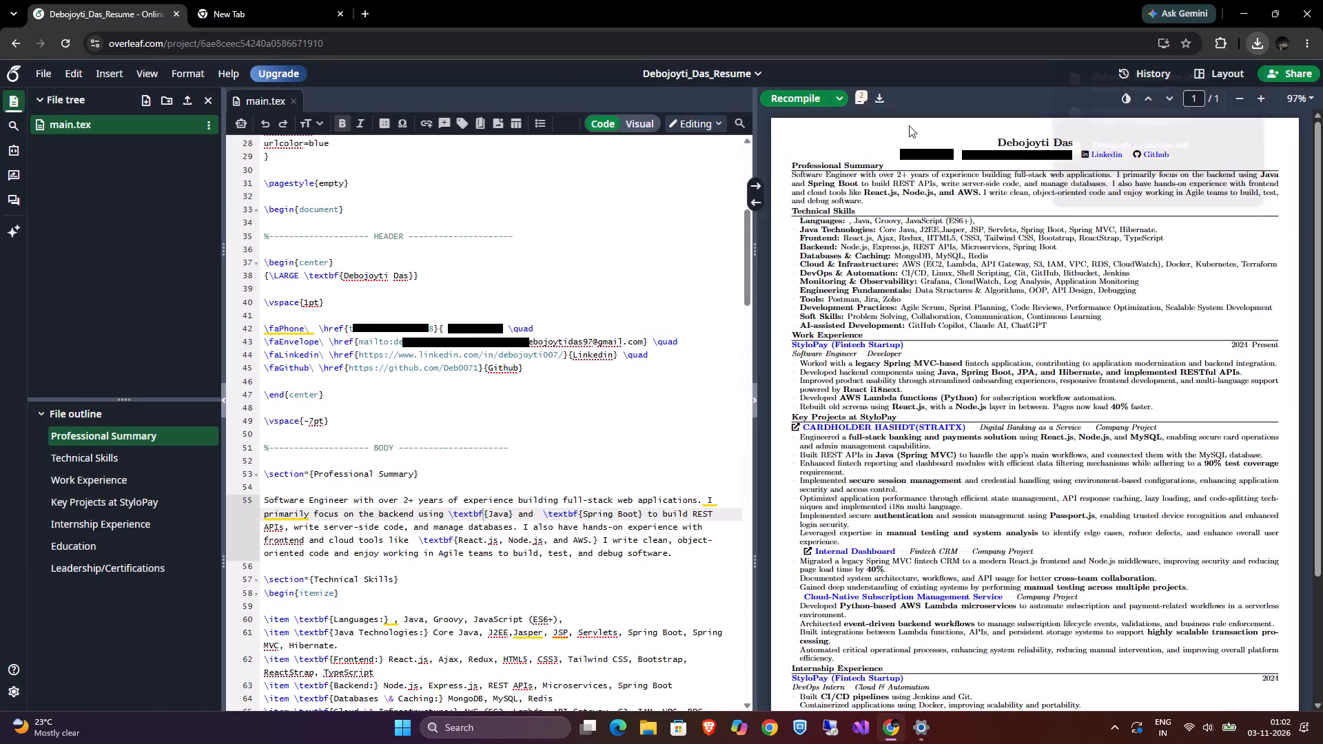
Close the empty new tab and the résumé project's tab in Chrome.
click(265, 12)
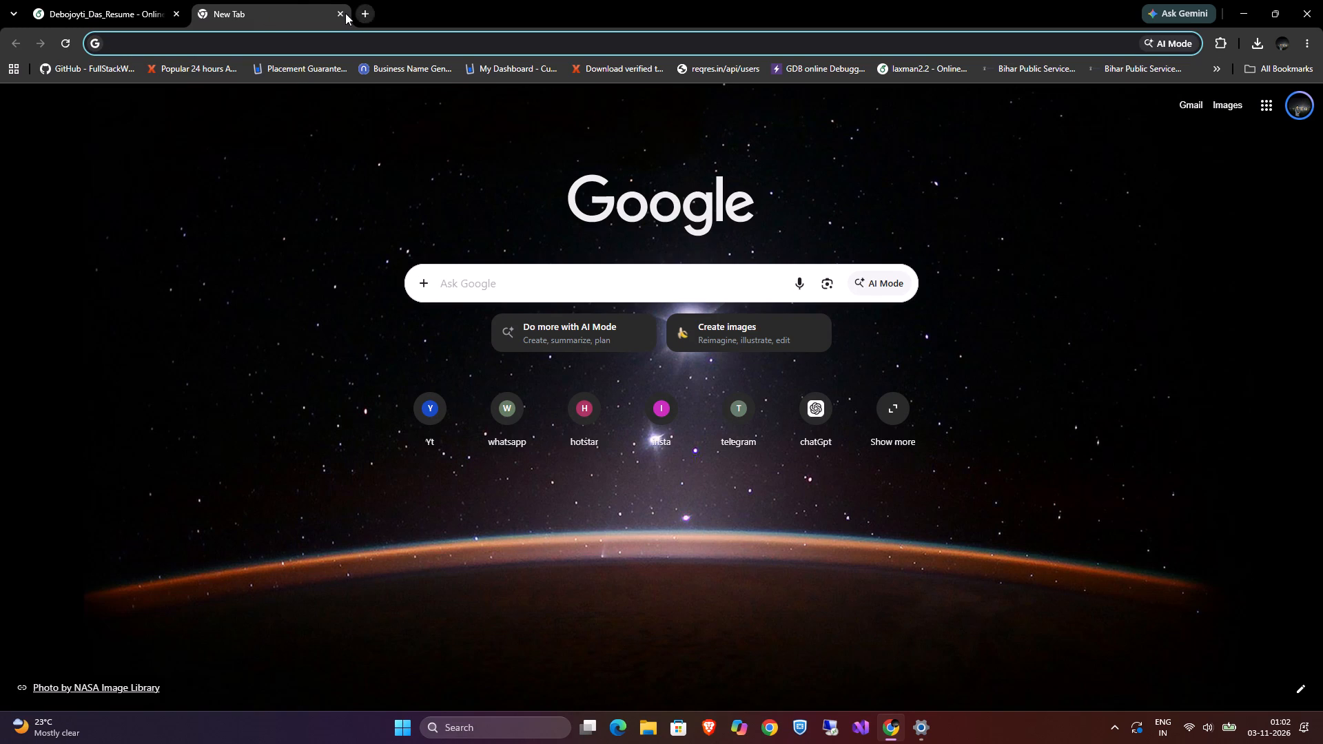
click(345, 13)
click(178, 12)
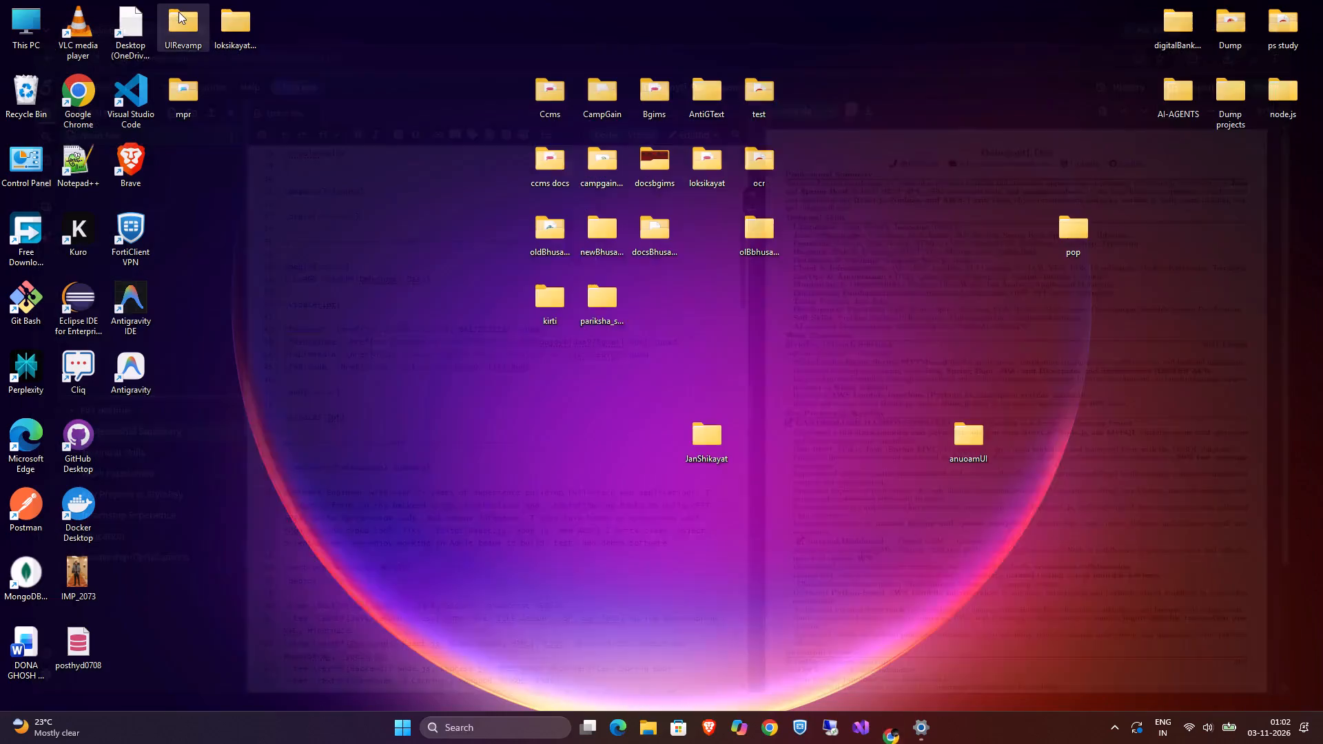
In Windows Update settings, start downloading and installing Windows 11, version 26H2, and minimize the Settings window.
click(897, 723)
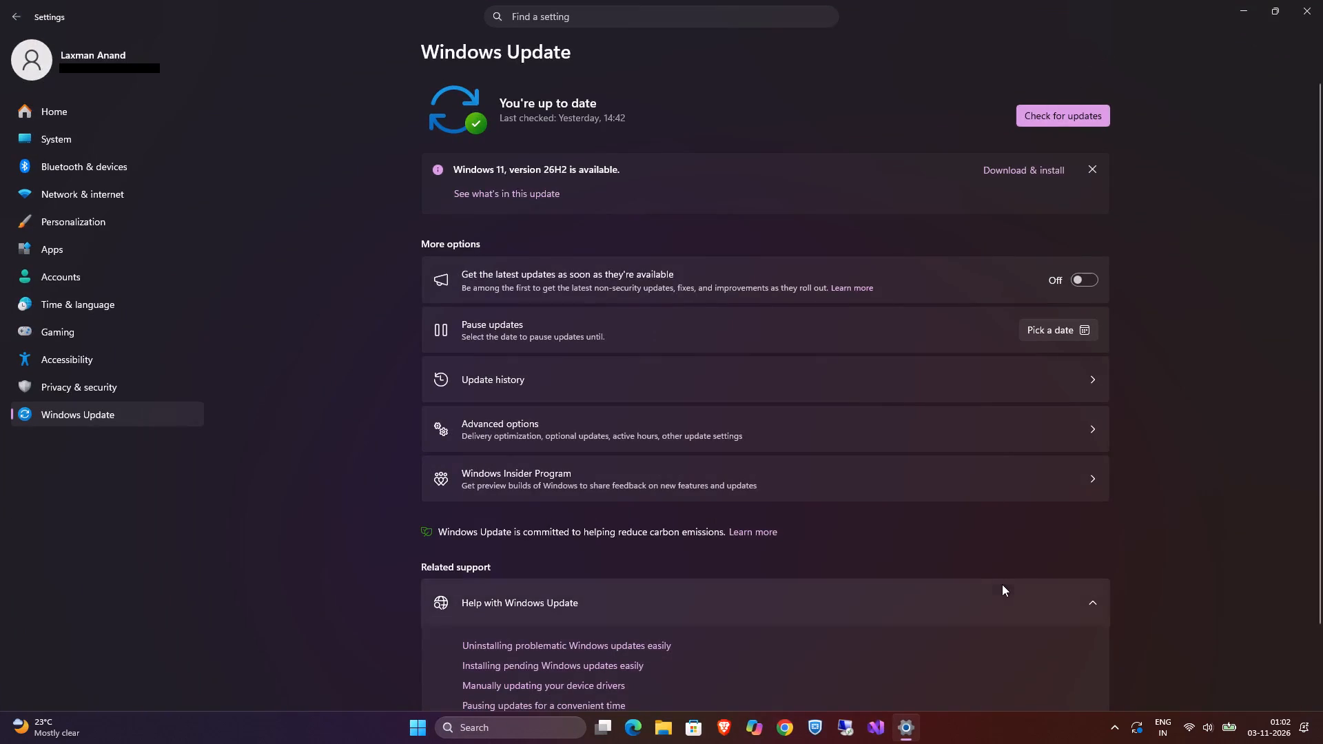
click(1025, 176)
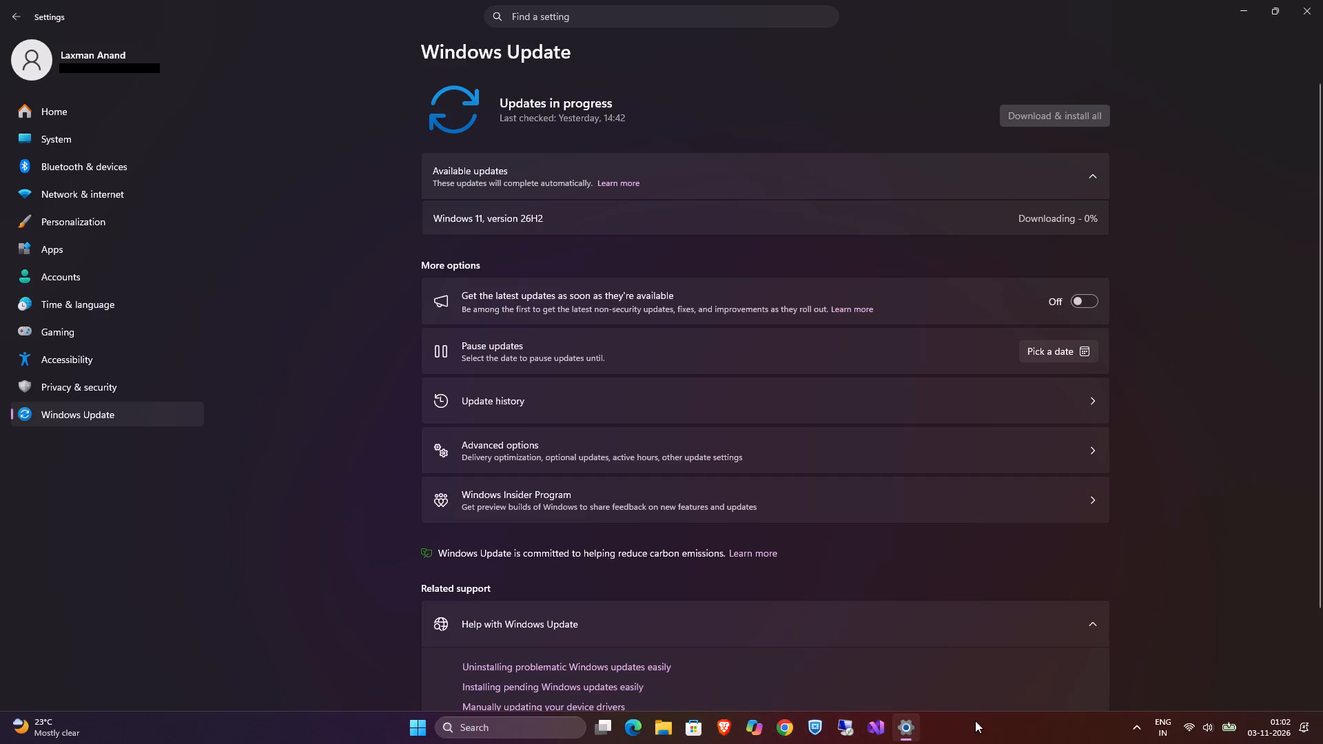
click(1247, 12)
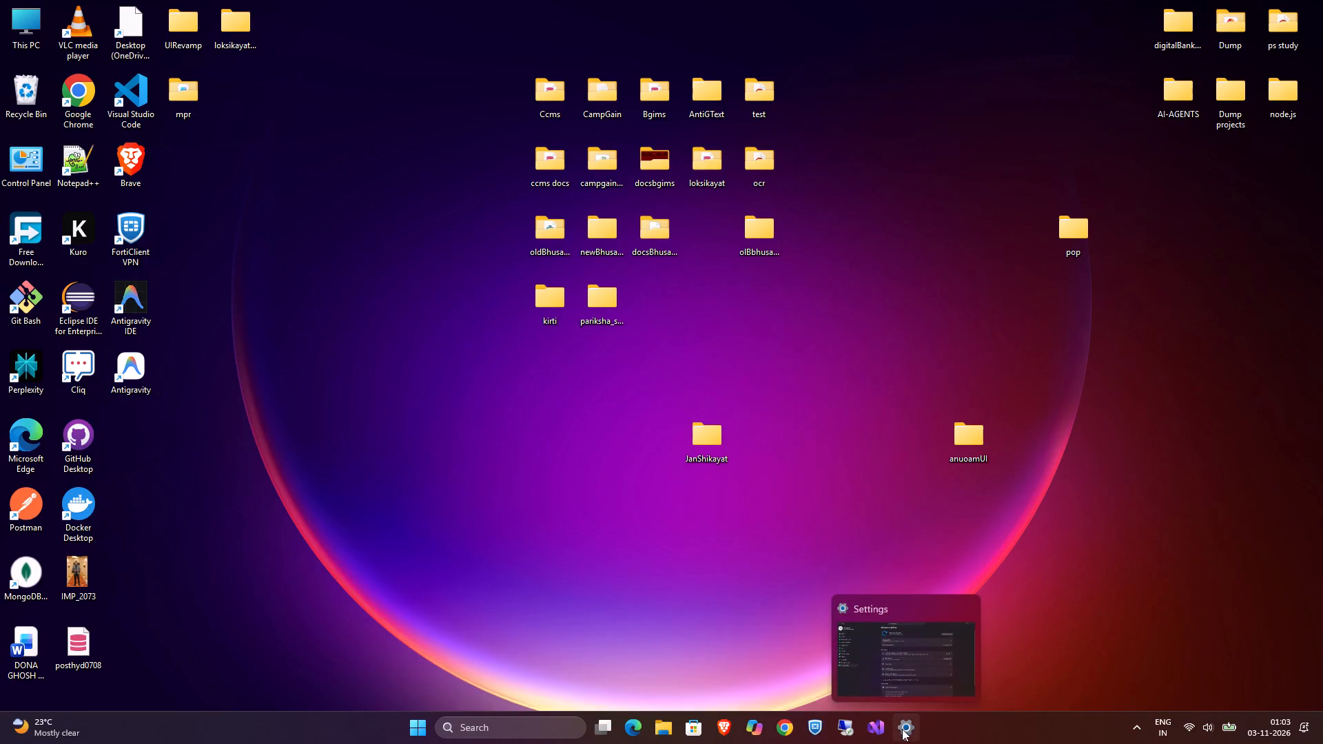
Reopen Overleaf in Chrome and open the most recently modified résumé project from the list of all projects.
click(790, 741)
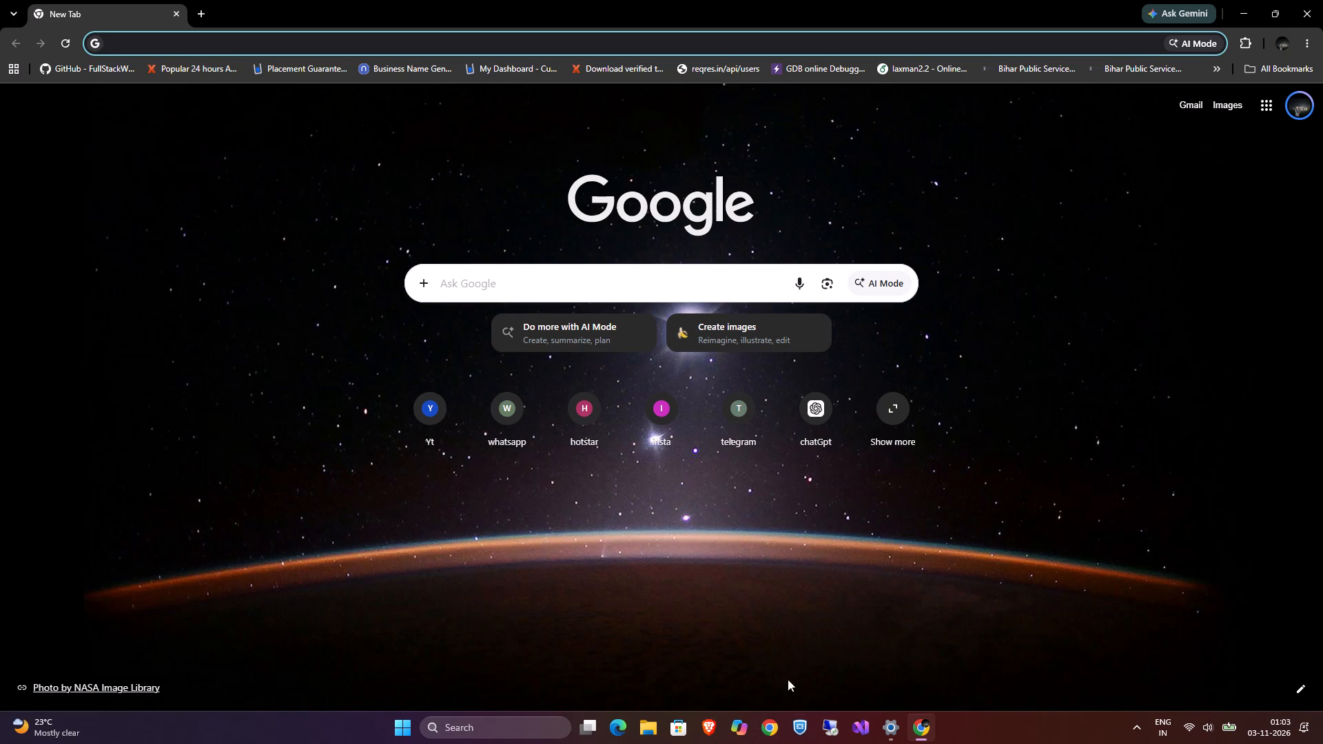
click(819, 39)
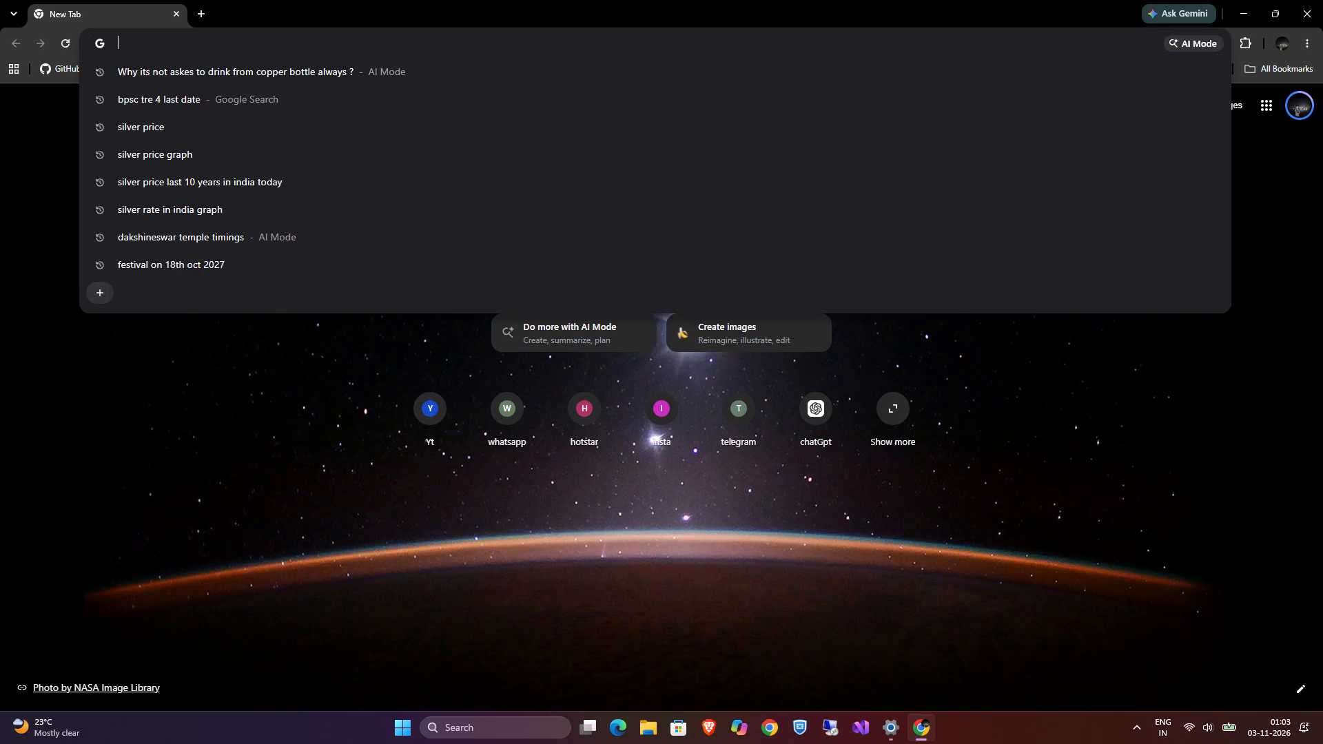
text(over)
key(Right)
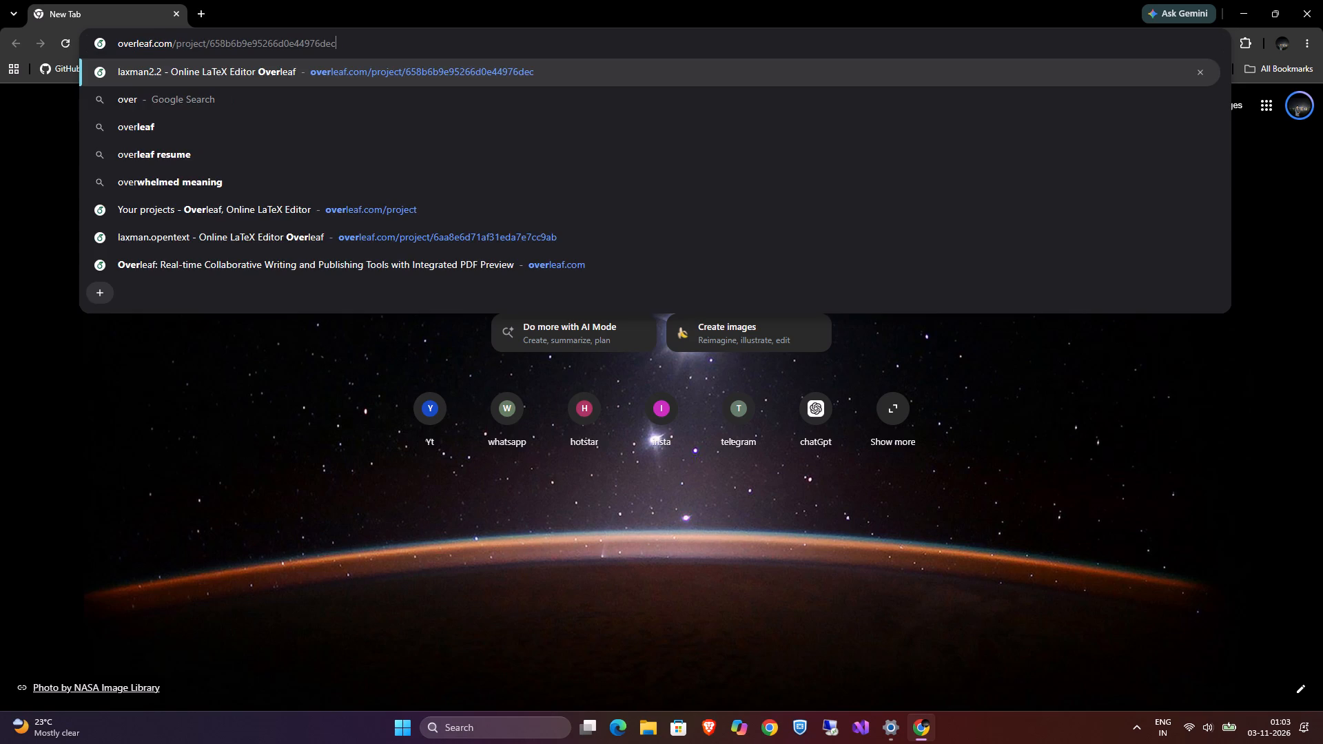
key(Return)
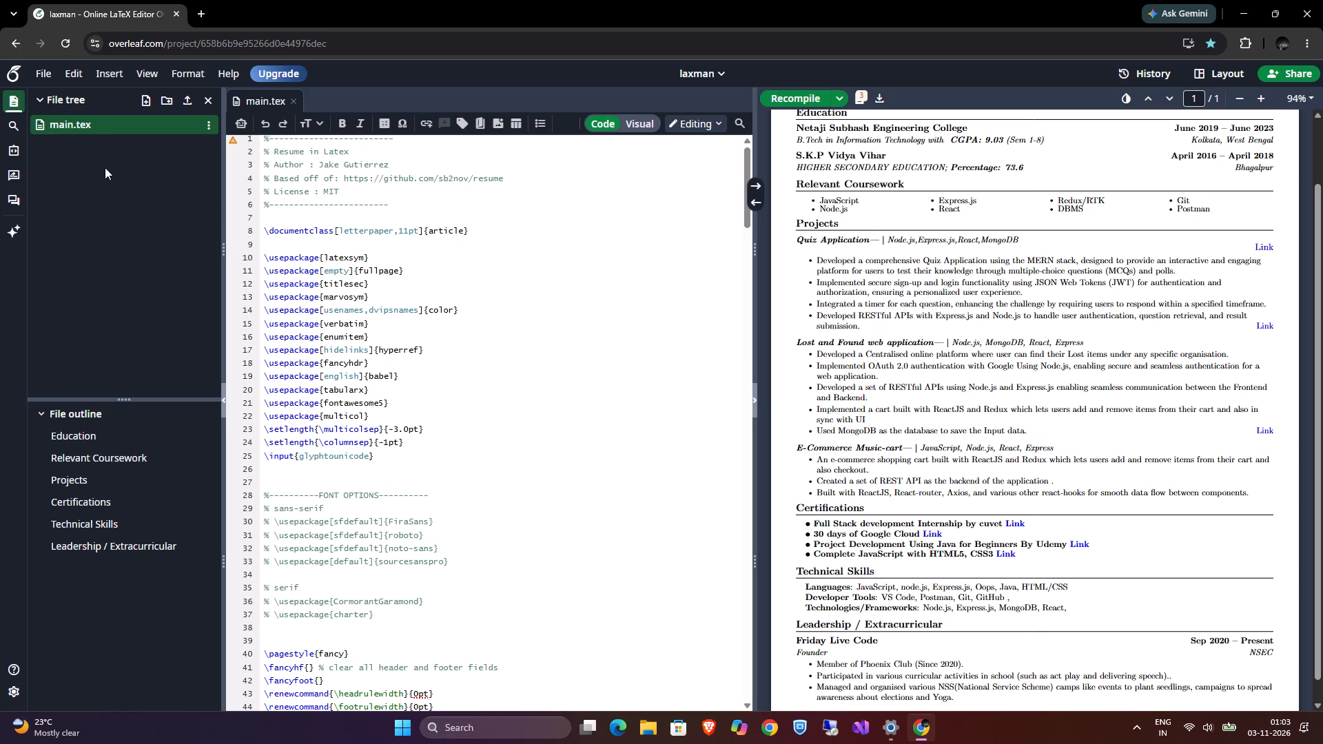
click(8, 65)
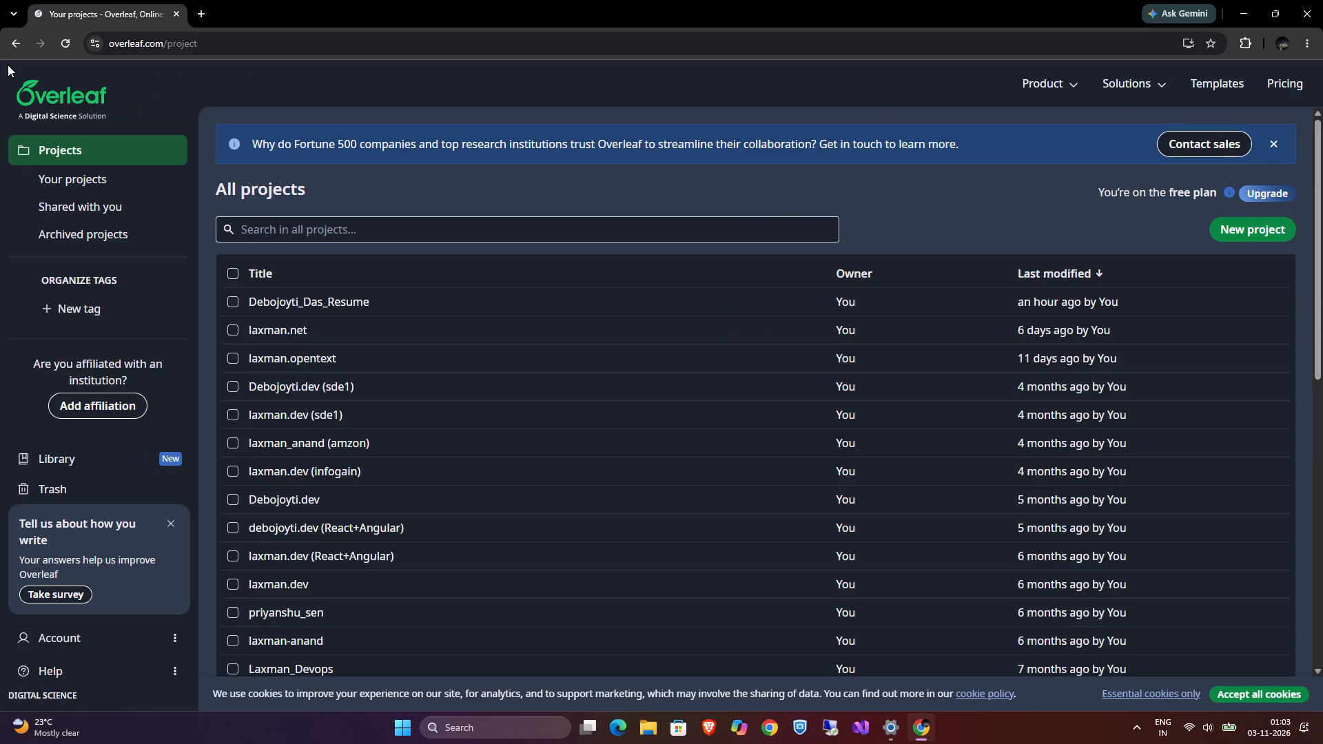
click(330, 313)
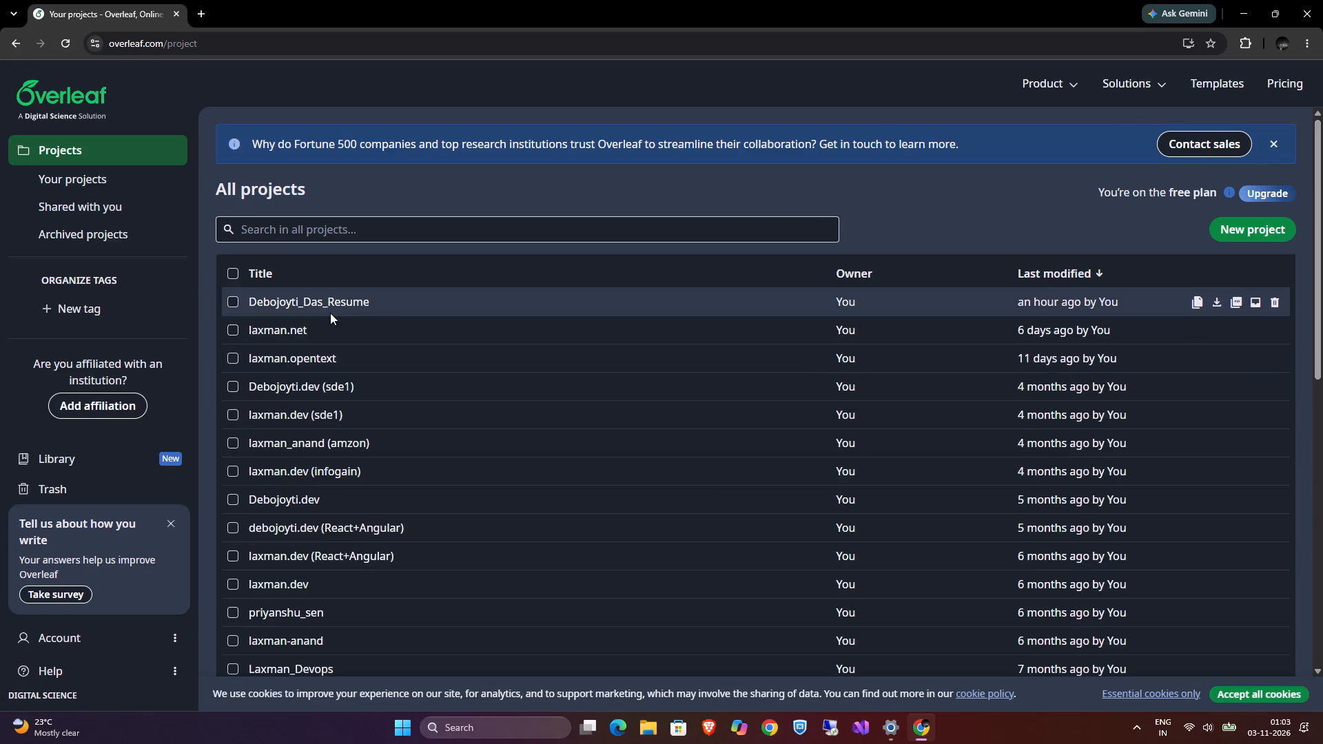
click(345, 292)
click(339, 304)
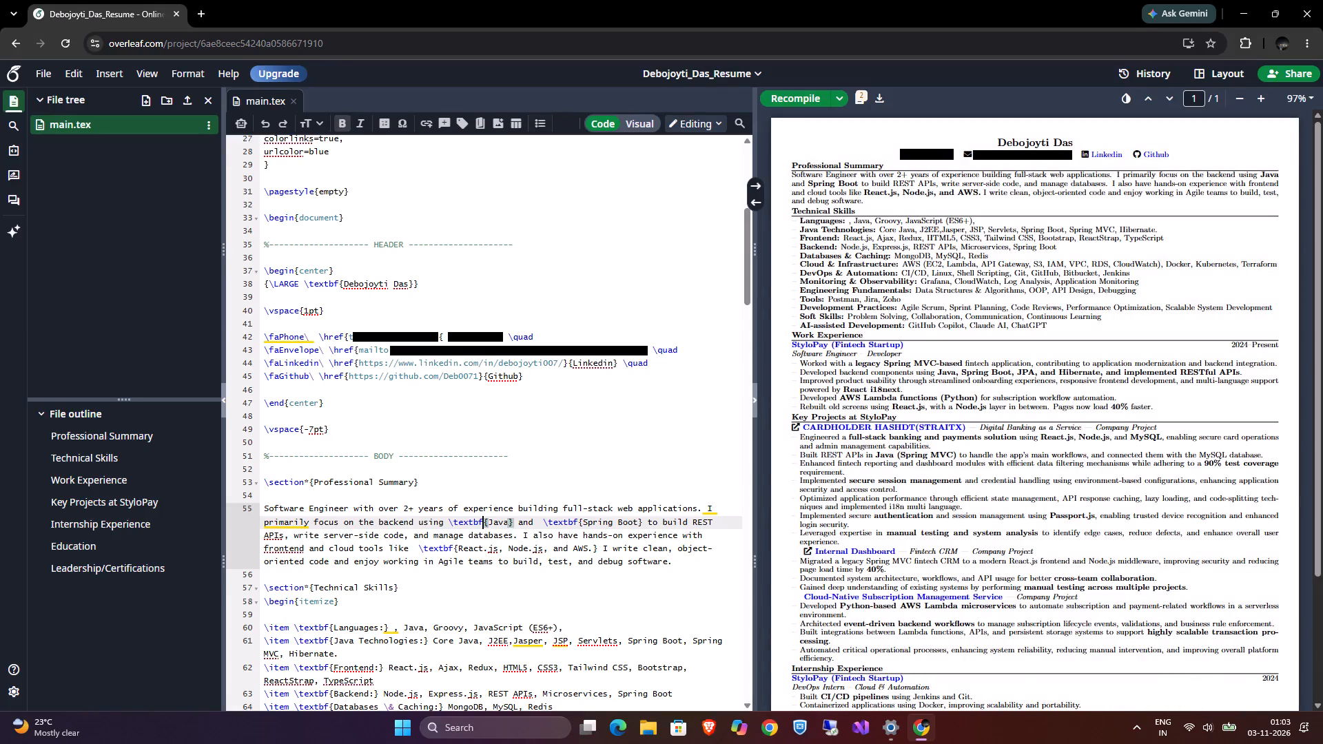
In the first StyloPay key project's REST APIs bullet, replace "MVC" with "Boot" to read "Java (Spring Boot)", and save with a recompile.
scroll(411, 370, down, 5)
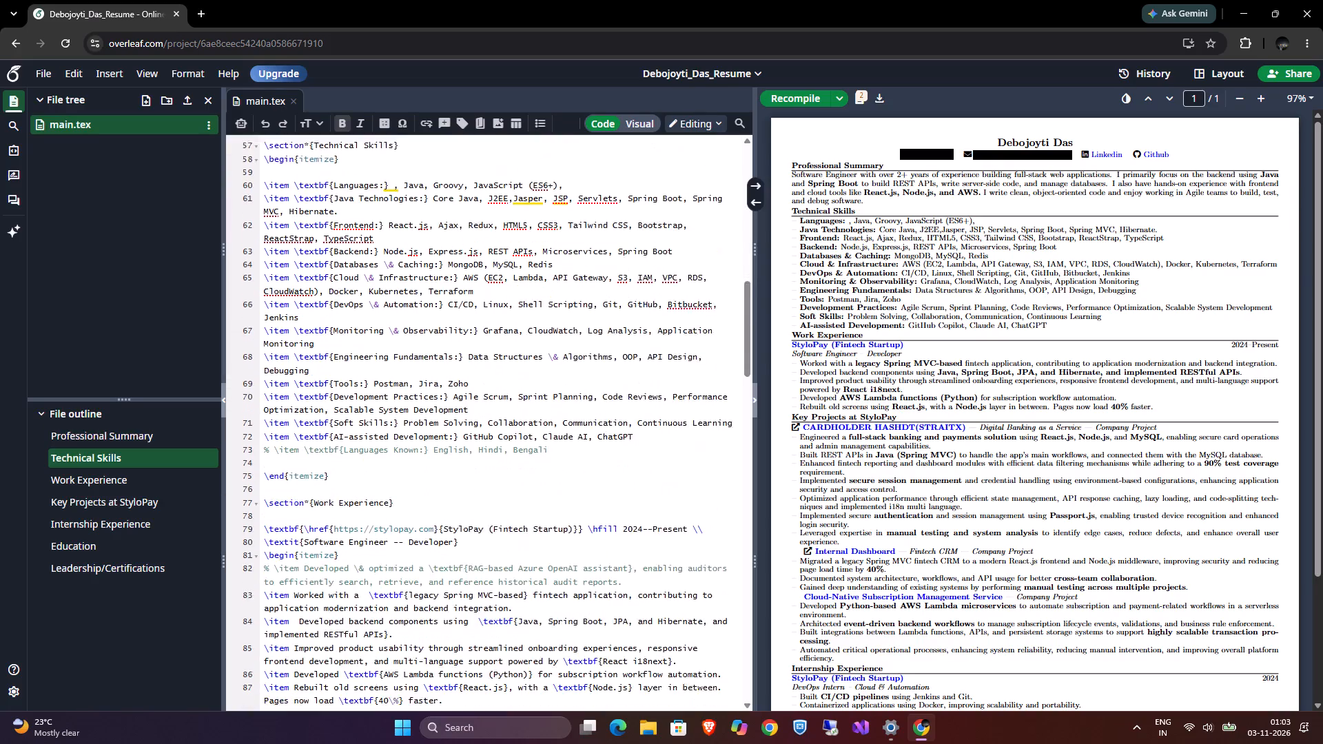
scroll(411, 370, down, 1)
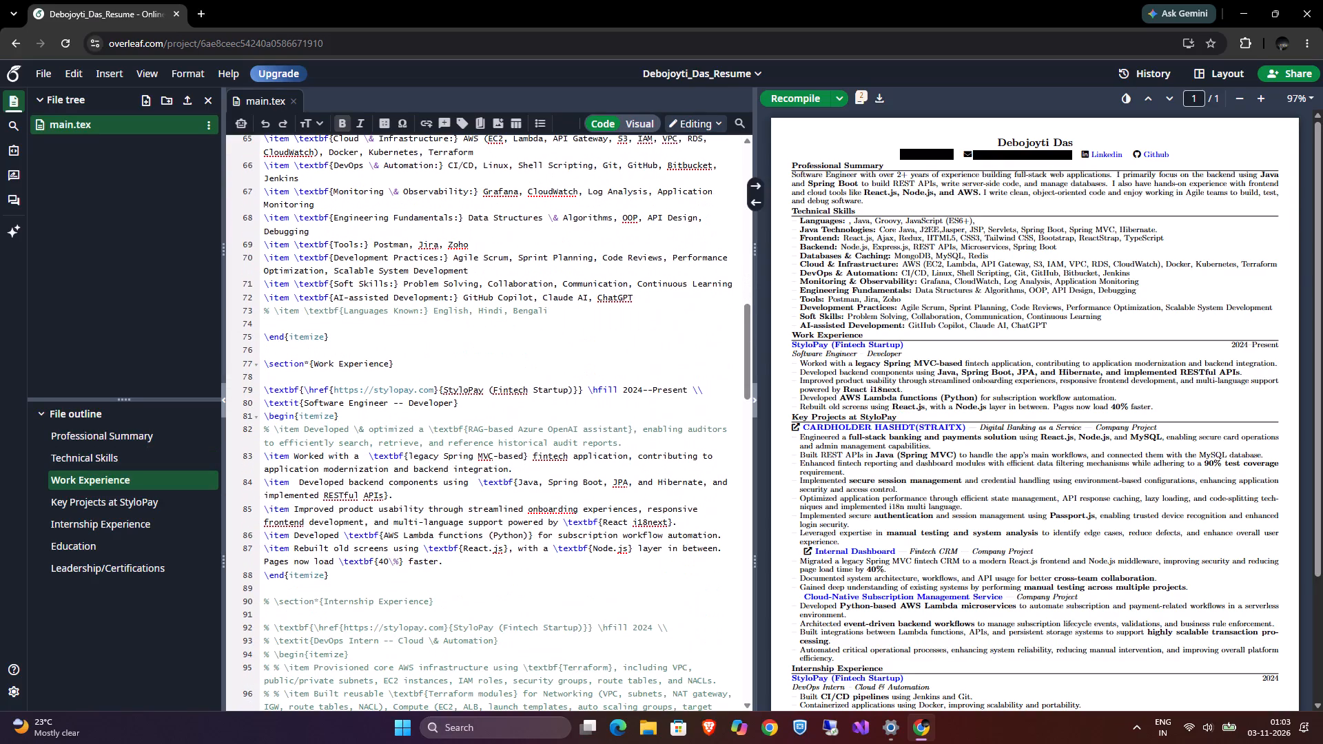
scroll(411, 370, down, 1)
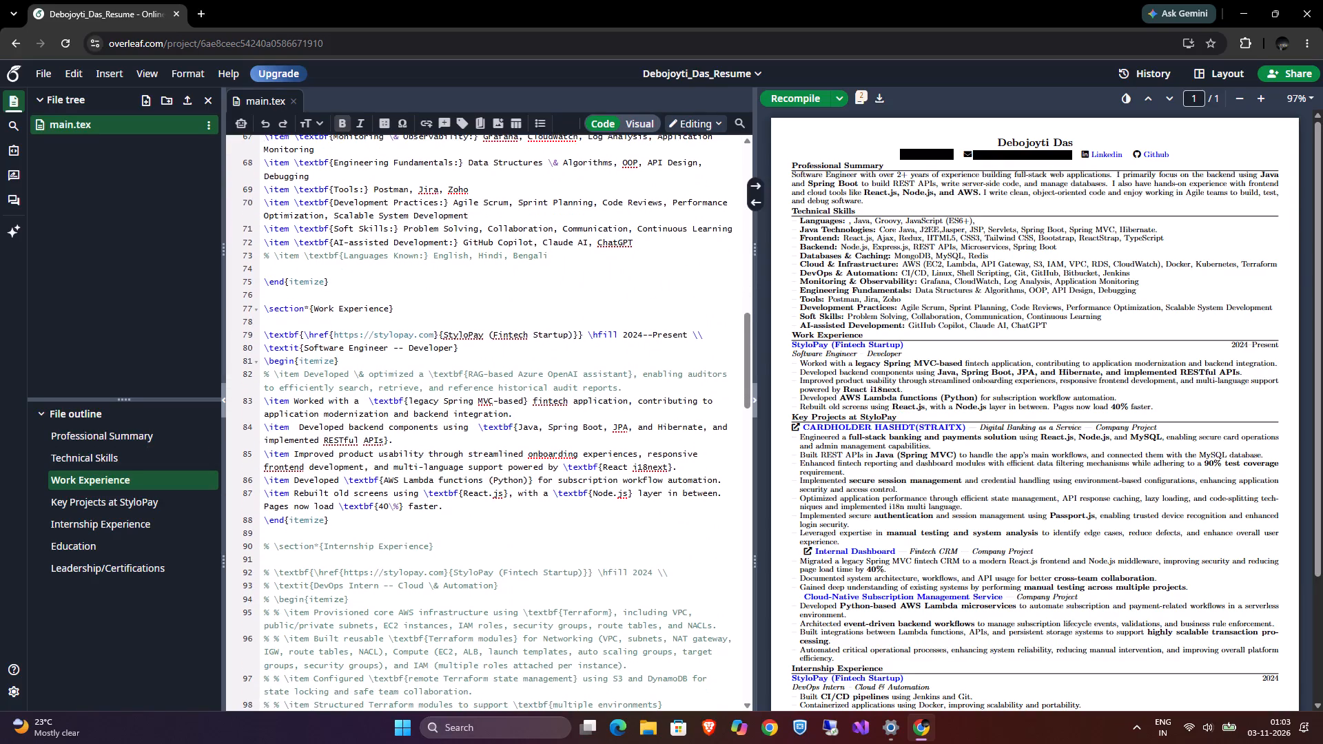
scroll(468, 453, down, 3)
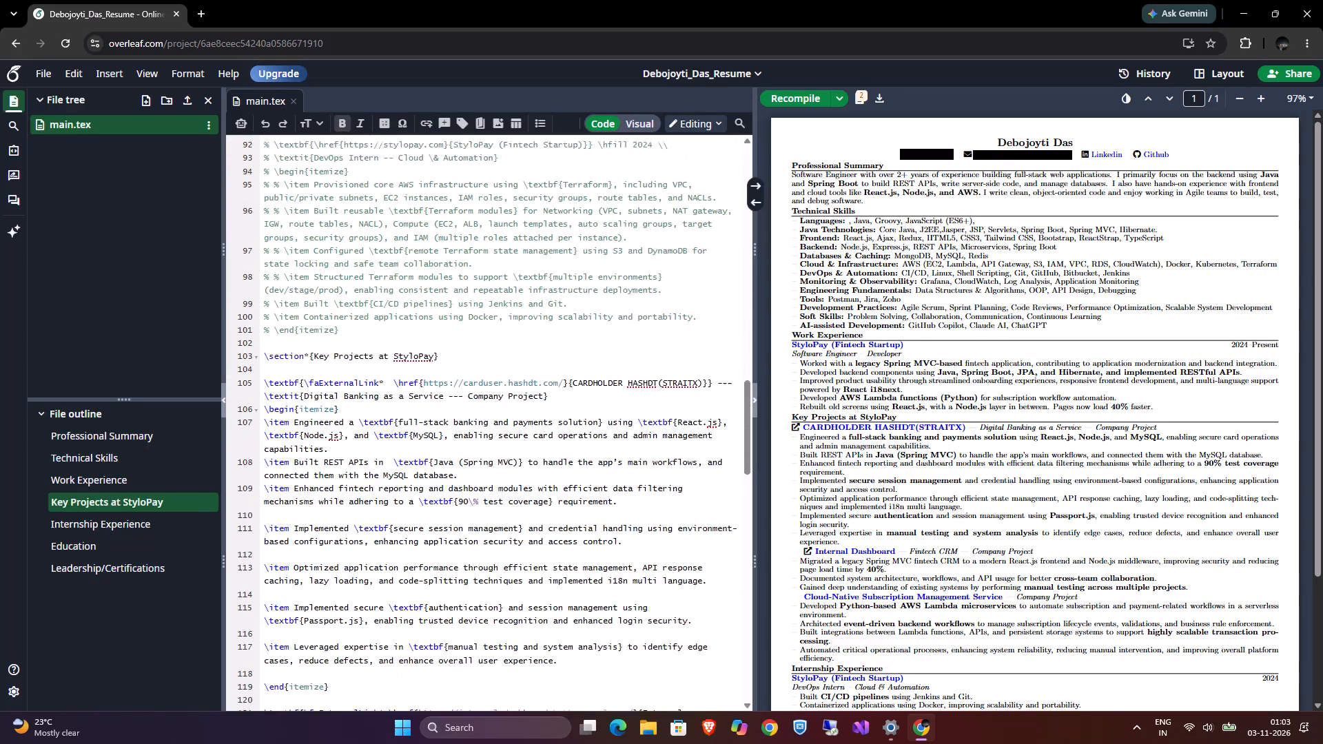
click(512, 442)
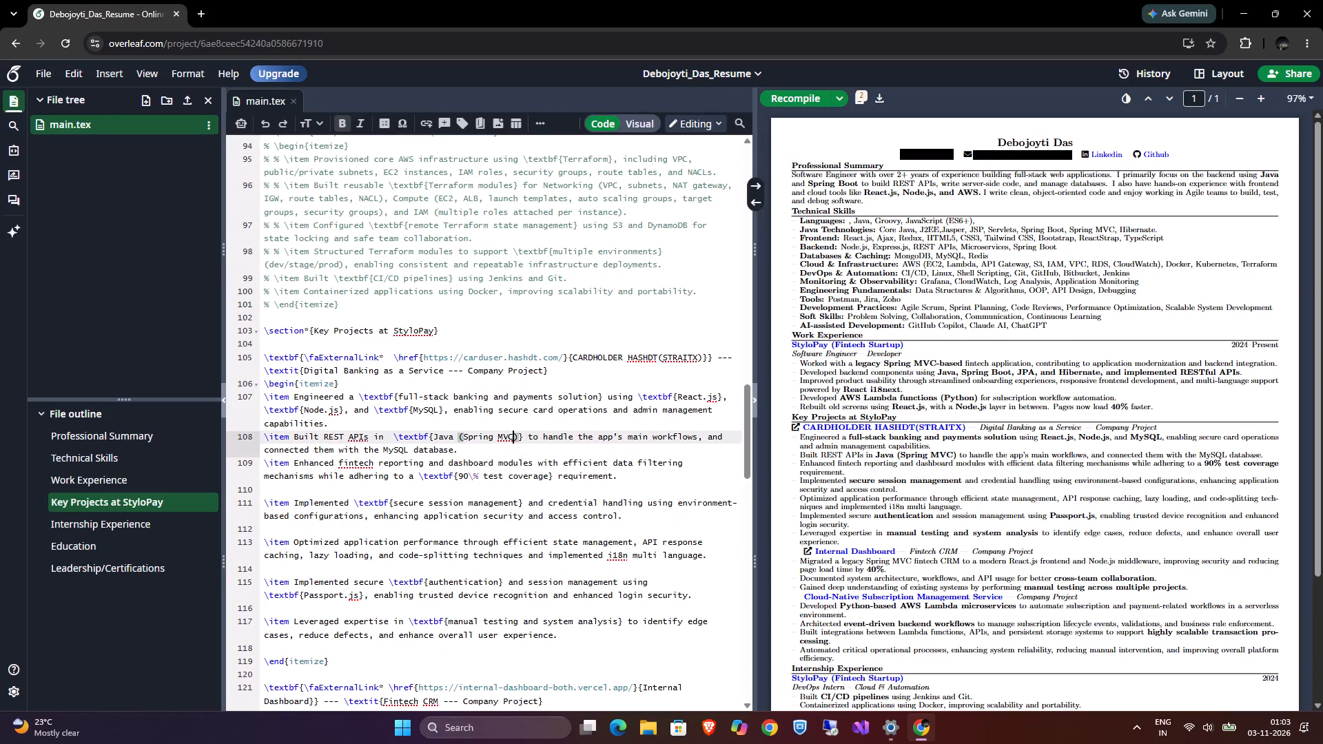
key(BackSpace)
key(BackSpace)
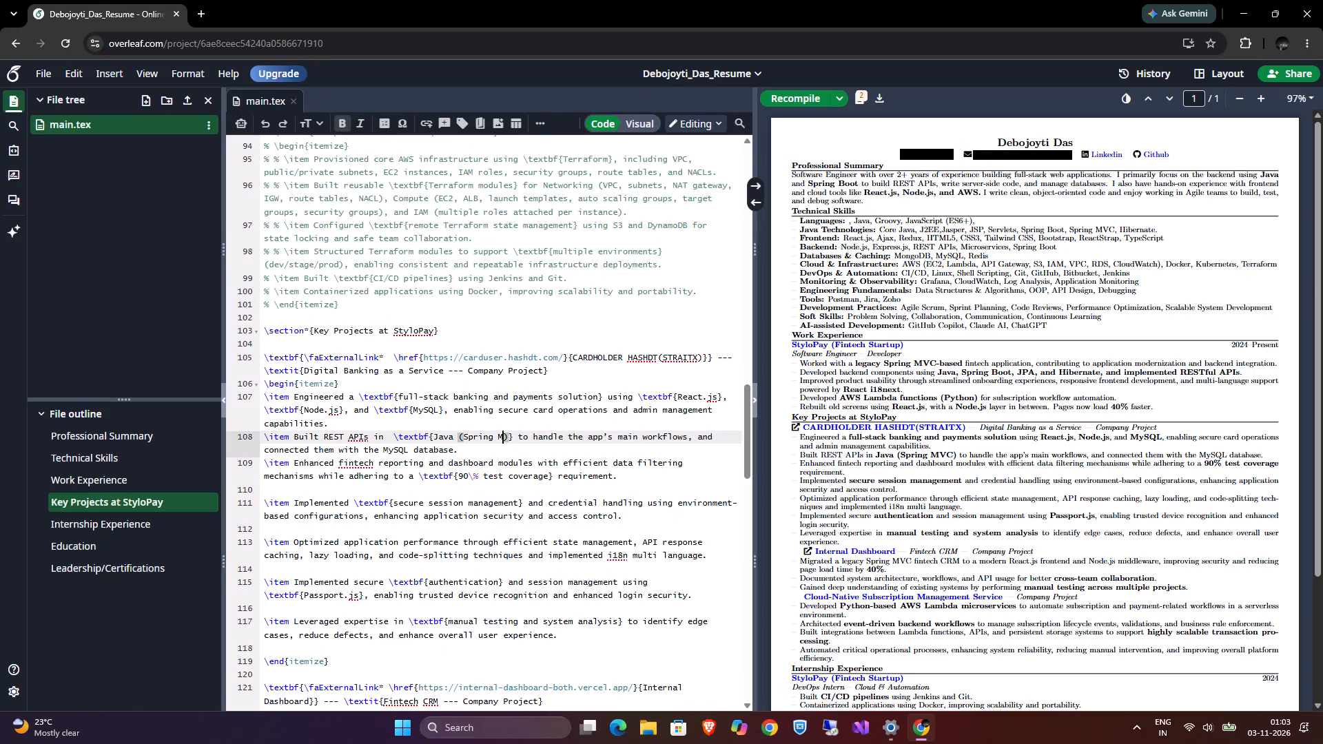
key(BackSpace)
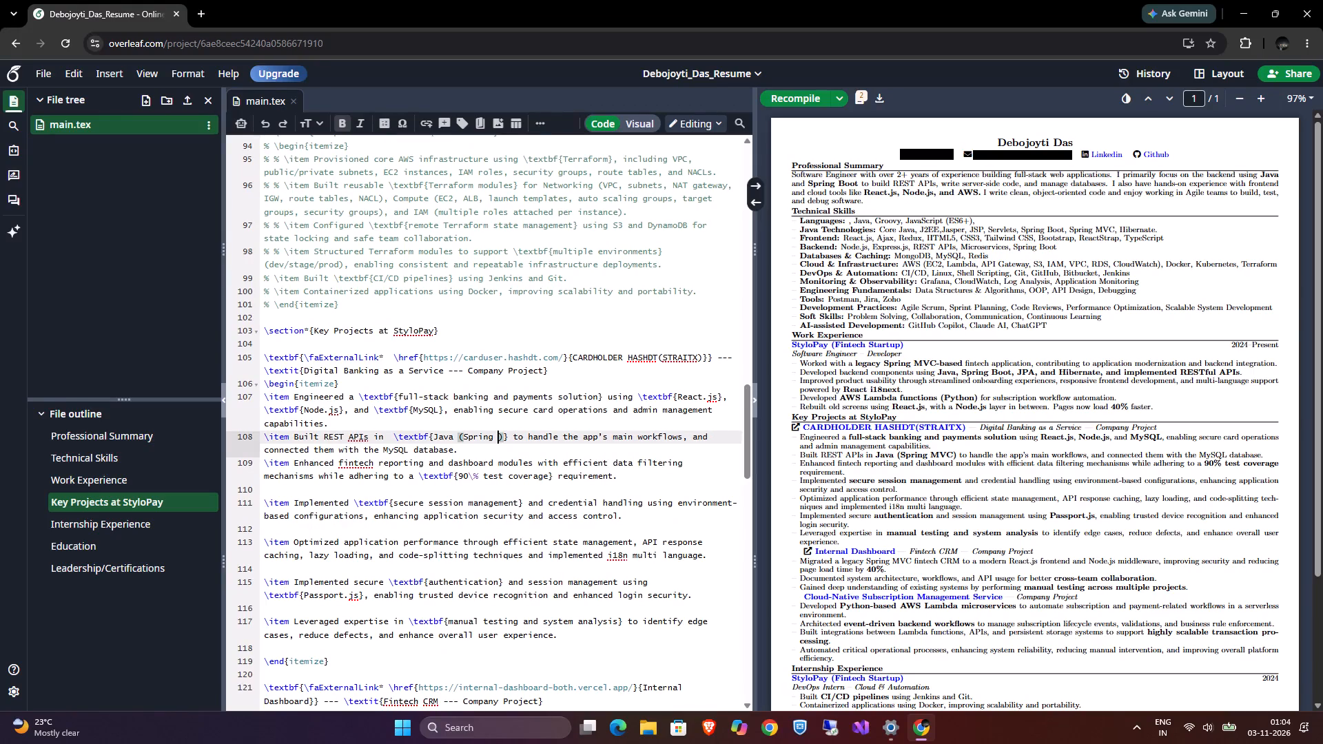
text(BOO)
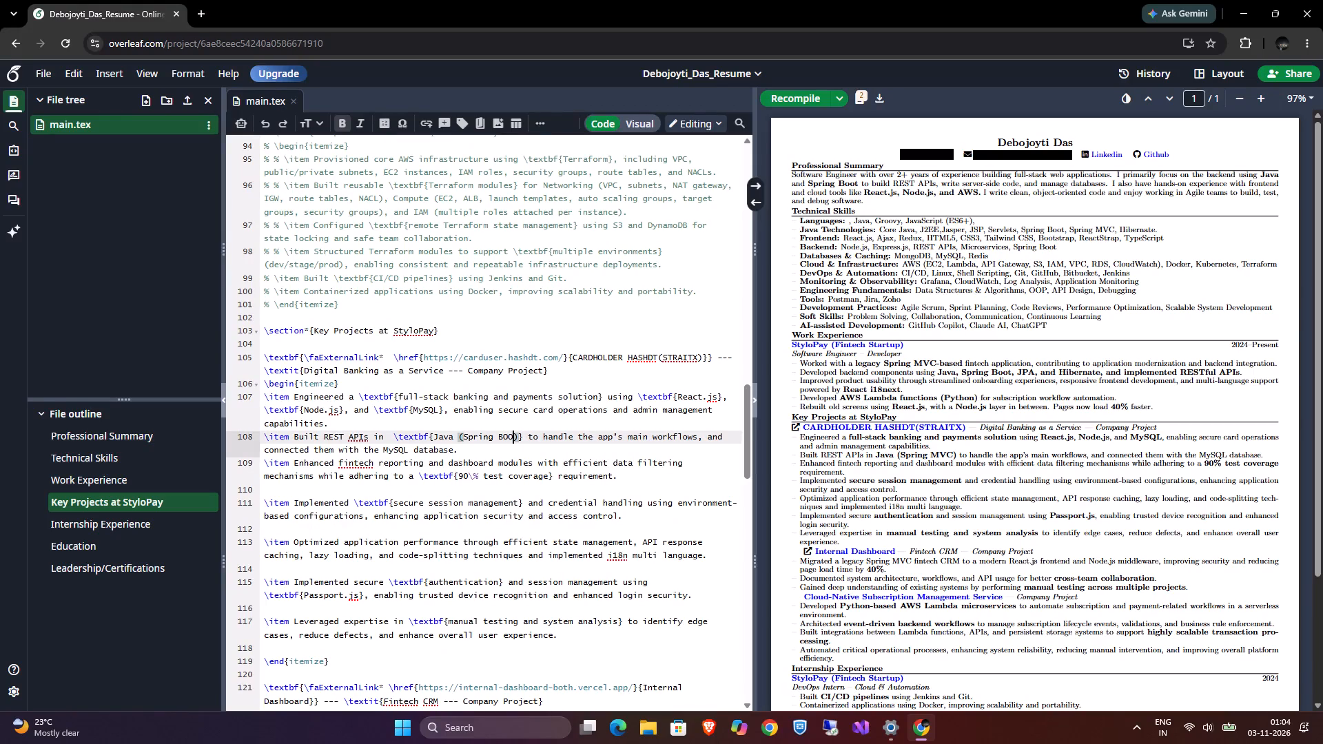
key(BackSpace)
key(BackSpace)
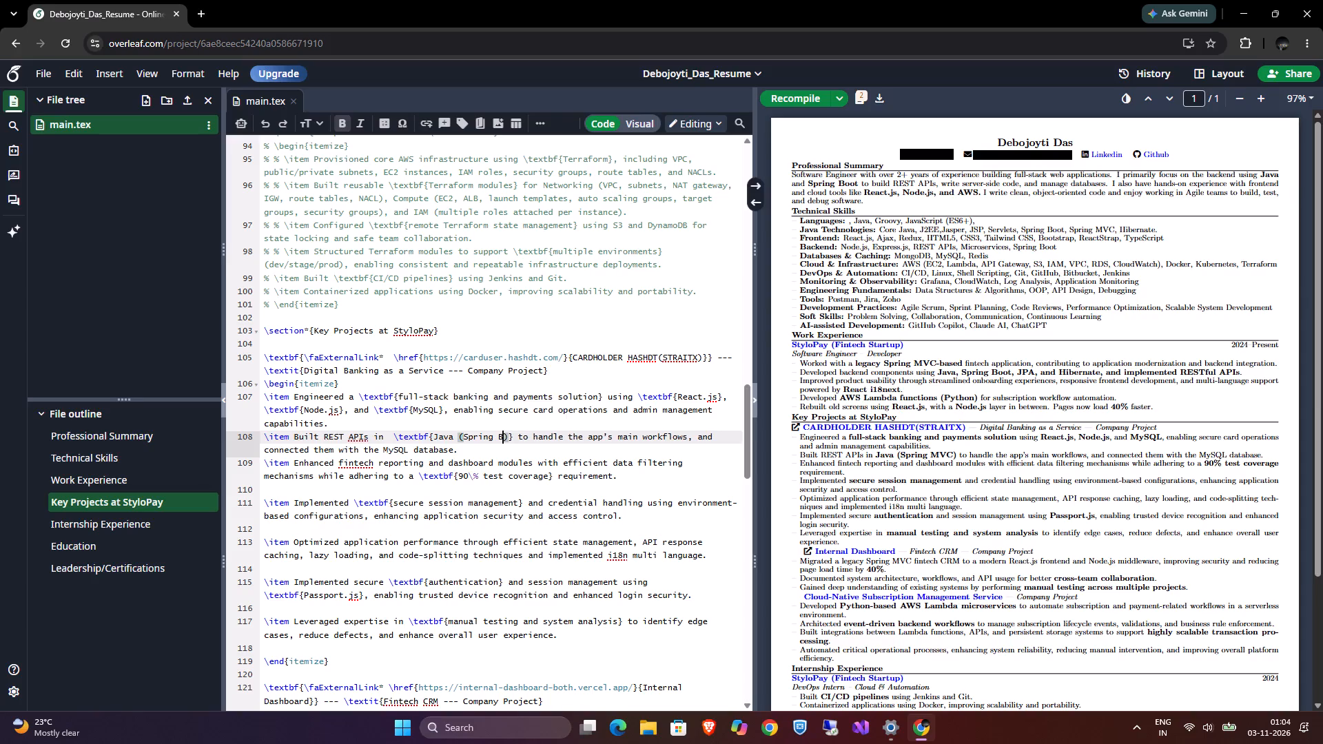
text(oot)
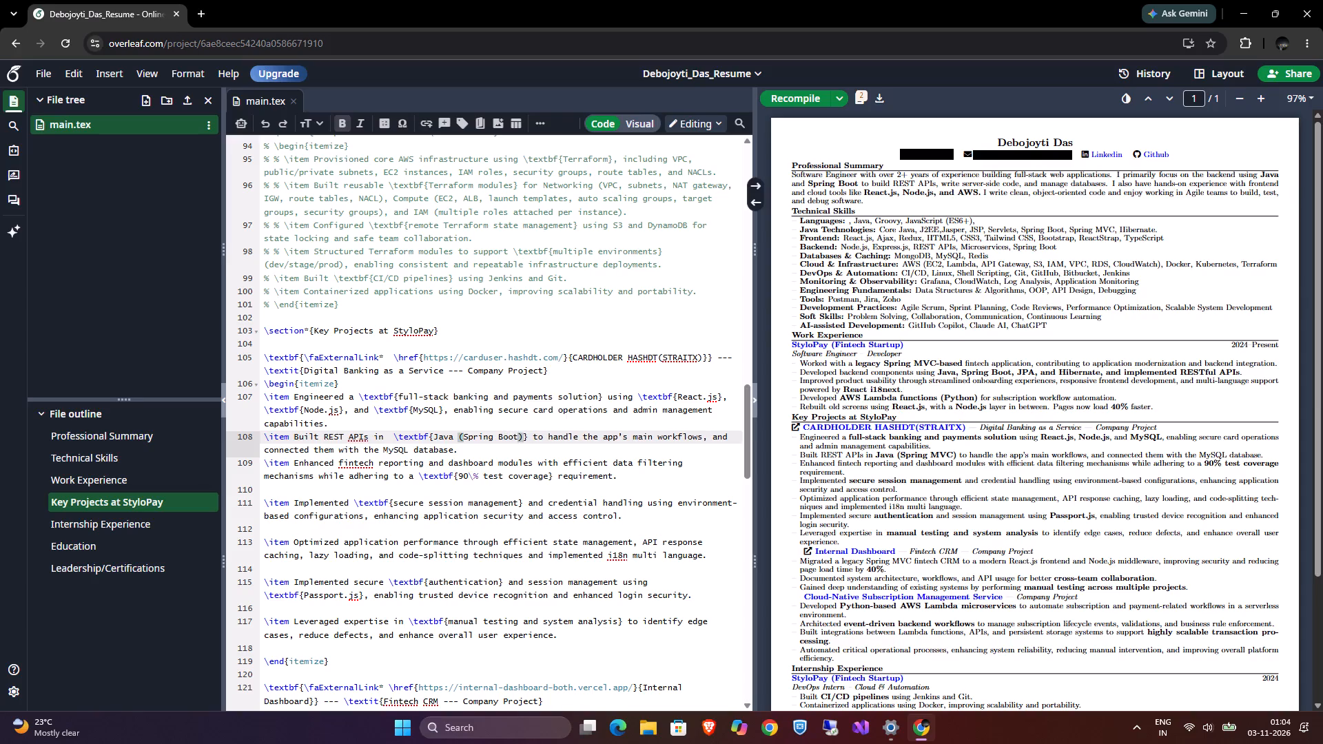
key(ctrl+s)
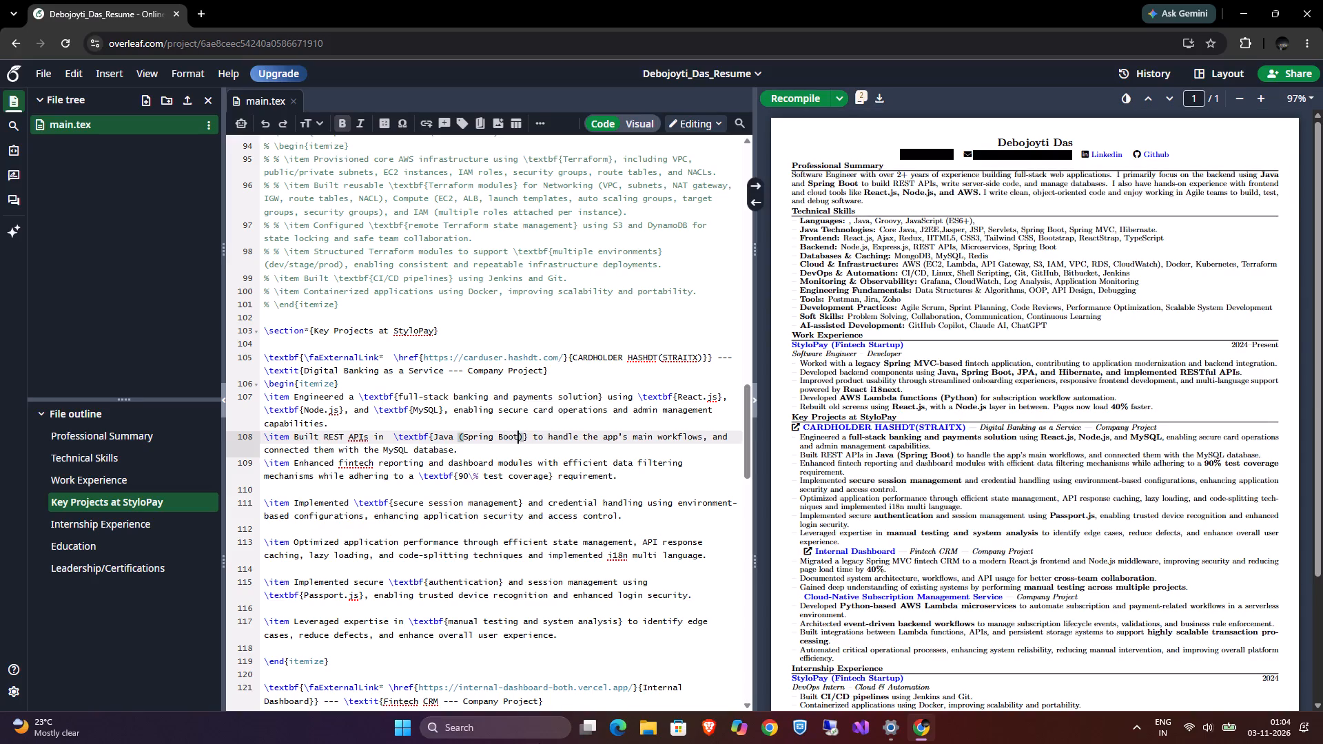
In File Explorer, delete the outdated résumé PDF dated today from the Downloads folder.
click(640, 730)
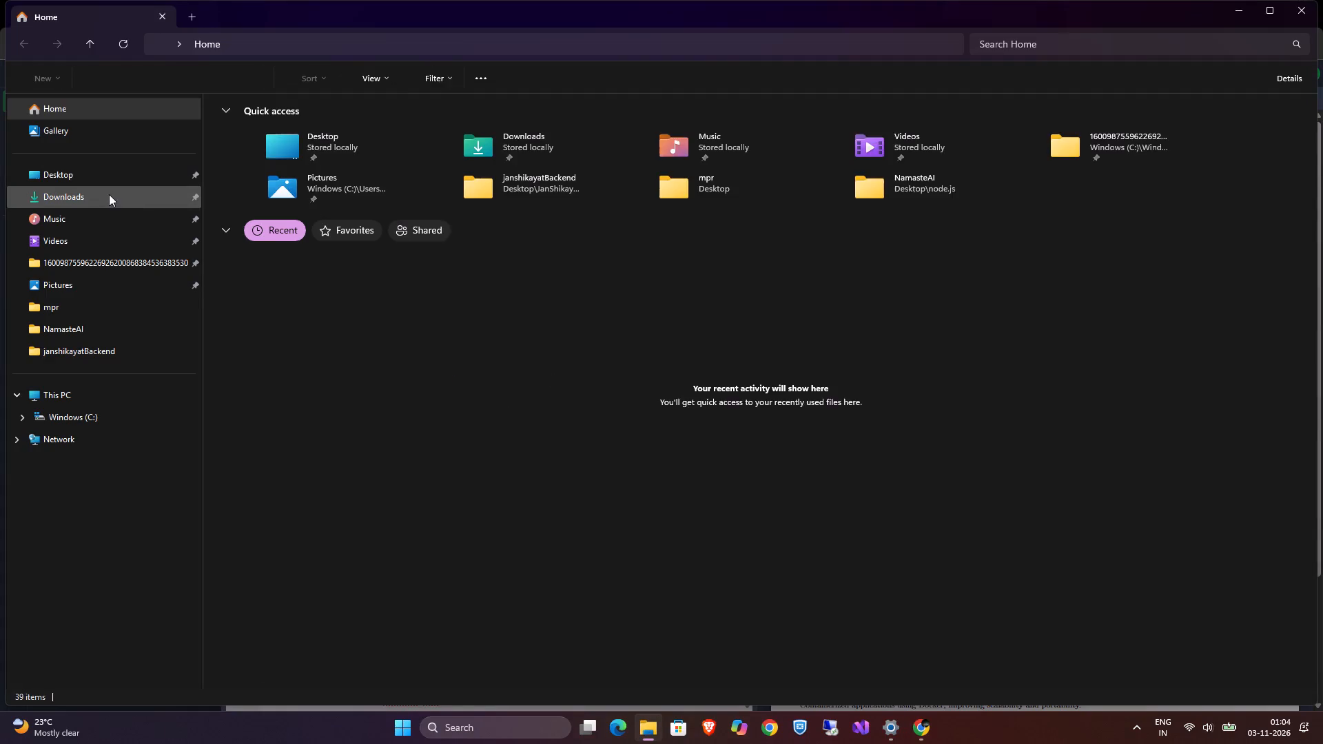
click(109, 194)
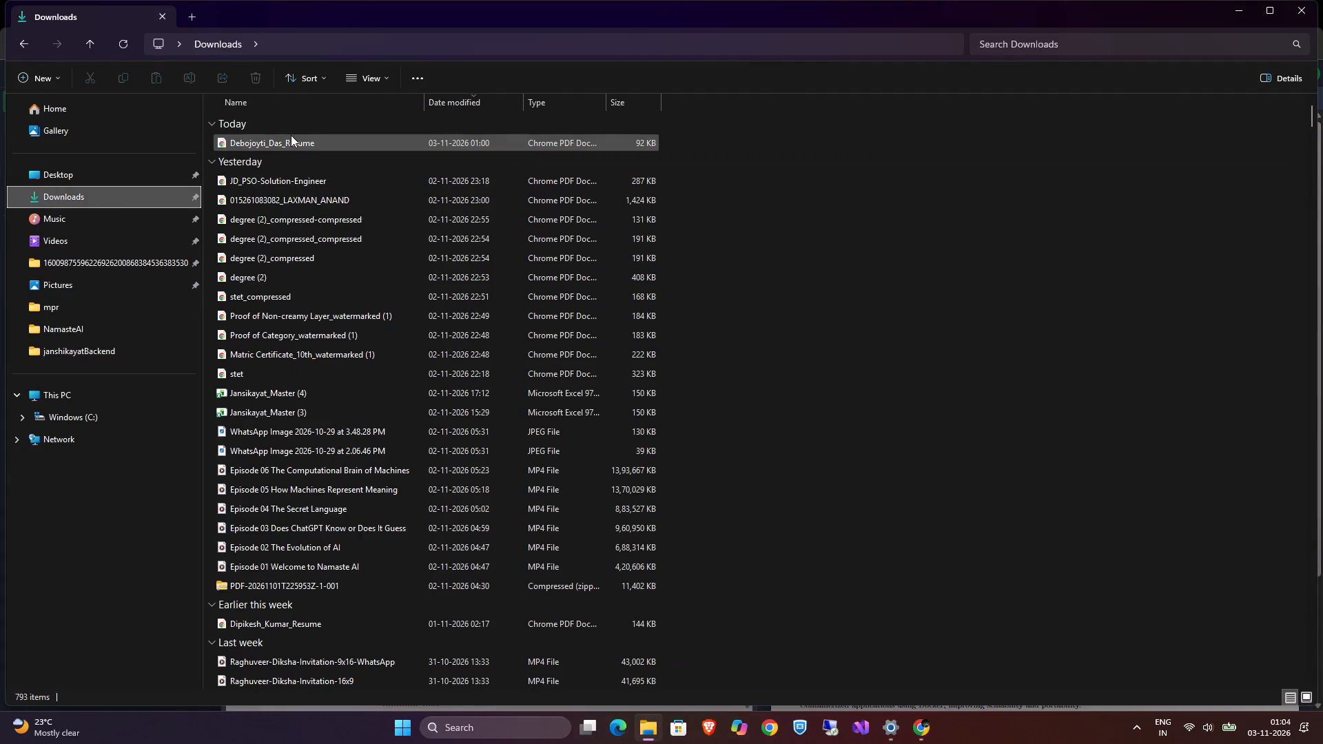
click(291, 135)
right_click(291, 135)
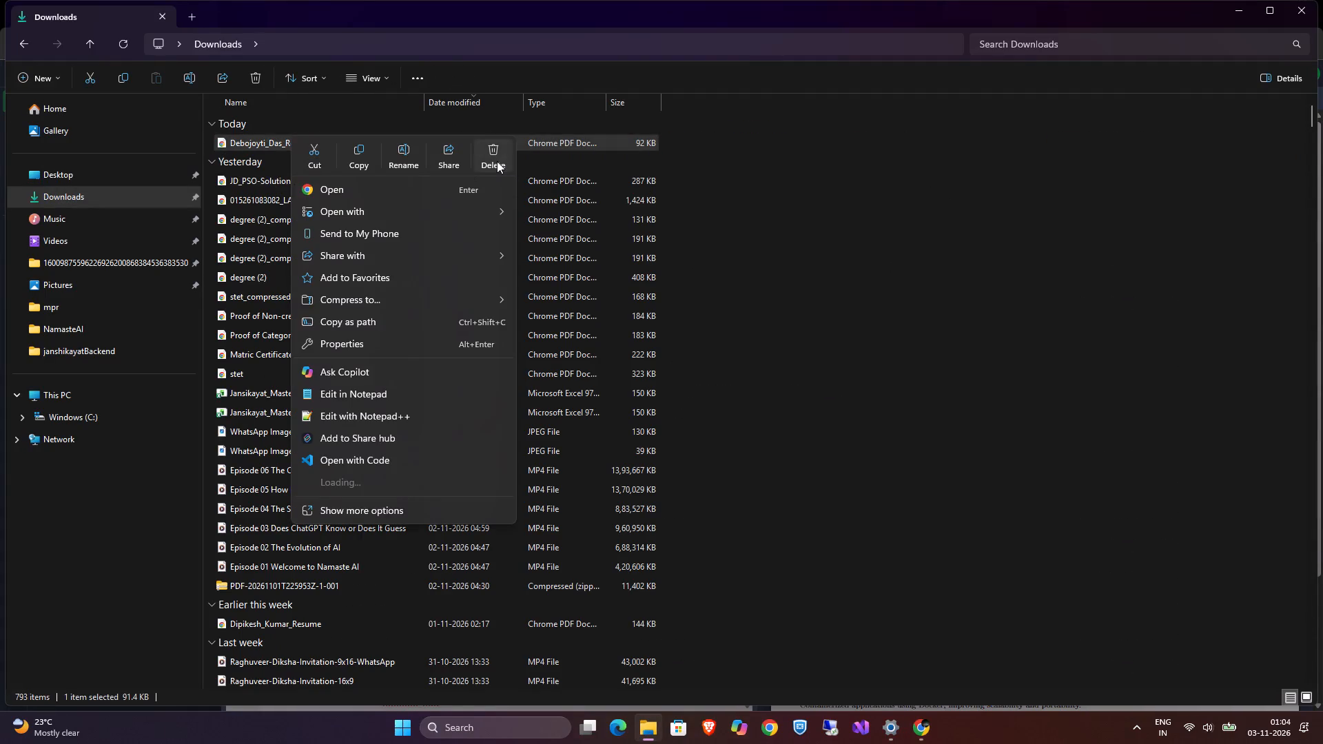
click(497, 161)
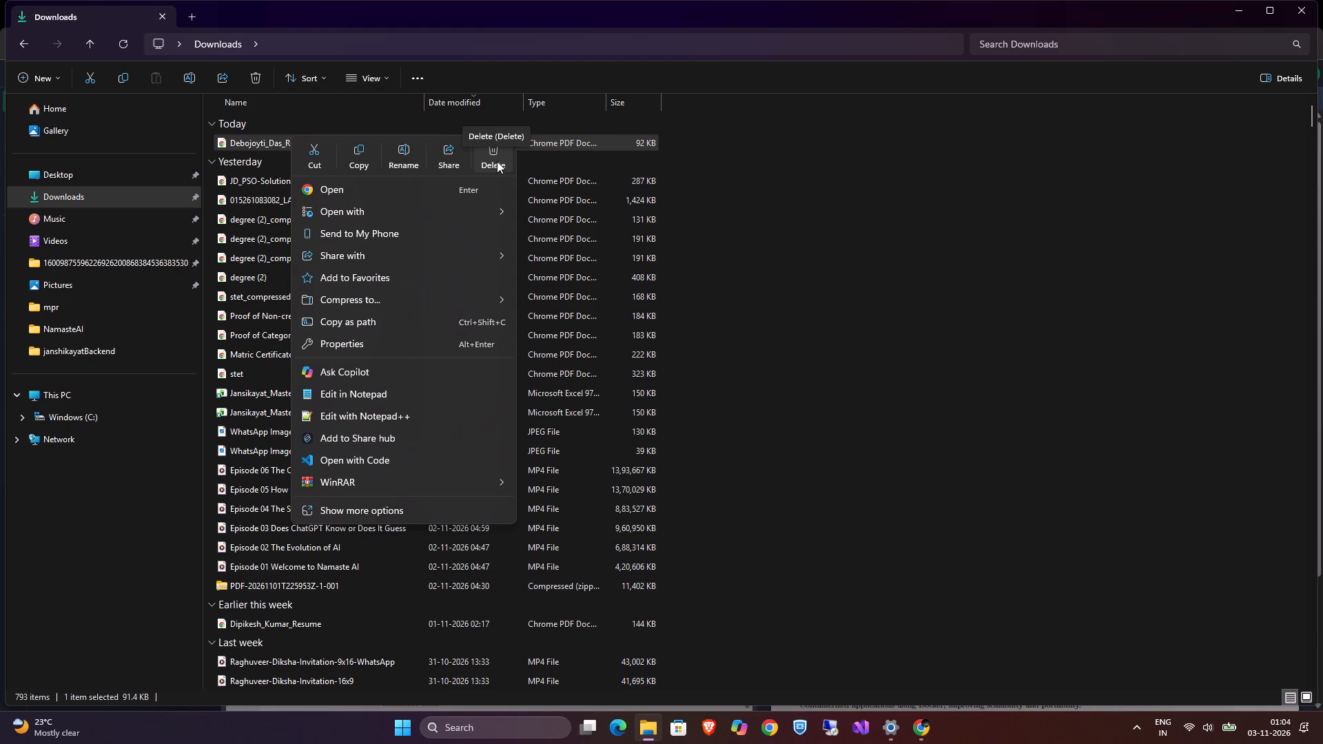
click(494, 160)
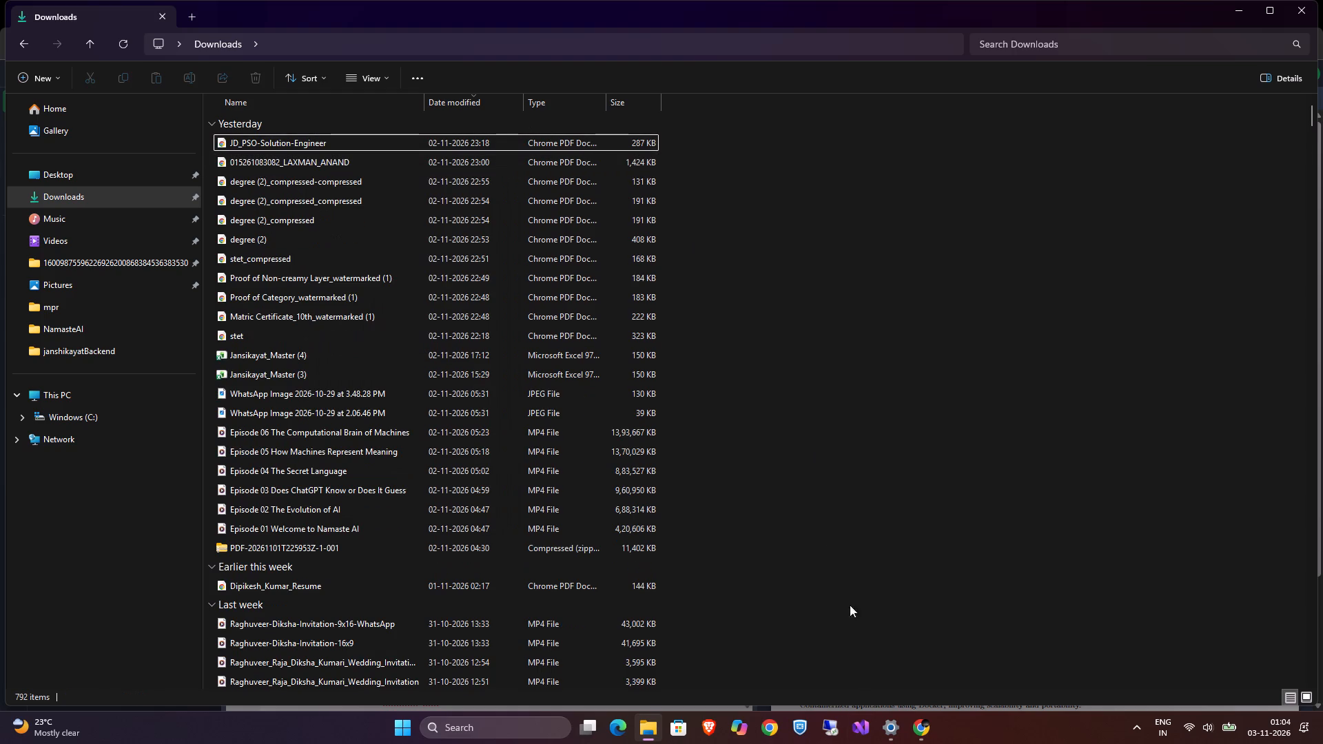
Return to the Overleaf project in Chrome and download the recompiled résumé PDF.
click(932, 730)
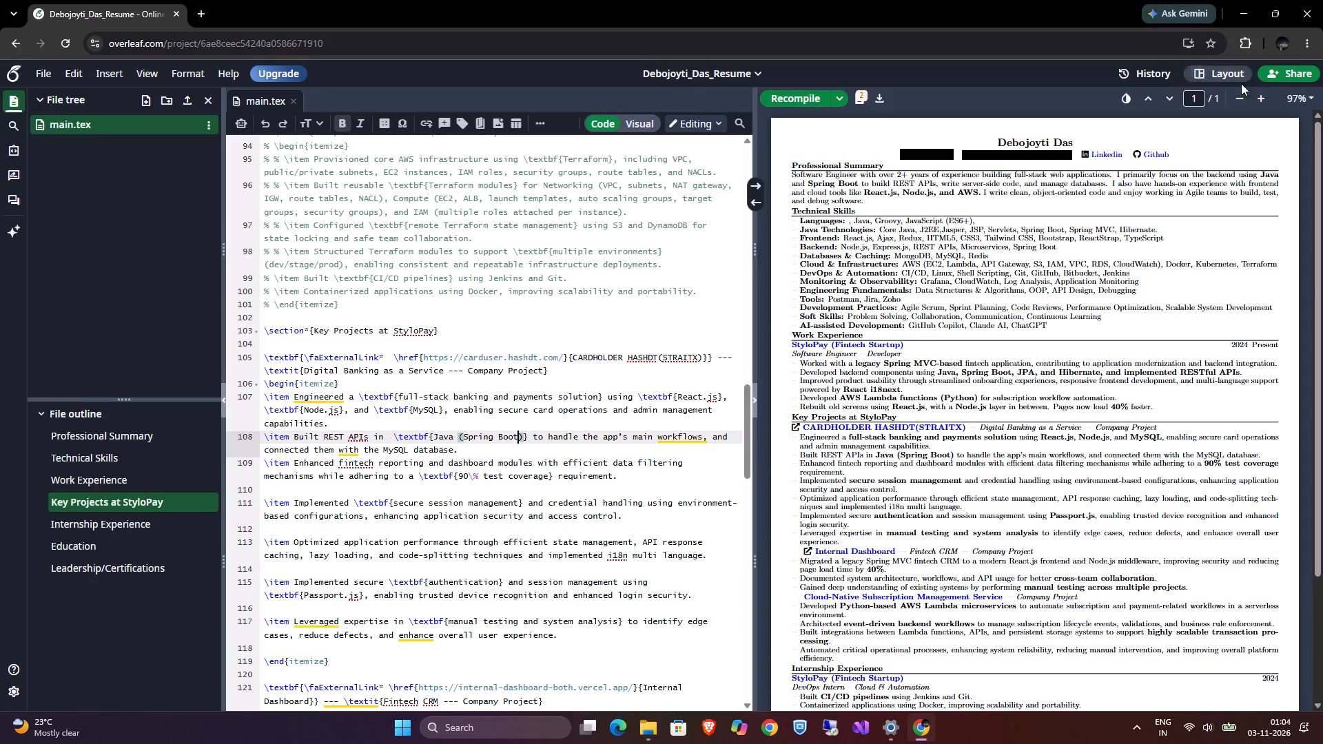
click(882, 100)
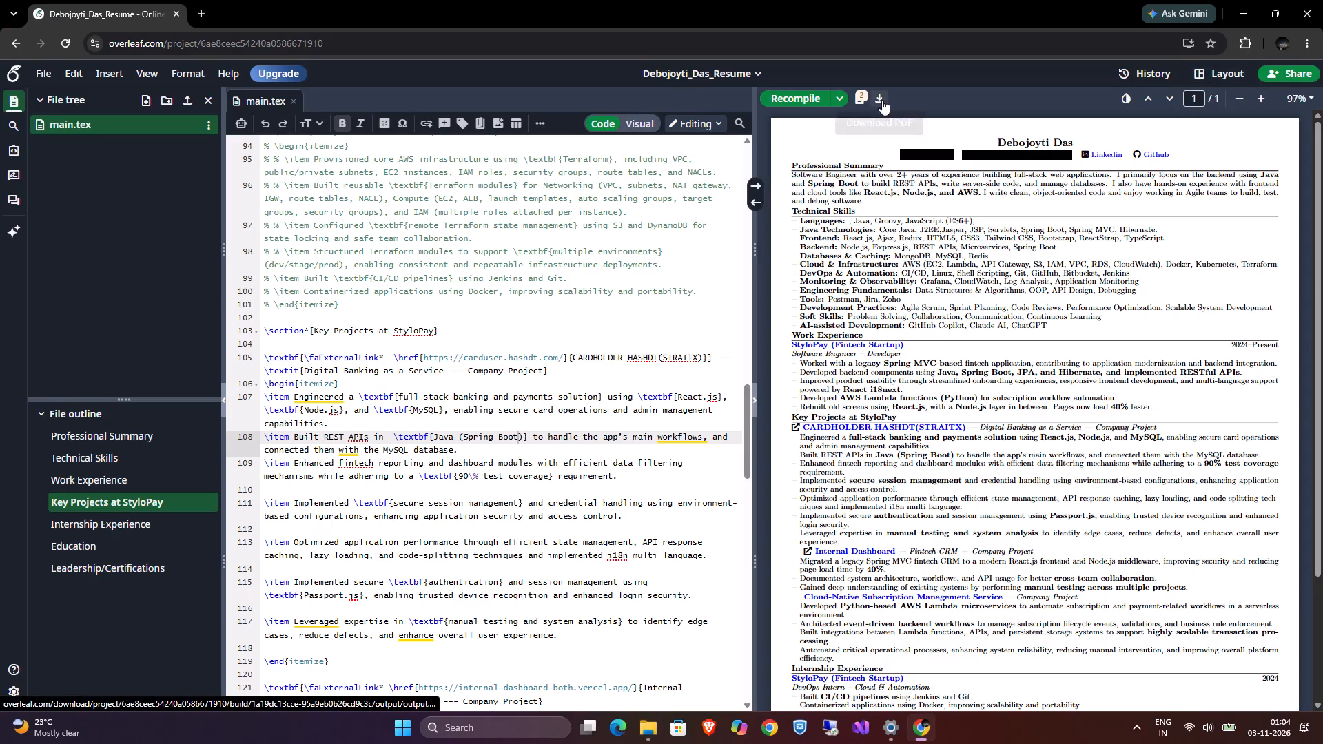
Copy the entire LaTeX source of main.tex.
click(655, 320)
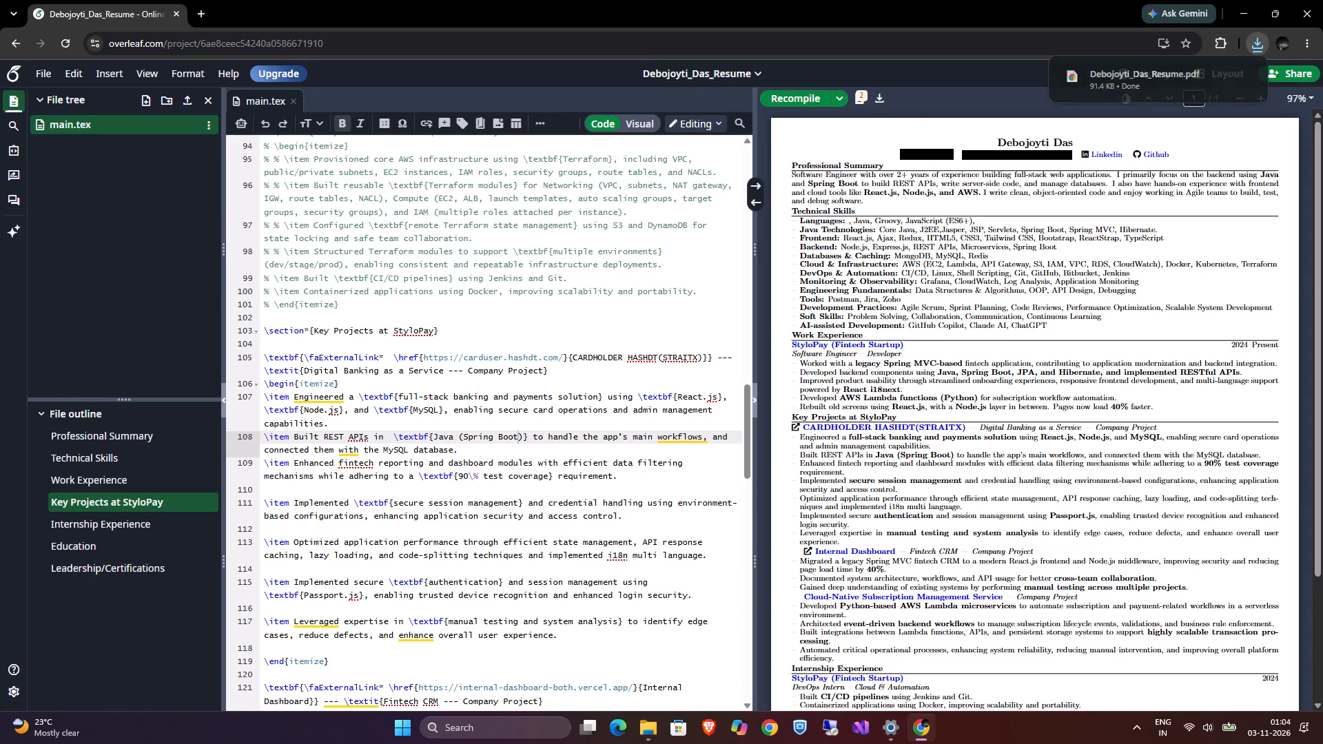
key(ctrl+a)
key(ctrl+c)
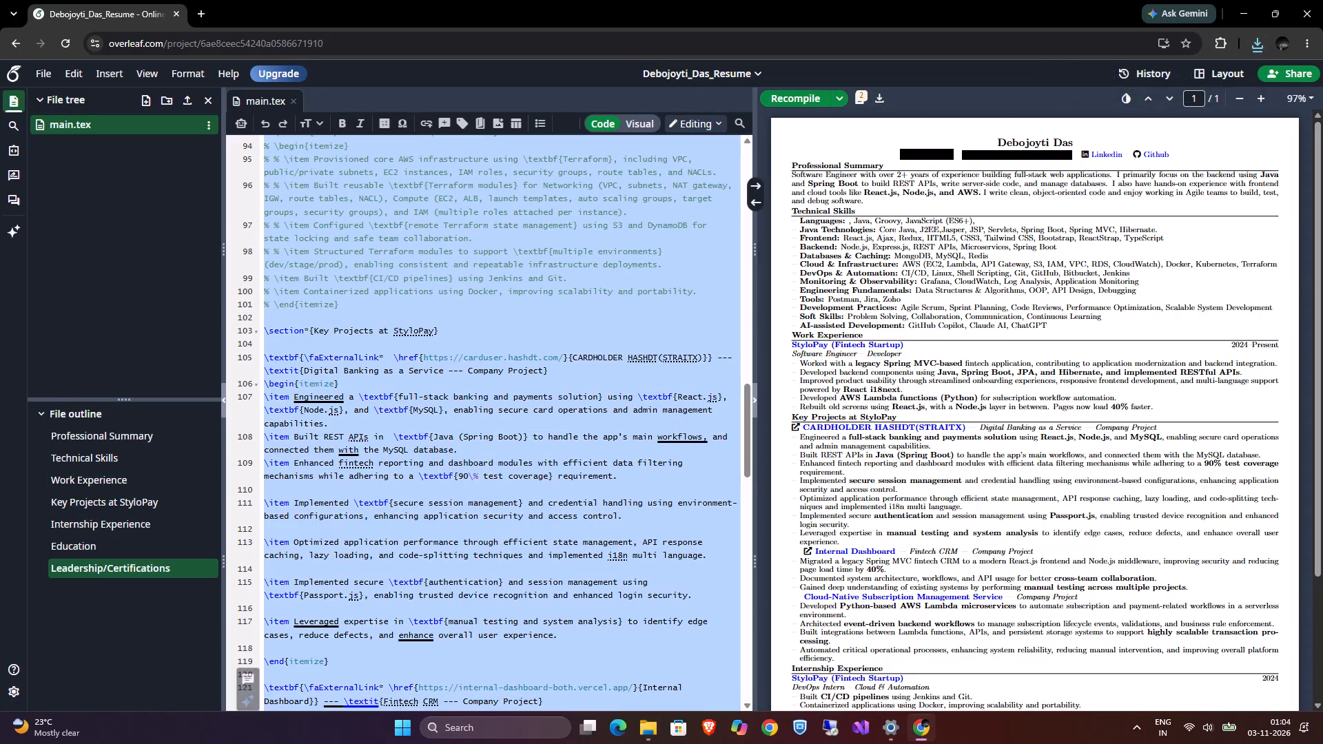
Open a window of another Chrome profile and start entering "wh" in the address bar to find WhatsApp.
click(1284, 41)
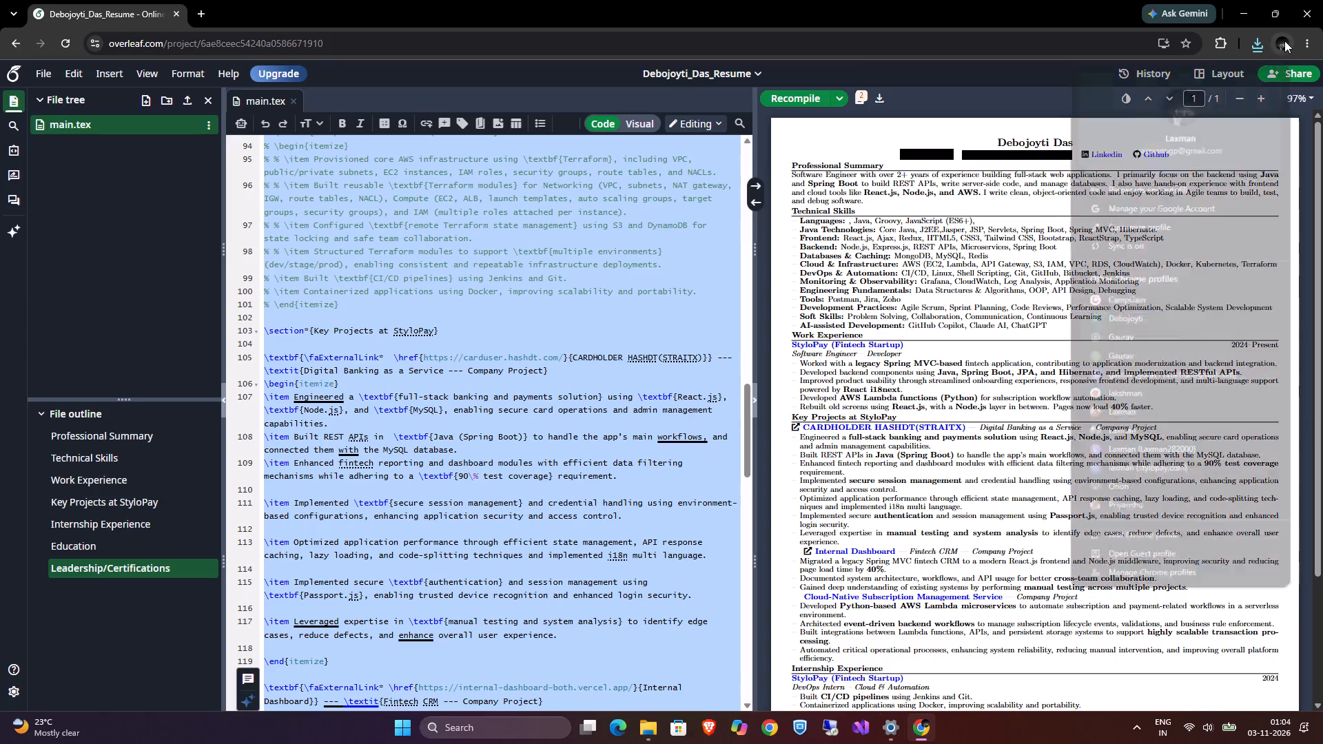
click(1101, 420)
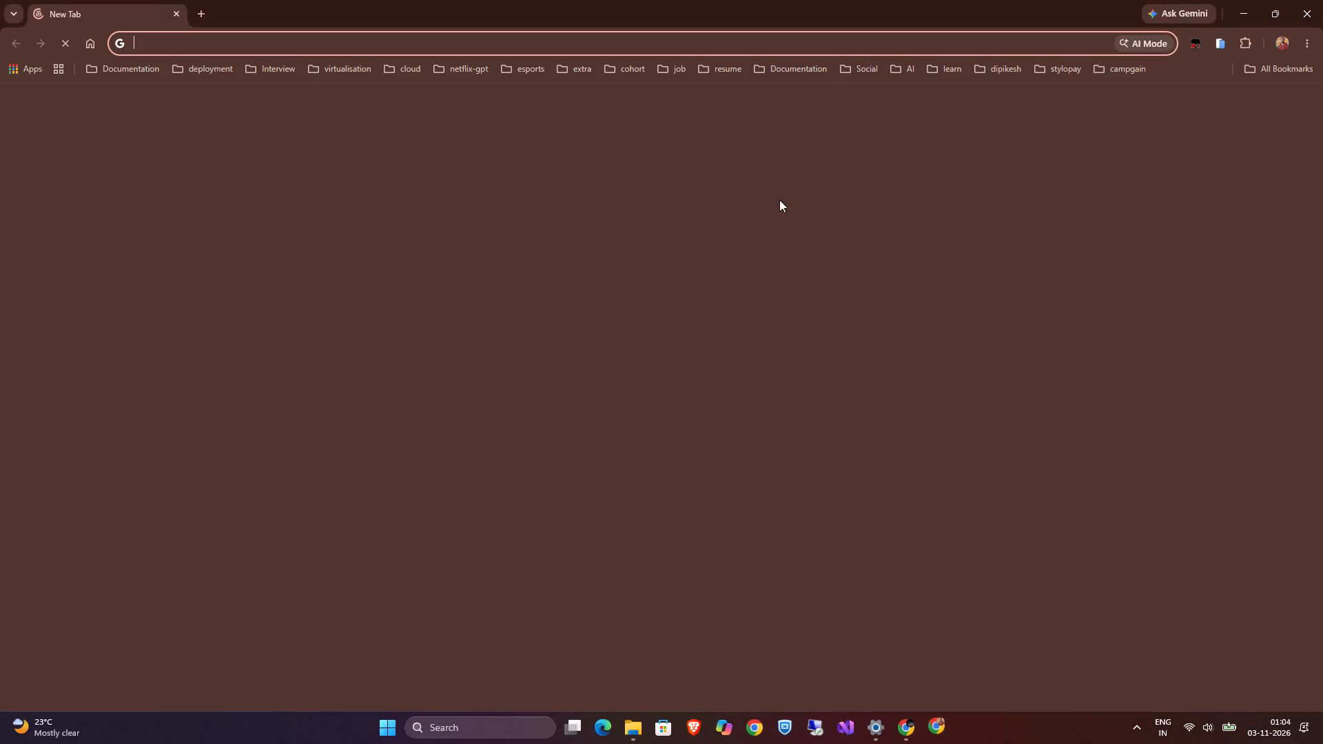
click(601, 48)
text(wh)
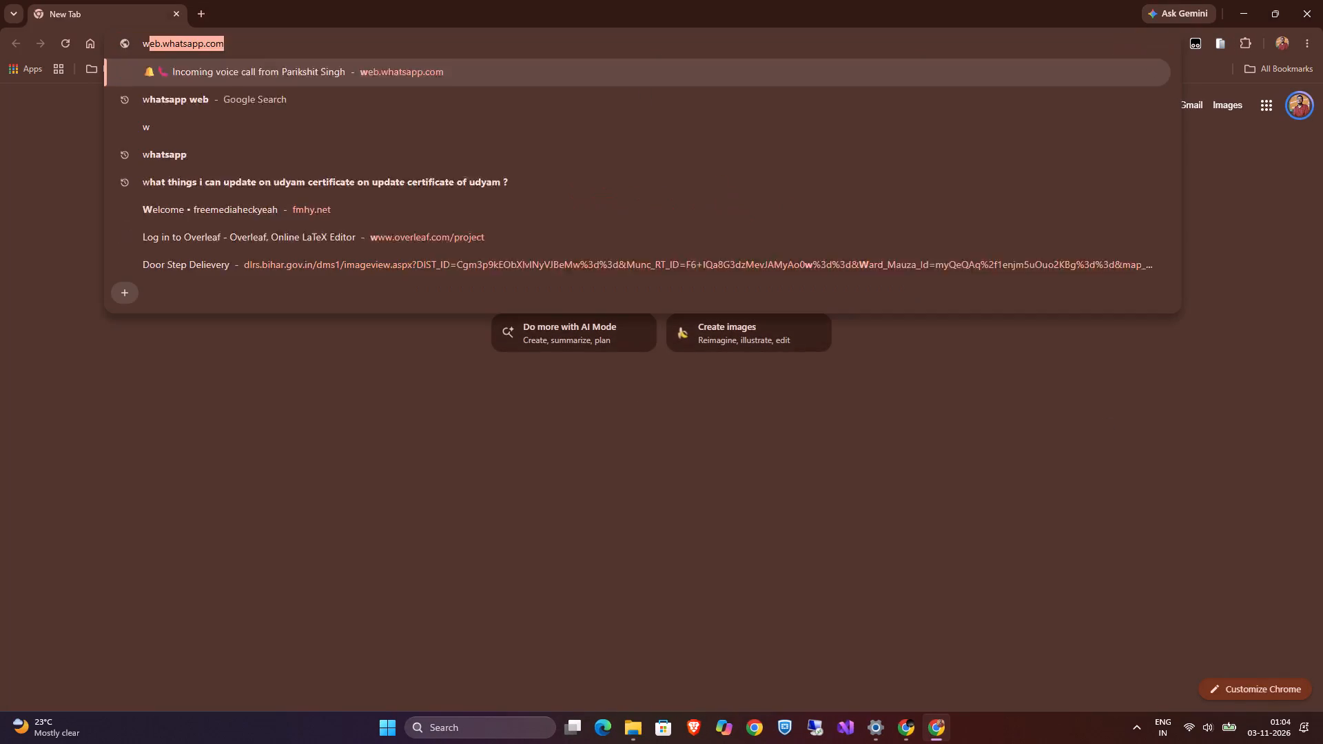